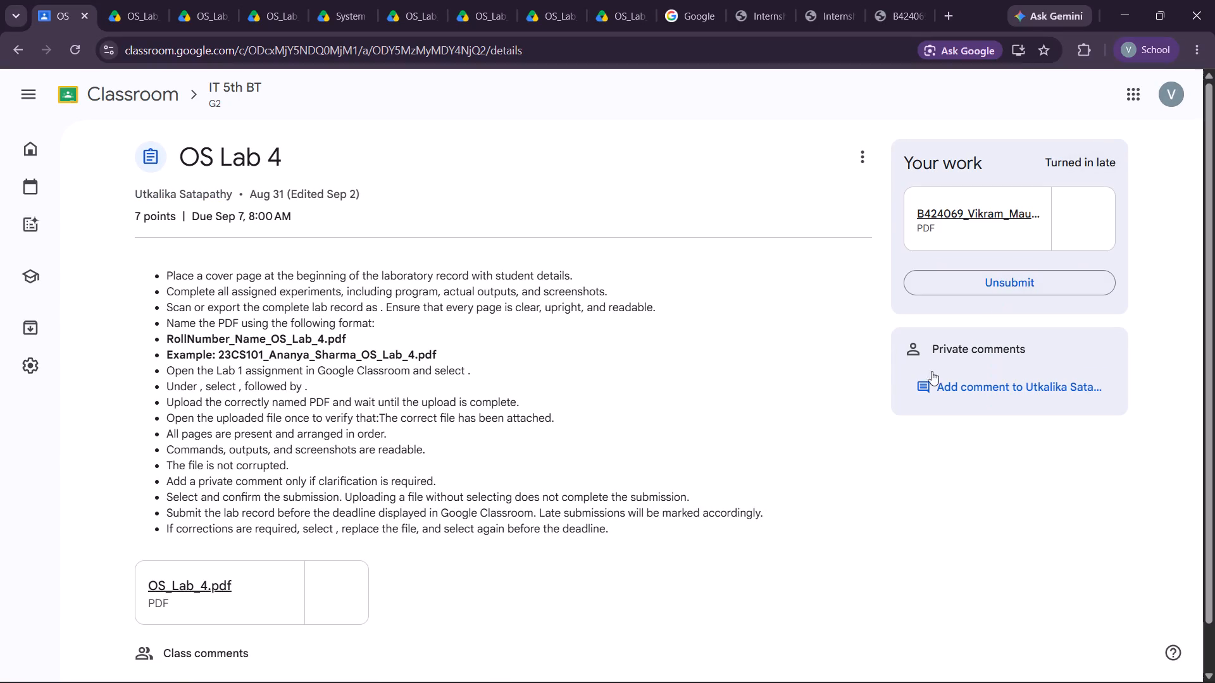
Open the submitted OS Lab 4 PDF from the assignment, examine its cover page, and close the preview.
click(945, 213)
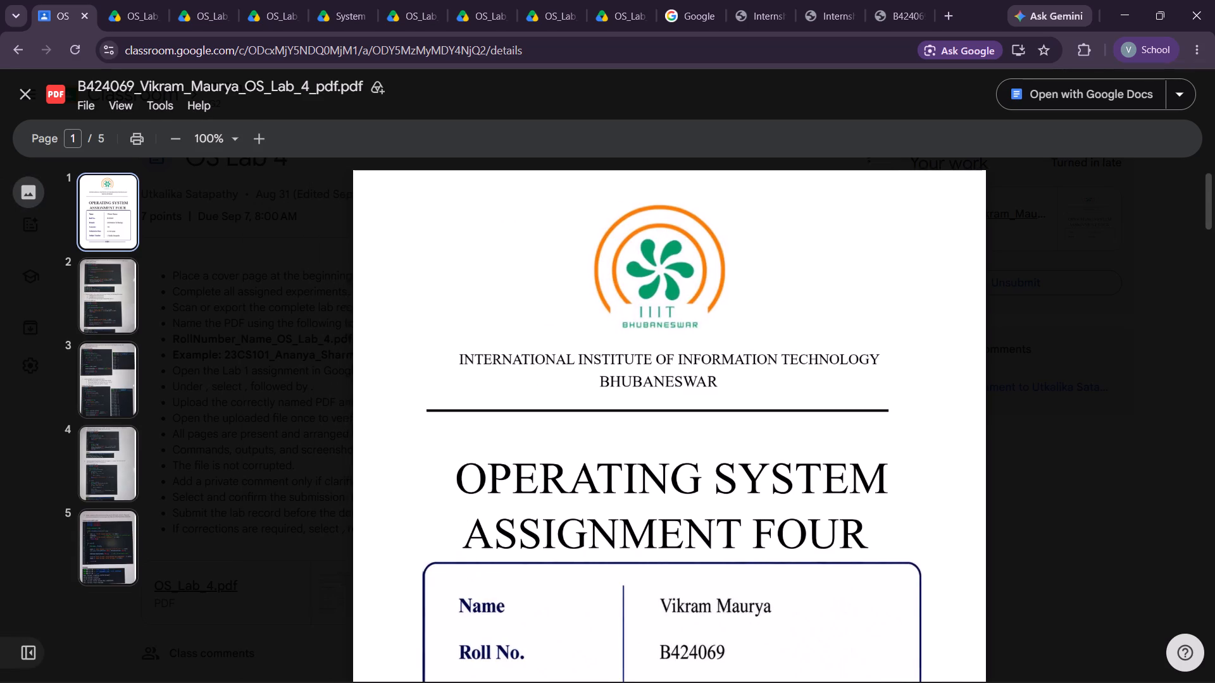
scroll(637, 438, down, 4)
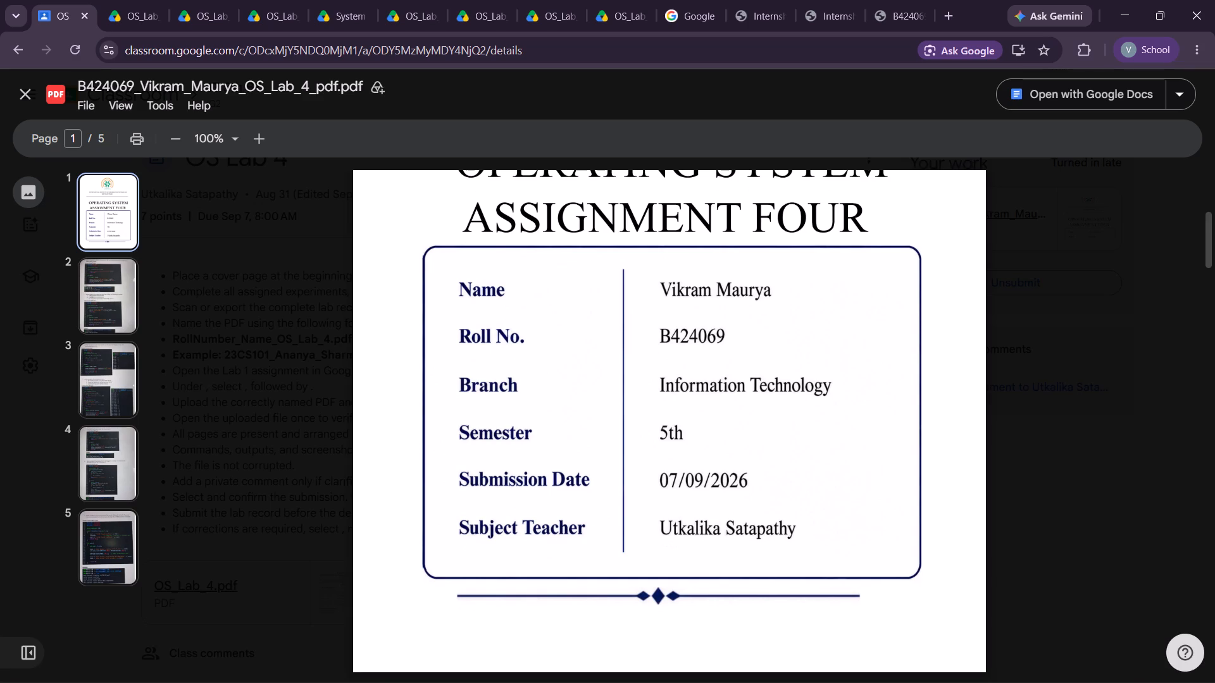
scroll(771, 457, up, 5)
scroll(771, 457, down, 7)
scroll(771, 457, up, 1)
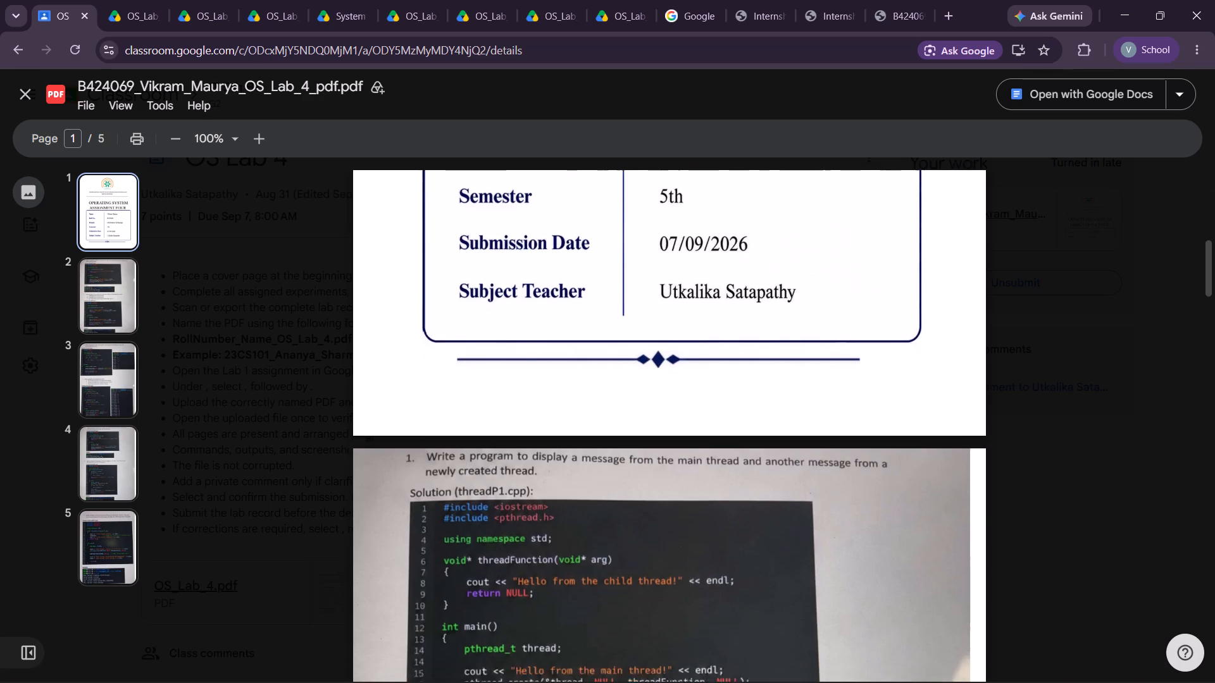
scroll(771, 457, up, 7)
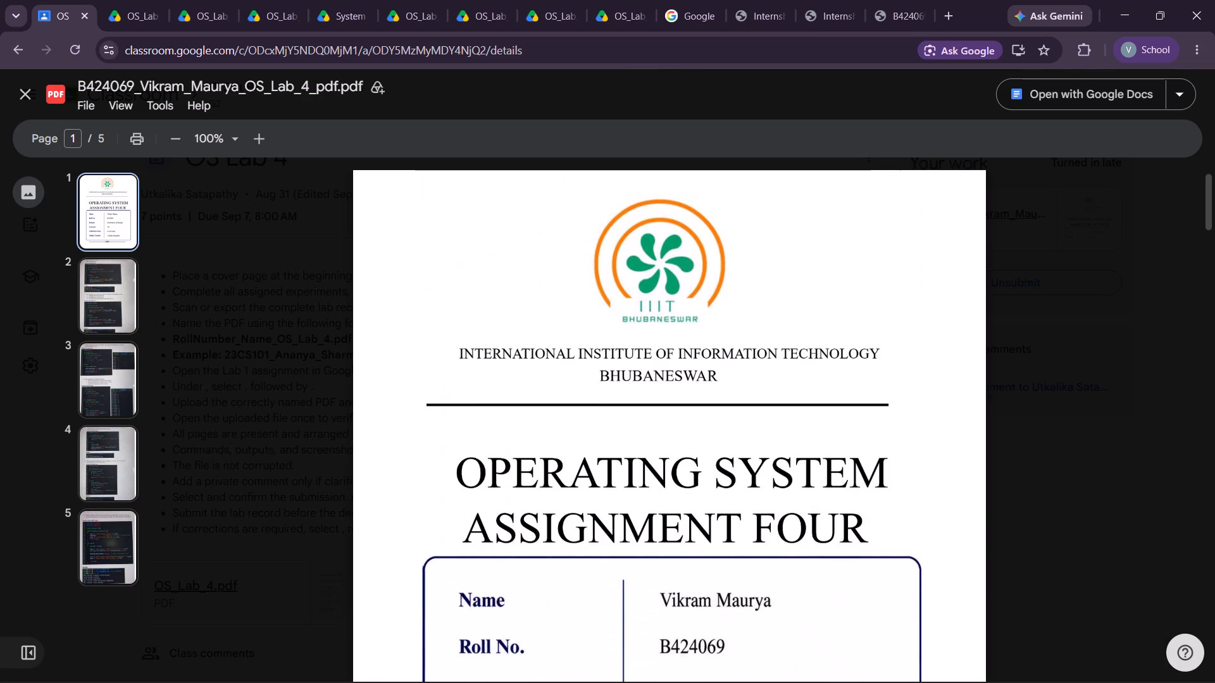
scroll(771, 457, down, 10)
scroll(772, 457, up, 14)
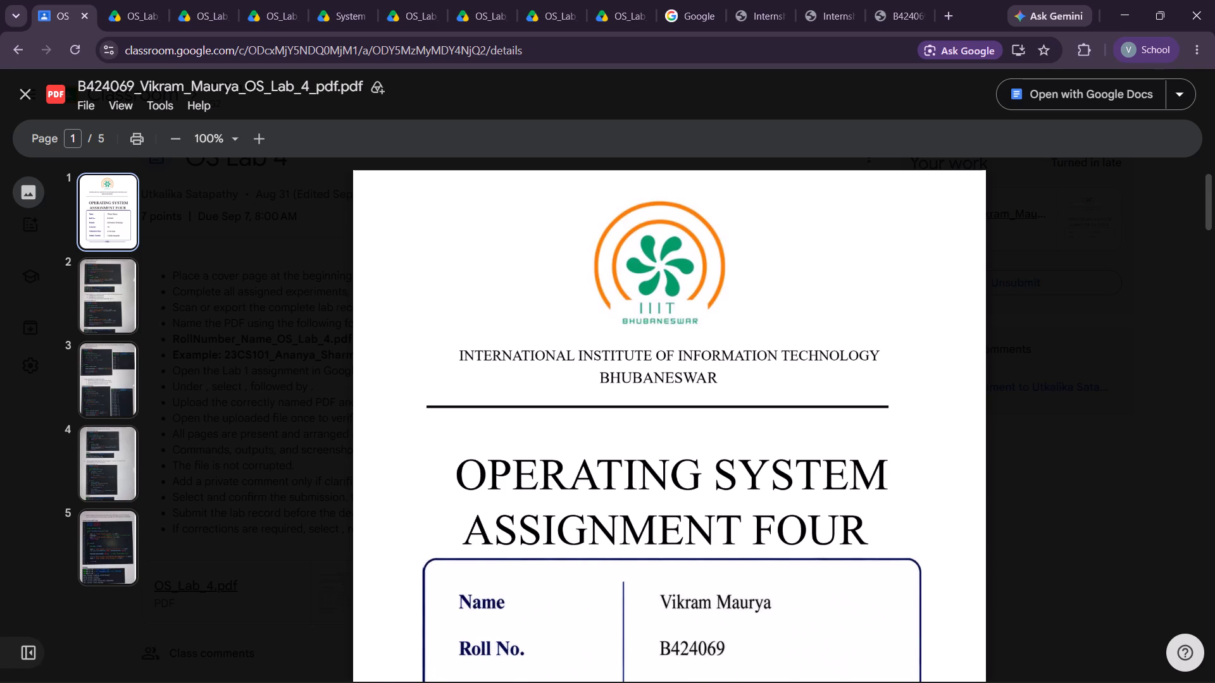
scroll(839, 399, down, 10)
scroll(839, 399, up, 11)
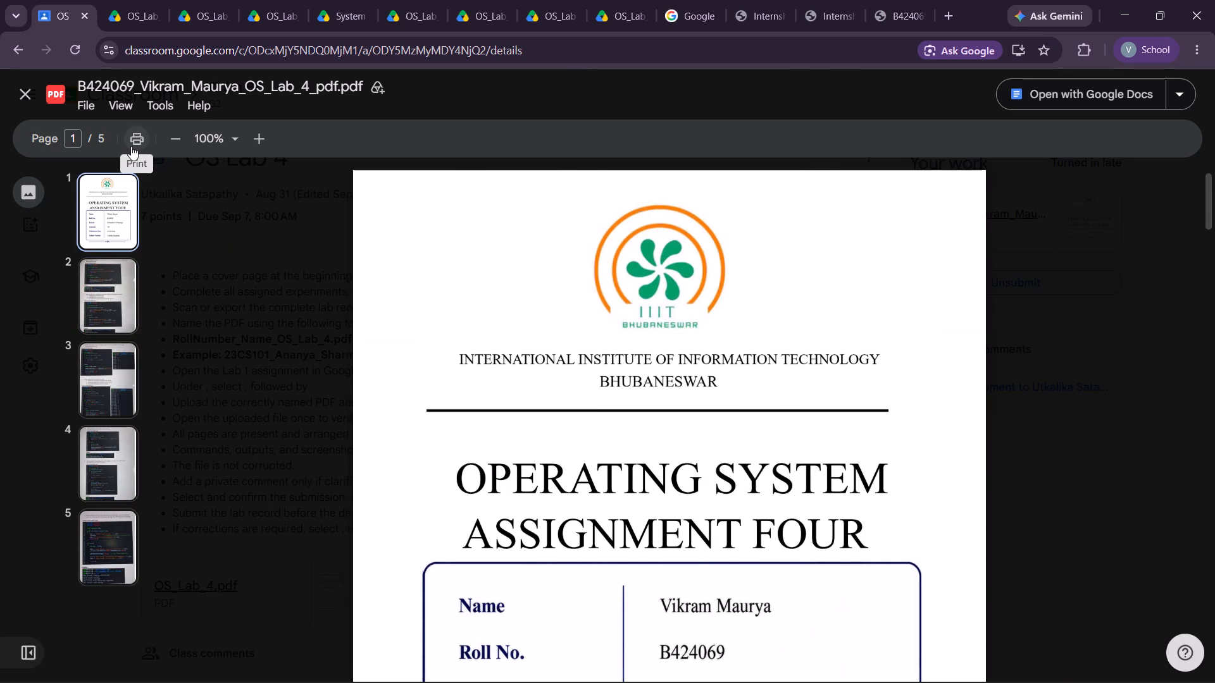
click(20, 52)
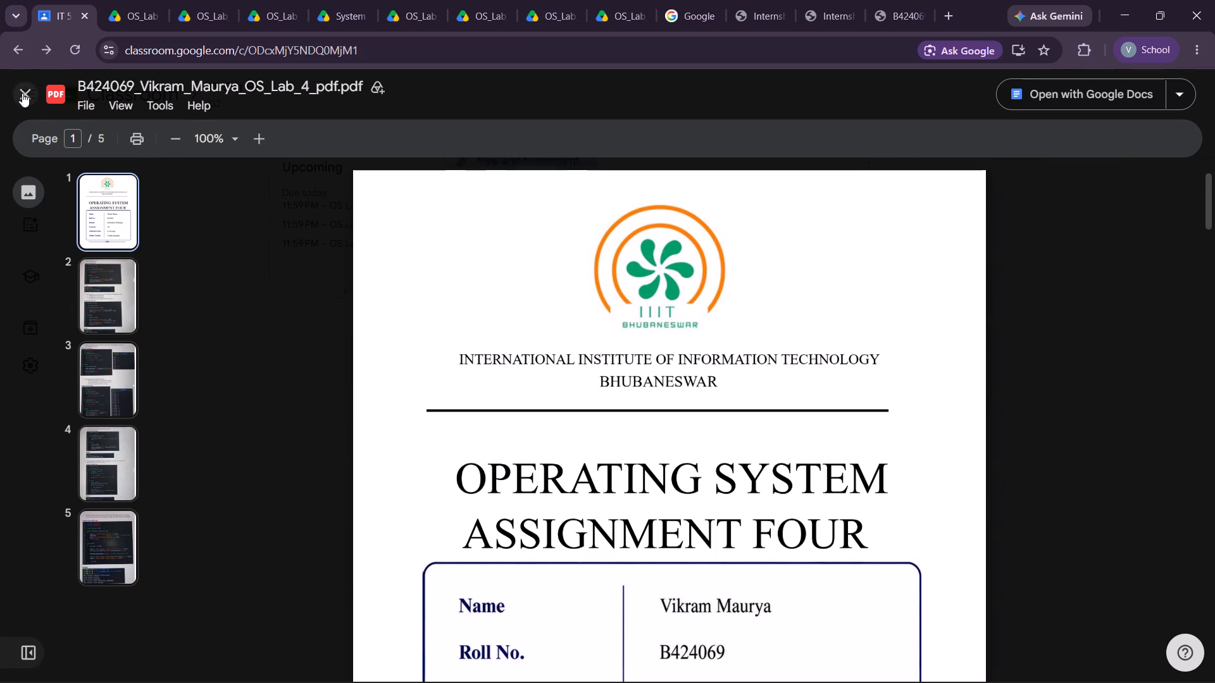
click(22, 93)
Reopen the OS Lab 4 assignment and open its submitted PDF in a separate browser tab.
click(682, 436)
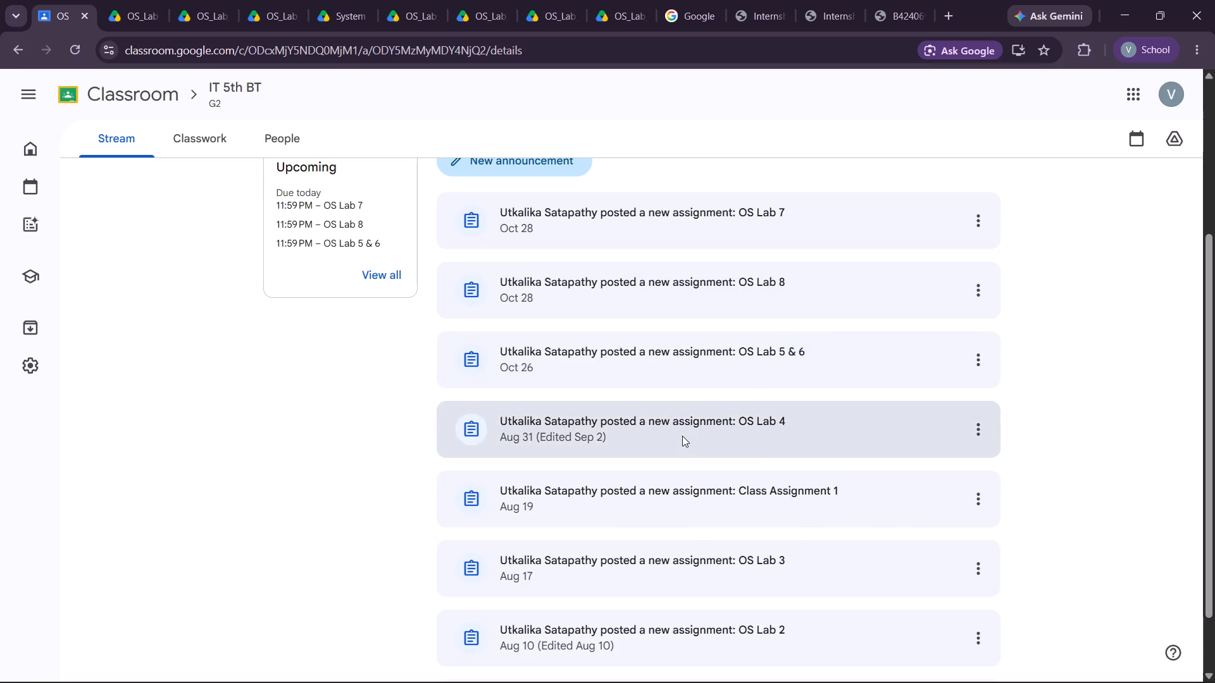
right_click(999, 214)
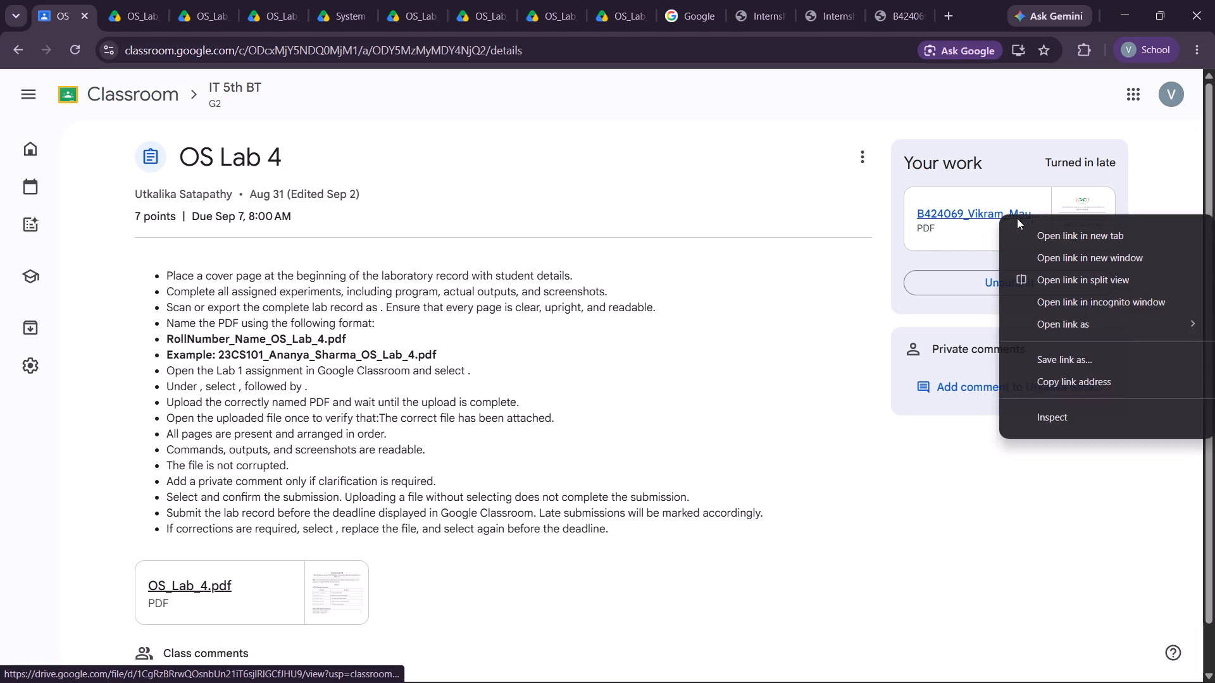
click(1041, 225)
click(108, 0)
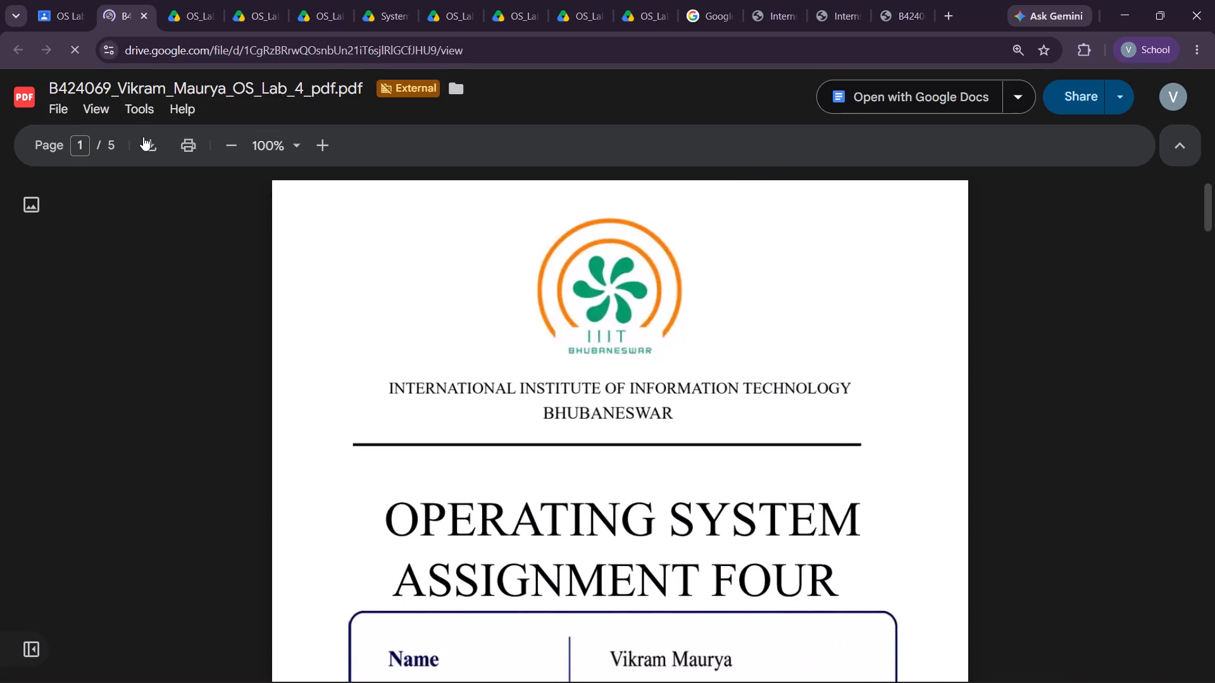
Download the submitted OS Lab 4 PDF to the Downloads folder, reloading the interrupted download page.
click(151, 141)
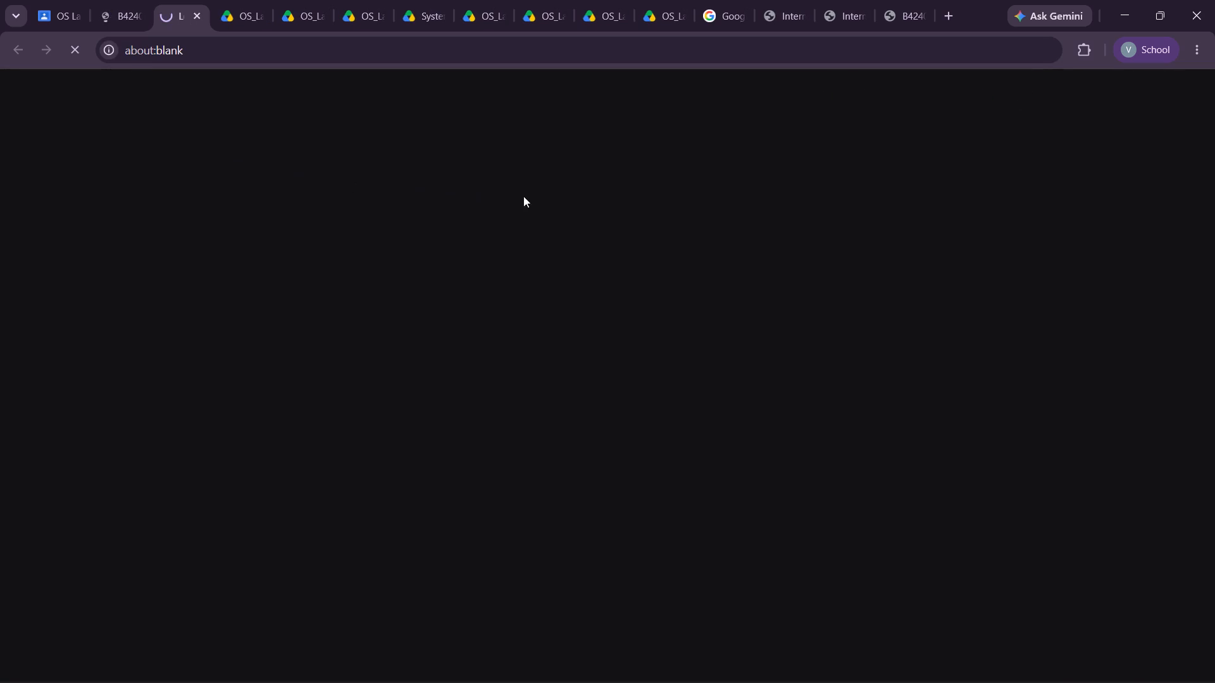
click(122, 17)
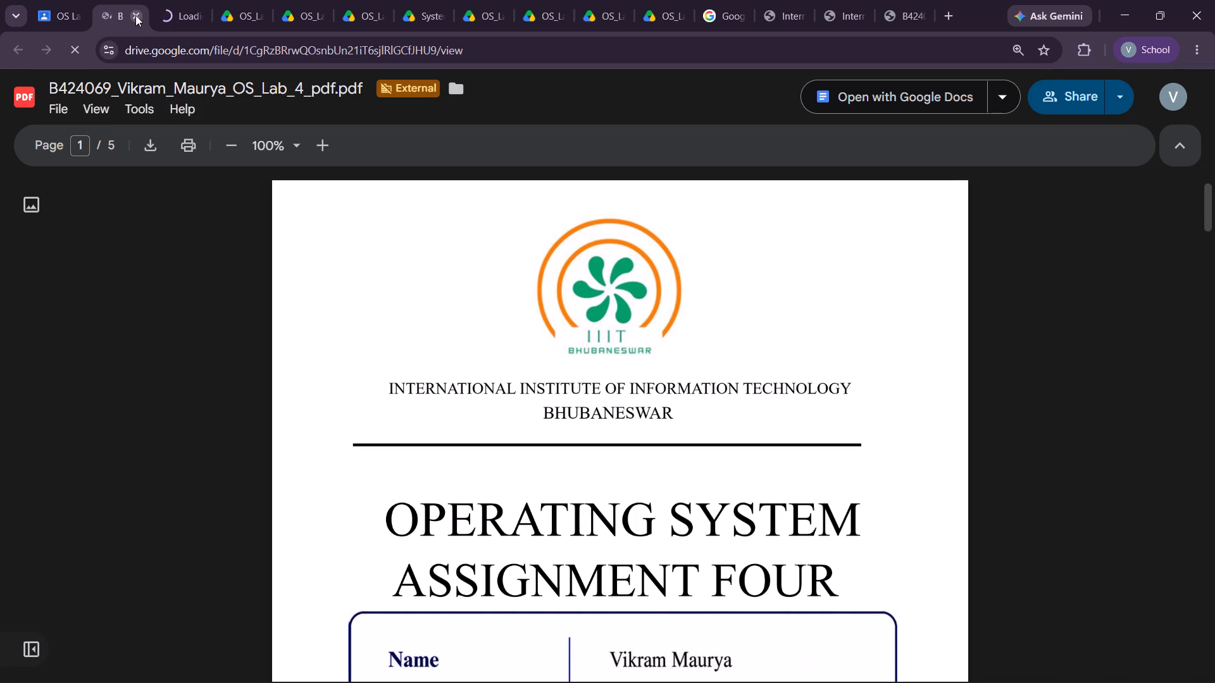
click(180, 13)
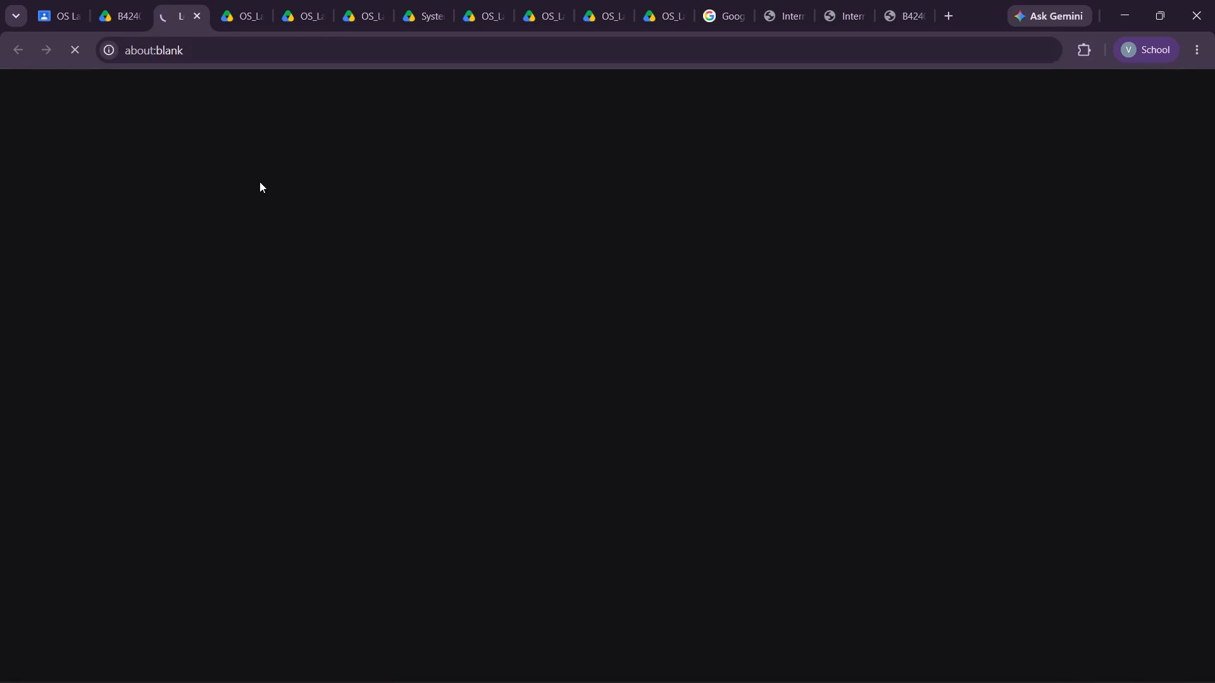
click(244, 18)
click(173, 13)
click(765, 658)
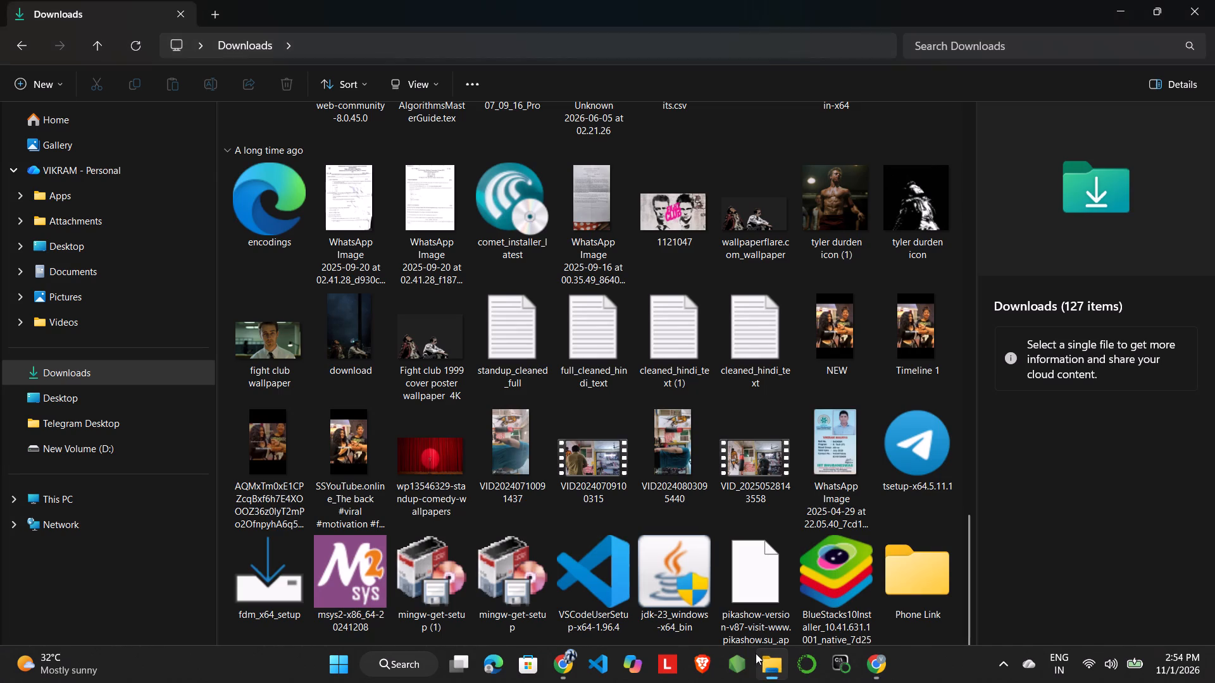
scroll(544, 484, up, 13)
click(732, 279)
right_click(732, 279)
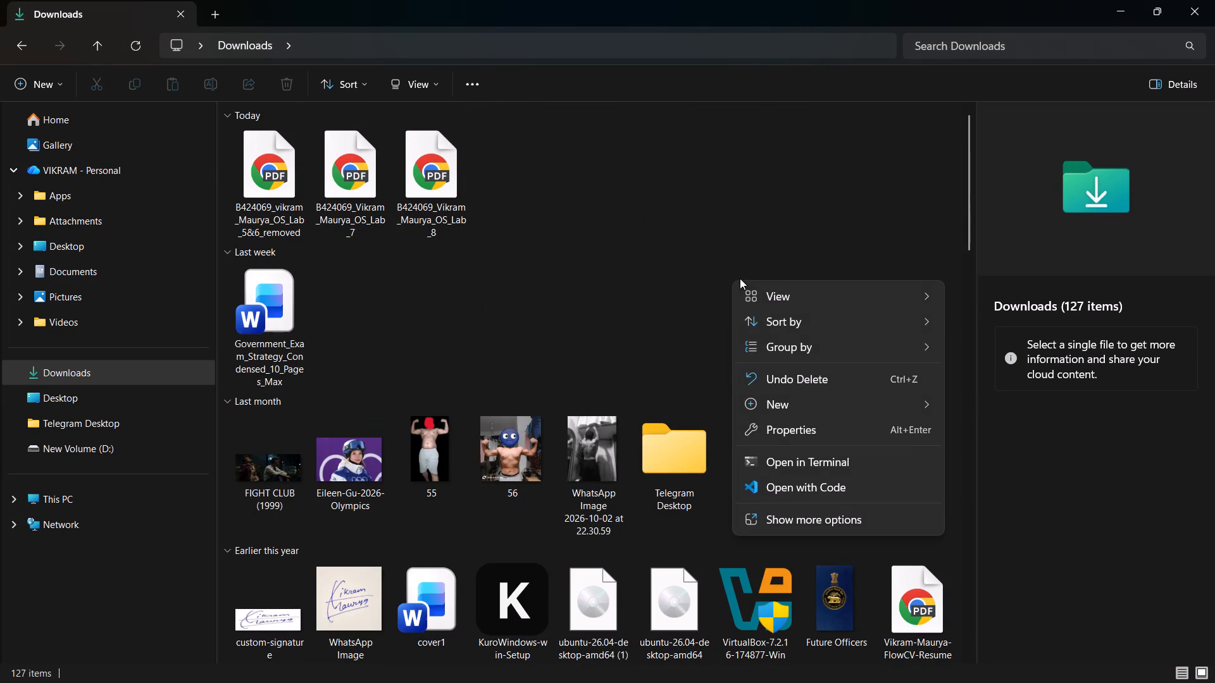
click(678, 324)
key(alt+Tab)
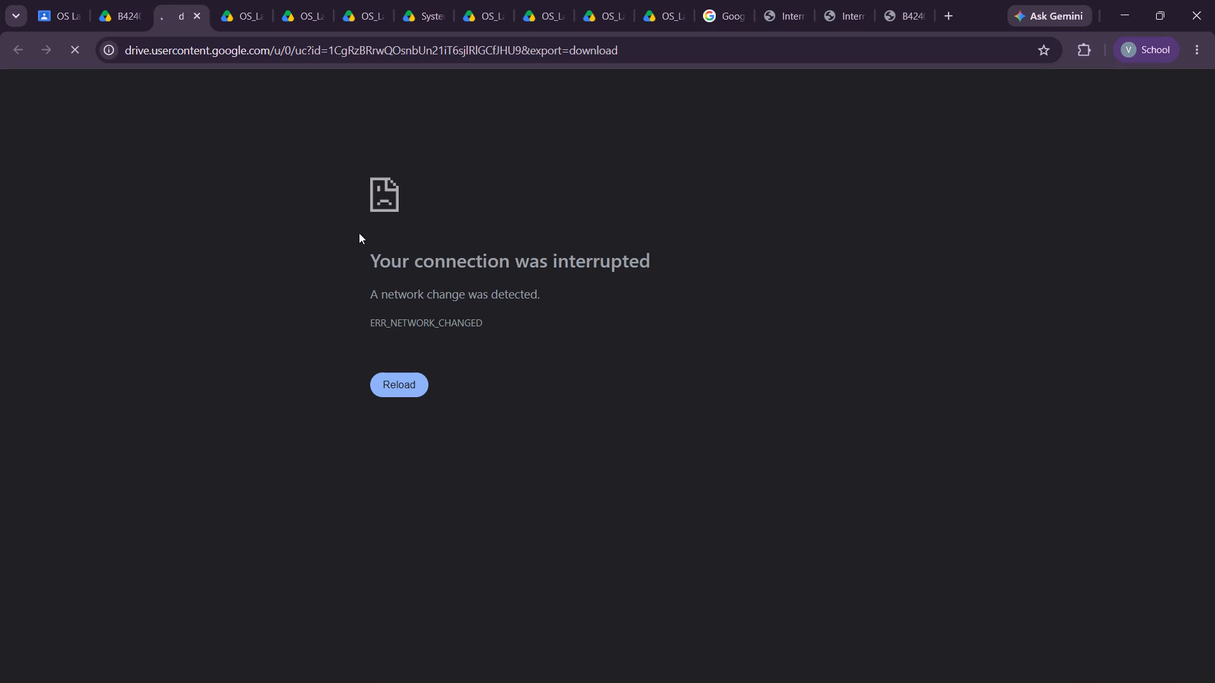
click(404, 393)
click(404, 384)
click(129, 8)
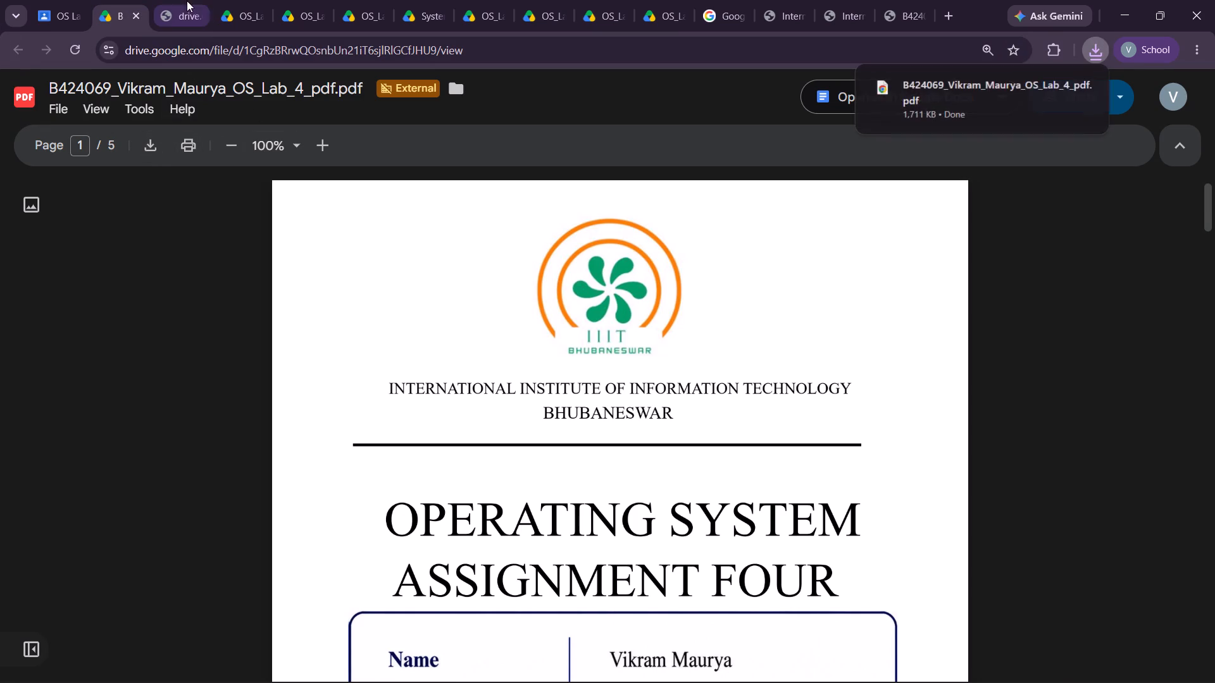
click(190, 15)
click(194, 19)
Open the downloaded OS Lab 4 PDF from Downloads, check its cover page, and close it.
key(alt+Tab)
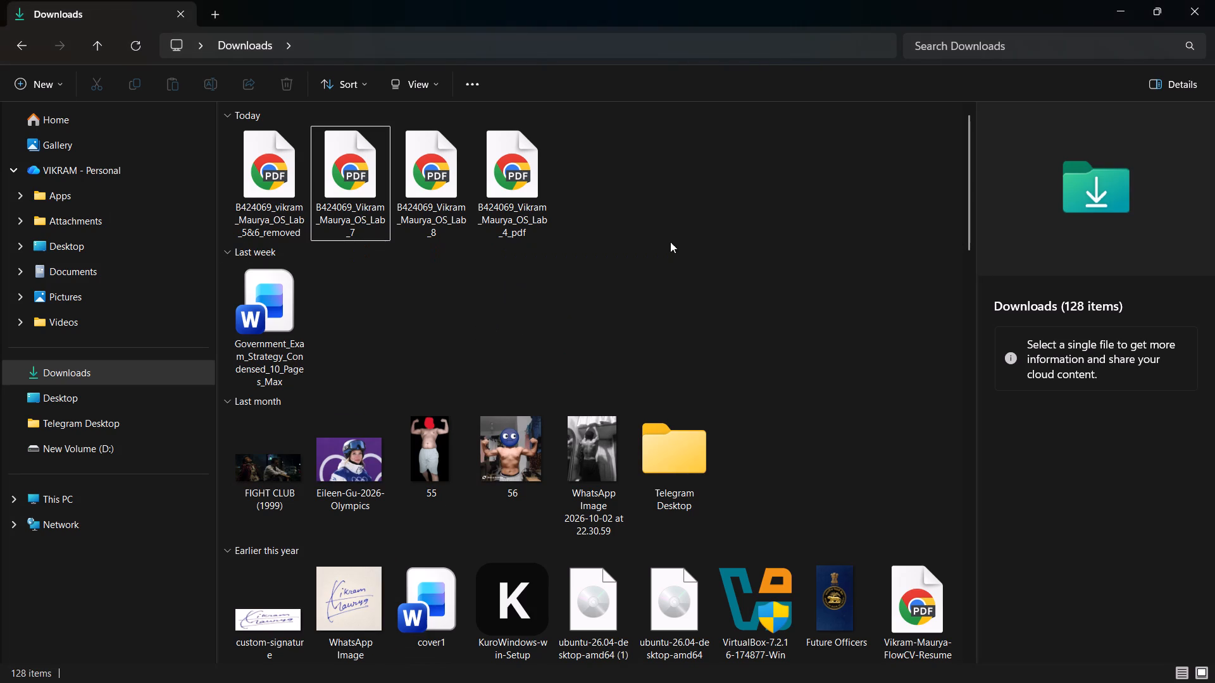
click(676, 238)
click(683, 212)
double_click(671, 201)
double_click(508, 185)
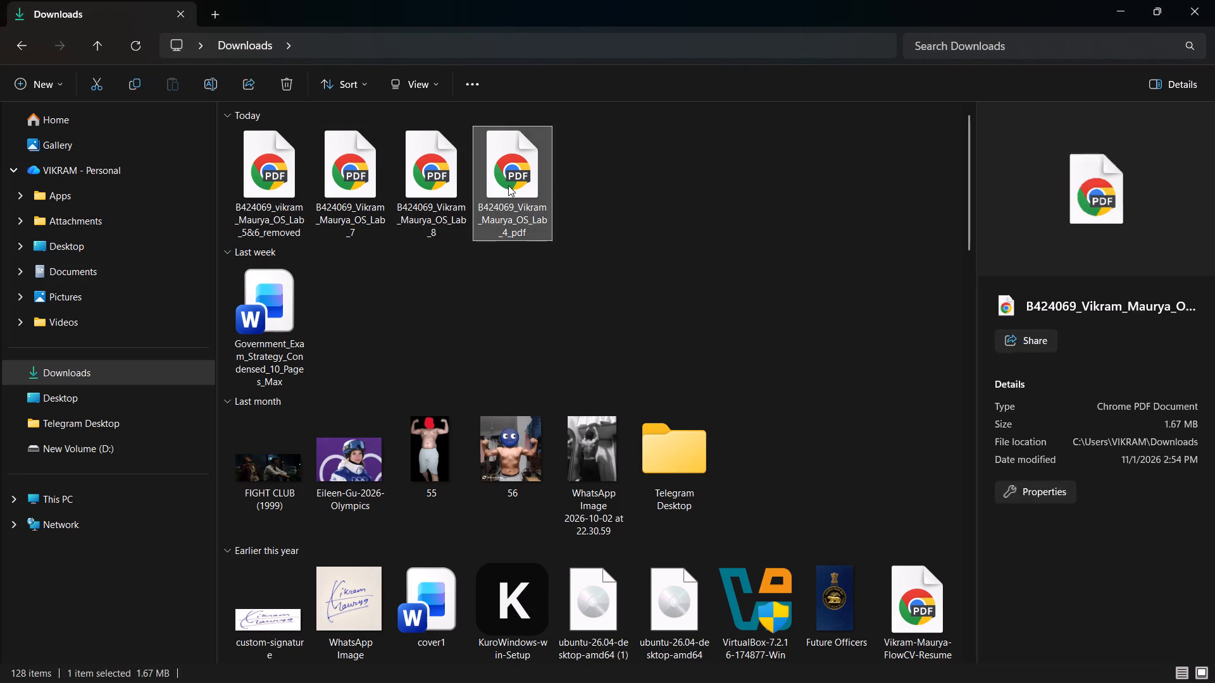
scroll(649, 402, down, 4)
scroll(649, 402, up, 6)
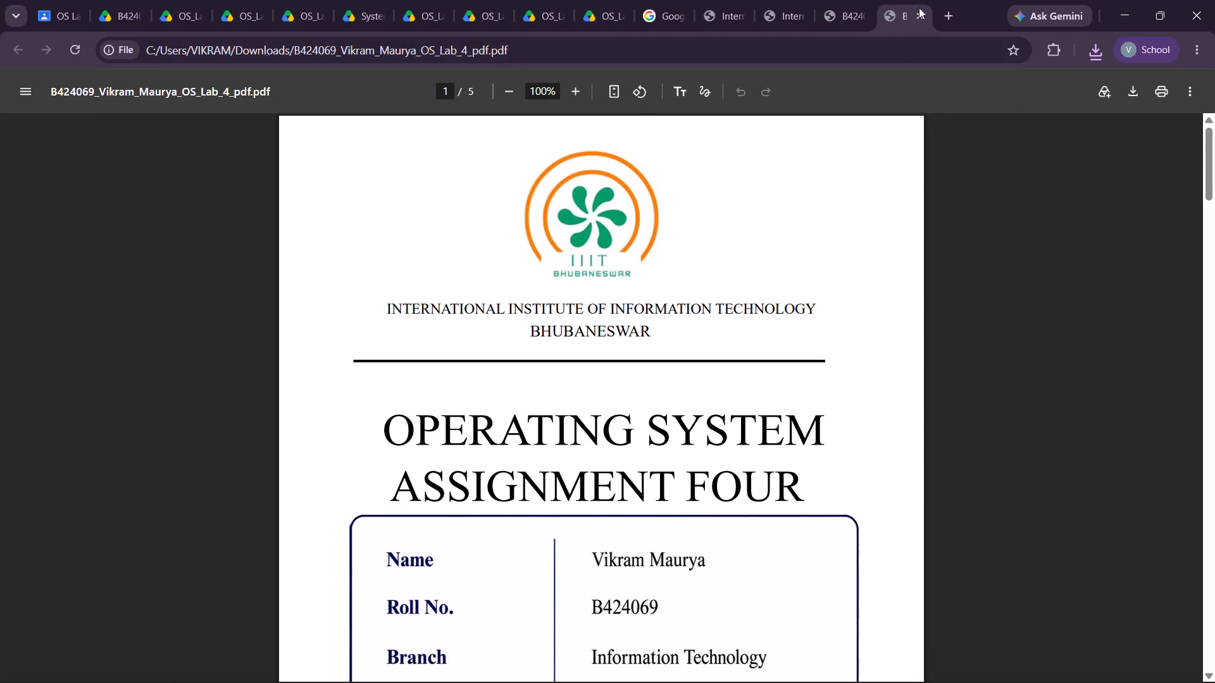
click(924, 14)
Switch to File Explorer and open the downloaded OS Lab 4 PDF with Word just once.
key(alt+Tab)
right_click(528, 194)
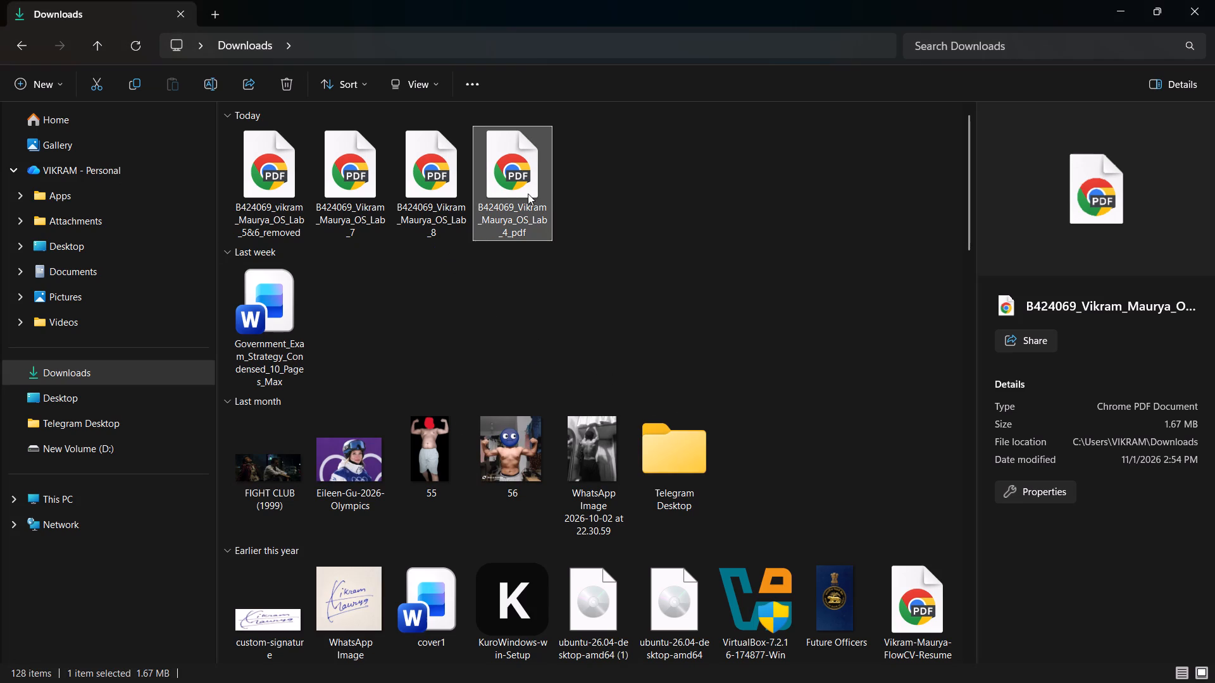
click(622, 267)
click(851, 425)
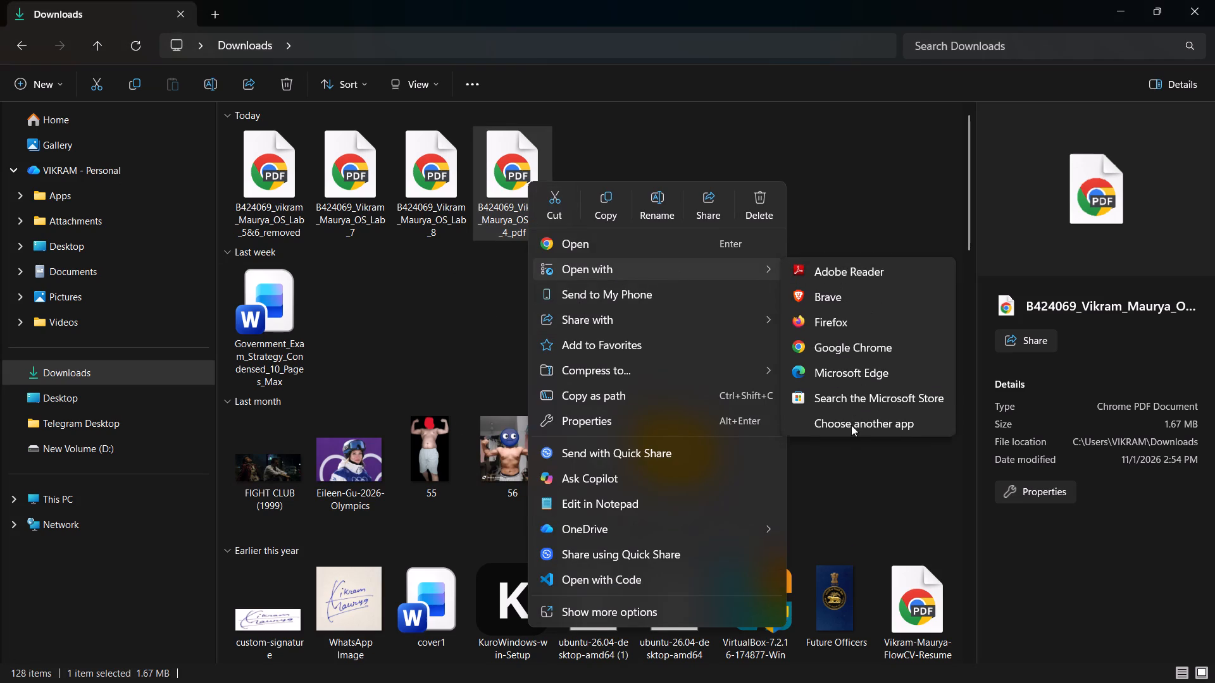
scroll(592, 407, down, 4)
scroll(507, 370, down, 3)
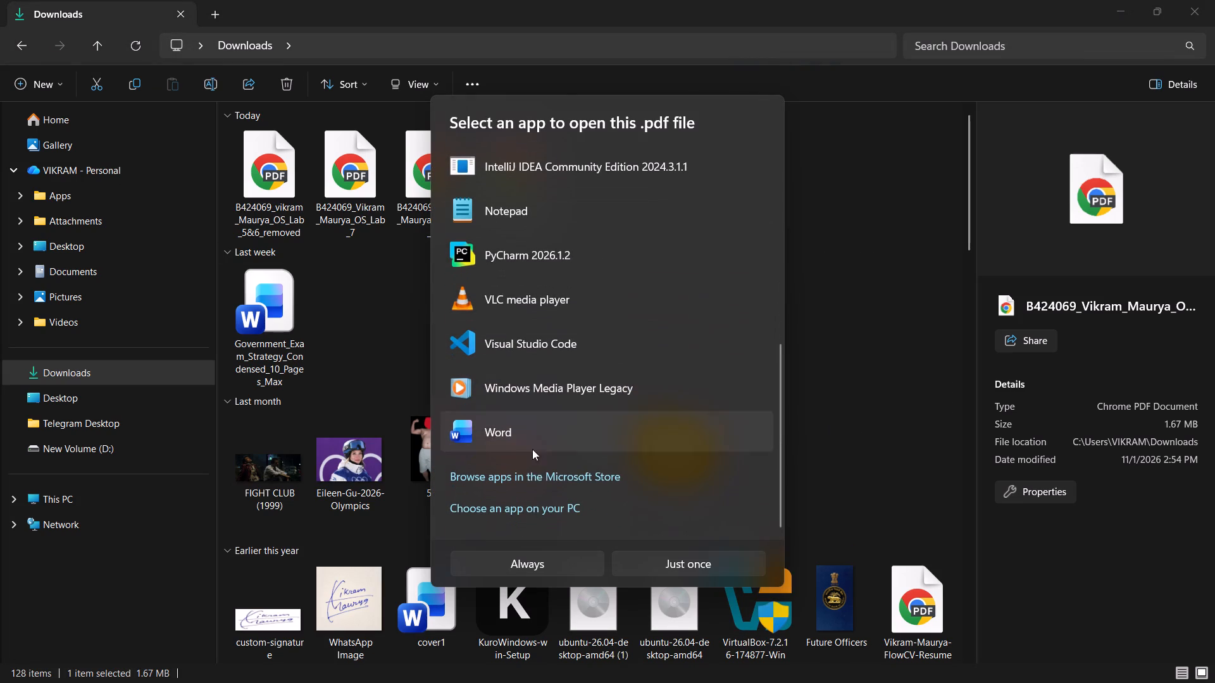
click(556, 434)
click(678, 563)
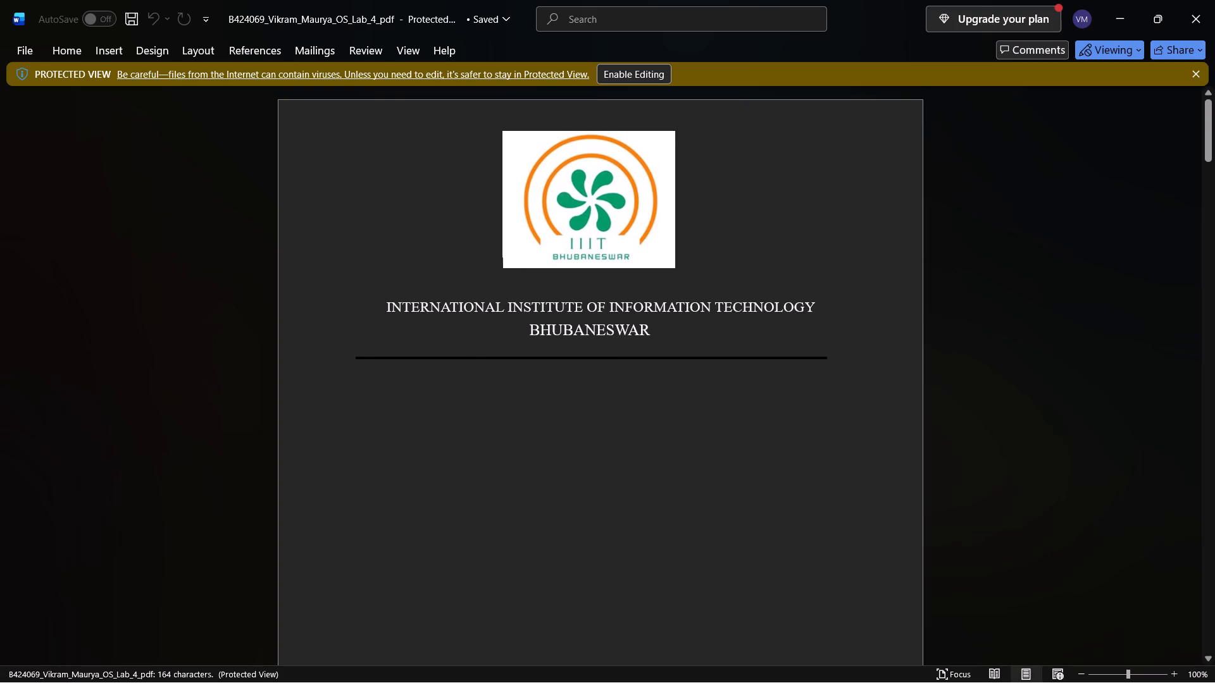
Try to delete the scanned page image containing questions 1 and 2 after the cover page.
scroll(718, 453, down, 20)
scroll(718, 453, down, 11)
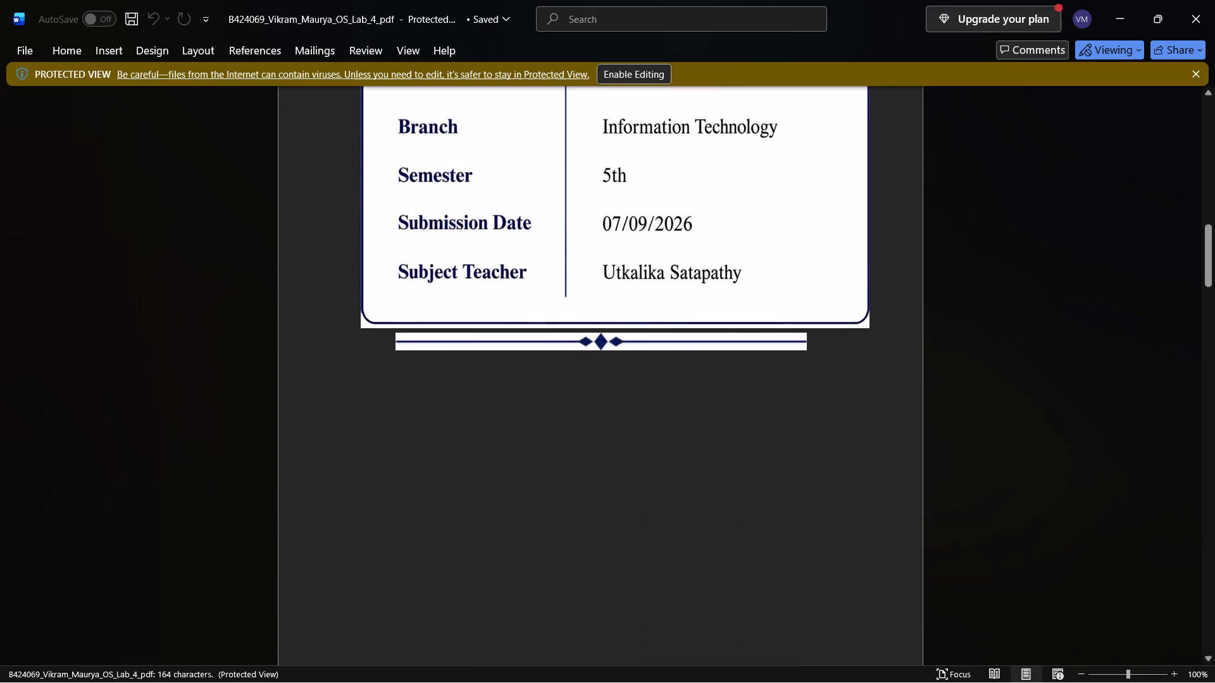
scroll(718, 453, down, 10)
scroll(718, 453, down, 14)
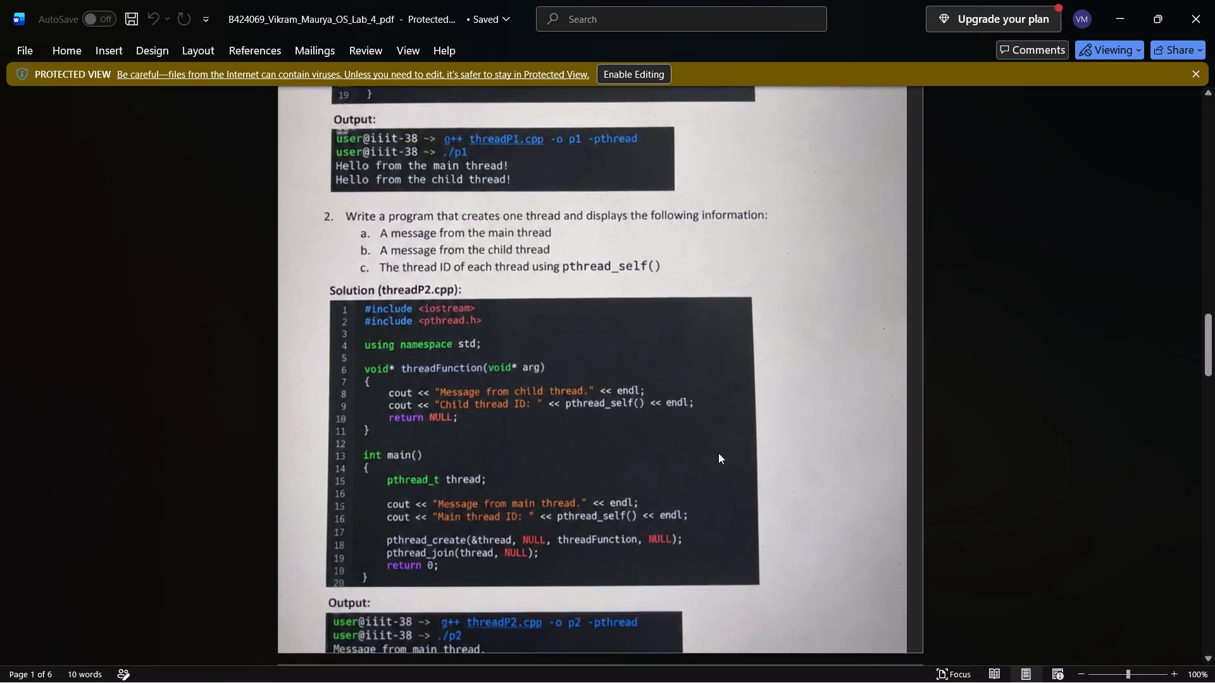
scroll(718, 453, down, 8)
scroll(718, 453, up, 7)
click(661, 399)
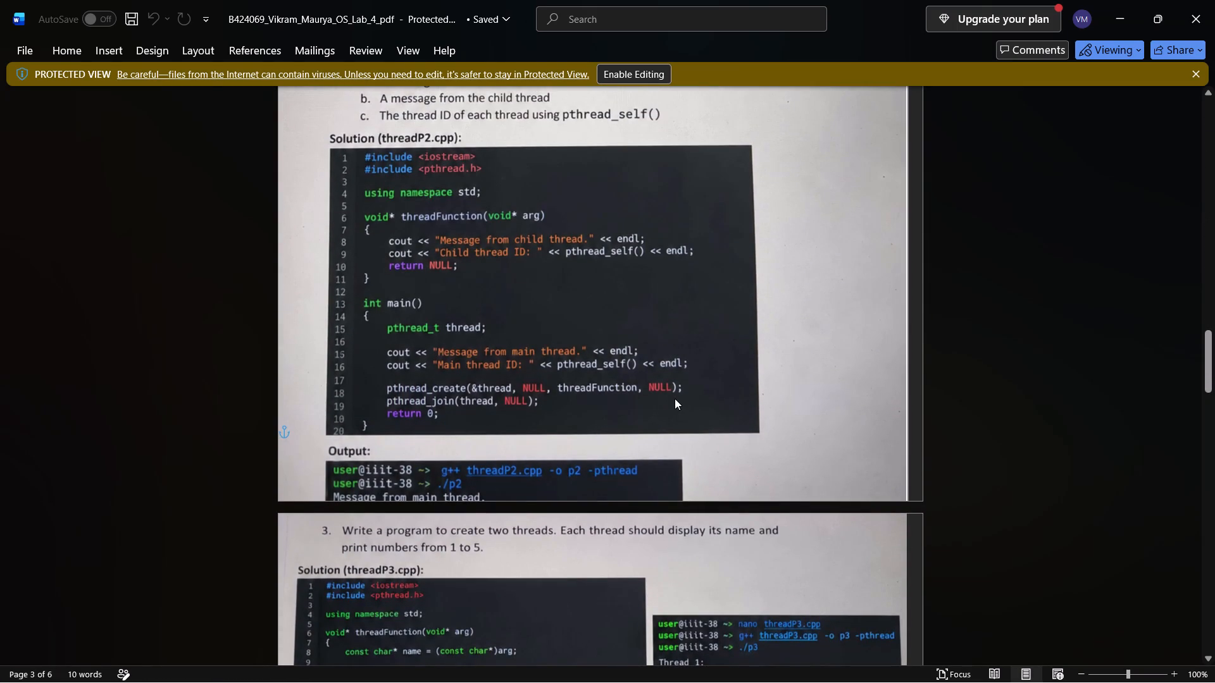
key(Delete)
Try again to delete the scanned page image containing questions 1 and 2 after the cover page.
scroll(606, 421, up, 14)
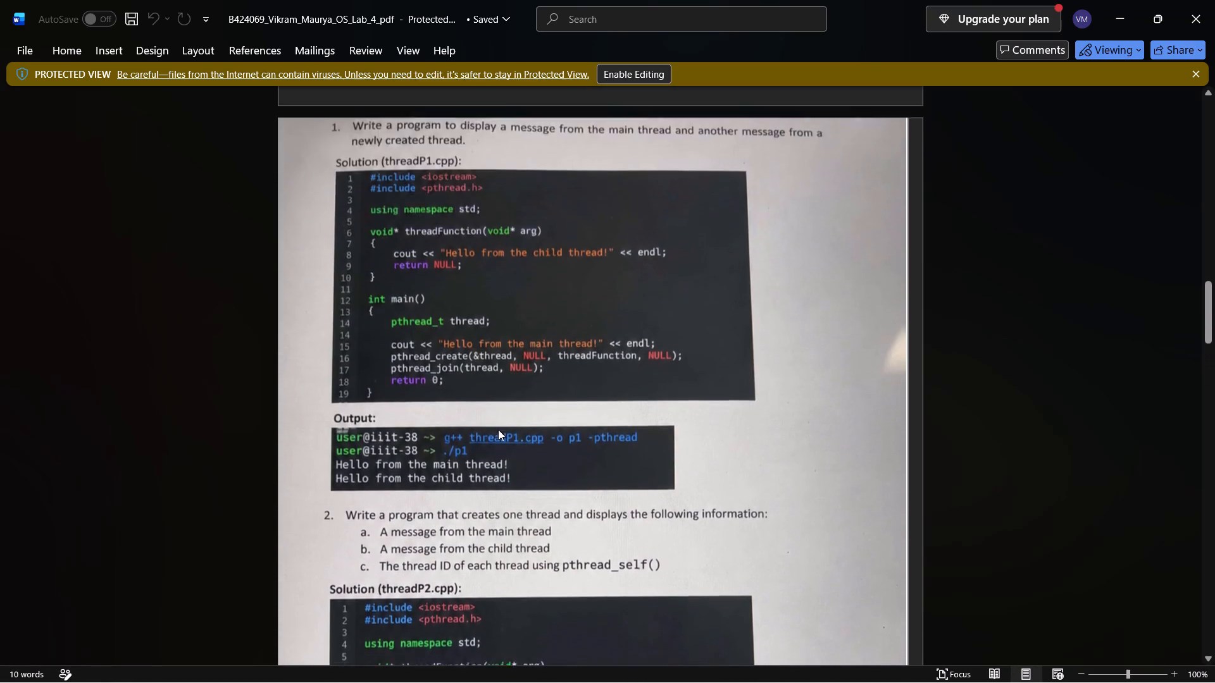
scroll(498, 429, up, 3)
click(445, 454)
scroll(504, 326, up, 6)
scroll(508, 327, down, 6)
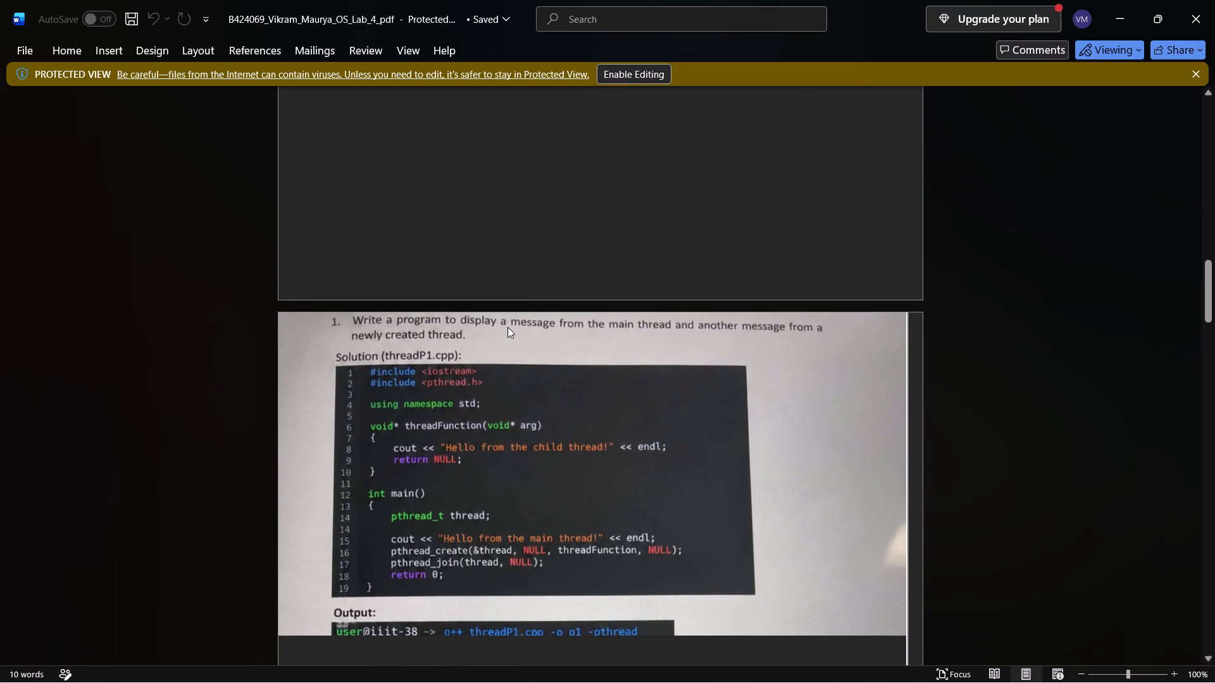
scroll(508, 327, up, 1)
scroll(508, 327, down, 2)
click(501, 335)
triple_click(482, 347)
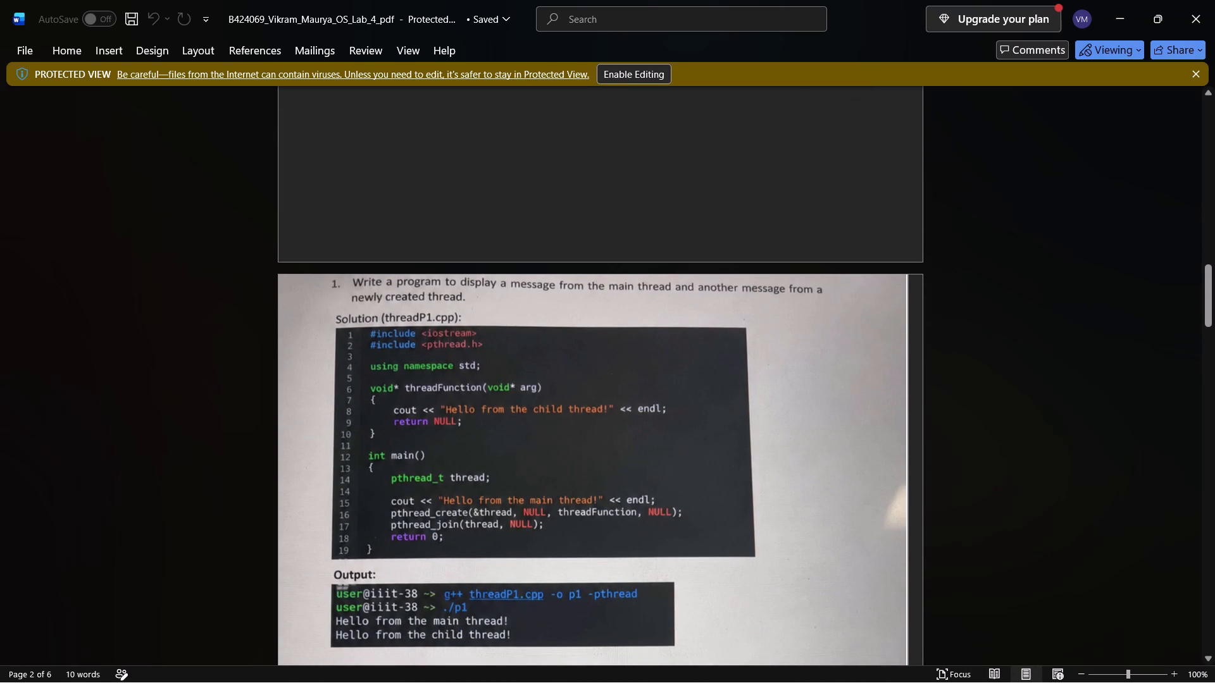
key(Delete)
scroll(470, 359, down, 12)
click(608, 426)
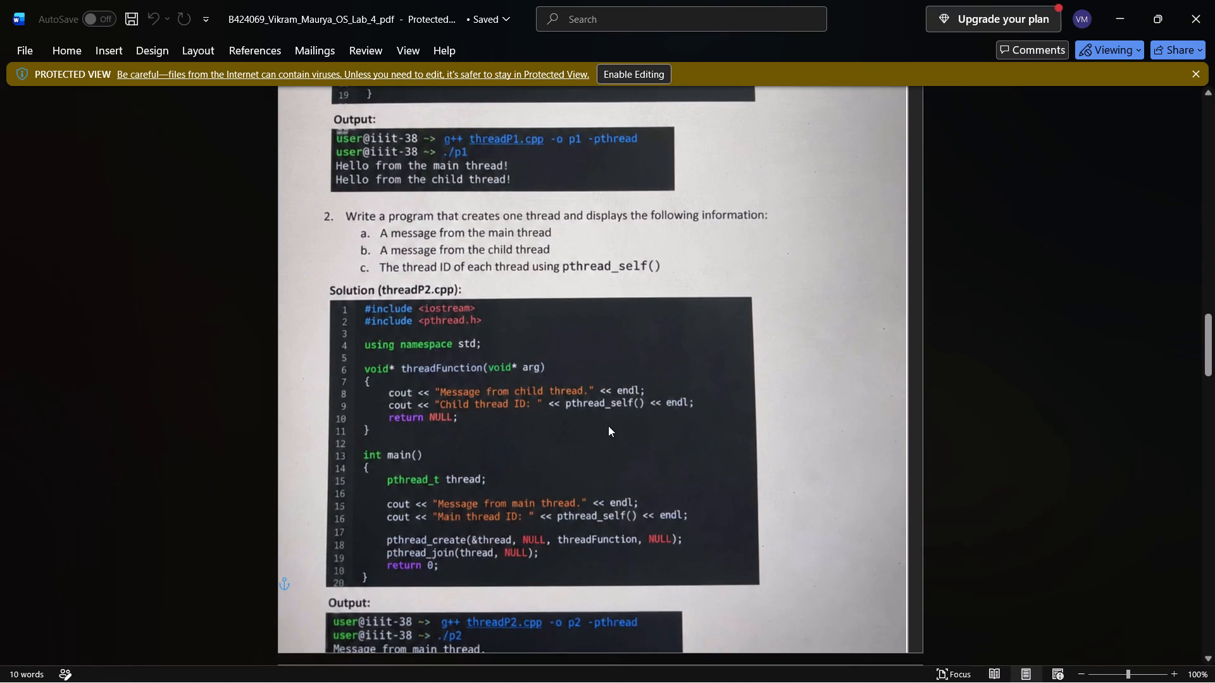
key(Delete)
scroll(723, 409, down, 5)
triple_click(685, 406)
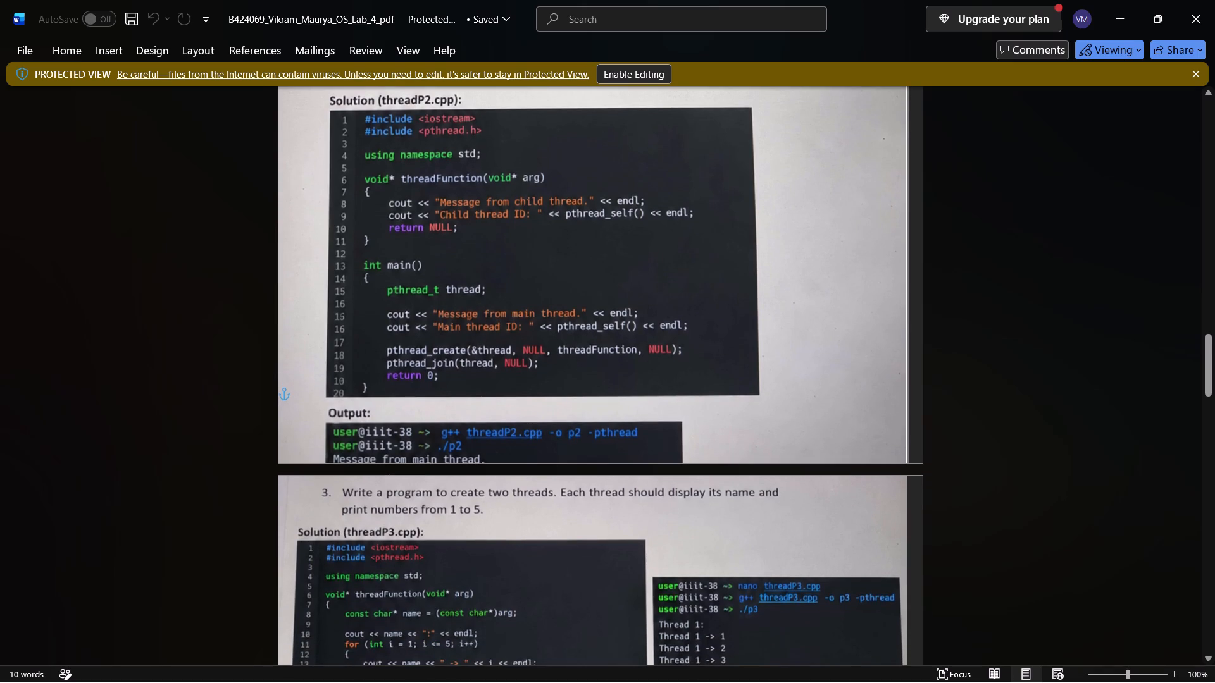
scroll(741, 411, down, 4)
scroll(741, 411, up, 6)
Enable editing for the document opened in Protected View.
click(651, 78)
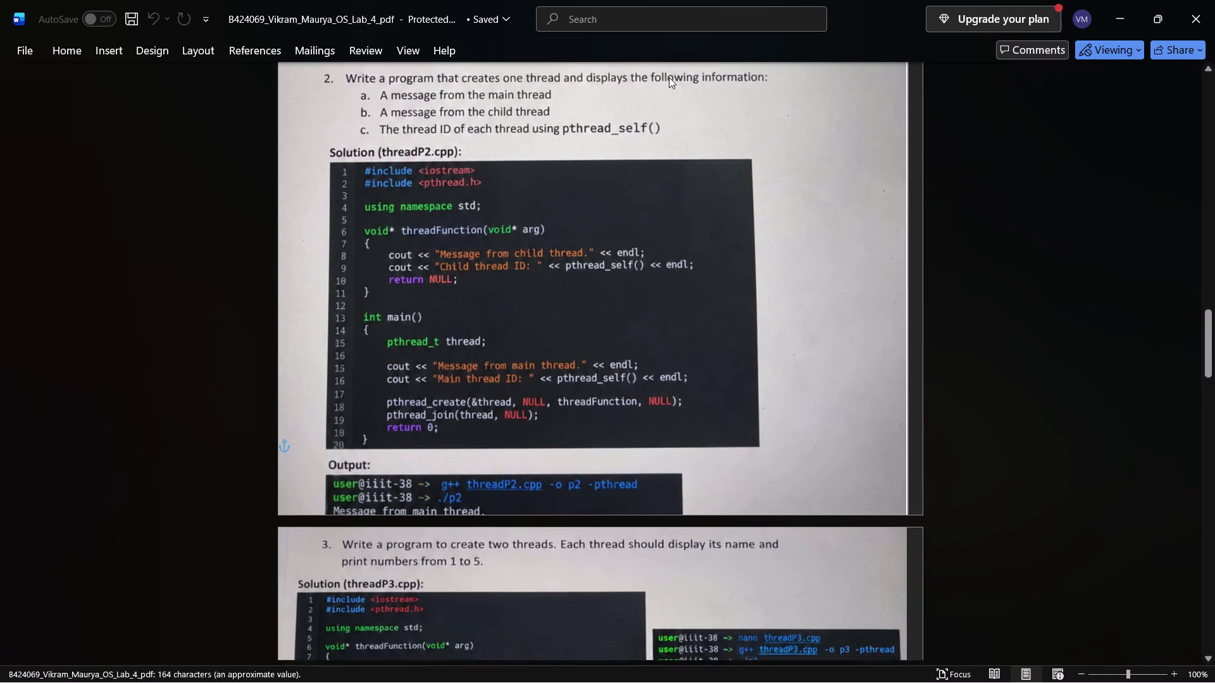
Delete the scanned page image with questions 1 and 2 and the following one that starts with question 3.
scroll(743, 229, up, 5)
scroll(745, 231, down, 20)
scroll(745, 231, down, 1)
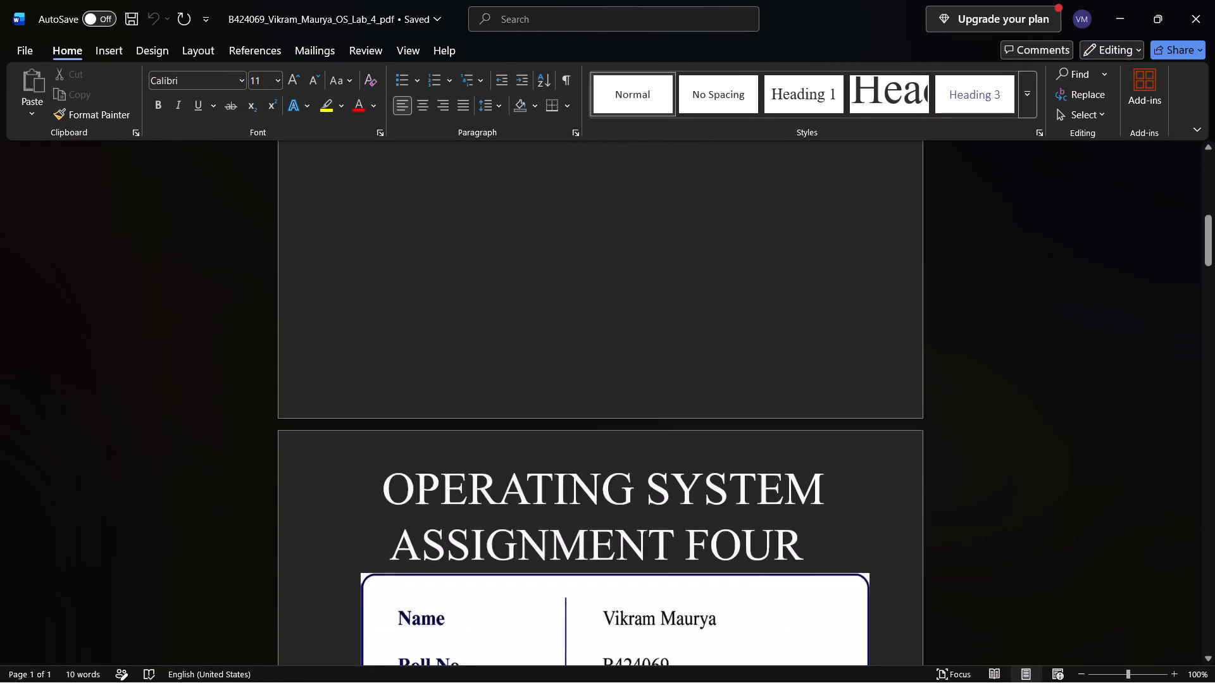
scroll(743, 238, down, 20)
scroll(743, 238, down, 7)
click(638, 319)
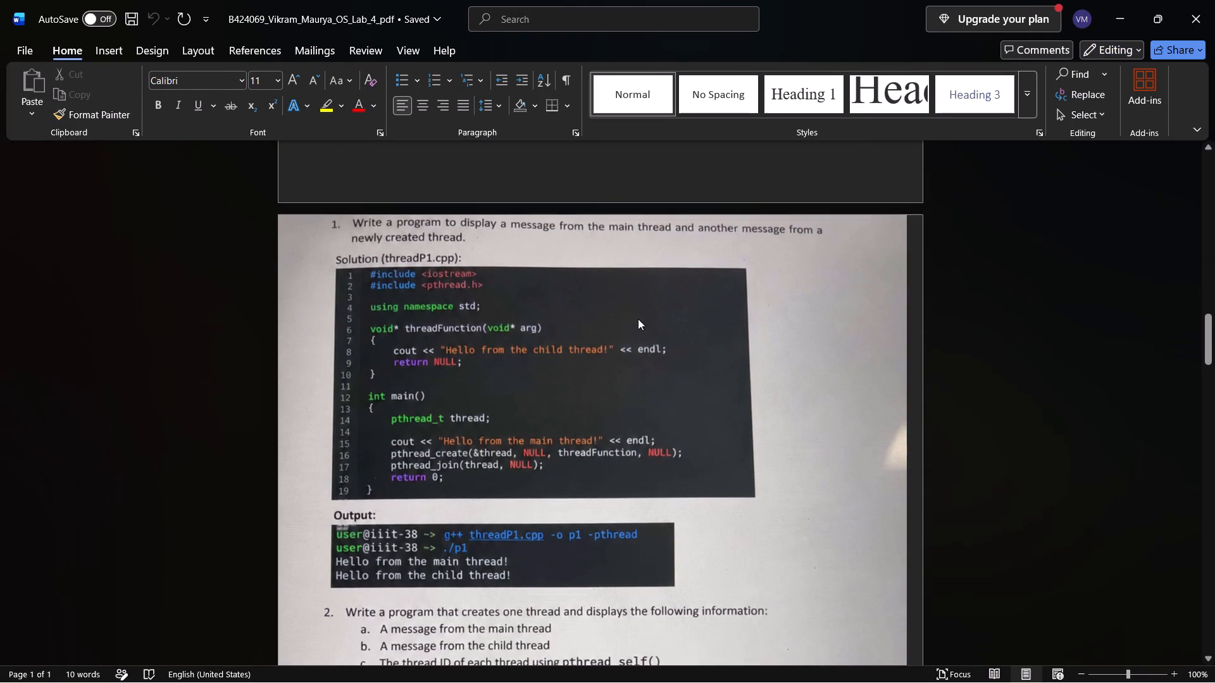
key(Delete)
scroll(637, 357, down, 17)
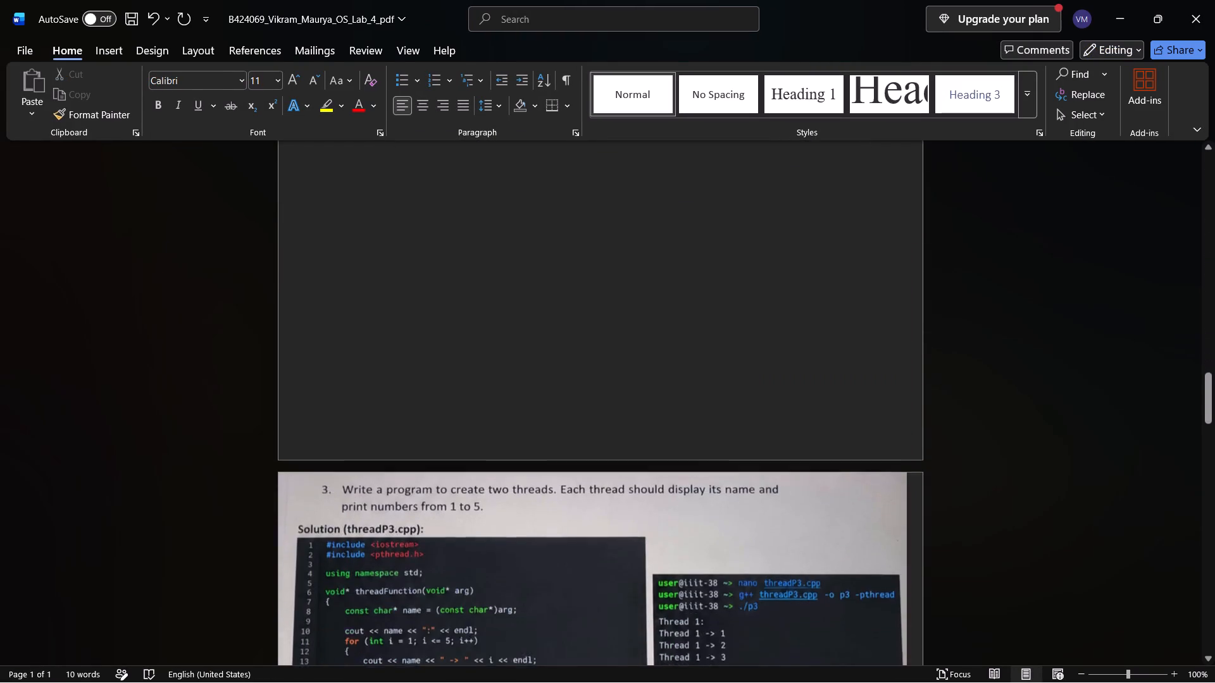
scroll(640, 345, down, 4)
click(628, 385)
key(Delete)
Delete the remaining scanned page images, the one starting with question 5 and the one with question 7.
scroll(630, 385, down, 8)
scroll(633, 369, up, 1)
scroll(633, 369, down, 14)
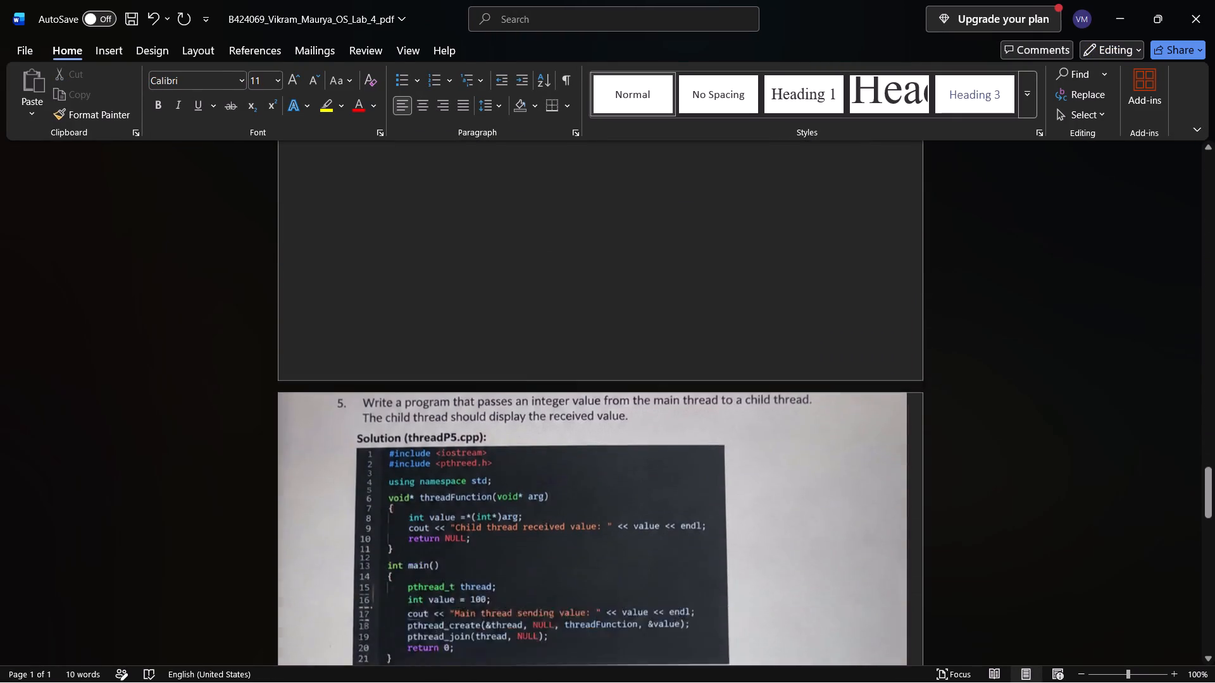
scroll(635, 367, down, 1)
click(616, 405)
key(Delete)
scroll(641, 394, down, 20)
scroll(641, 394, down, 2)
click(625, 392)
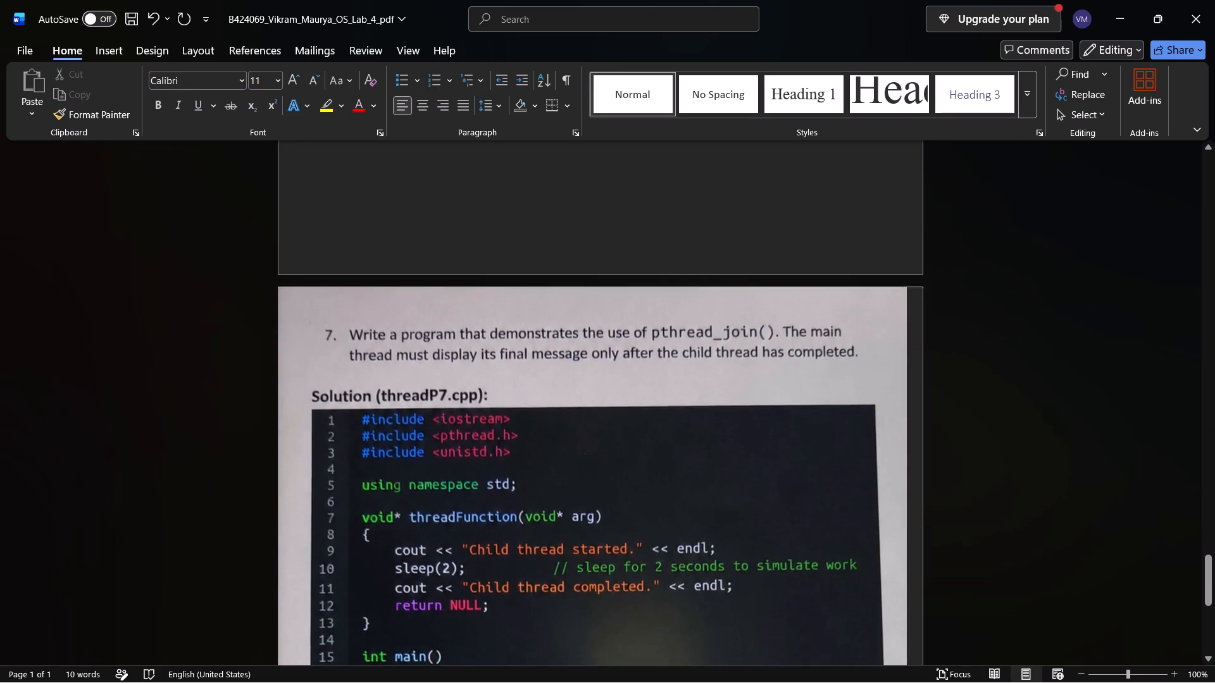
key(Delete)
scroll(634, 392, down, 20)
scroll(634, 392, down, 4)
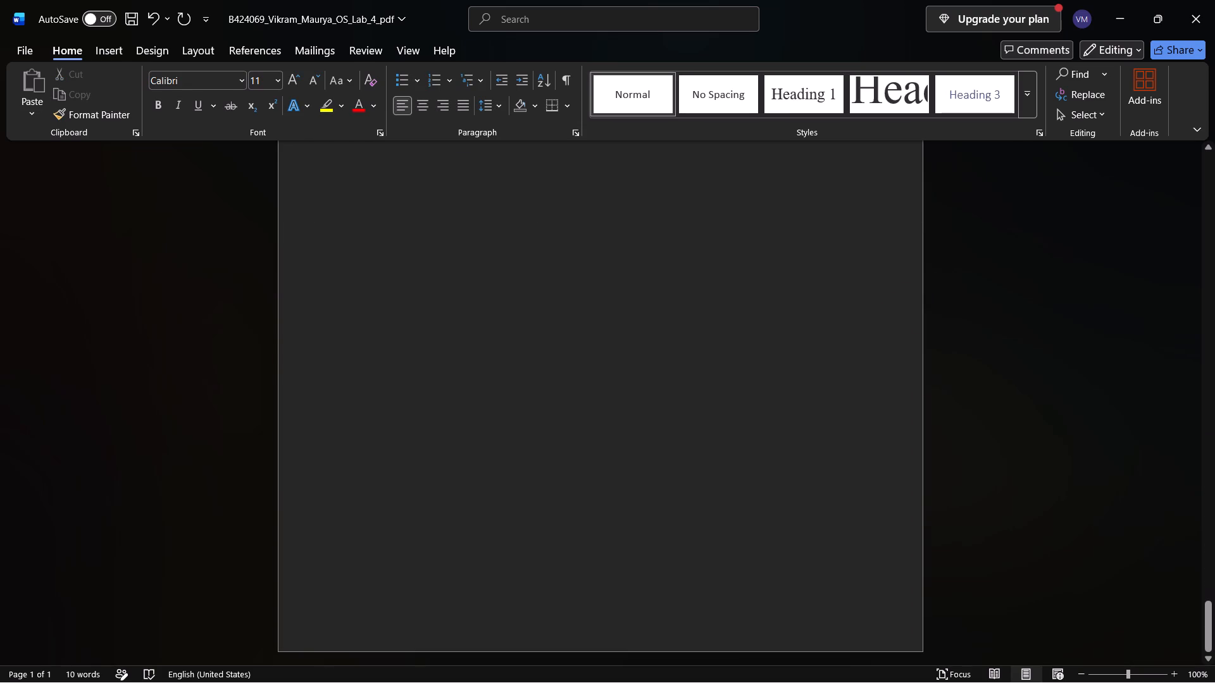
Remove the indent and the gap before the OPERATING SYSTEM heading to pull it up beneath the institute name on the first page.
drag(1209, 621, 1214, 101)
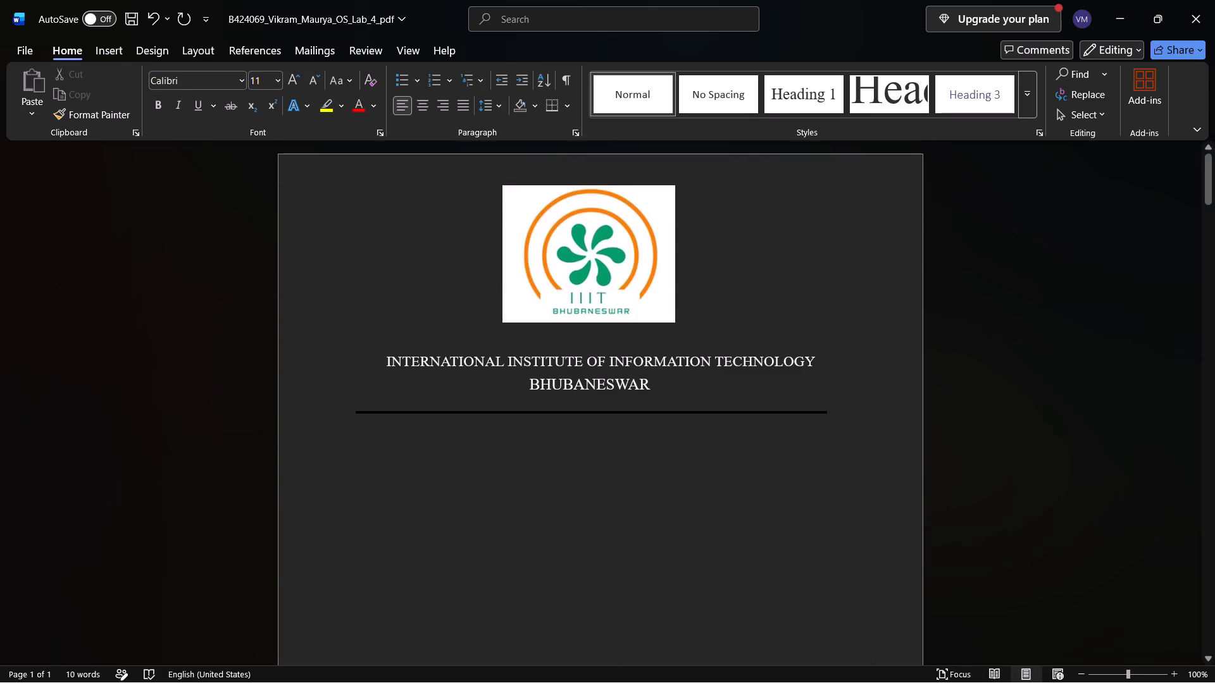
scroll(1007, 295, down, 17)
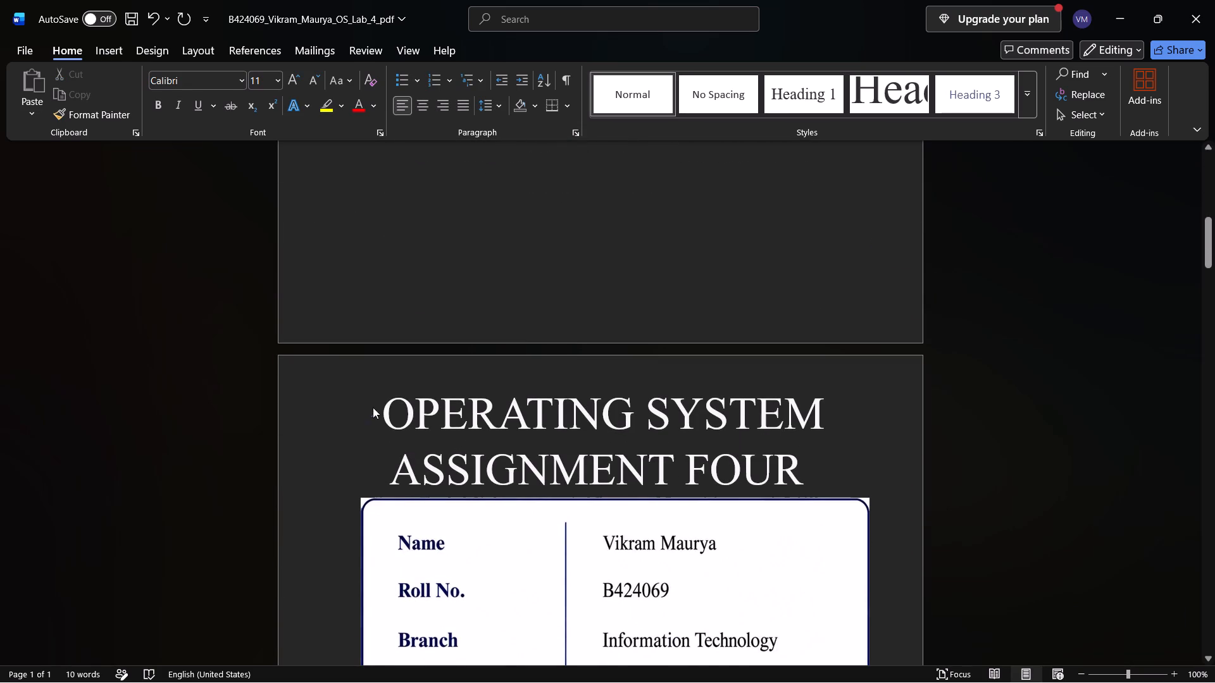
click(367, 407)
key(BackSpace)
key(BackSpace)
scroll(530, 407, up, 6)
key(BackSpace)
key(BackSpace)
key(BackSpace)
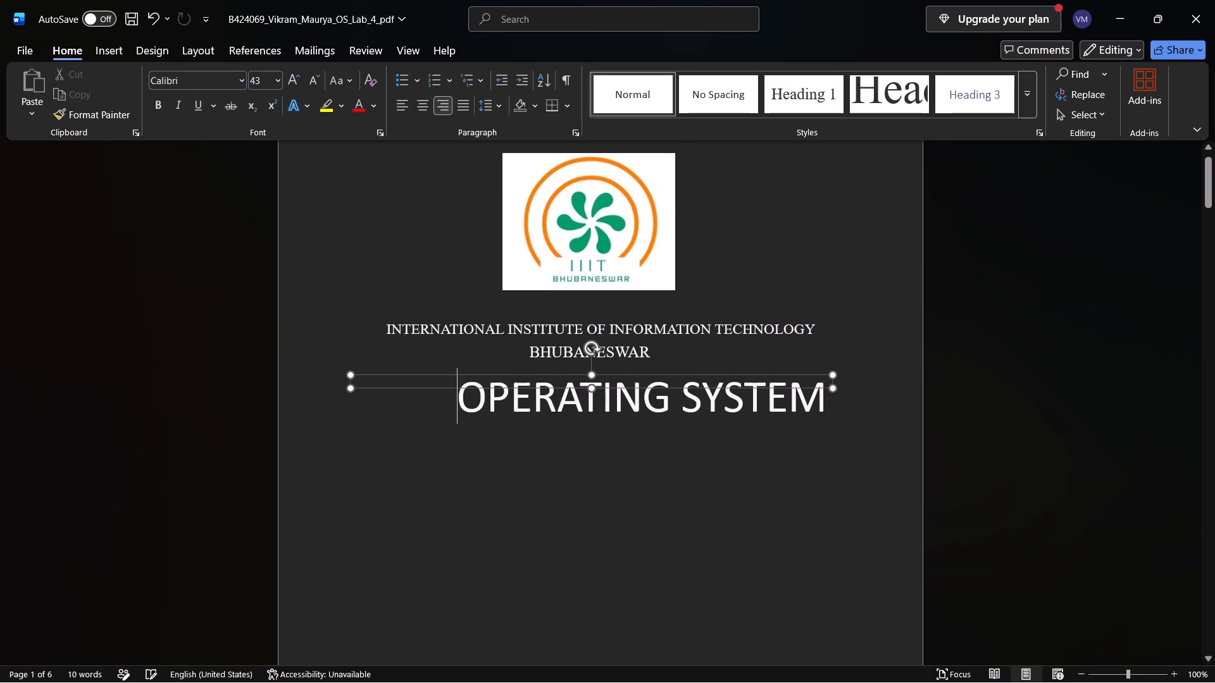
key(BackSpace)
key(BackSpace)
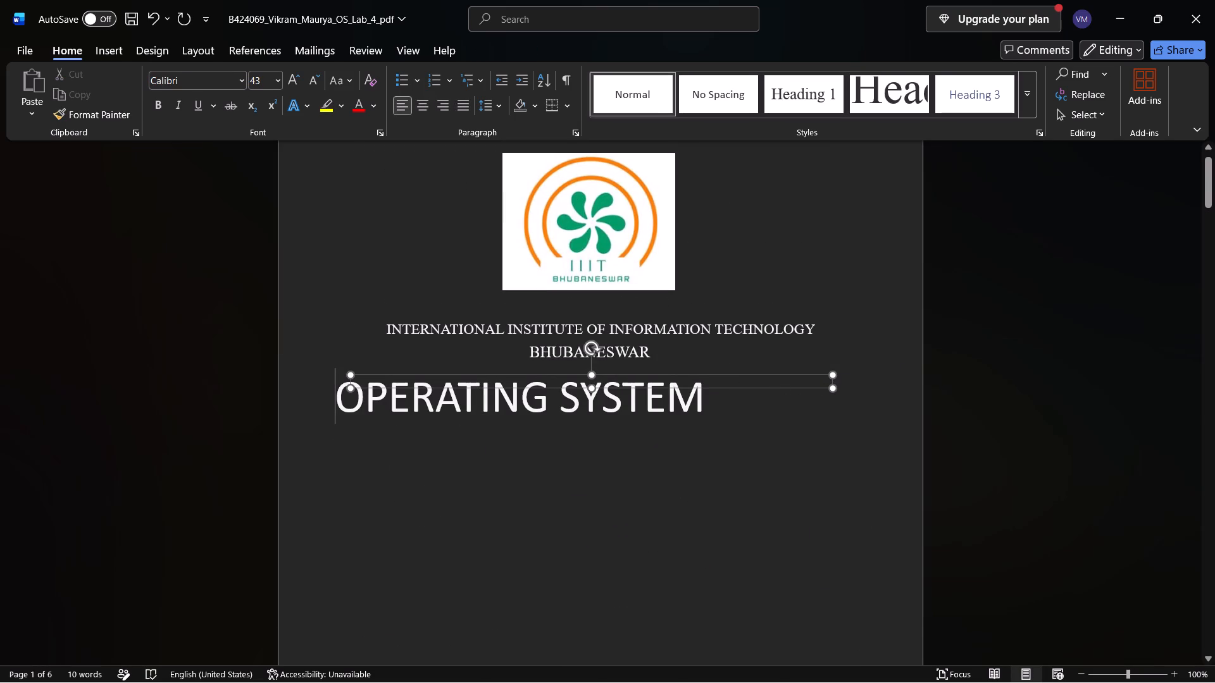
Undo the last five edits made in front of the OPERATING SYSTEM heading.
key(ctrl+z)
key(ctrl+z)
key(ctrl+z)
key(ctrl+z)
key(ctrl+z)
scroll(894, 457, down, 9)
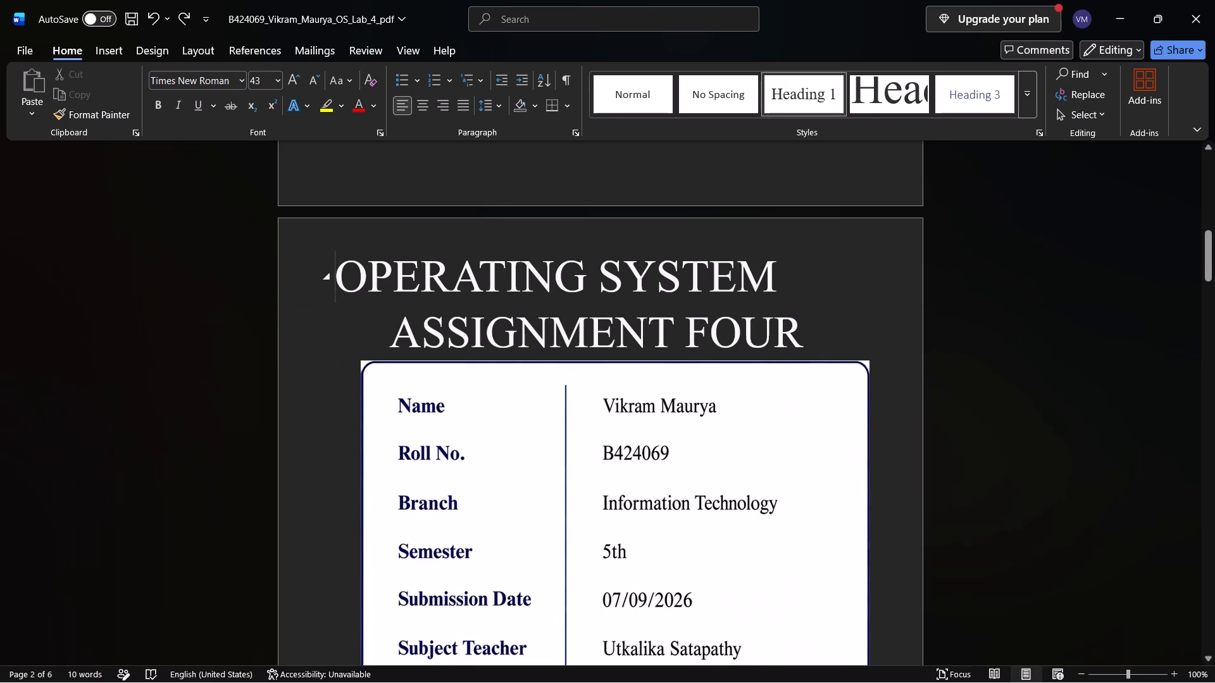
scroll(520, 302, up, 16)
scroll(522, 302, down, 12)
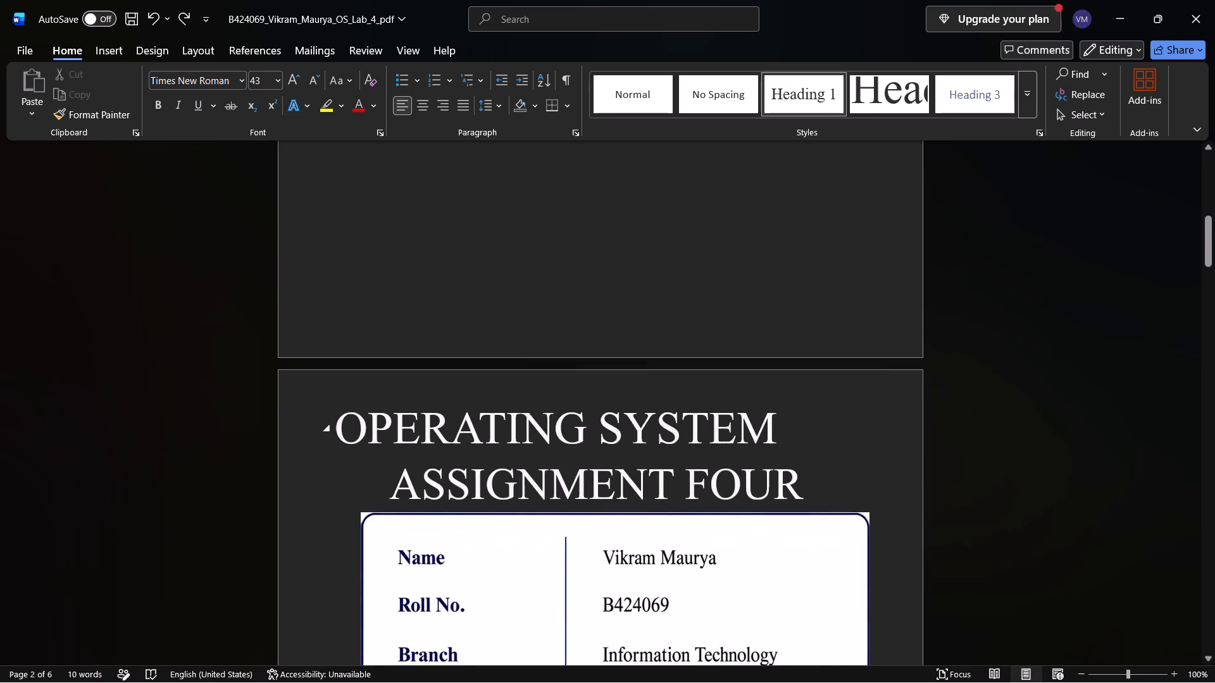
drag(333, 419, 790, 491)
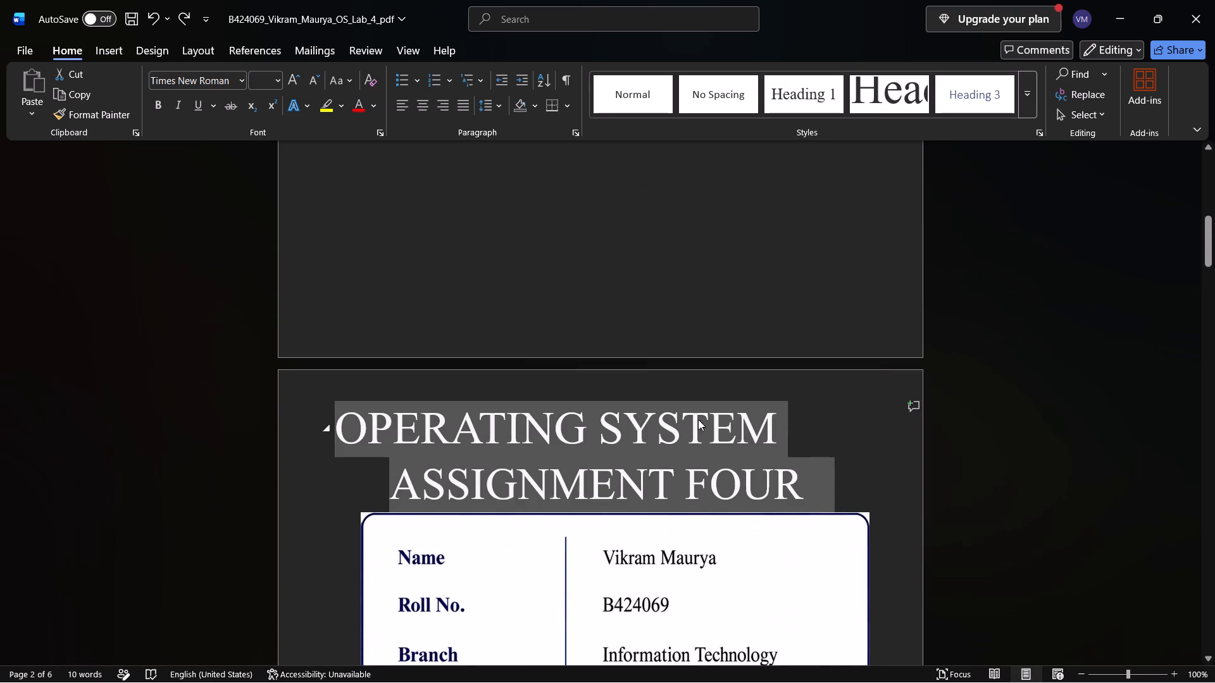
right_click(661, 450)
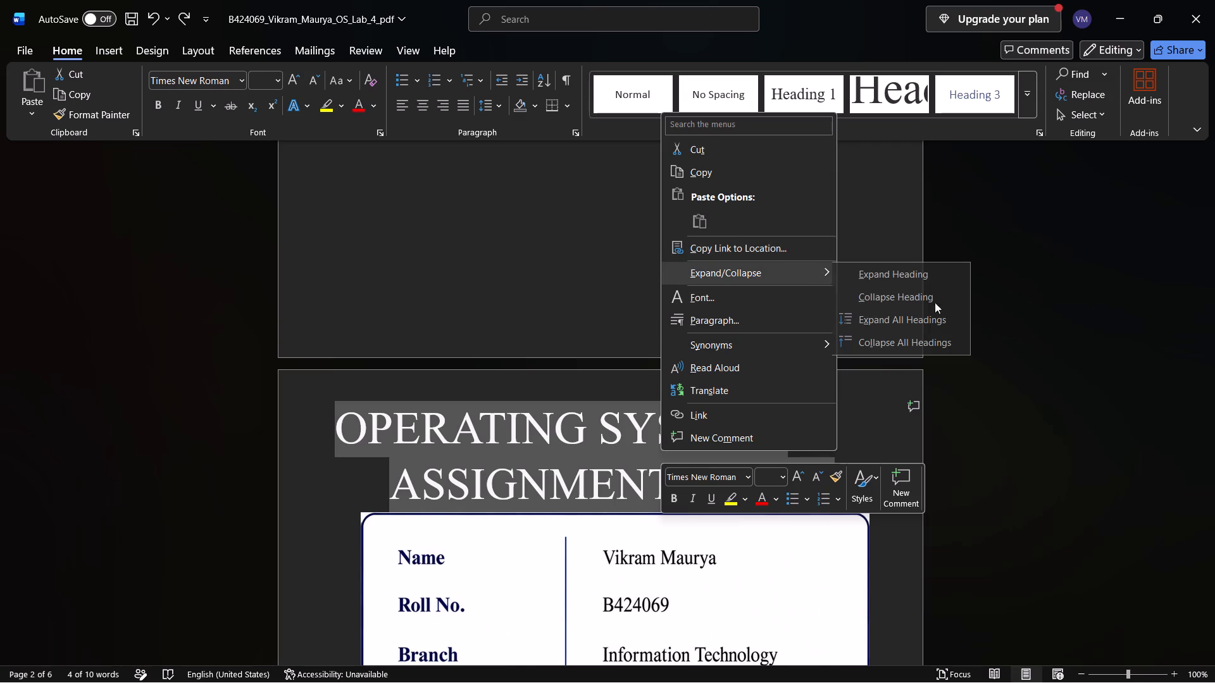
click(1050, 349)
Shrink the student details card and its divider proportionally below the ASSIGNMENT FOUR heading.
scroll(844, 451, down, 10)
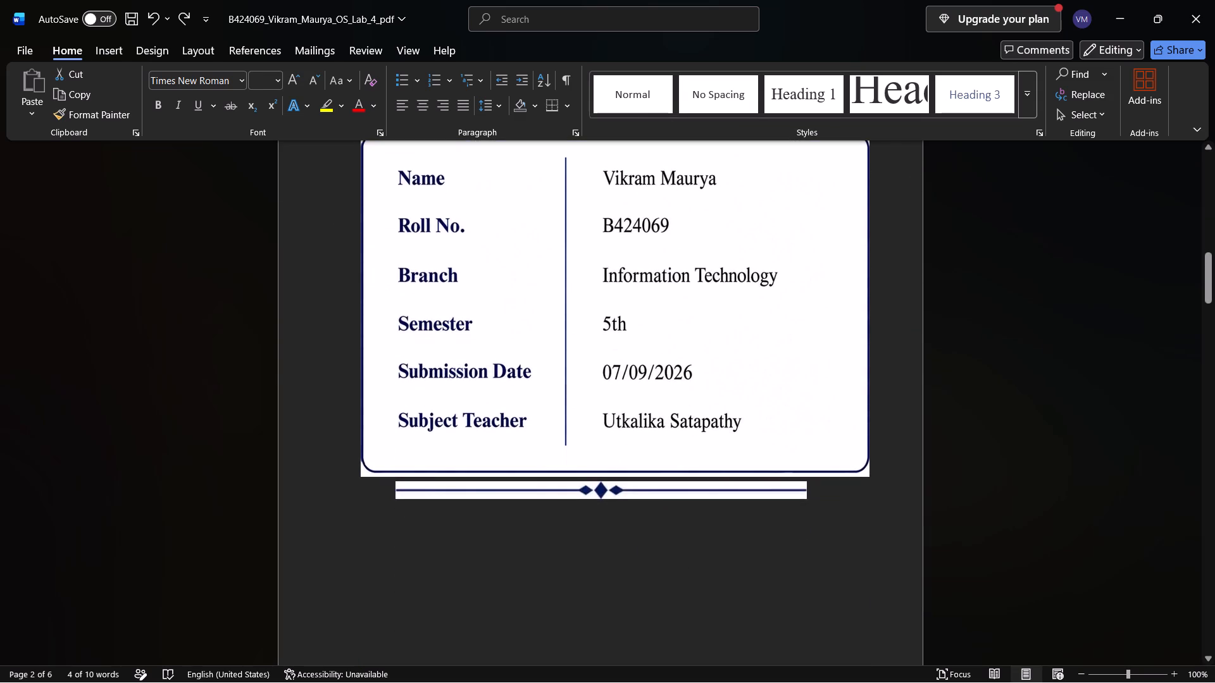
click(696, 390)
scroll(742, 369, up, 2)
drag(873, 205, 826, 242)
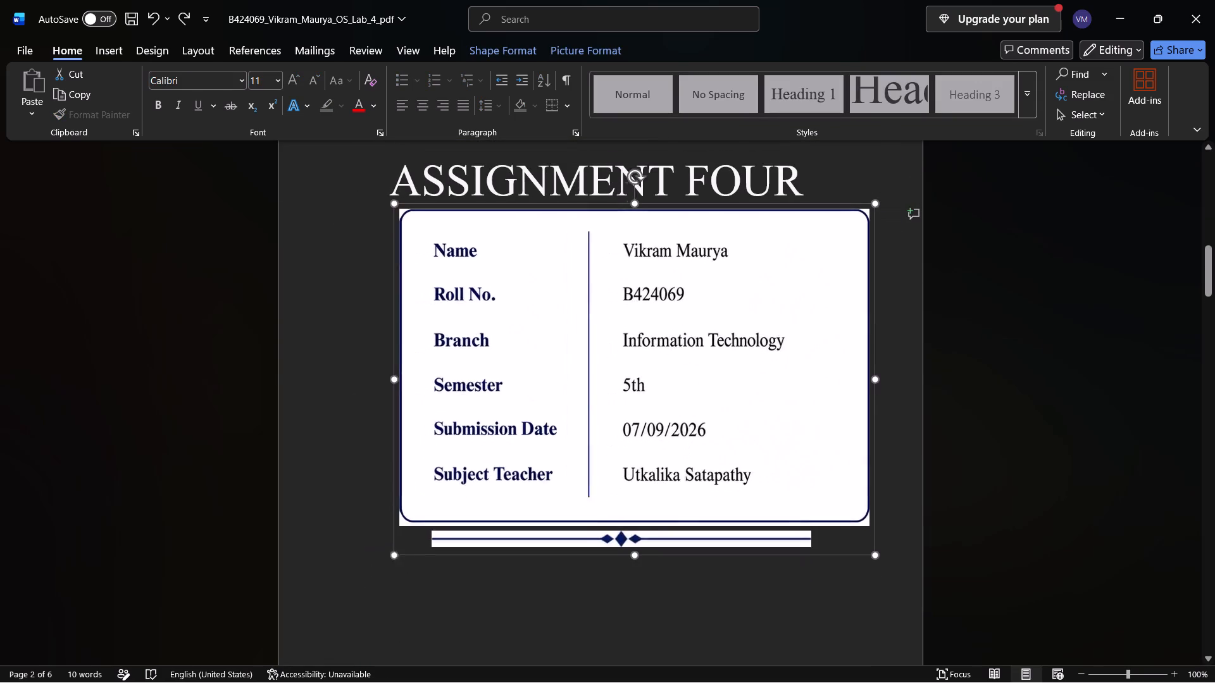
drag(826, 242, 785, 282)
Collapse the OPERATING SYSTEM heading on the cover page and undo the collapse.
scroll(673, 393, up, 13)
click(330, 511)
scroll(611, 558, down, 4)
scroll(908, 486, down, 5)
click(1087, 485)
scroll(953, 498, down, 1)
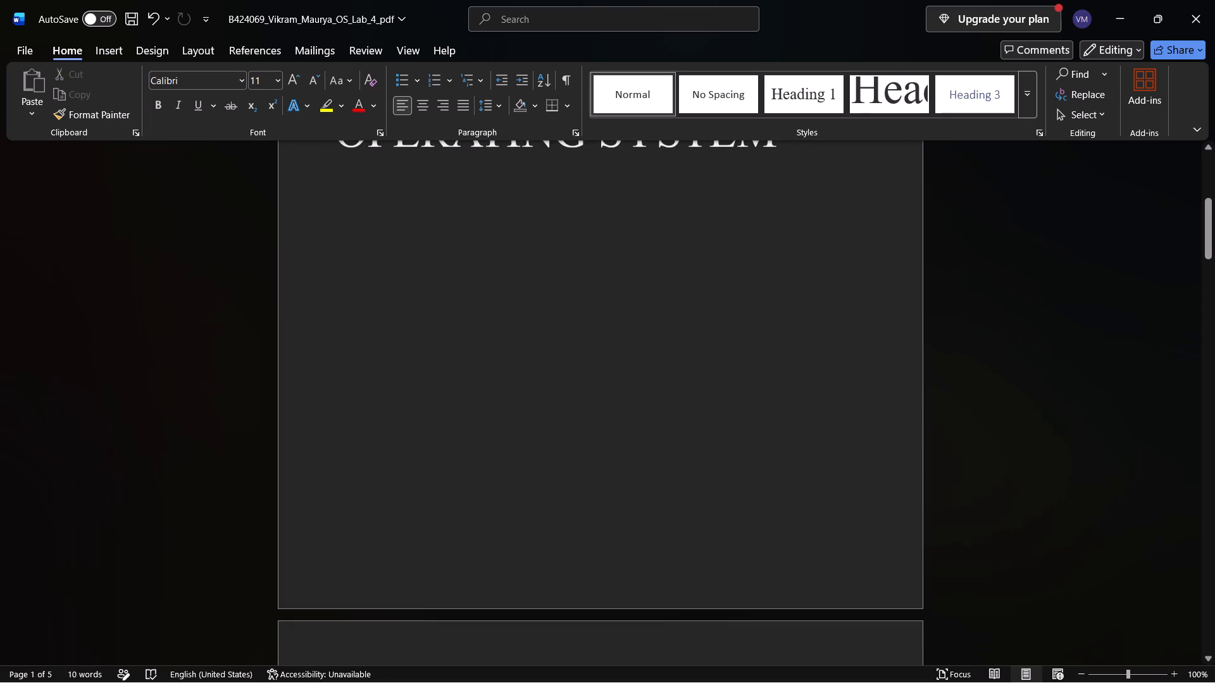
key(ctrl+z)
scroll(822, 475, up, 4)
Make the student details card freely movable by changing its text wrapping from in line to Tight.
drag(669, 490, 595, 483)
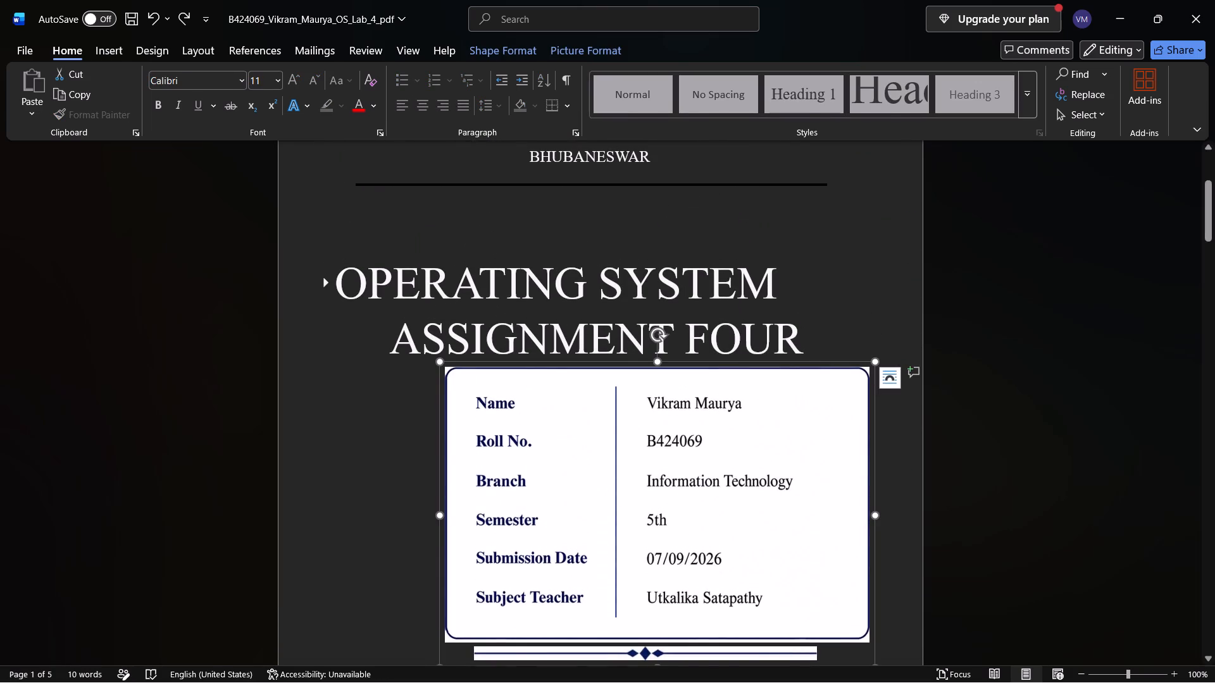
right_click(625, 478)
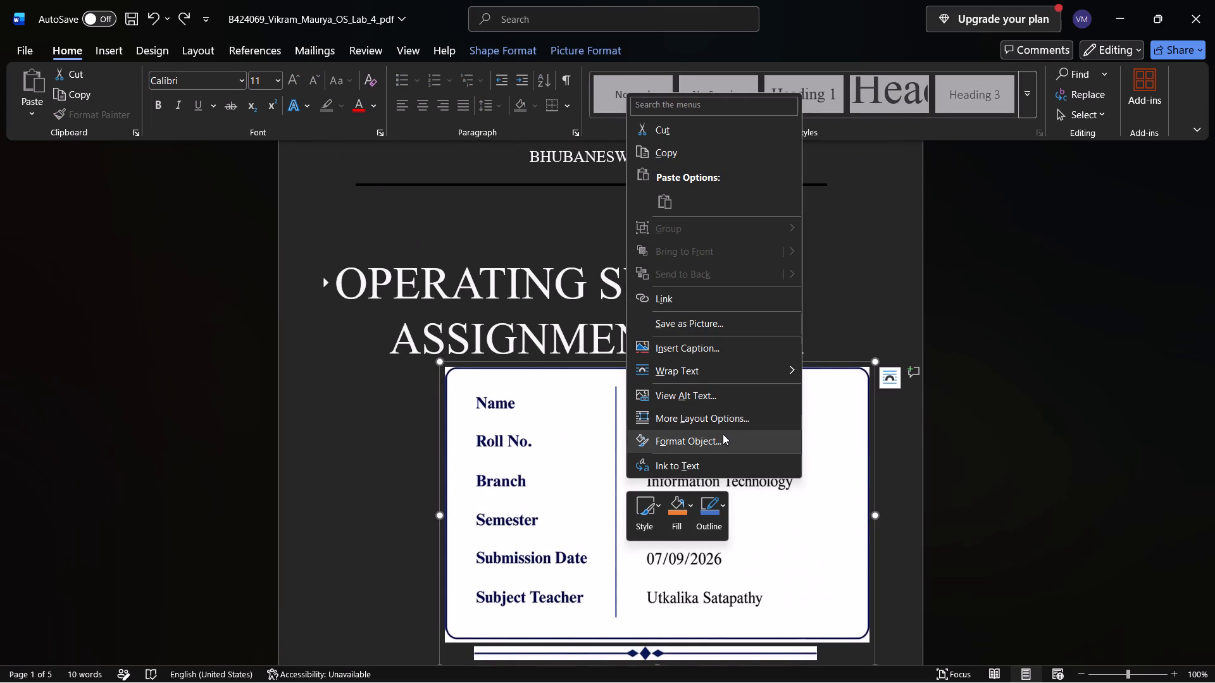
click(741, 368)
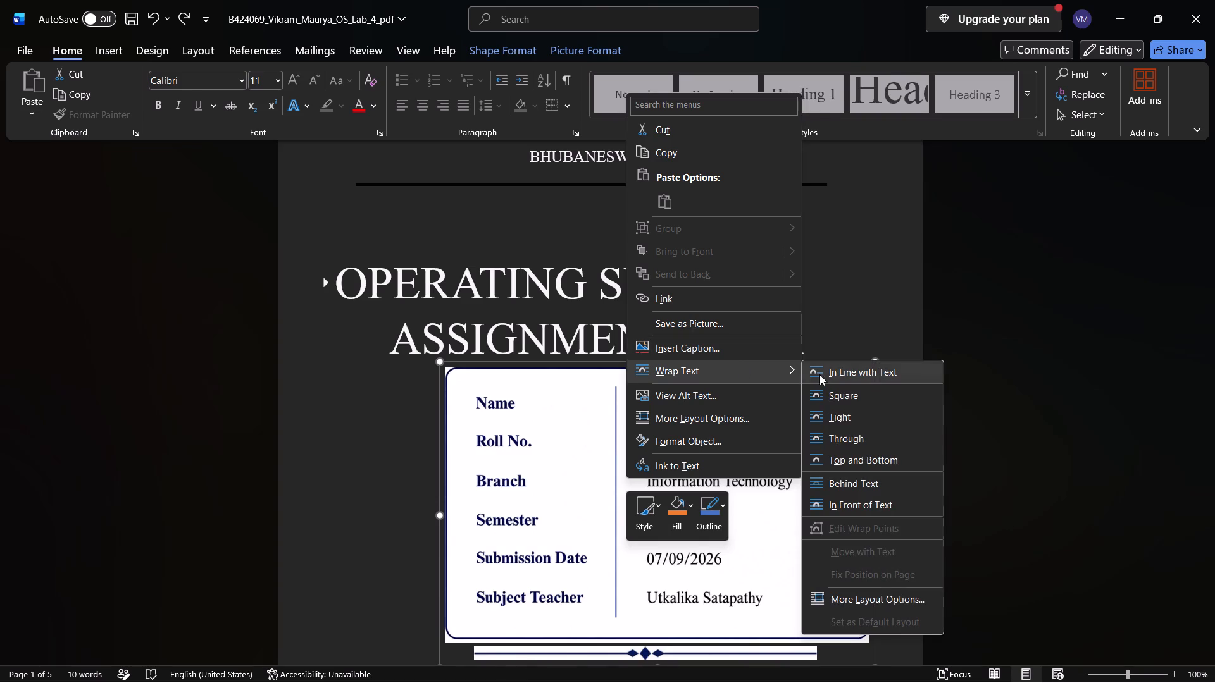
click(853, 430)
right_click(768, 434)
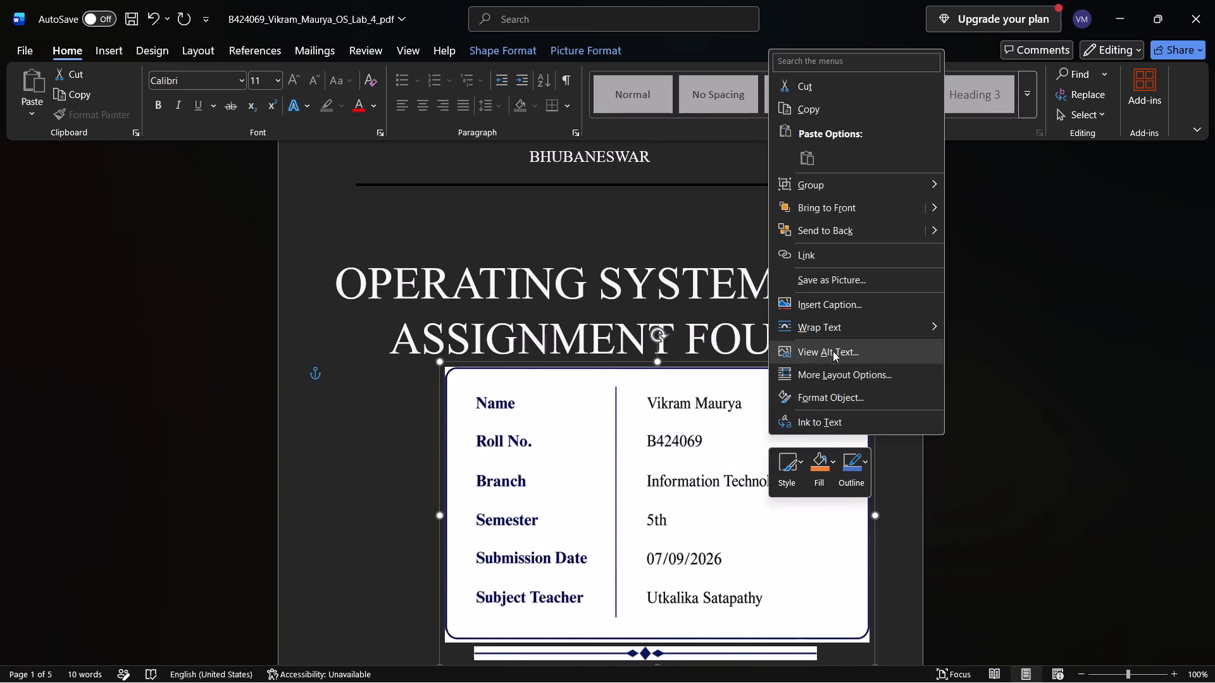
click(850, 324)
click(987, 377)
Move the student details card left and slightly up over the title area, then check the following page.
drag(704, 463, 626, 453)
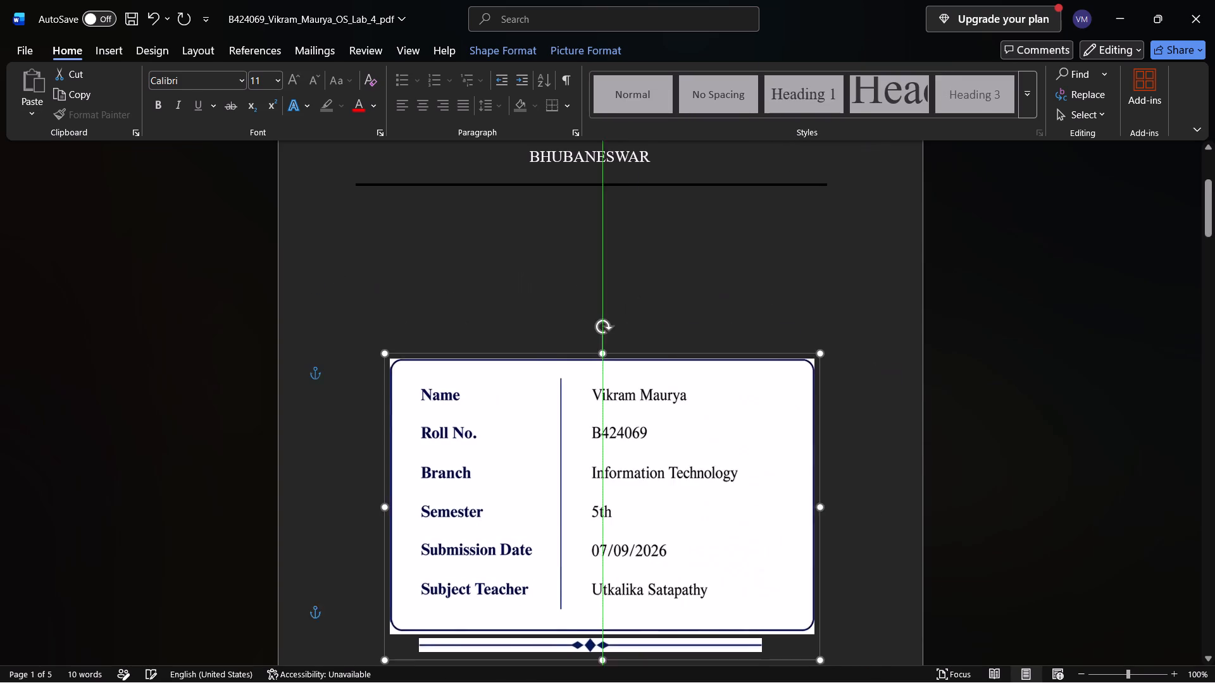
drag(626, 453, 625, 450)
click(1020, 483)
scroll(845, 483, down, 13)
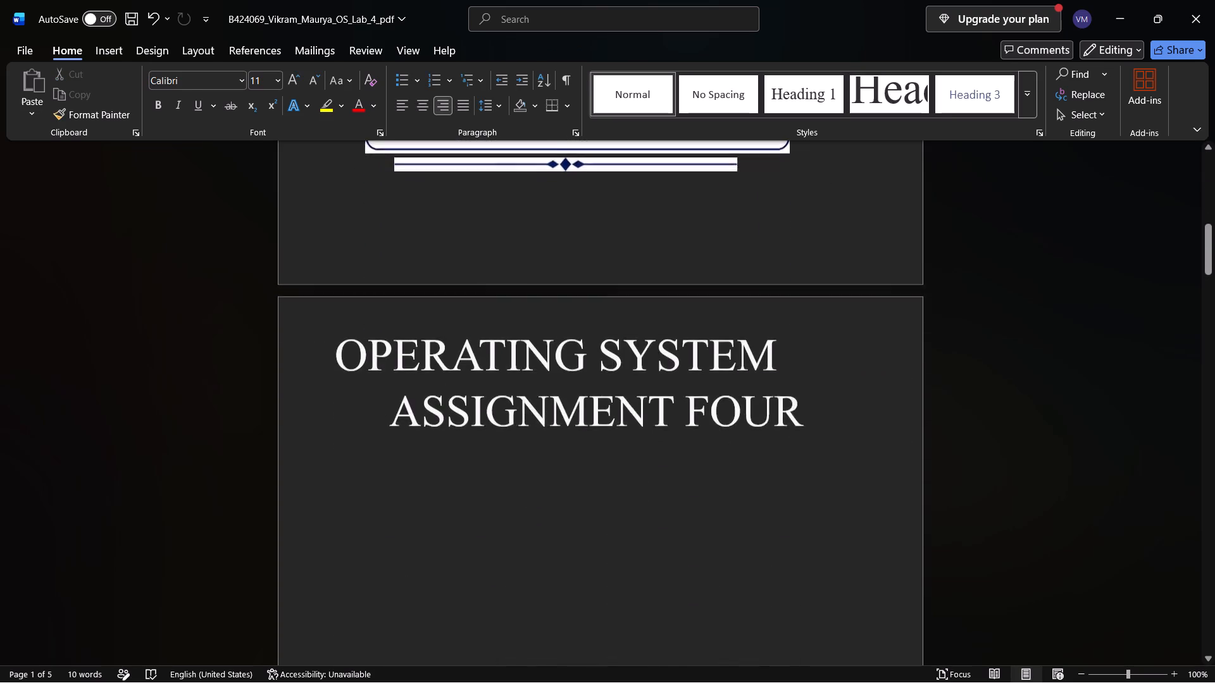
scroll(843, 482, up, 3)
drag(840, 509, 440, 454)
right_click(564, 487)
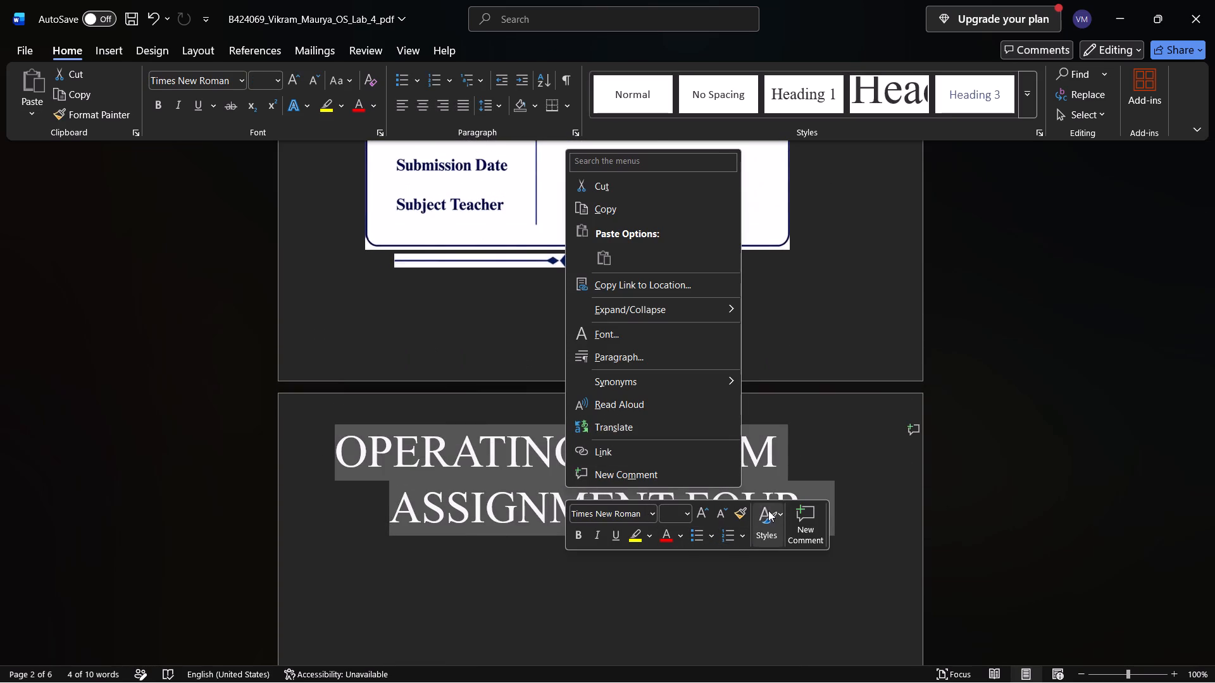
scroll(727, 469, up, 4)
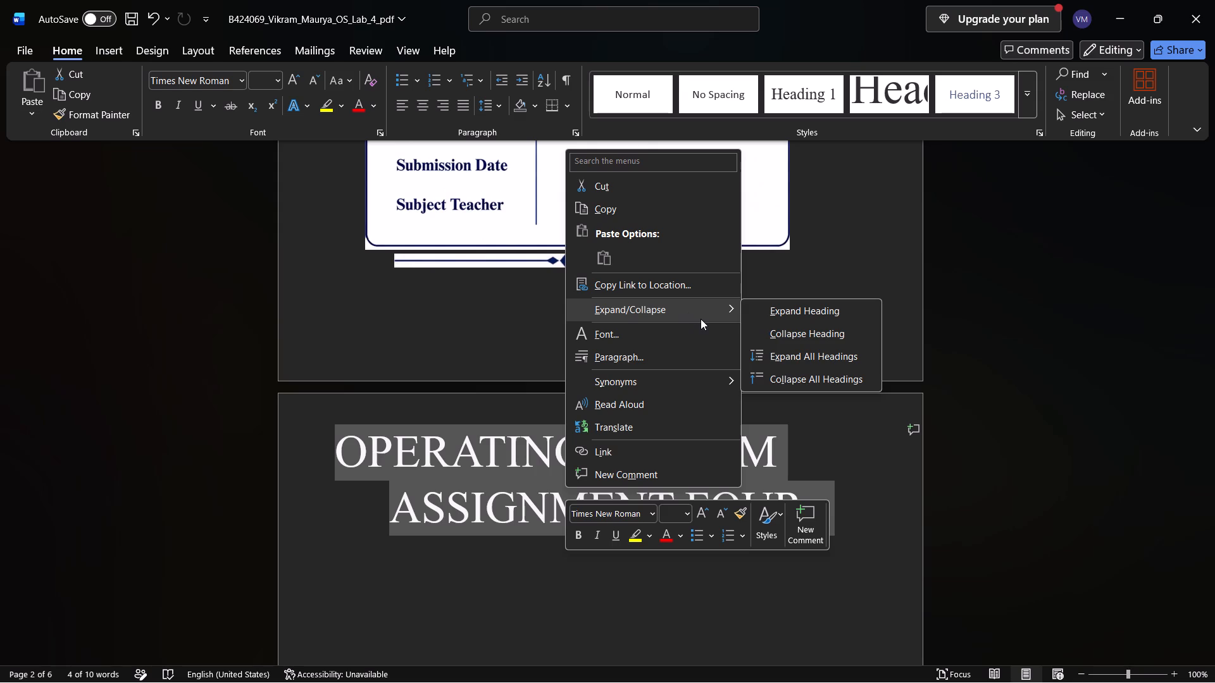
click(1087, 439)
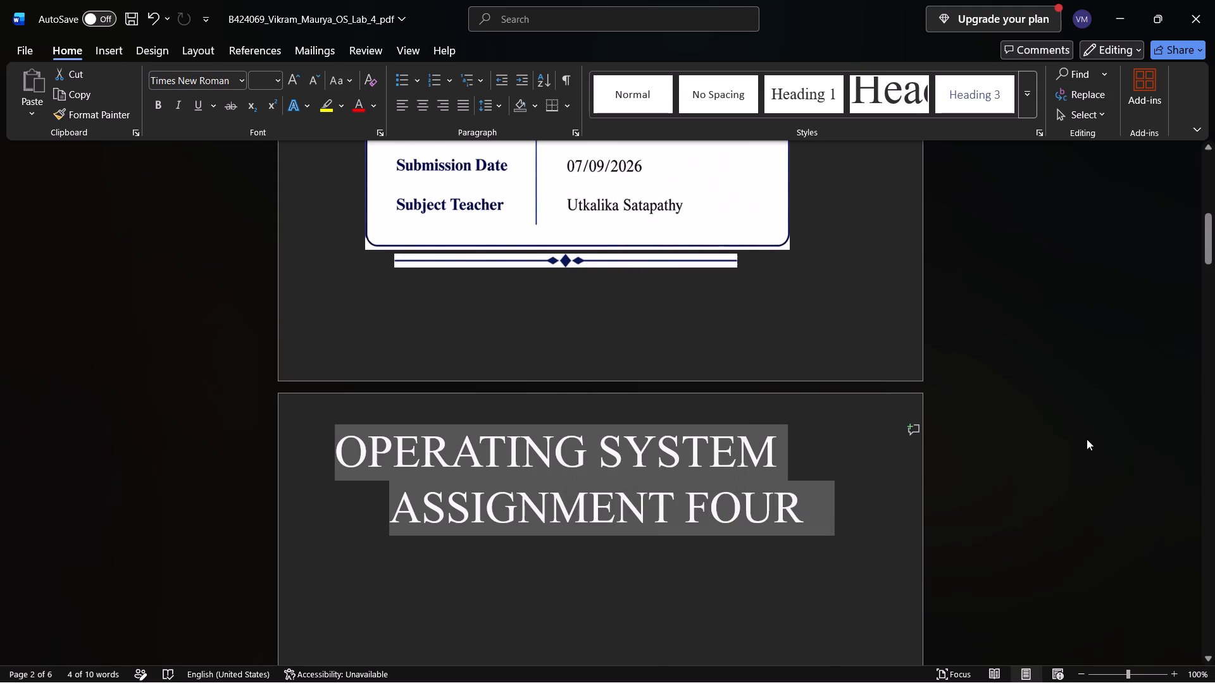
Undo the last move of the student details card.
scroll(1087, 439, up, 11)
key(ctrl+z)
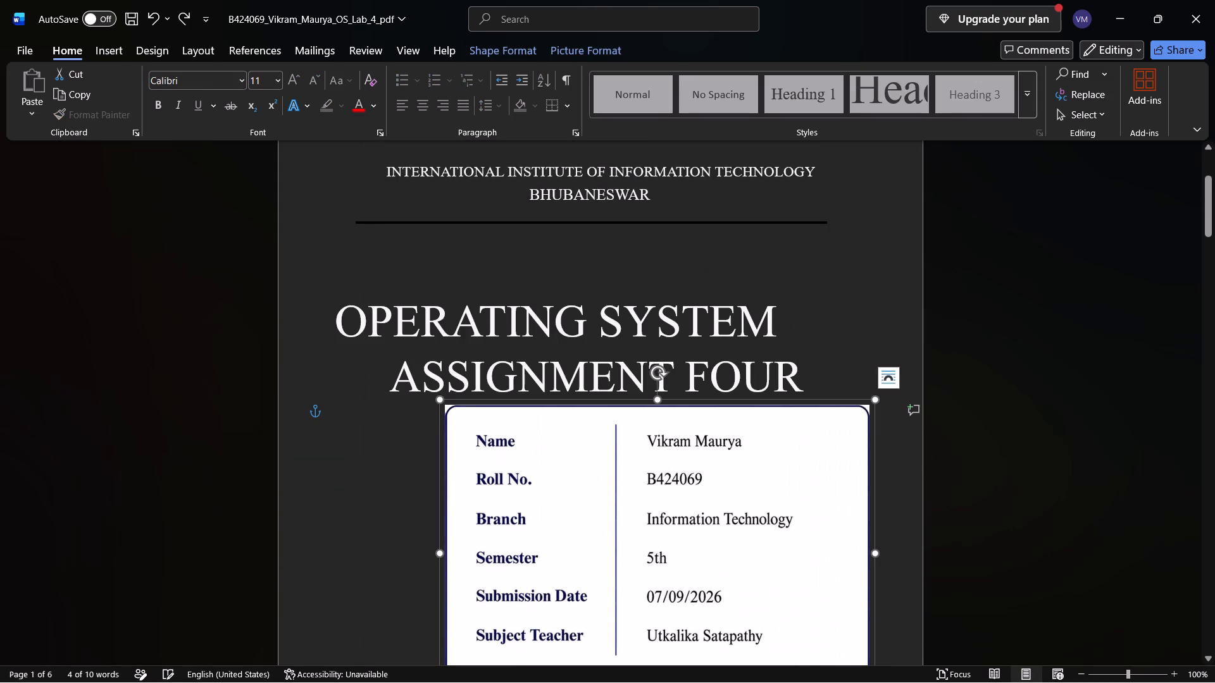
Move the student details card horizontally left so it sits roughly centred beneath the ASSIGNMENT FOUR heading.
drag(761, 482, 675, 483)
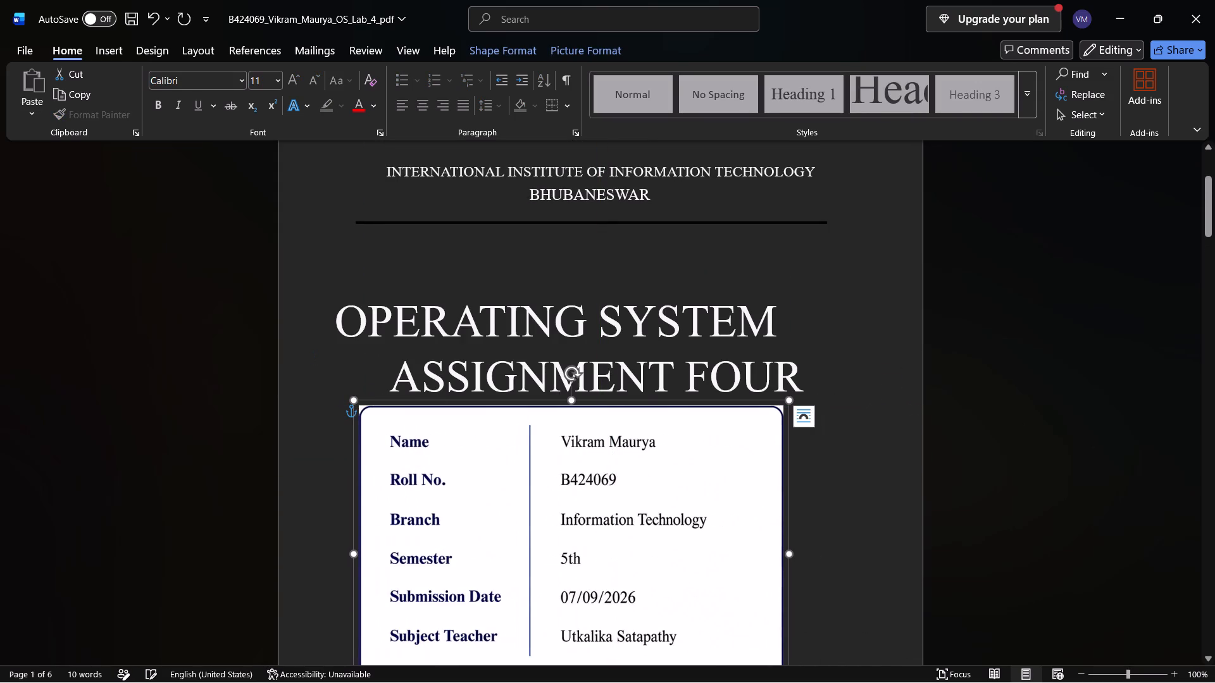
click(1058, 453)
scroll(591, 442, down, 9)
scroll(611, 439, up, 5)
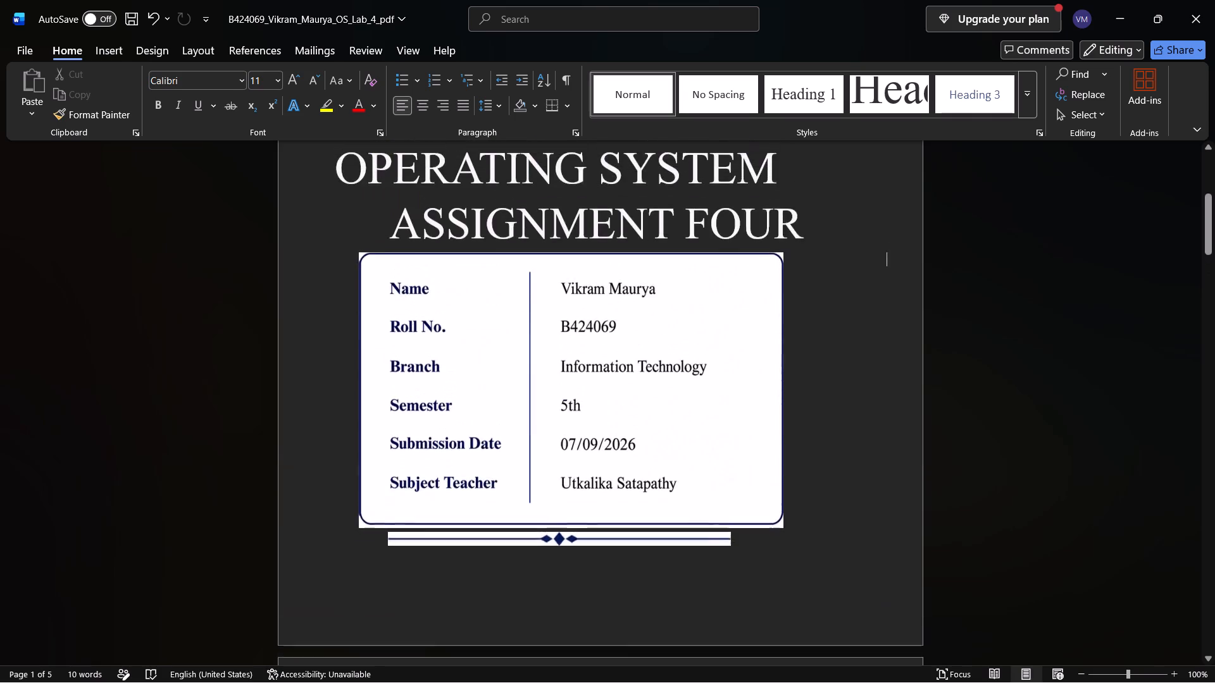
Indent the OPERATING SYSTEM heading with three spaces so it lines up above ASSIGNMENT FOUR.
scroll(612, 439, up, 7)
click(332, 425)
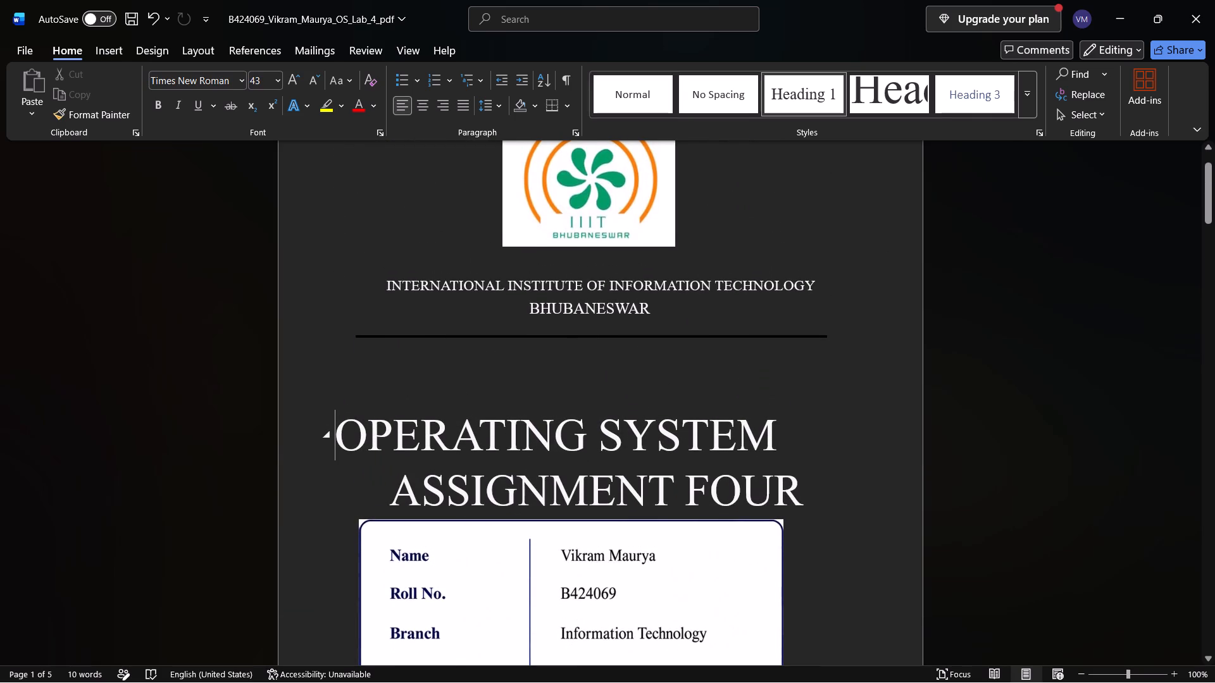
key(space)
key(space)
key(space)
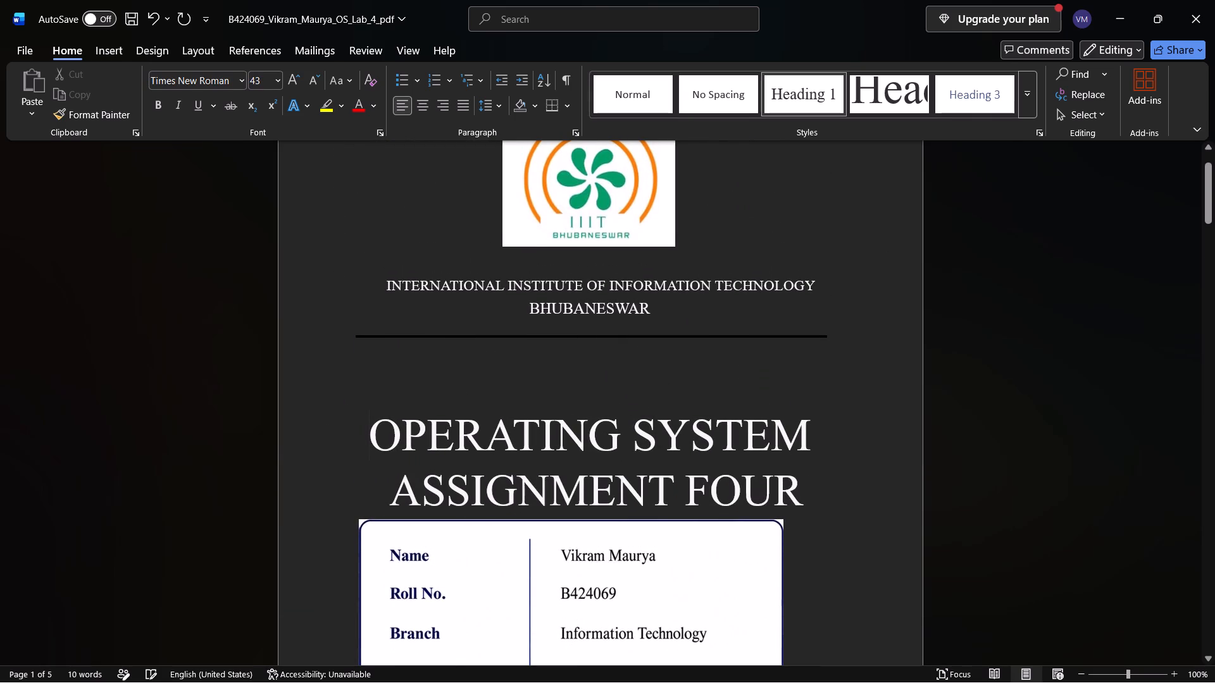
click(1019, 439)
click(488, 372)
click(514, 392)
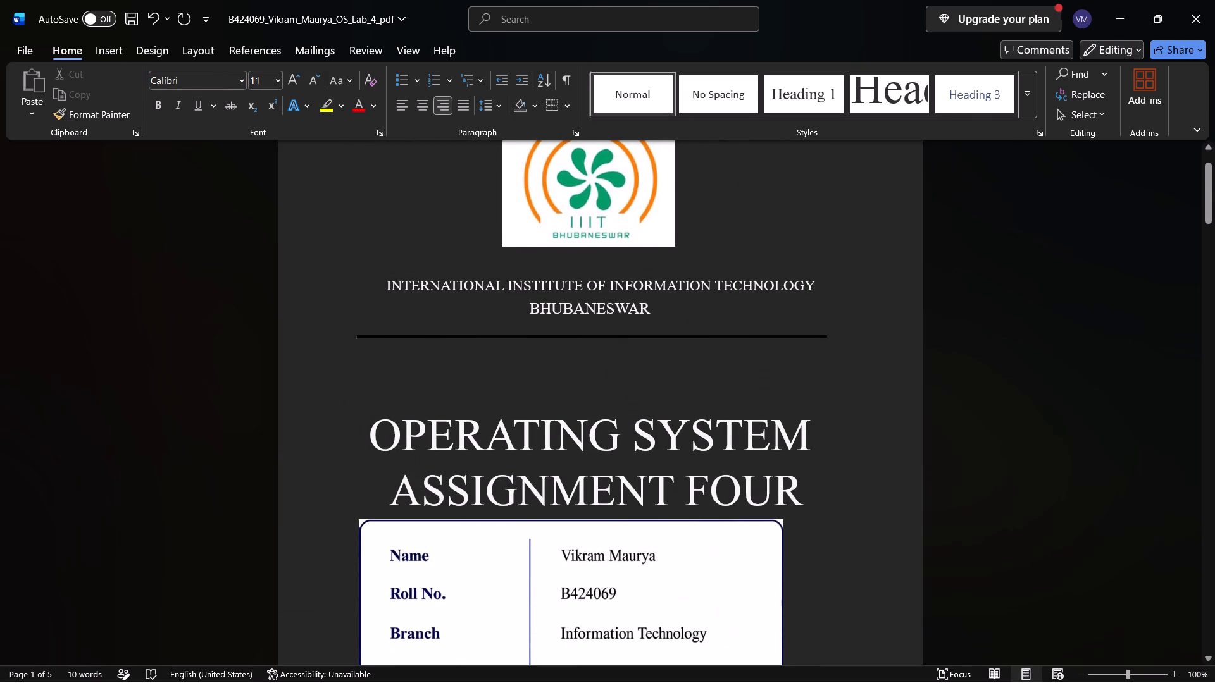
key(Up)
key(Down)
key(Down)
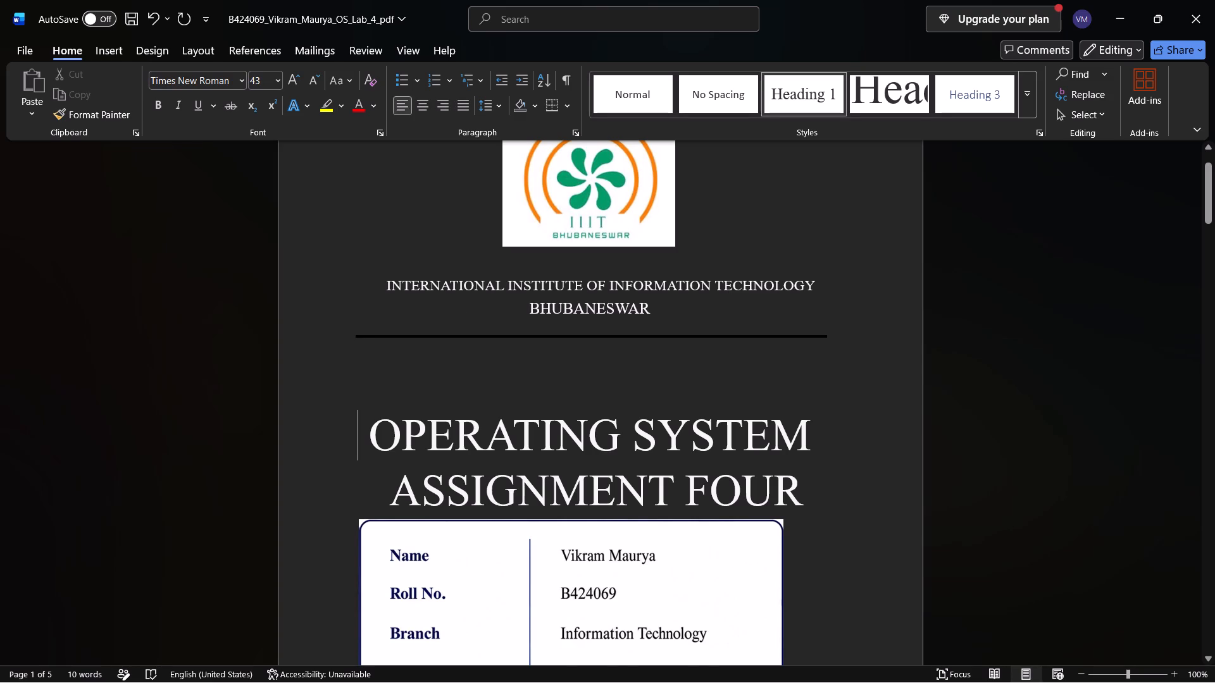
scroll(715, 388, up, 9)
scroll(715, 388, down, 12)
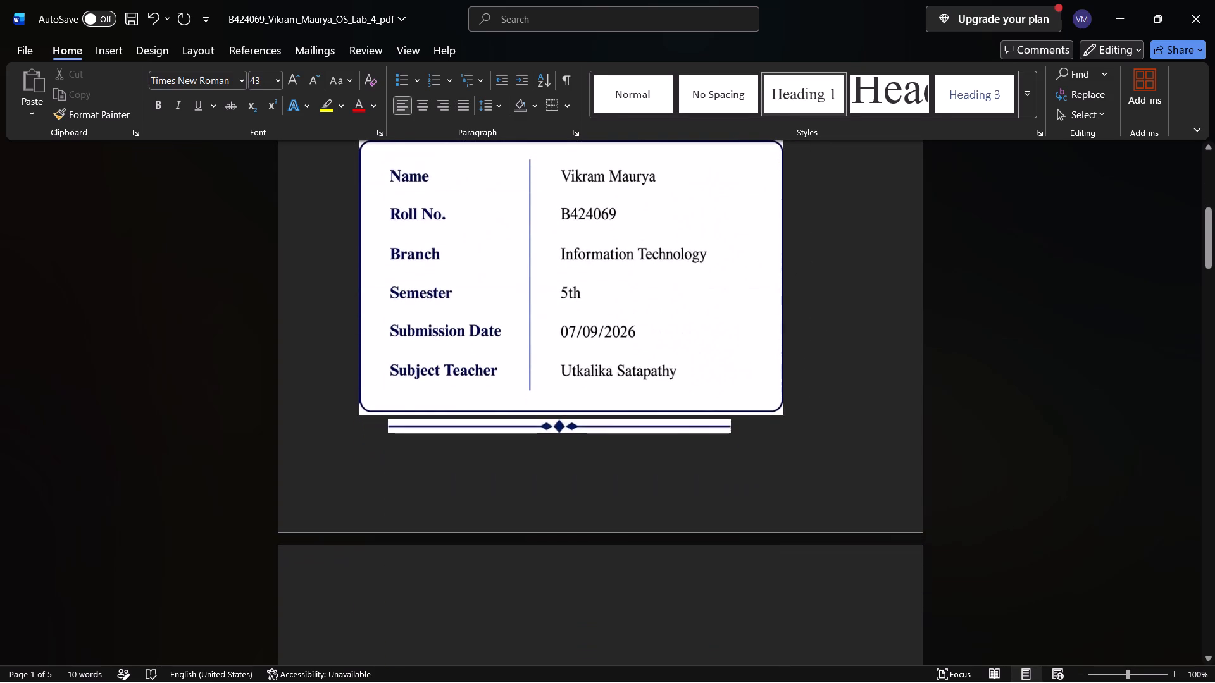
click(601, 321)
right_click(601, 321)
click(676, 360)
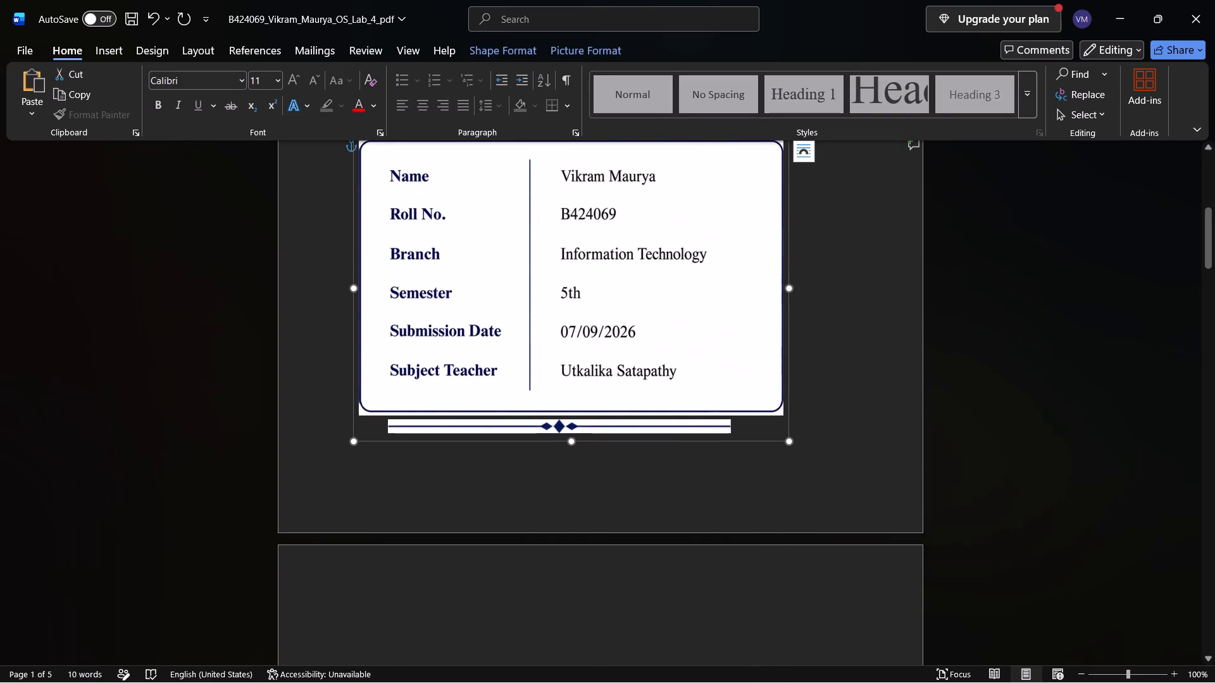
key(alt+Tab)
key(alt+Tab)
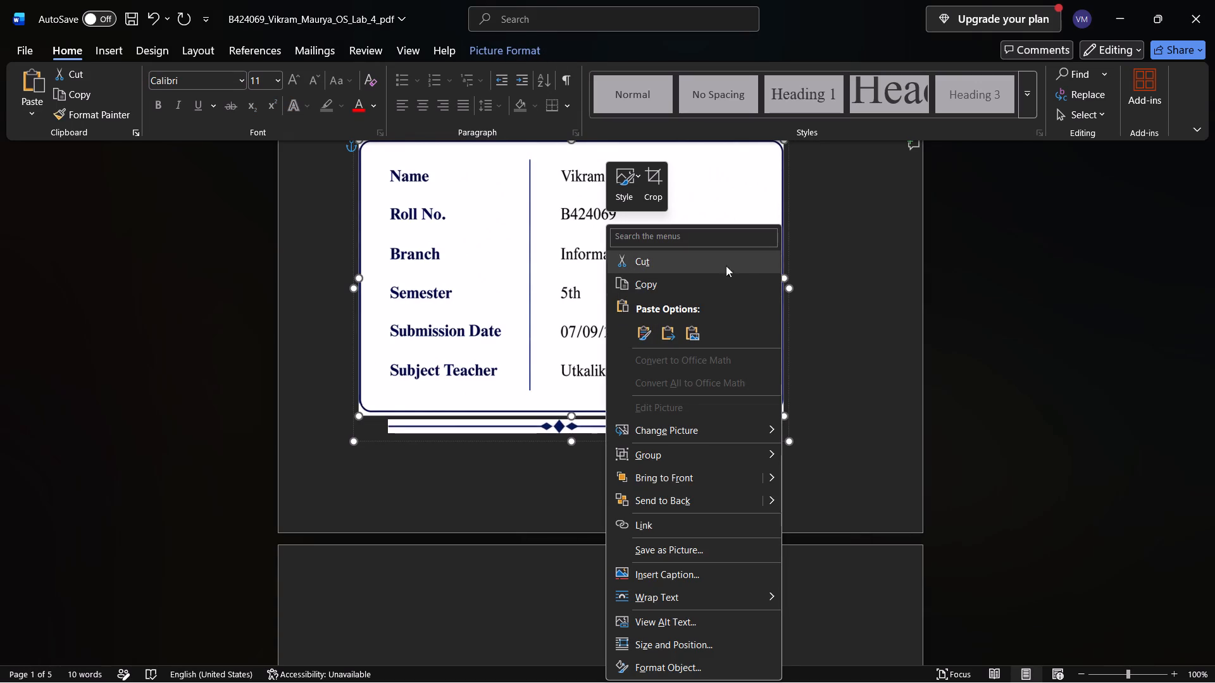
key(Delete)
scroll(938, 342, up, 5)
click(1026, 383)
click(667, 415)
scroll(741, 394, up, 3)
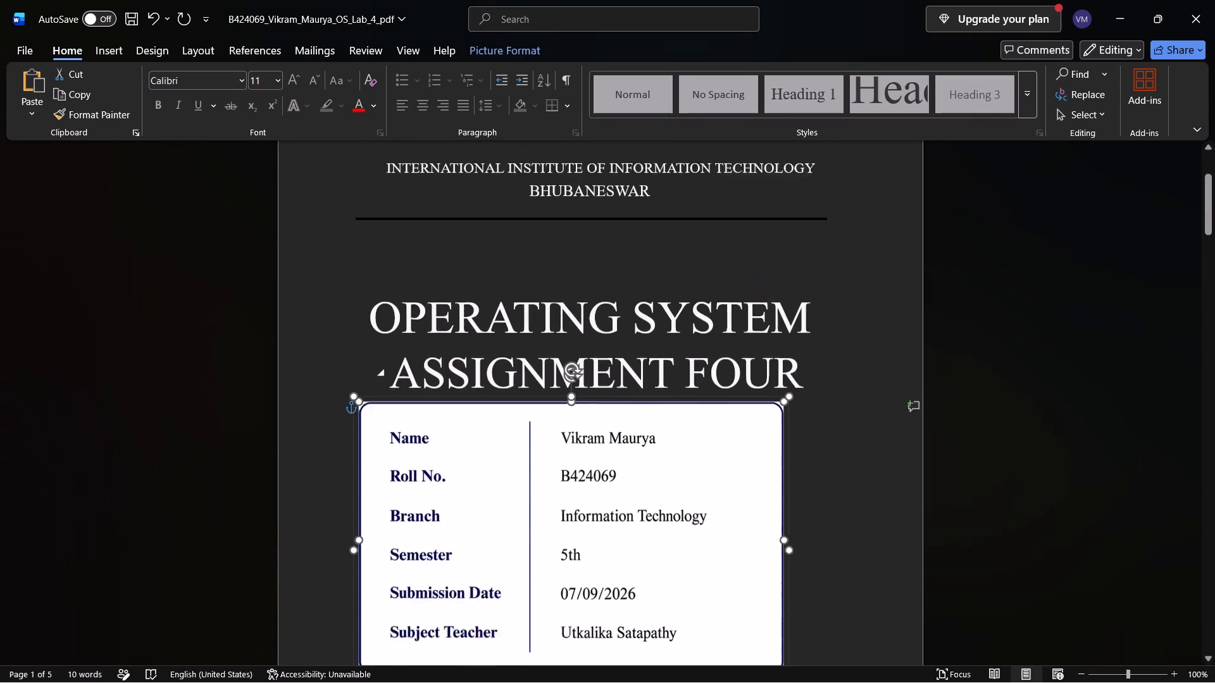
scroll(741, 394, up, 1)
scroll(741, 394, down, 3)
key(Delete)
scroll(600, 416, down, 4)
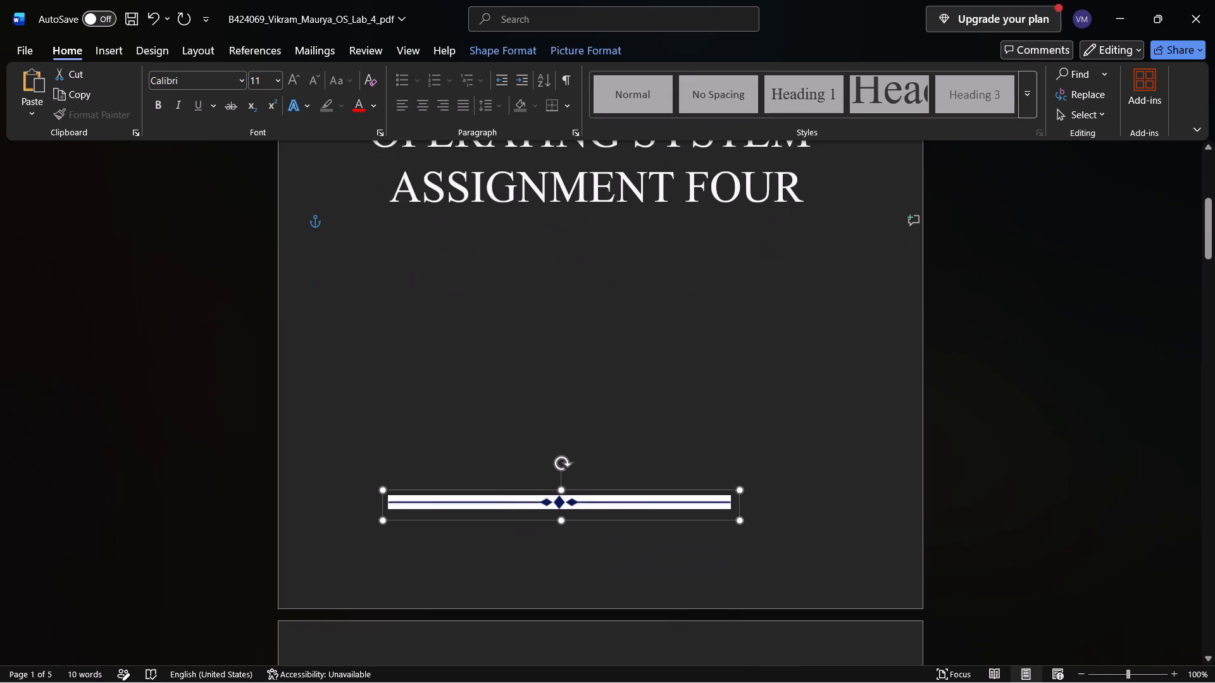
click(549, 500)
key(Delete)
Paste the edited card as a picture beneath the ASSIGNMENT FOUR heading.
right_click(490, 335)
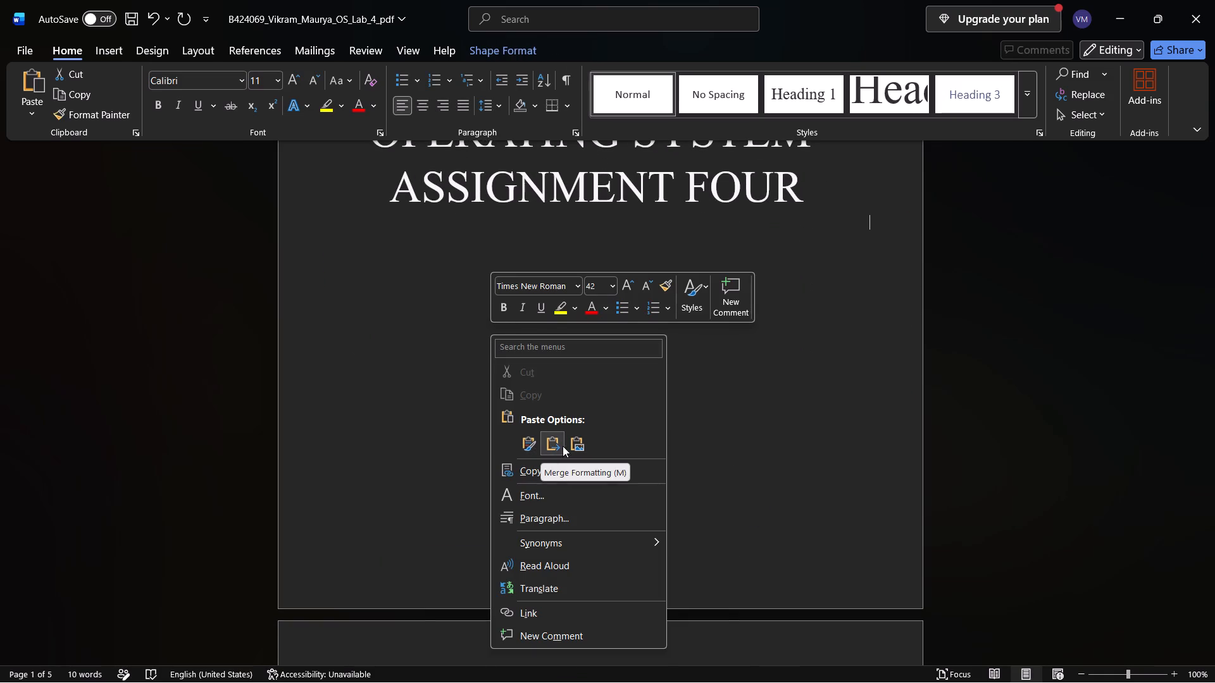
click(572, 446)
Shrink the pasted card picture proportionally to about three-quarters of the page width.
scroll(897, 407, up, 7)
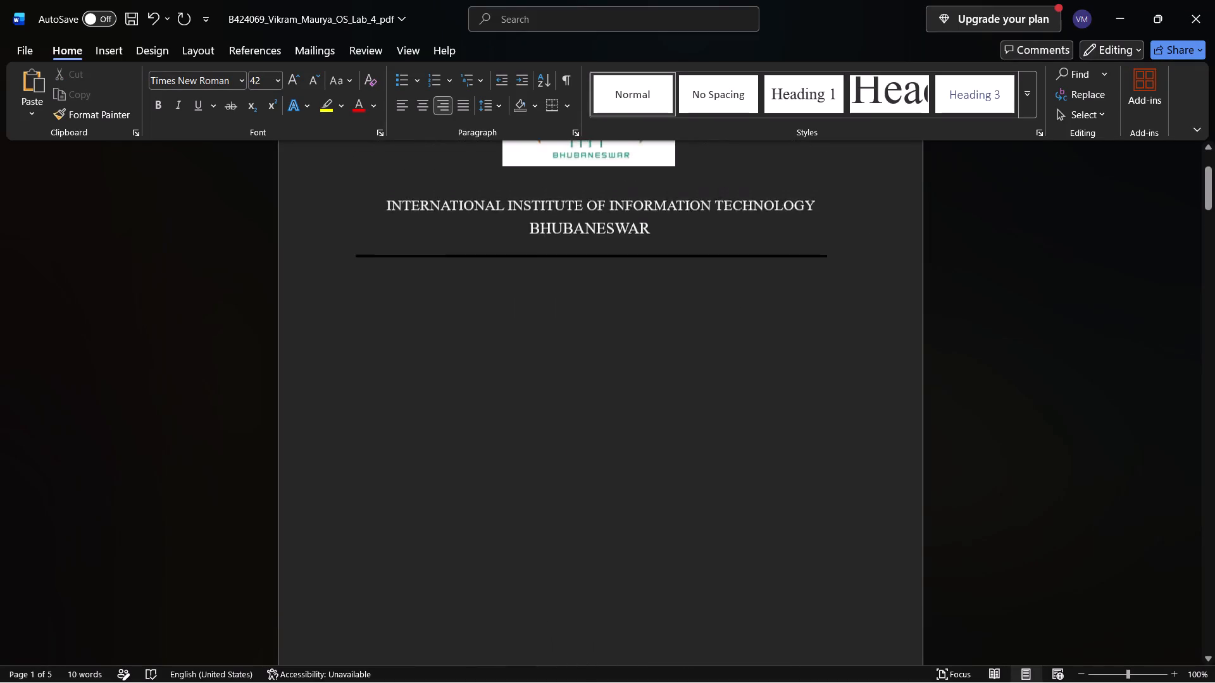
scroll(897, 407, up, 11)
scroll(897, 407, down, 10)
scroll(897, 405, up, 1)
scroll(897, 405, down, 17)
scroll(890, 397, up, 1)
scroll(890, 397, down, 1)
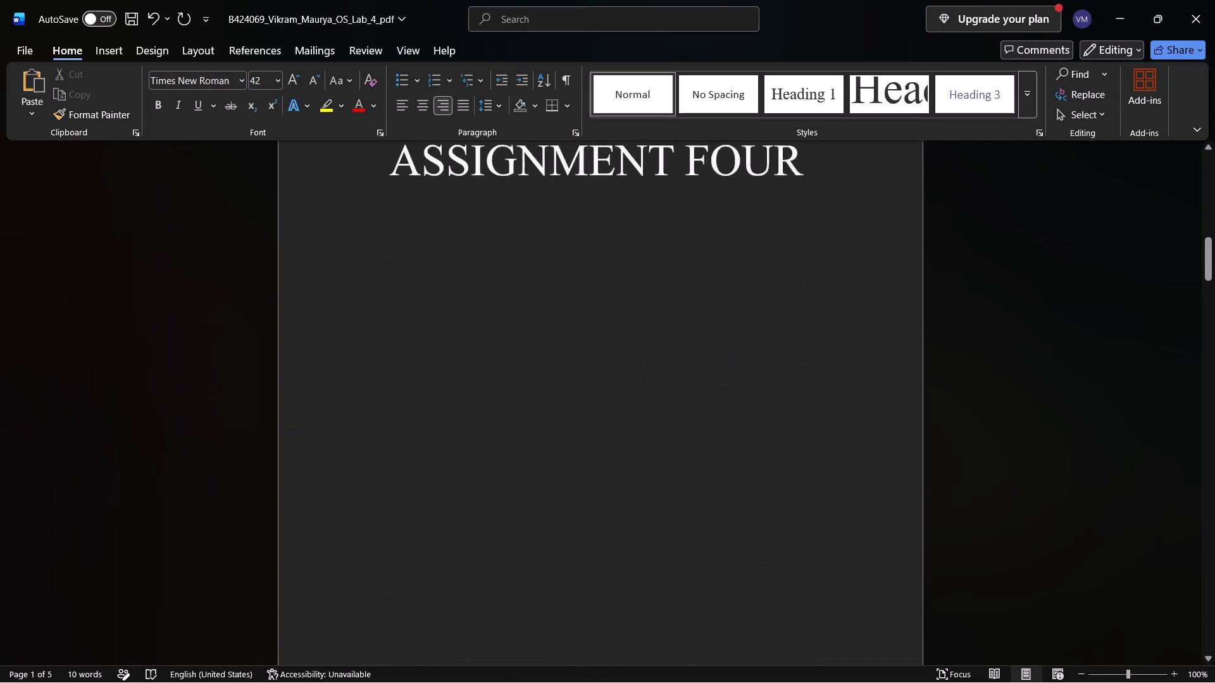
scroll(889, 397, down, 4)
scroll(886, 395, up, 1)
scroll(886, 395, down, 20)
scroll(674, 333, up, 3)
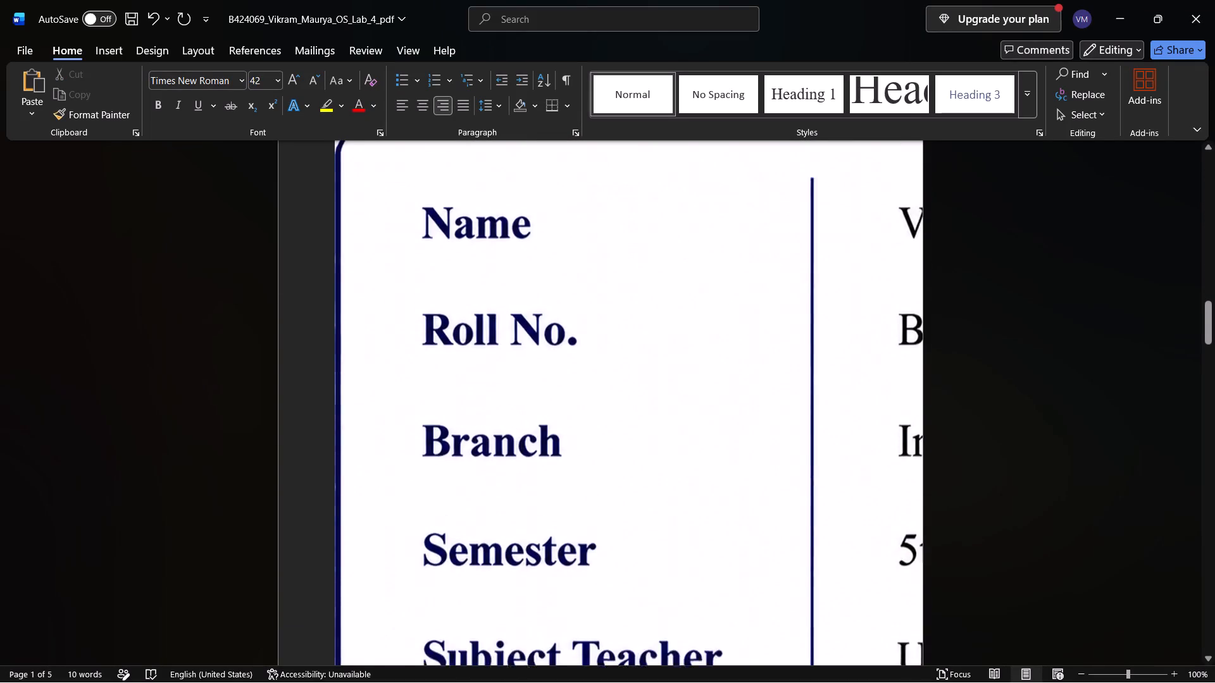
click(554, 388)
scroll(497, 358, up, 4)
drag(335, 283, 665, 508)
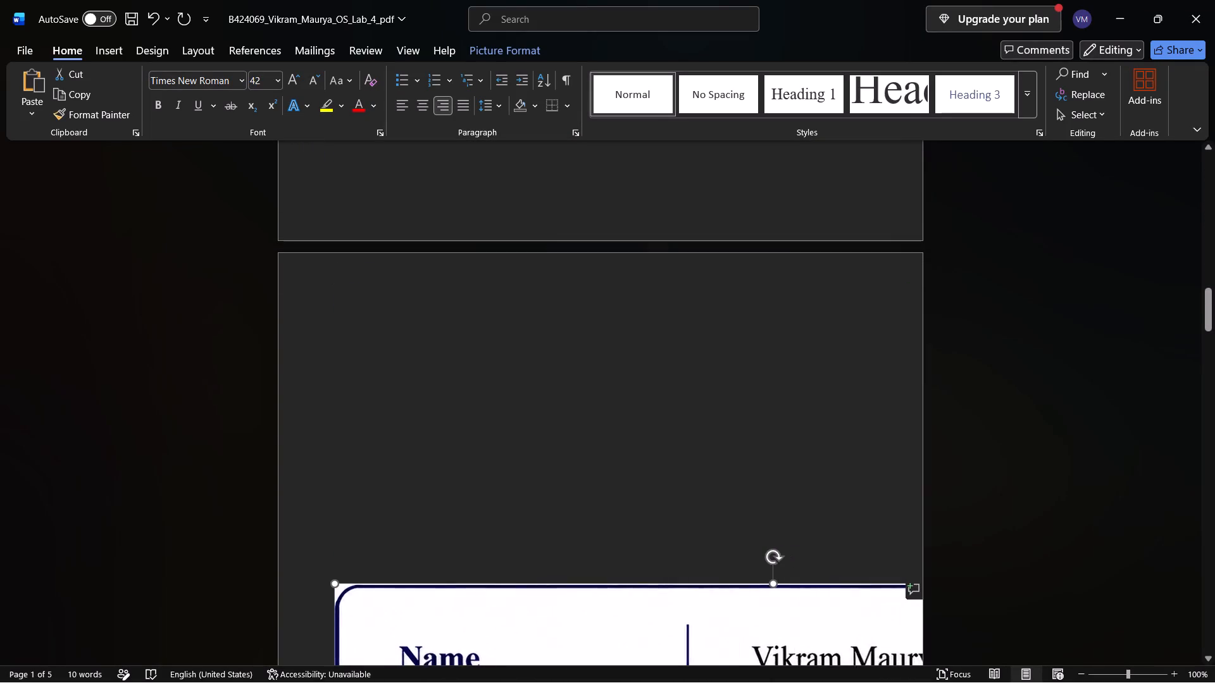
drag(665, 508, 1054, 622)
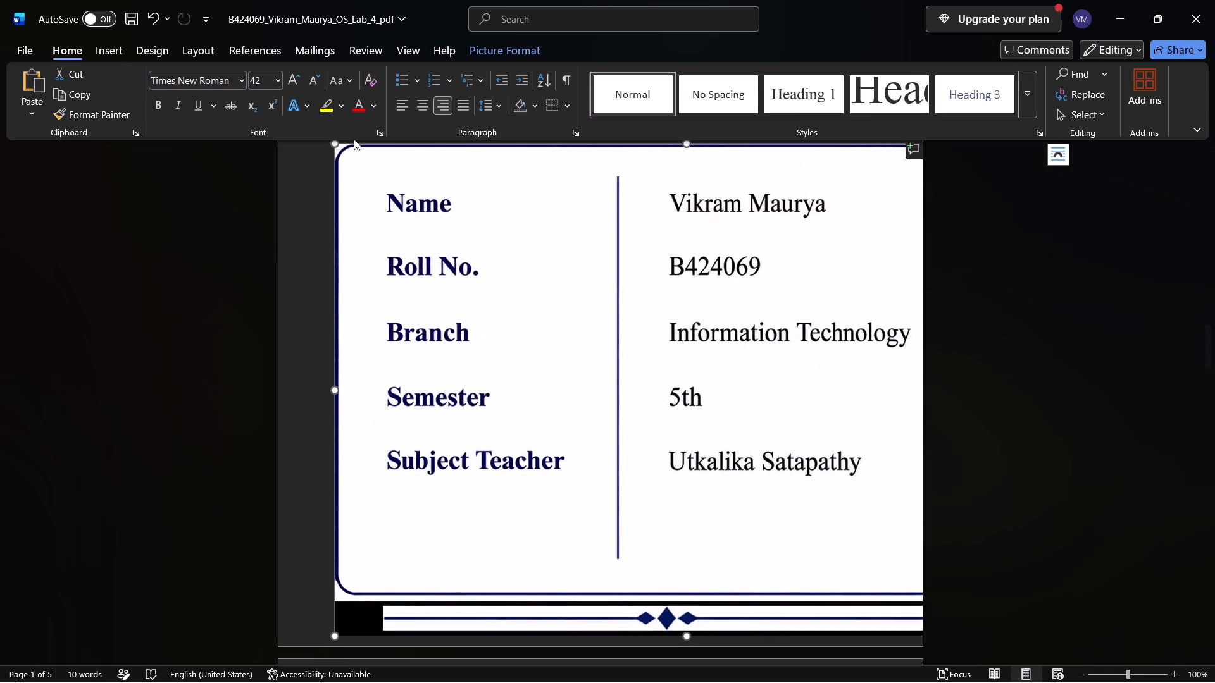
drag(334, 147, 554, 285)
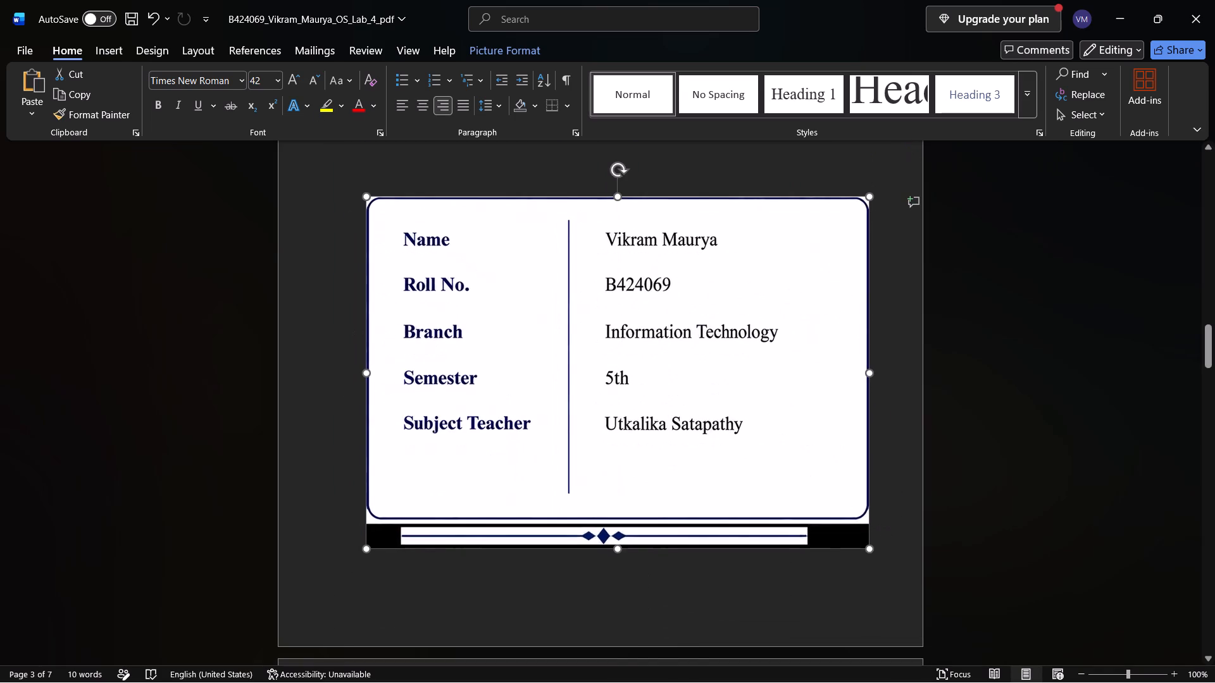
Set the pasted card picture's text wrapping to Tight and check its placement against the cover headings.
right_click(610, 301)
click(732, 596)
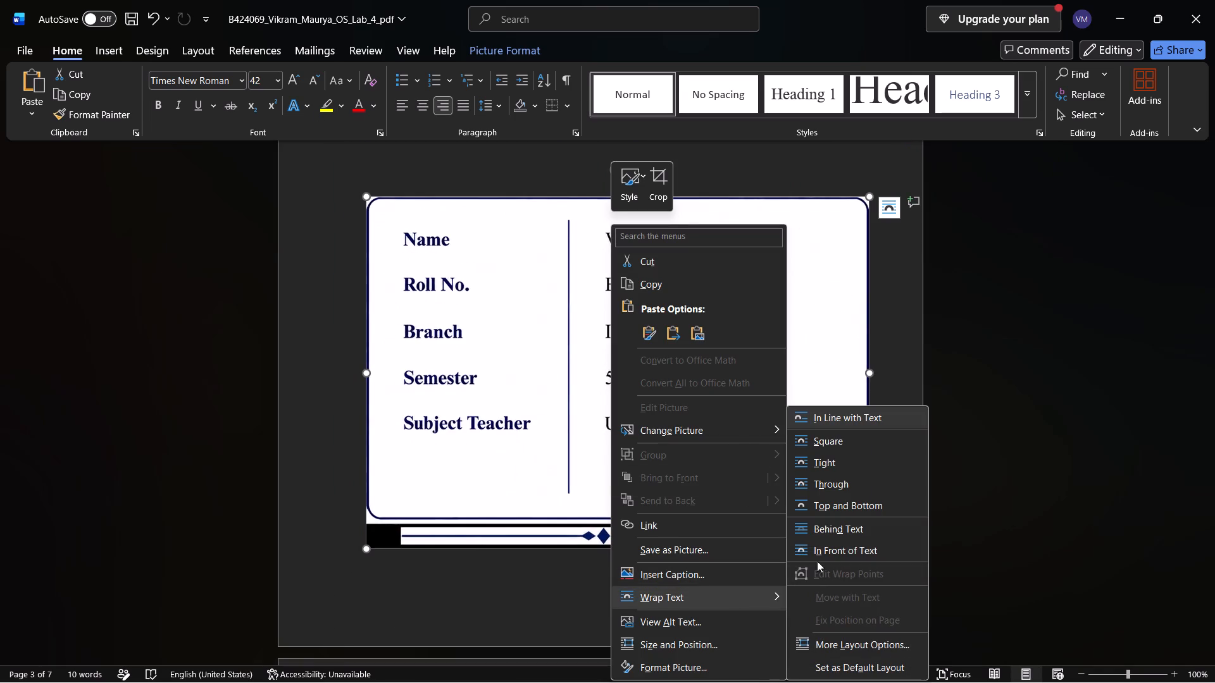
click(875, 462)
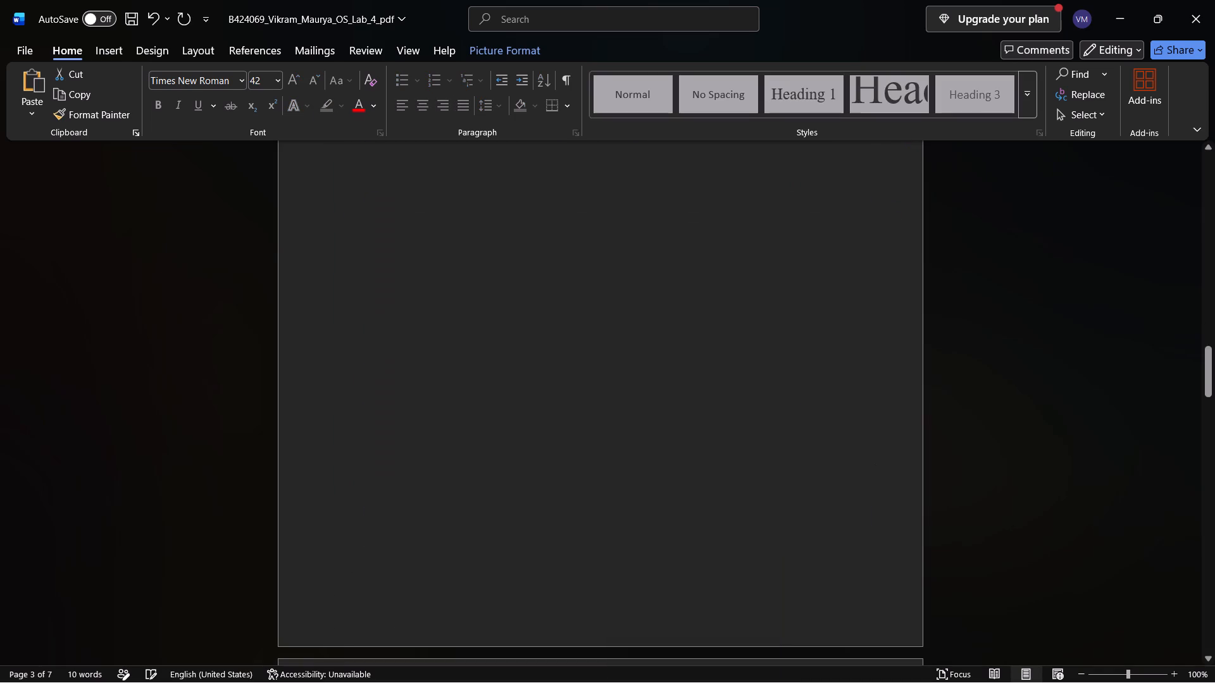
scroll(699, 466, up, 20)
scroll(699, 466, up, 14)
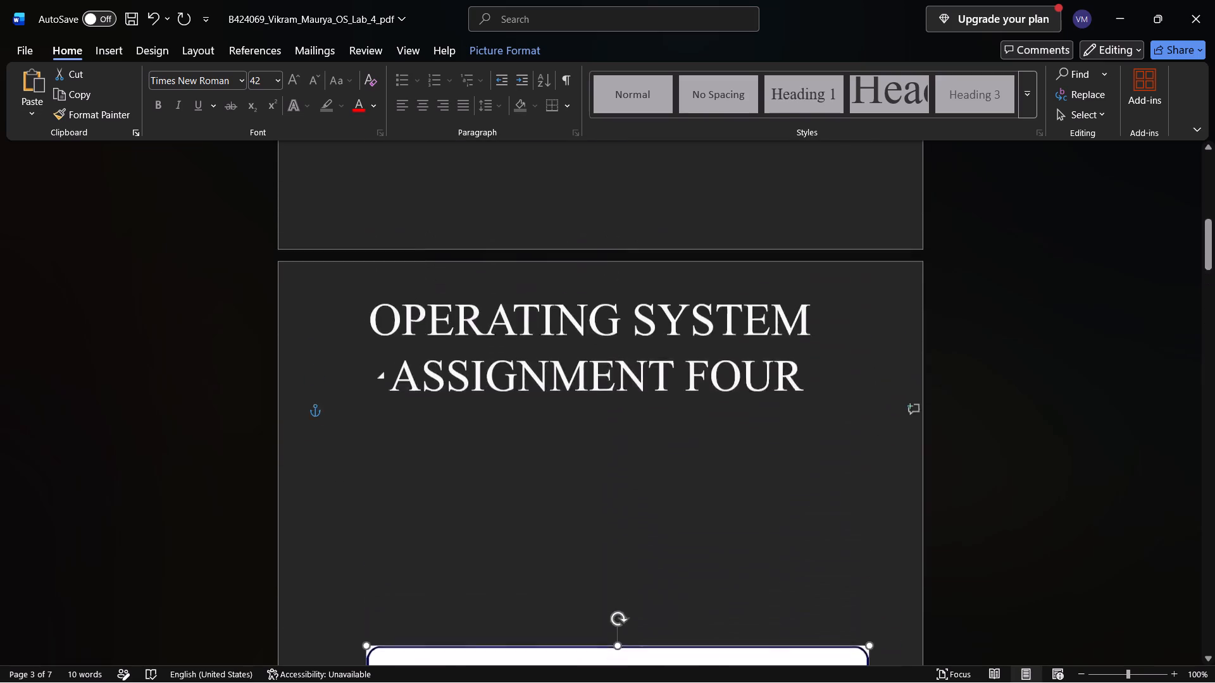
scroll(699, 467, up, 20)
scroll(699, 467, up, 1)
scroll(699, 467, down, 19)
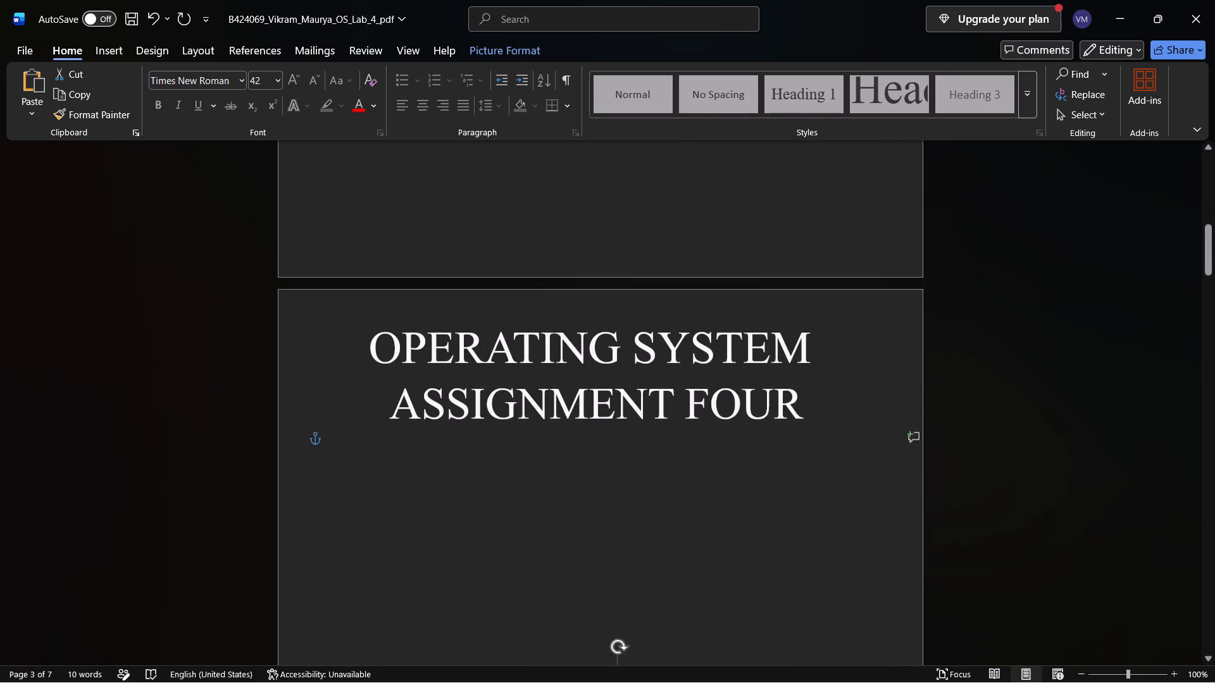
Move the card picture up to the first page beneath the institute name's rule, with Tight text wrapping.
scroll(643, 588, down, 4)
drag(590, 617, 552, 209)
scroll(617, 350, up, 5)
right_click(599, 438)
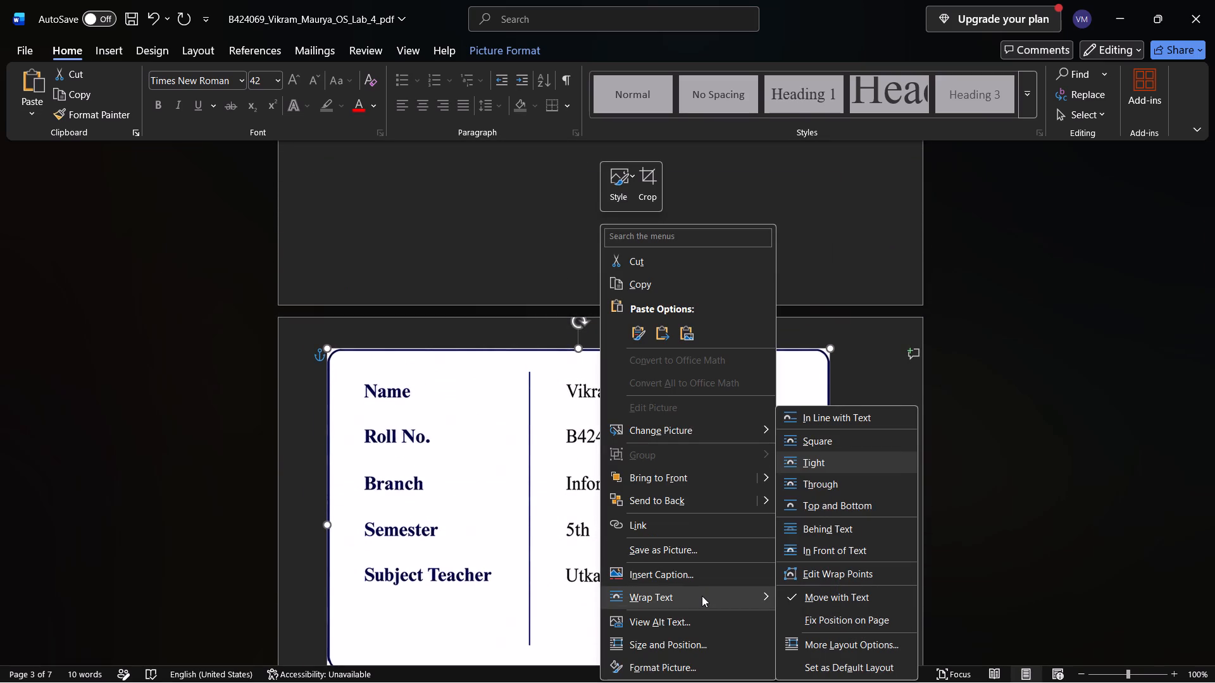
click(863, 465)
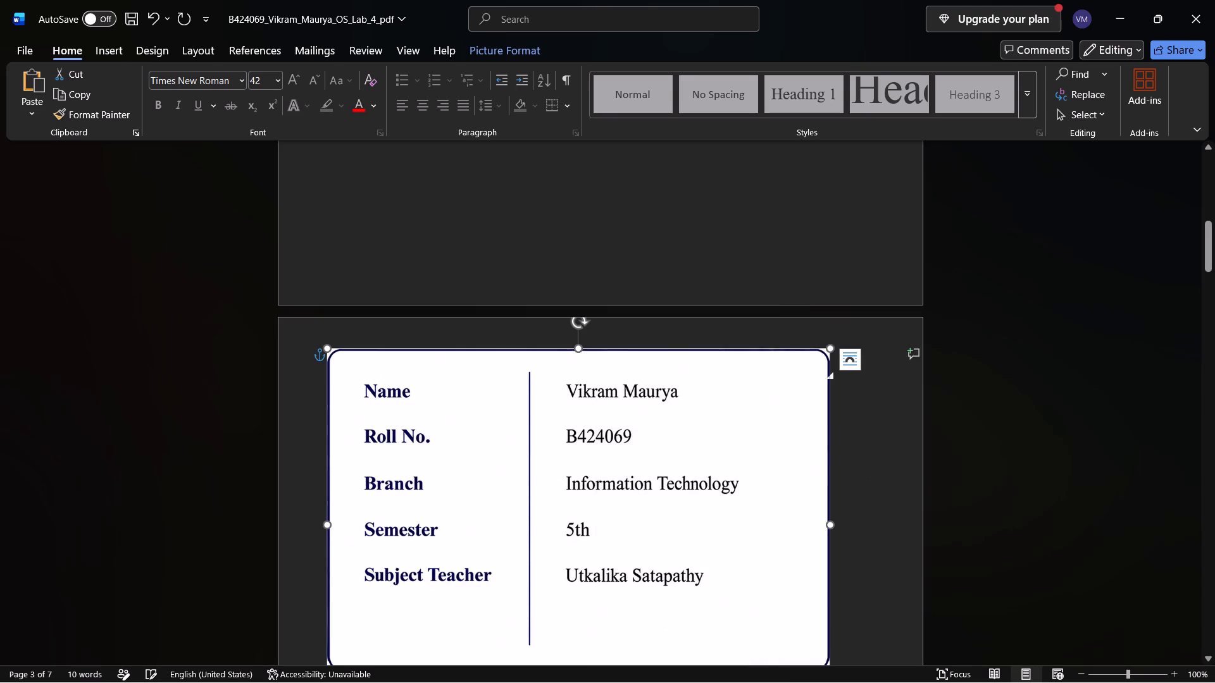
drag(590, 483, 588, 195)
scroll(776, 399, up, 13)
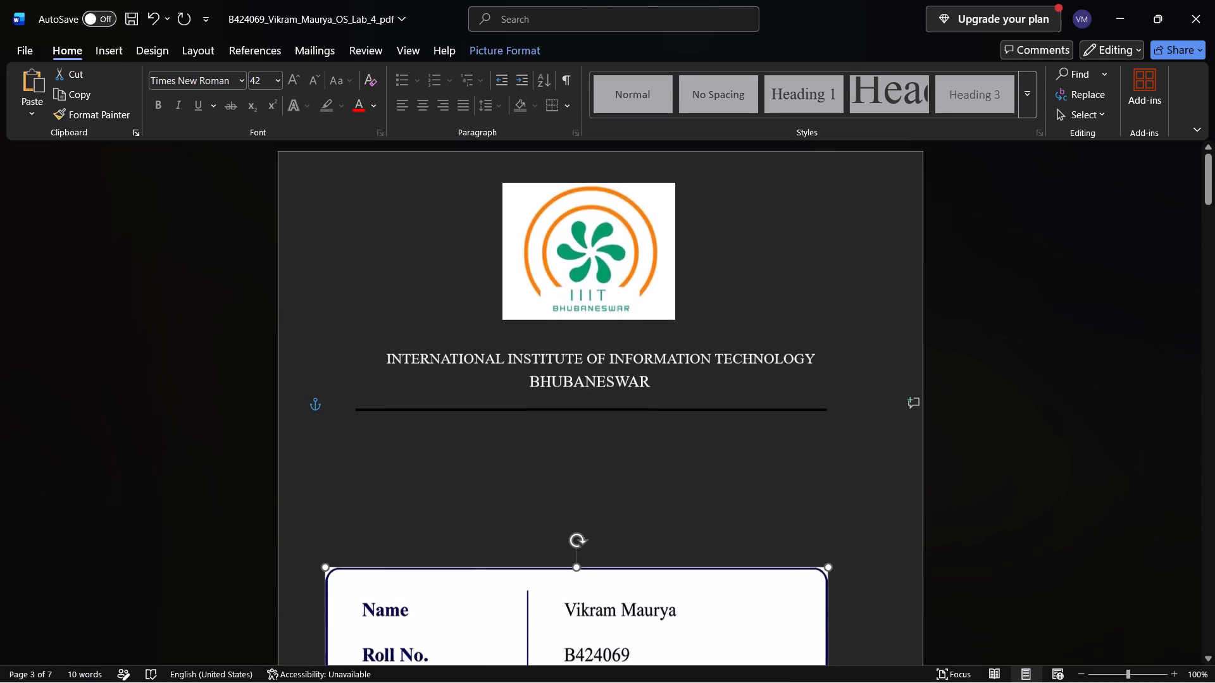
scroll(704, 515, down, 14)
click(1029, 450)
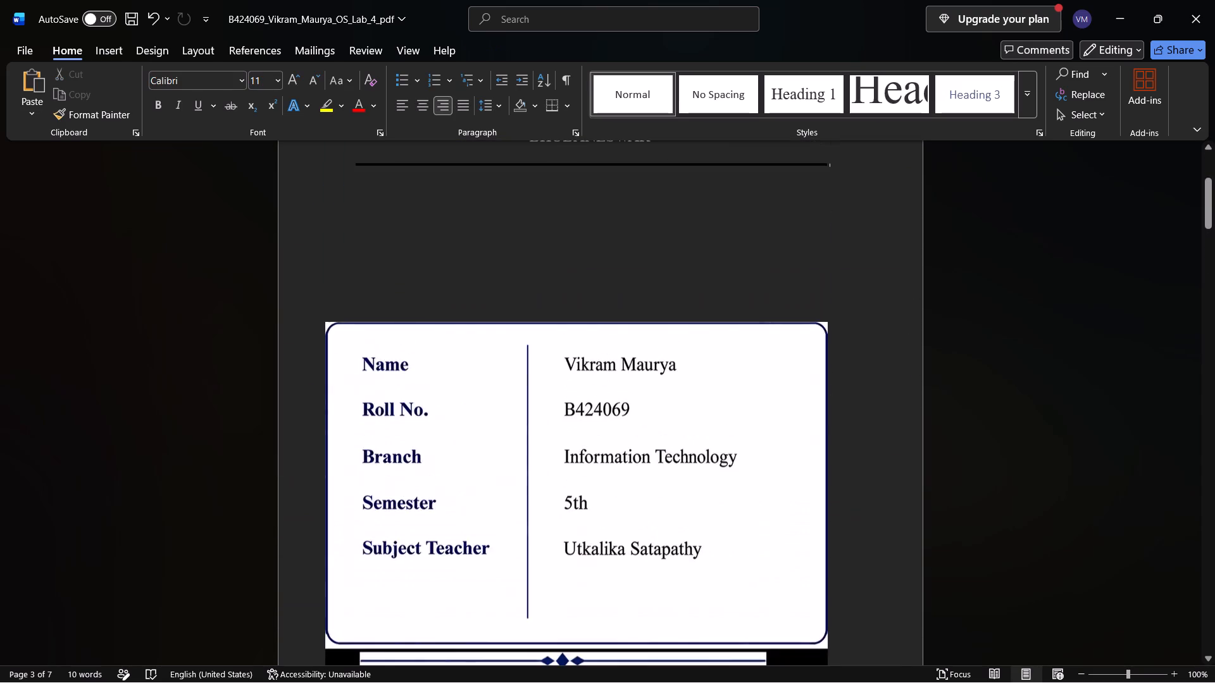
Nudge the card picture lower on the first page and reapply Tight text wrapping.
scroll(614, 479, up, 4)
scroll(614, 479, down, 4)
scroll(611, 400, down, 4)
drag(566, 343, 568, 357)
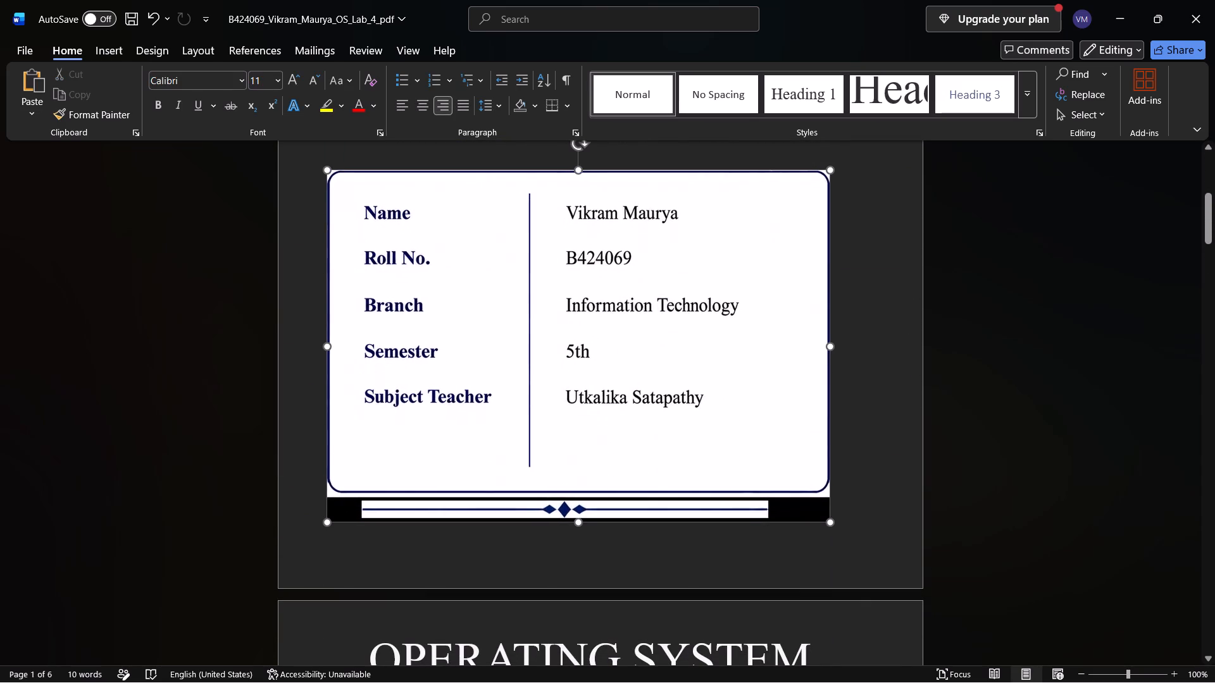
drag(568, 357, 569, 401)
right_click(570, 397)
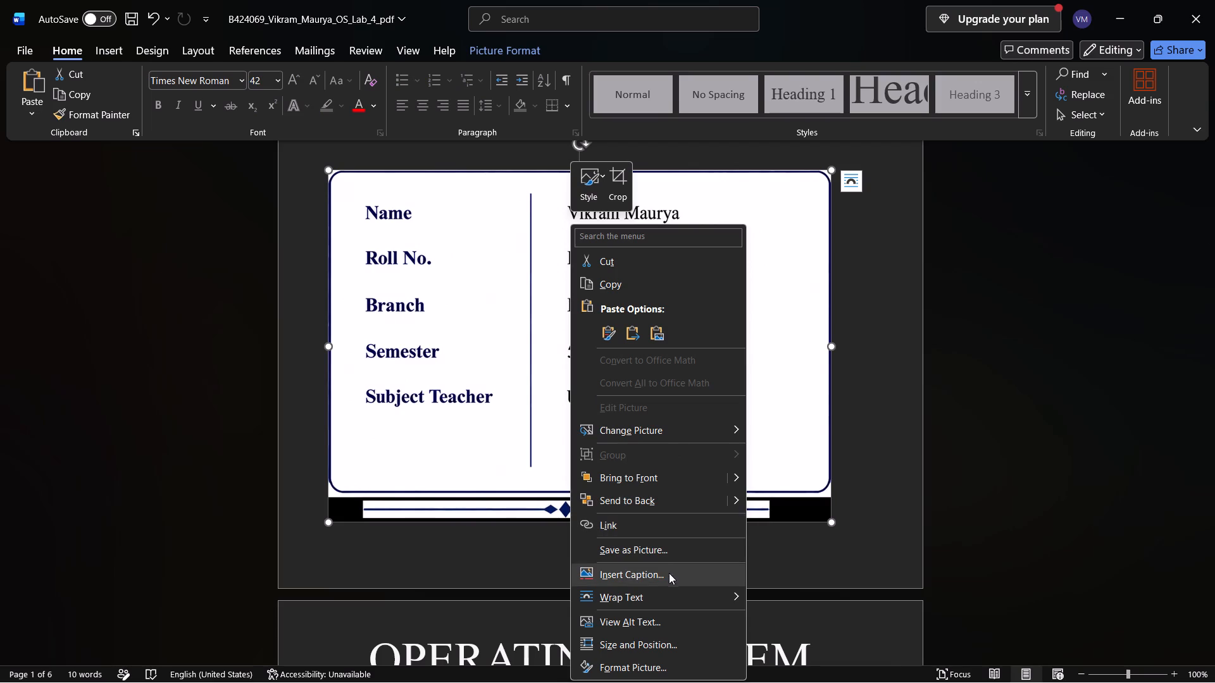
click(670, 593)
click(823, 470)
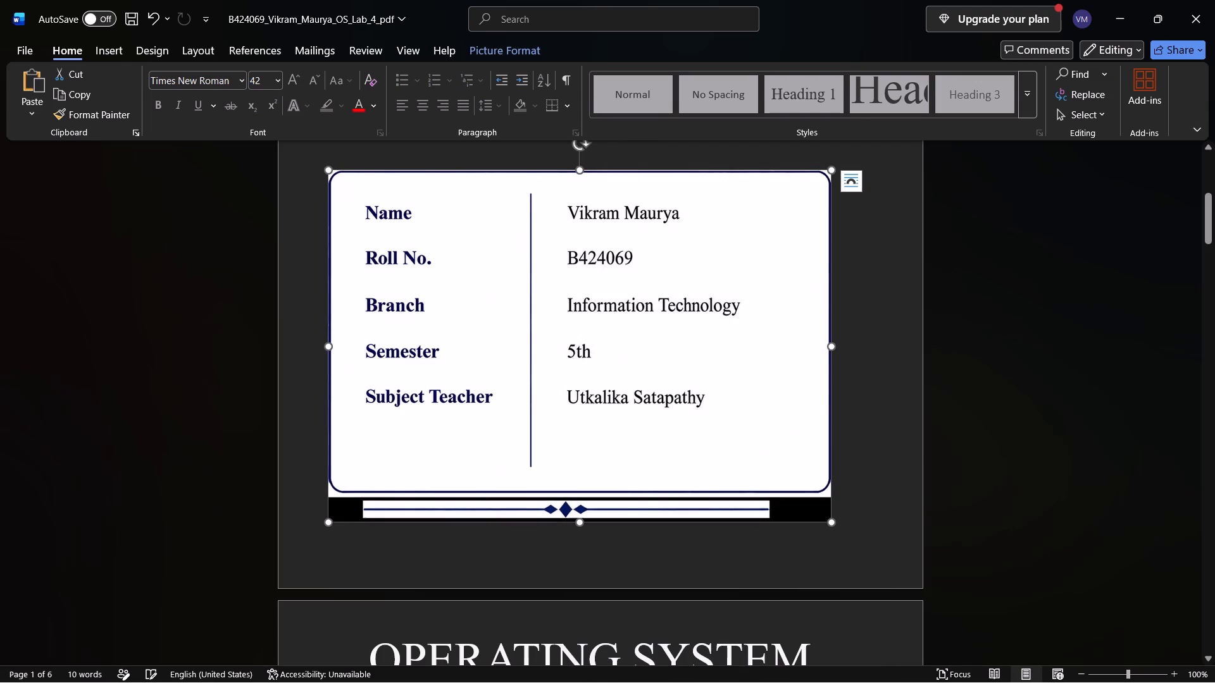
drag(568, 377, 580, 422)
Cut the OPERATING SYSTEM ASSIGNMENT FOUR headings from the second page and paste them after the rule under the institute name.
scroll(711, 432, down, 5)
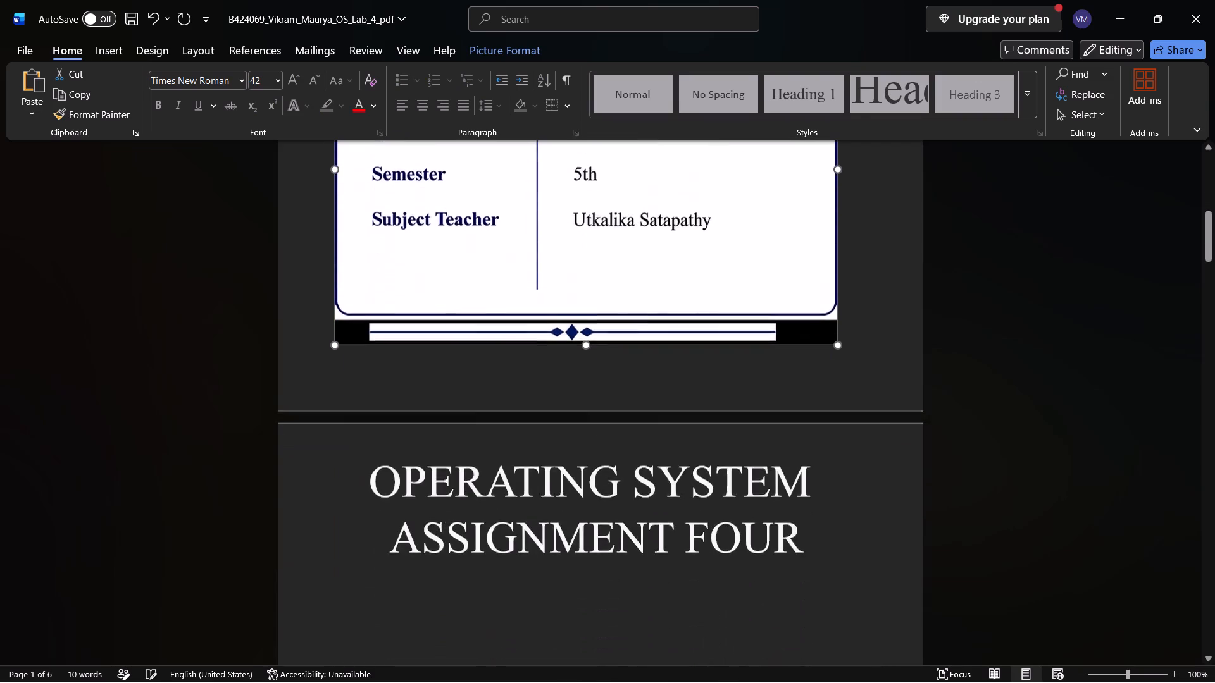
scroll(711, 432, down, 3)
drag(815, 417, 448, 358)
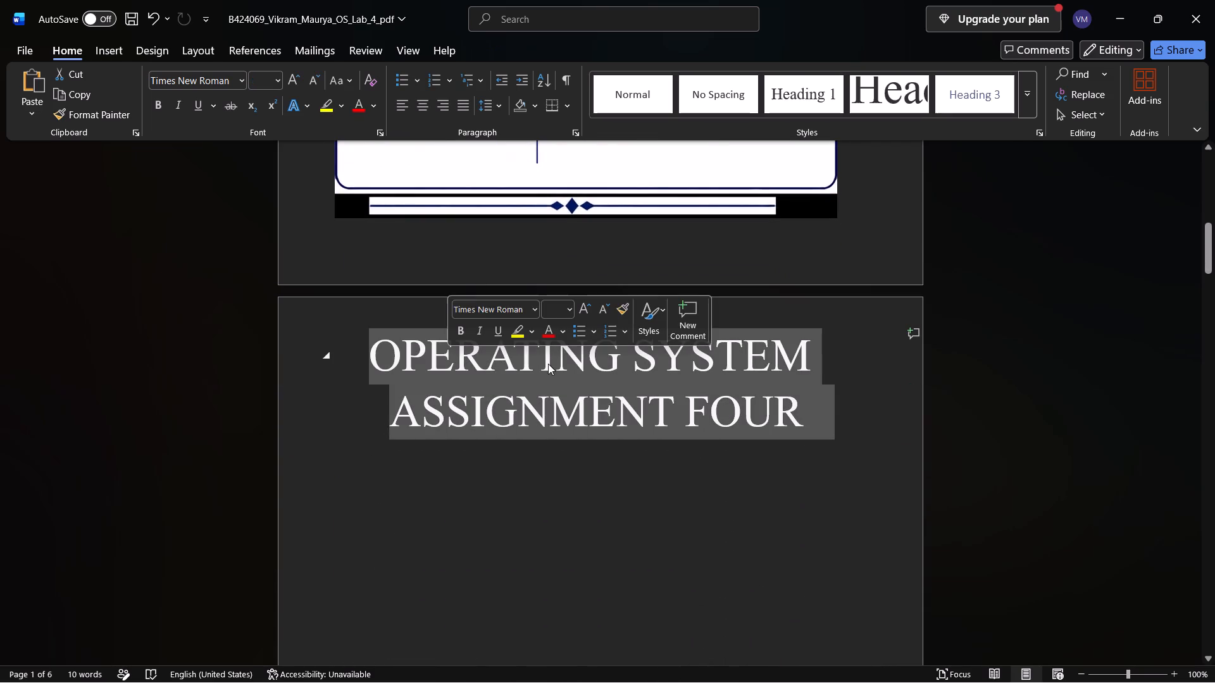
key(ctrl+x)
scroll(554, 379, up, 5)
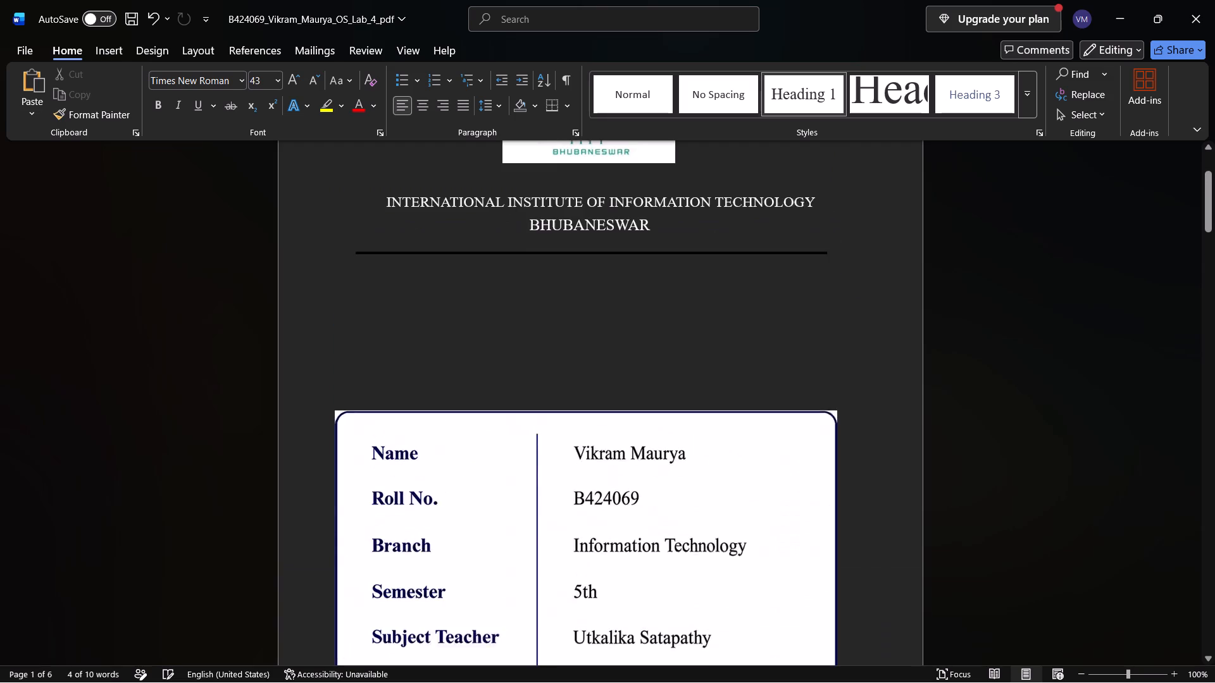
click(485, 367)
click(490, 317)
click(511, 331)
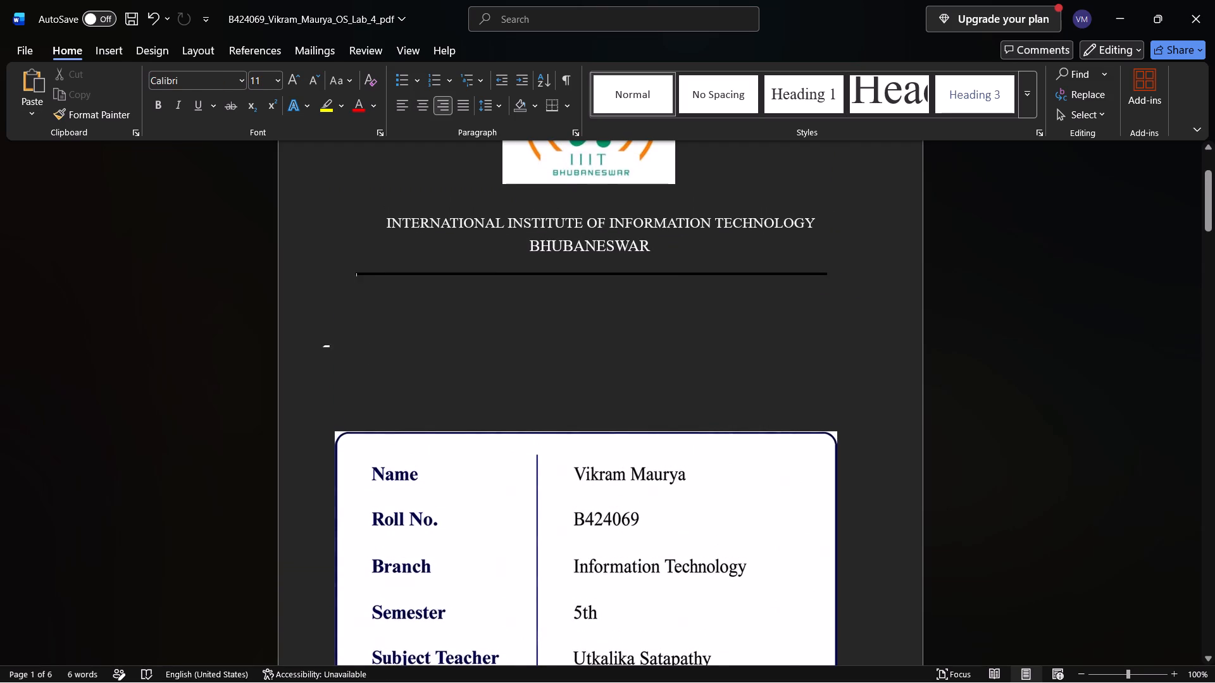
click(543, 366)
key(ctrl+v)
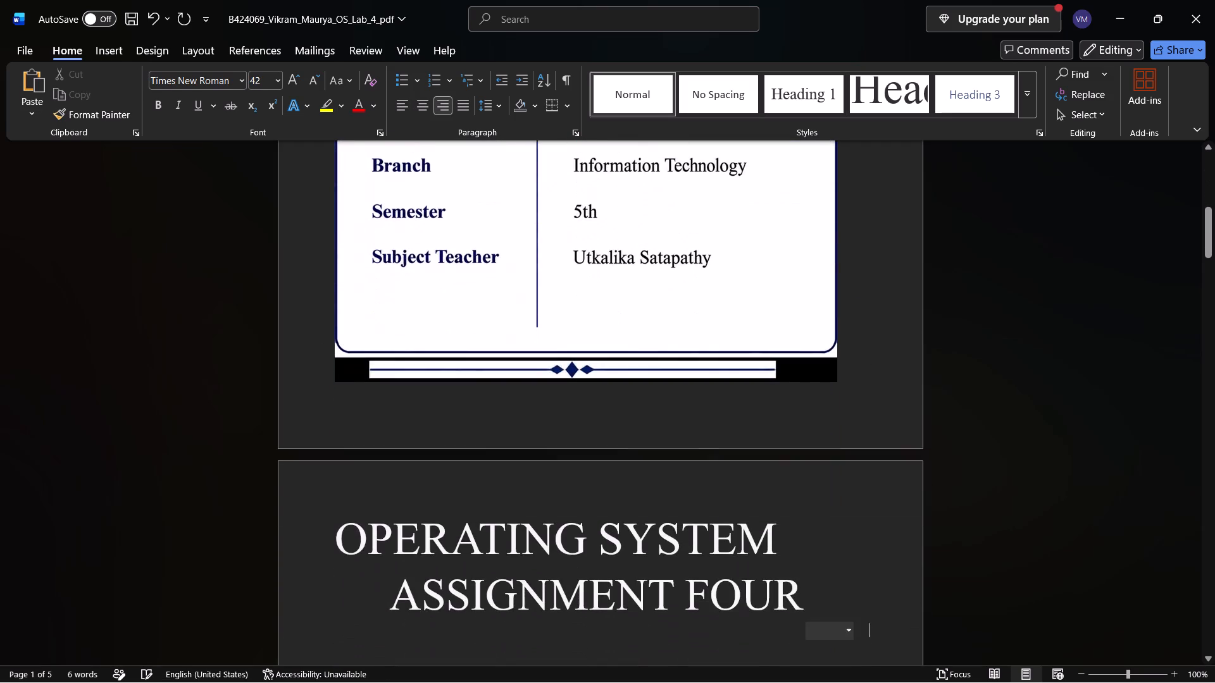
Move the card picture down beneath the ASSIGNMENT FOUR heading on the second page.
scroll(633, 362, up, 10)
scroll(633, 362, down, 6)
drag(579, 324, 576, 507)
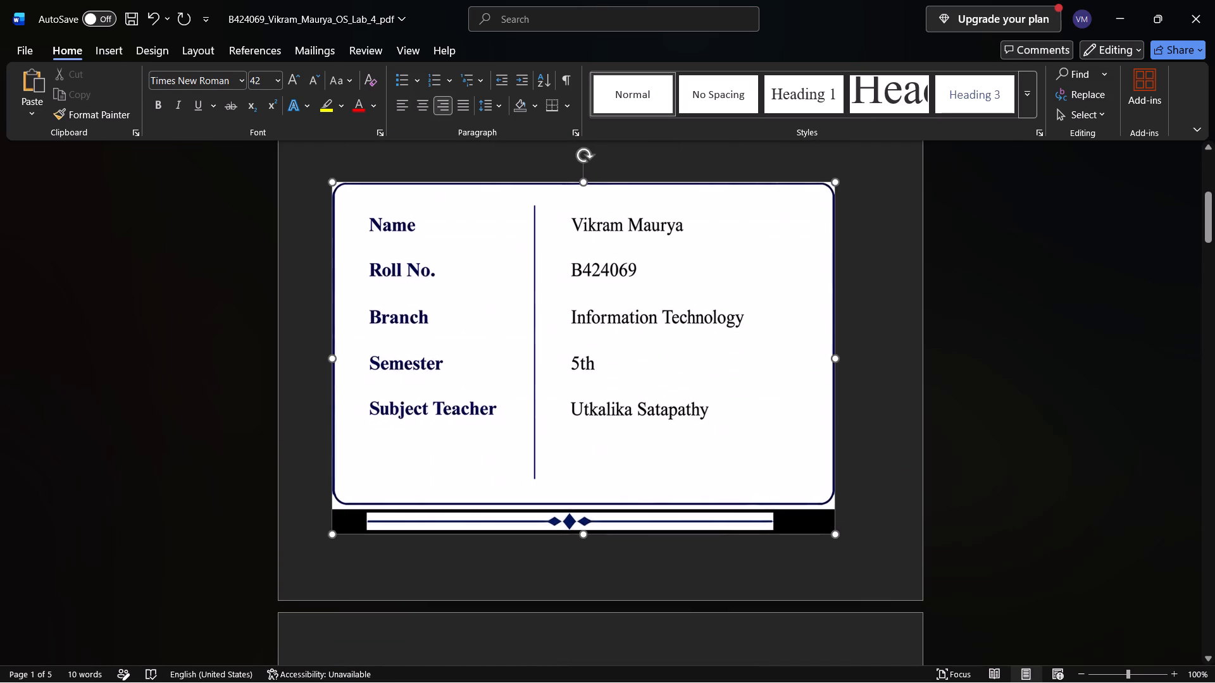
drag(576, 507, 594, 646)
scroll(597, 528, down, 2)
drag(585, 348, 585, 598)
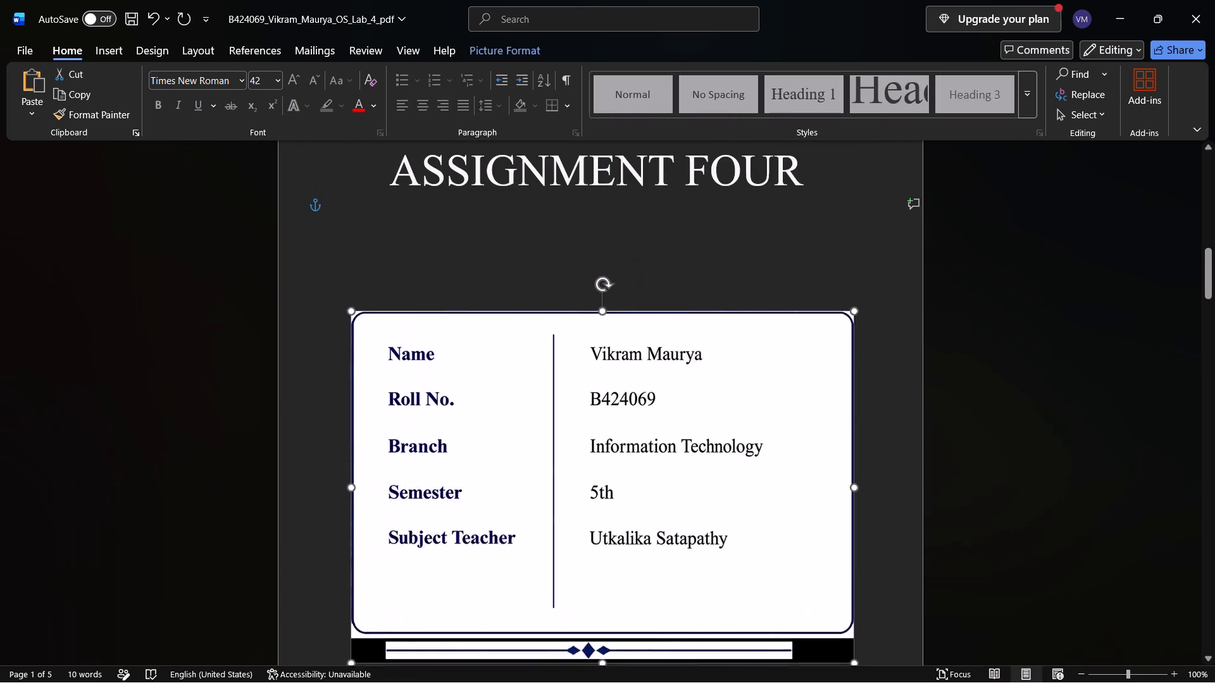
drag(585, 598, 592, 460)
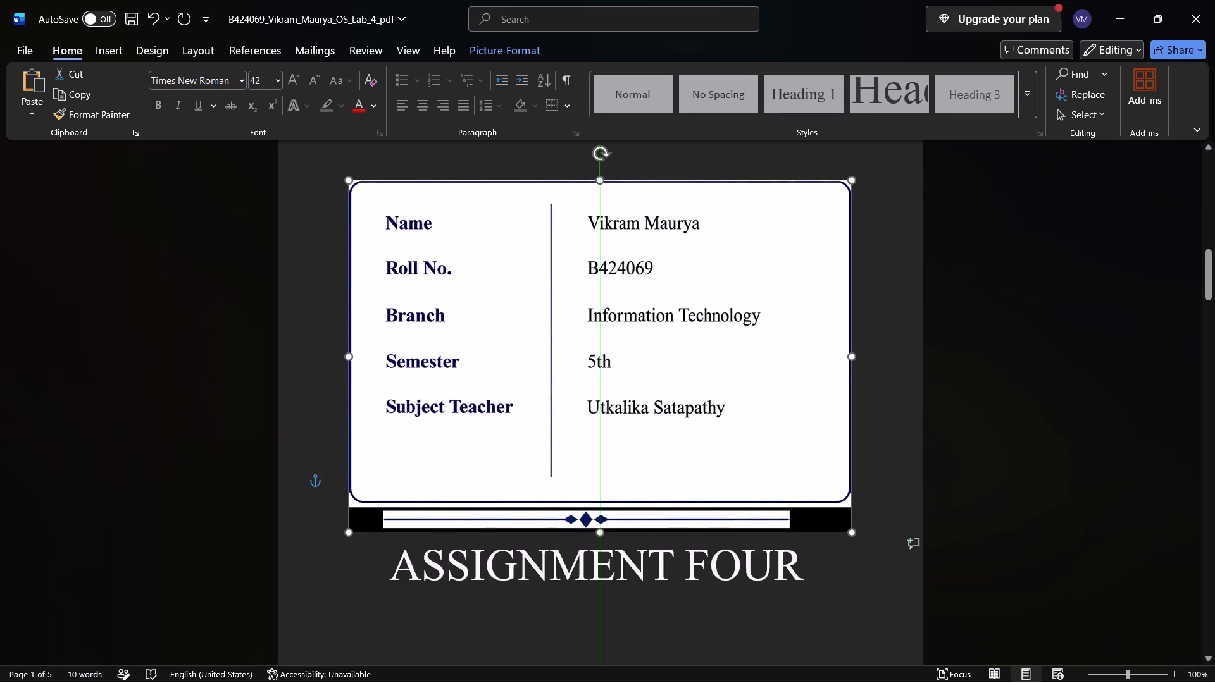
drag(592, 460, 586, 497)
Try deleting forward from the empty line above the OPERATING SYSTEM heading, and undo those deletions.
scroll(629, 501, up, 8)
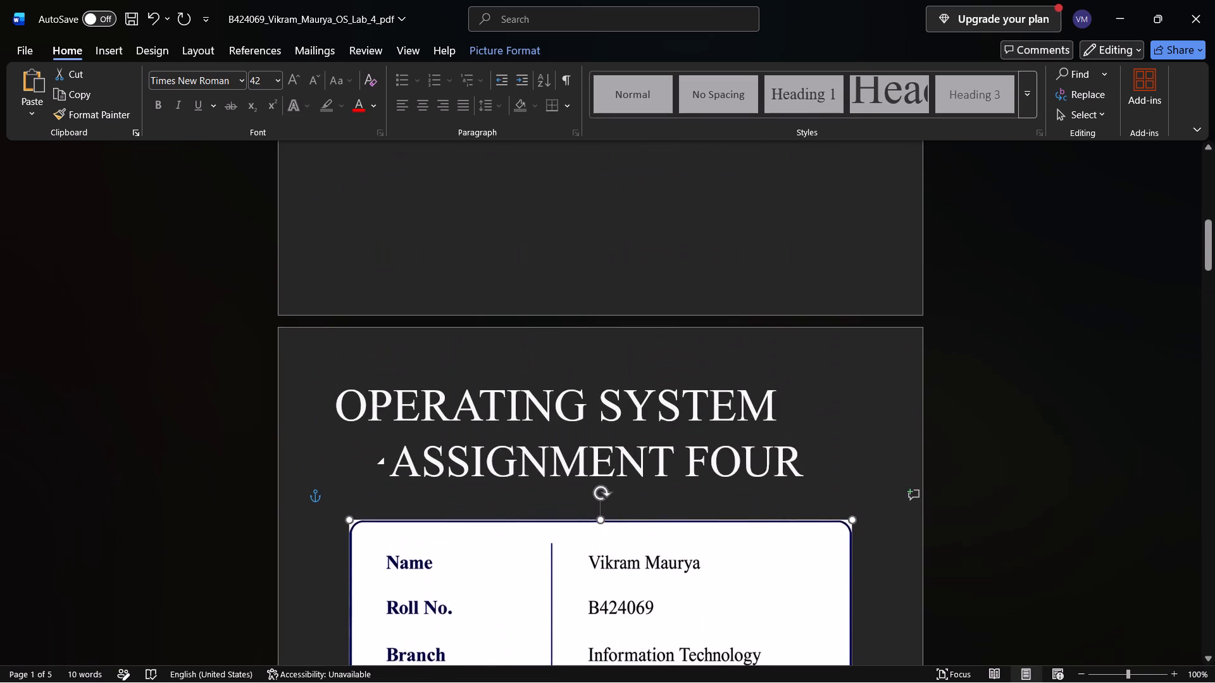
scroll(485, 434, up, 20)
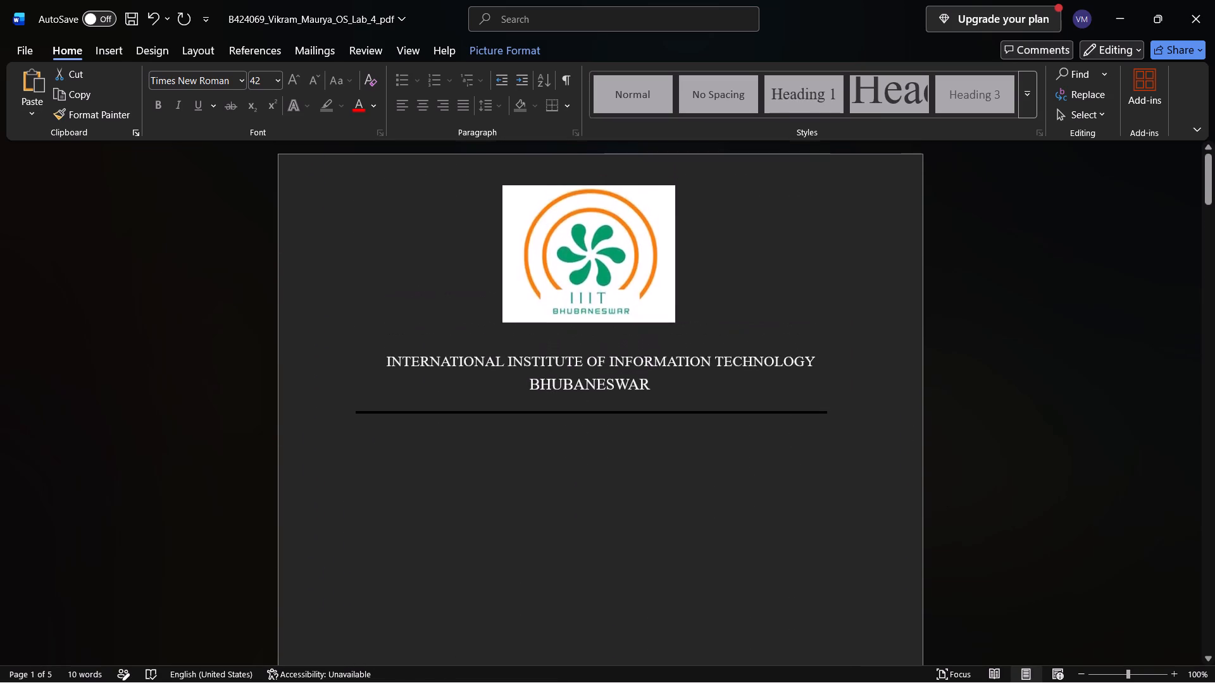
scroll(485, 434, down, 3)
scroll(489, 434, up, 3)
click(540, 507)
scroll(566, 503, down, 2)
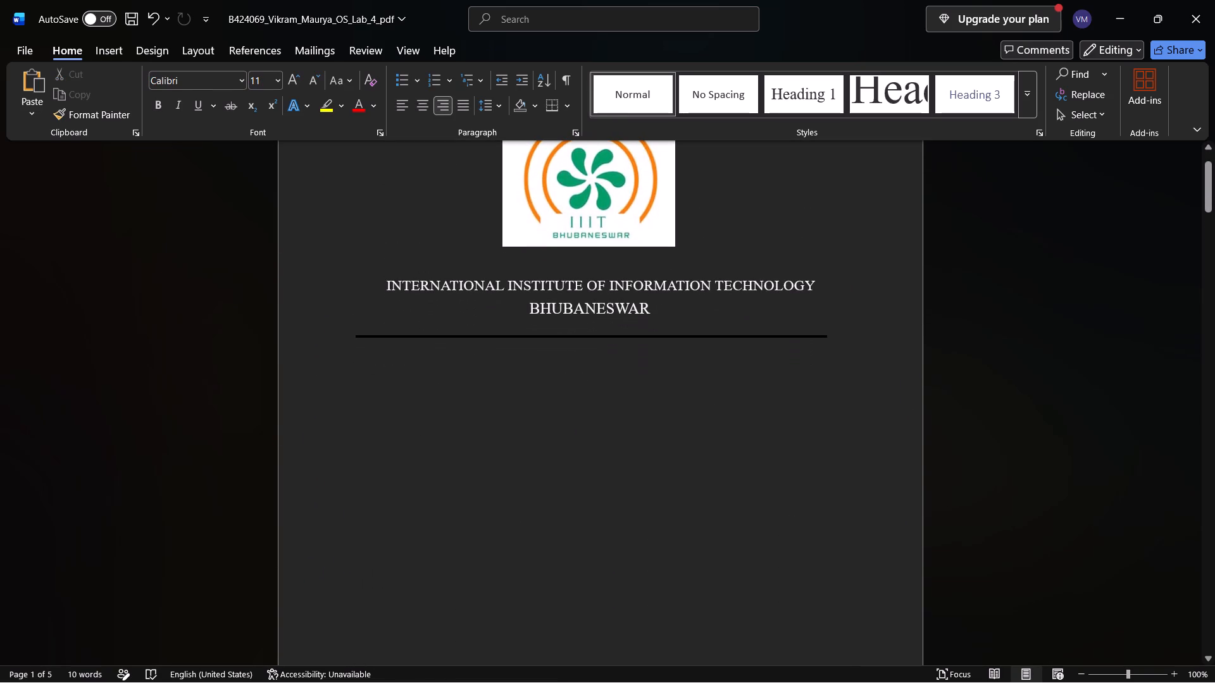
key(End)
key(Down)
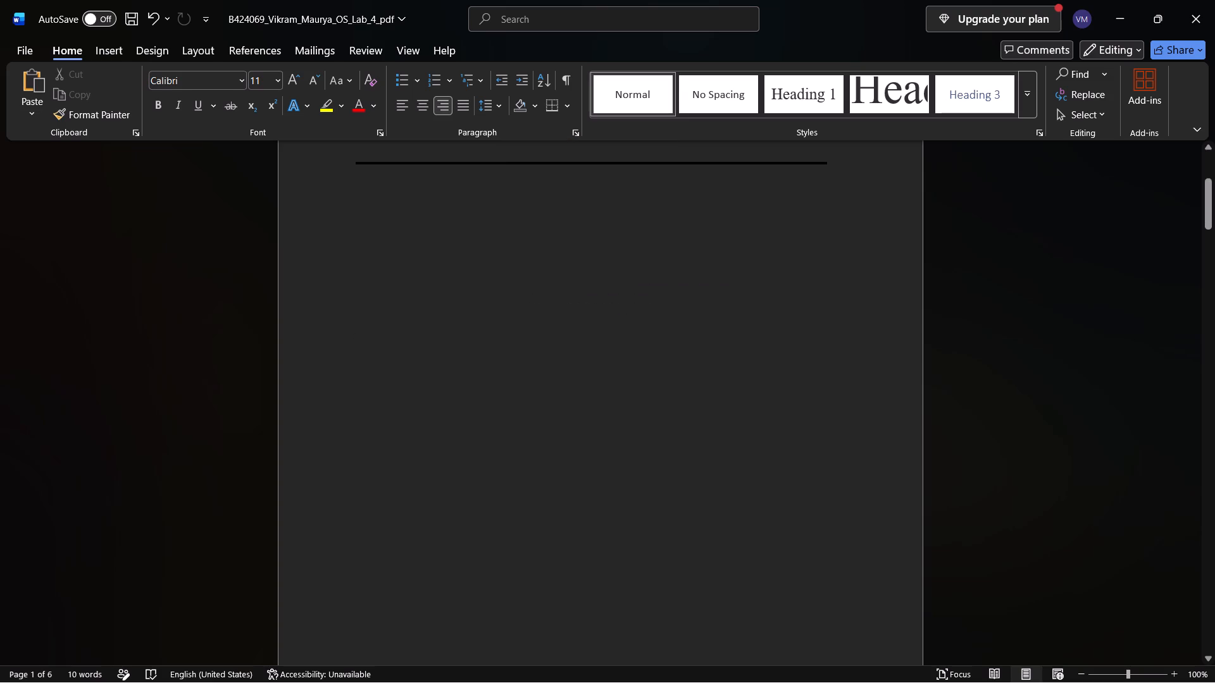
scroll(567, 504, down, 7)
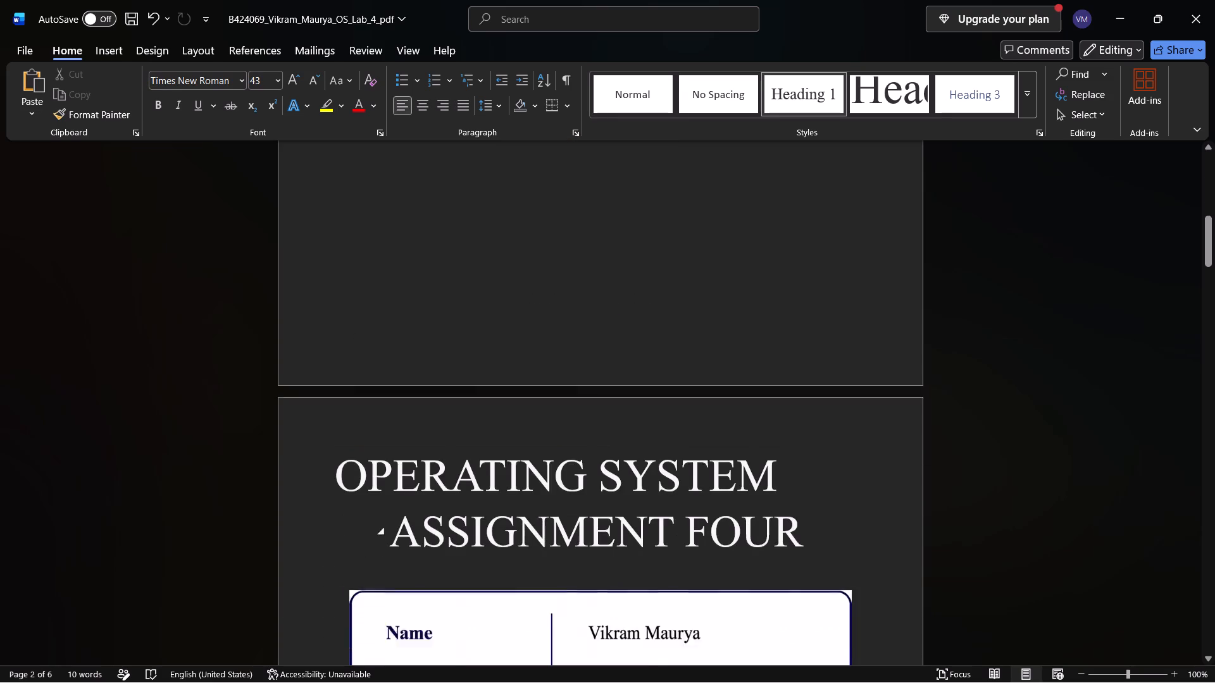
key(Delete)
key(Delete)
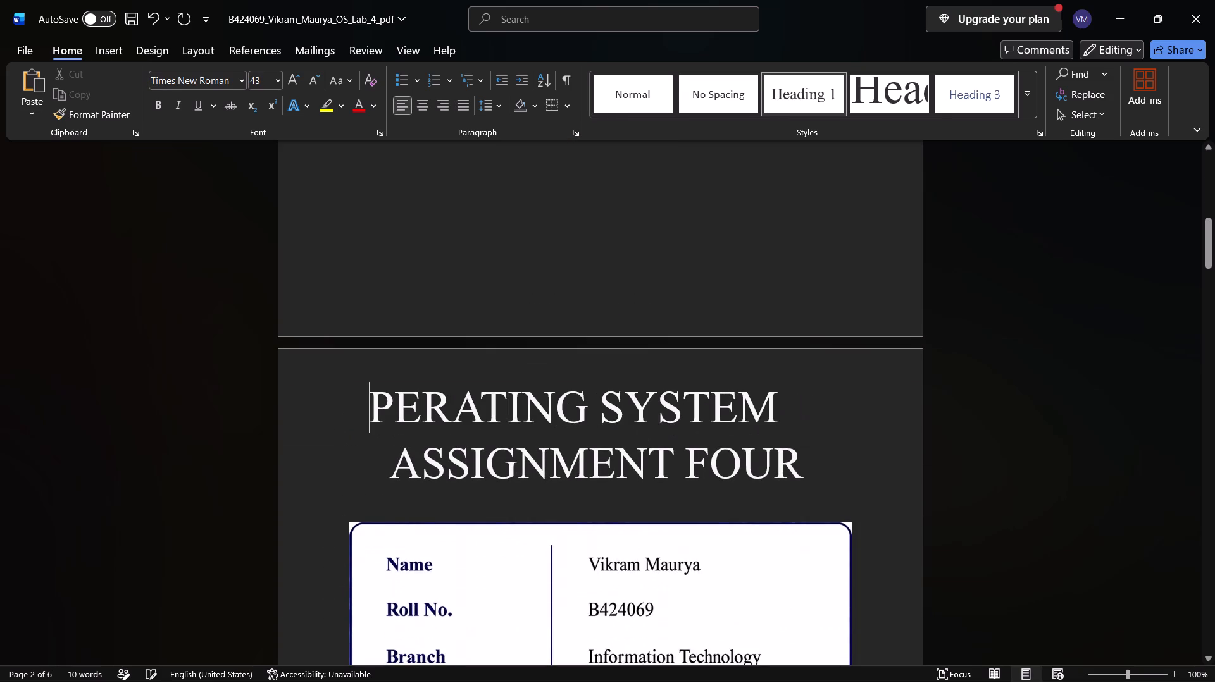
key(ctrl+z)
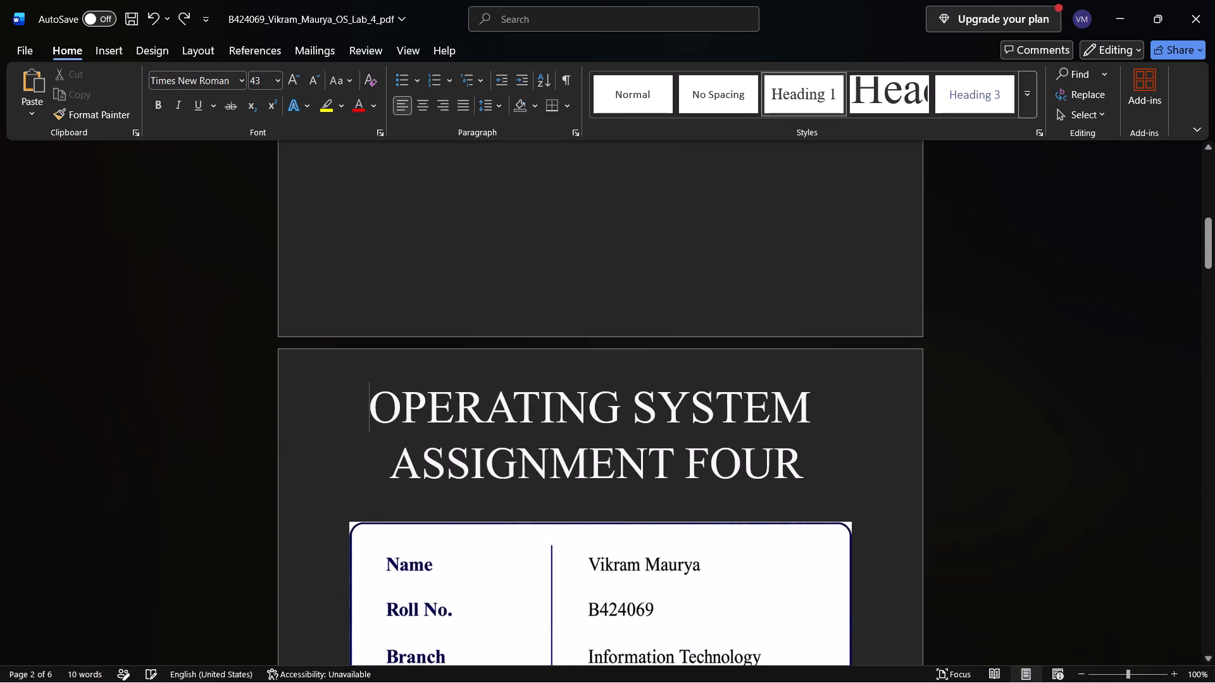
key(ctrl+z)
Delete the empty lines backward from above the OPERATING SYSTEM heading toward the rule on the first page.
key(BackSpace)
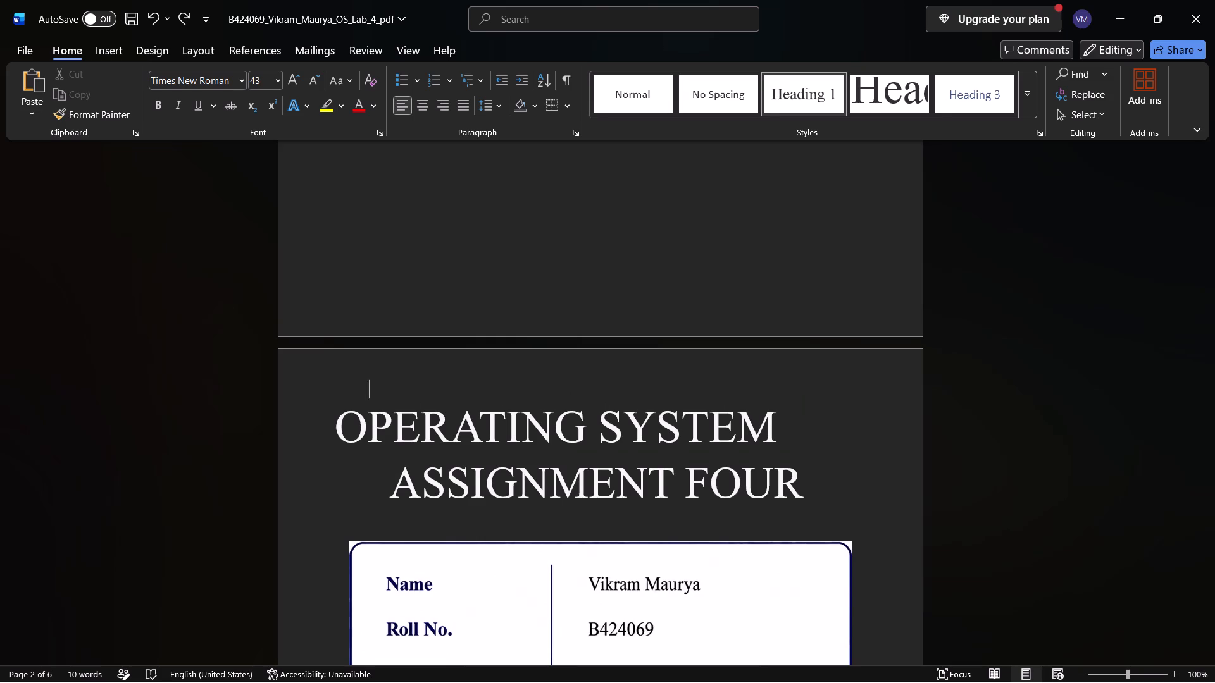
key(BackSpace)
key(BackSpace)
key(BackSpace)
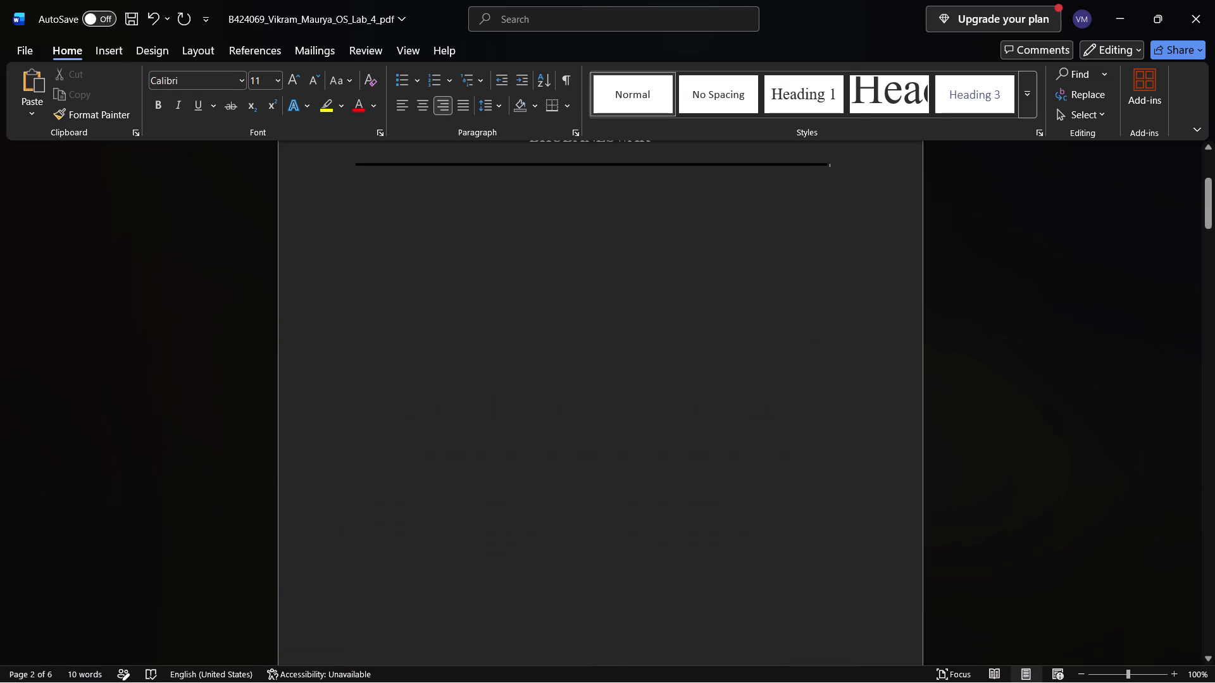
Copy the card picture that has no submission date.
scroll(568, 514, down, 11)
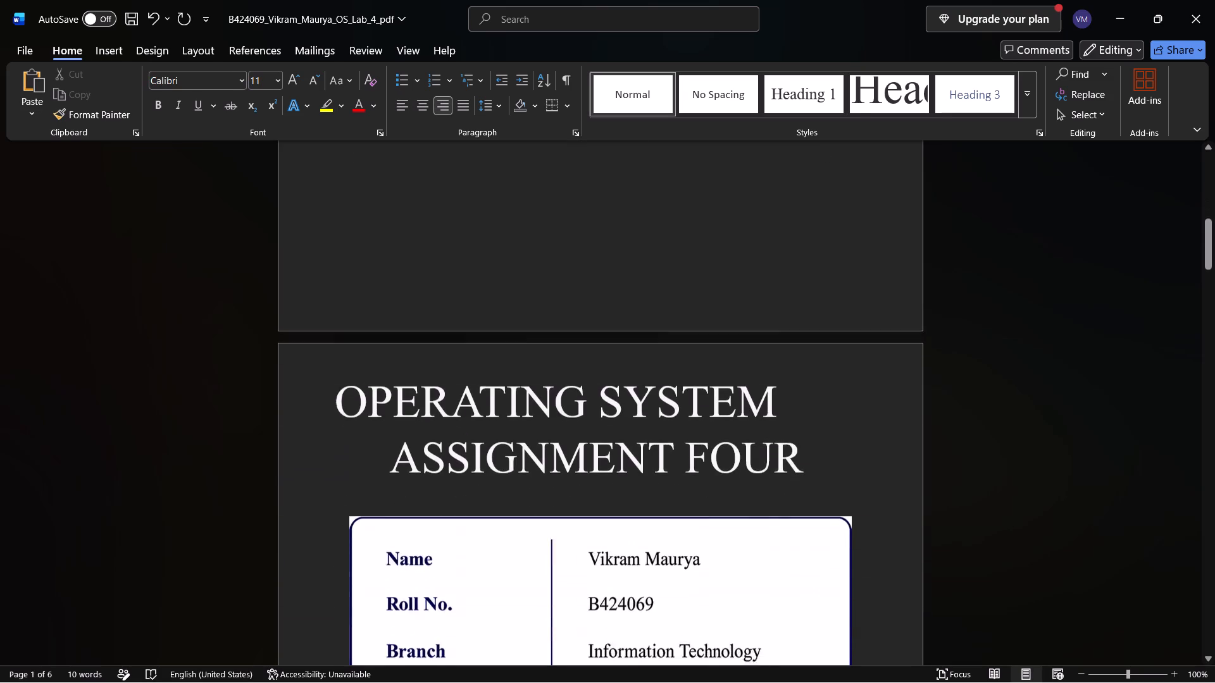
scroll(539, 555, down, 10)
click(645, 354)
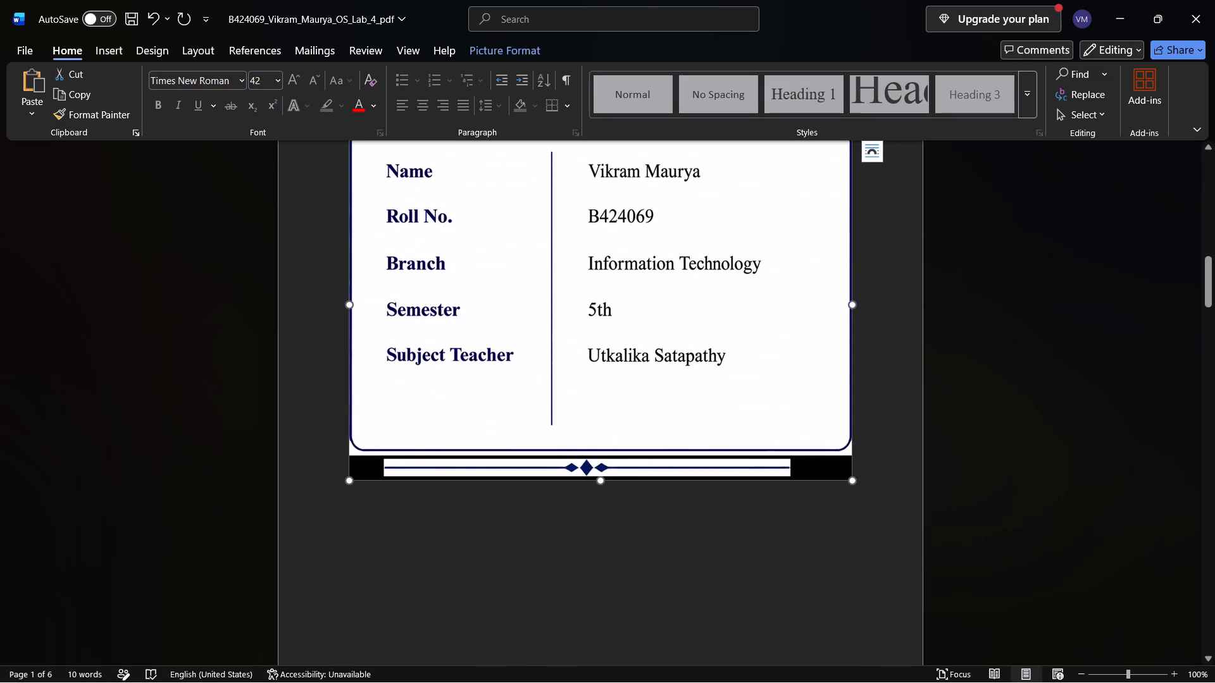
right_click(645, 354)
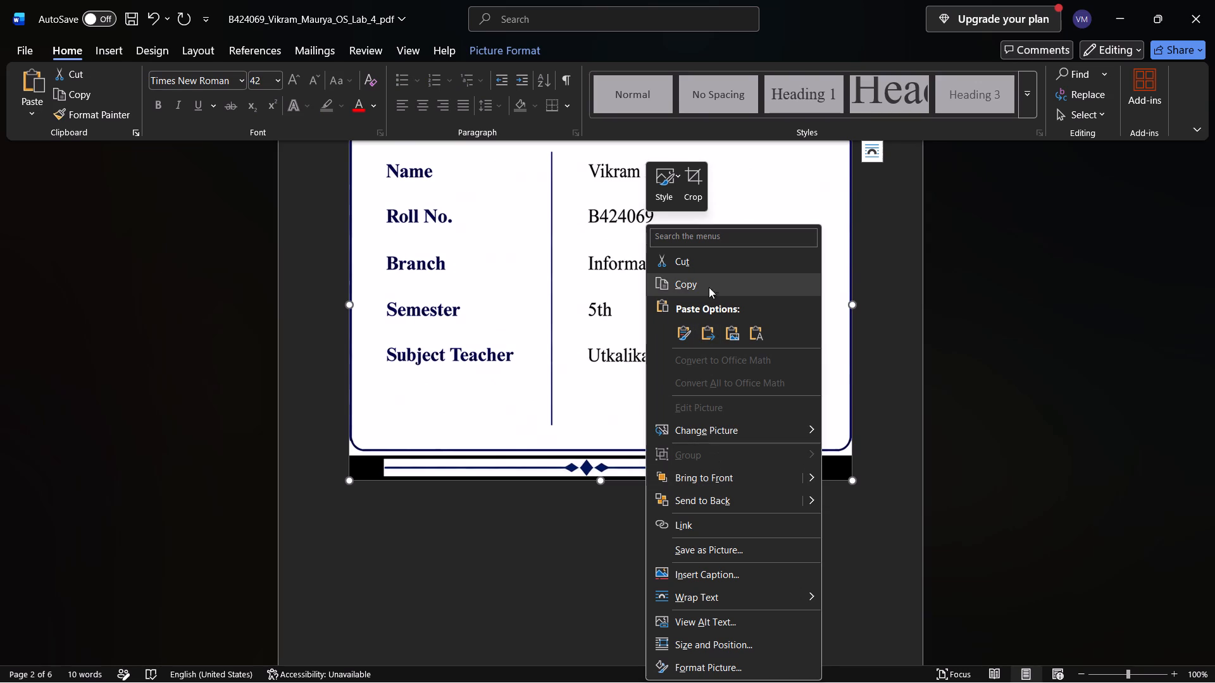
click(715, 286)
Undo the cover edits back to the original student details card with its submission date and diamond divider.
key(ctrl+z)
key(ctrl+z)
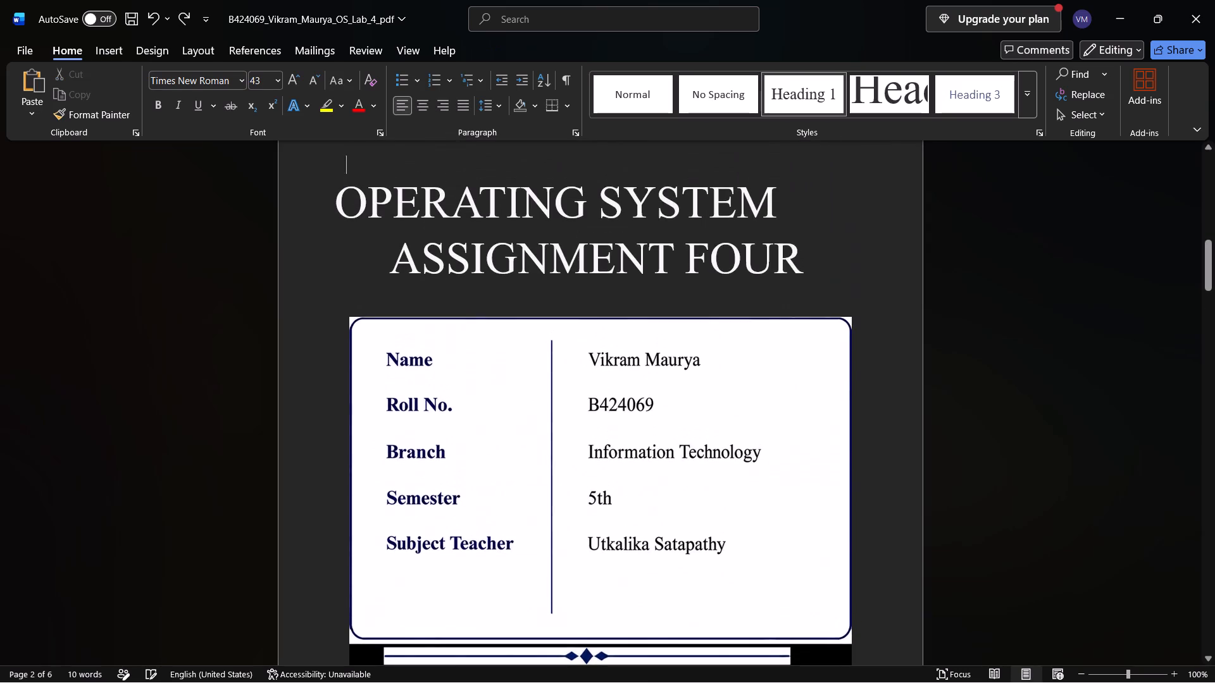
key(ctrl+z)
key(ctrl+z)
key(ctrl+z)
key(ctrl+z)
key(ctrl+z)
key(ctrl+z)
key(ctrl+z)
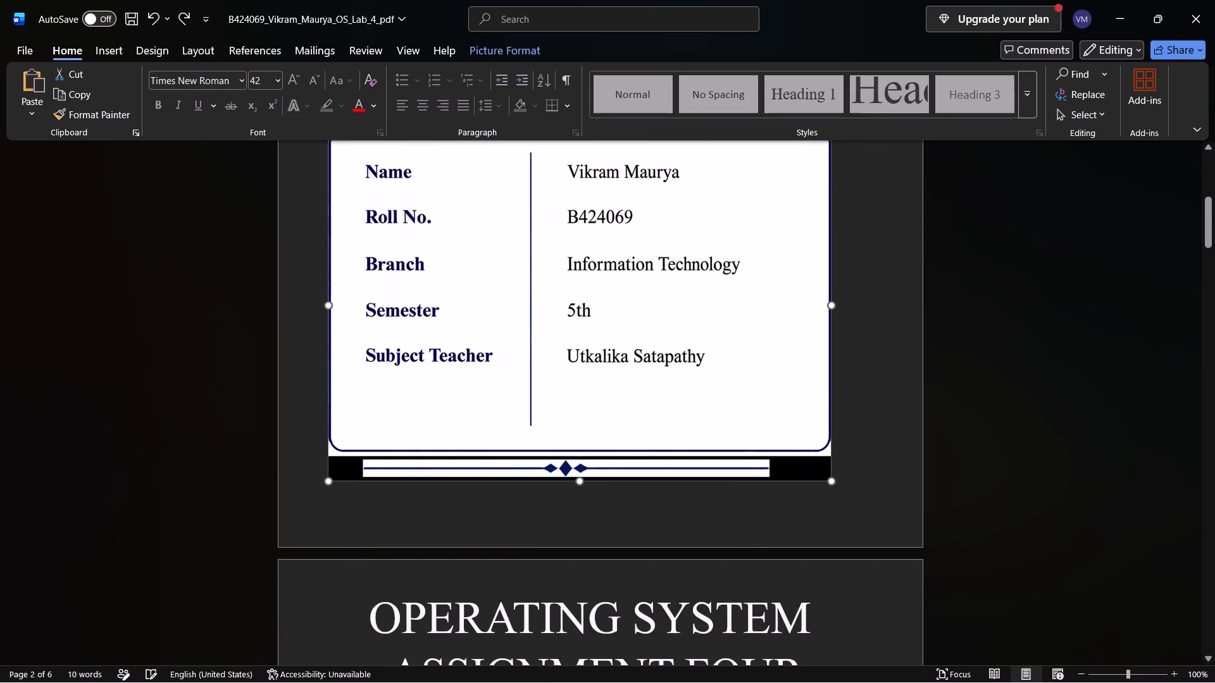
key(ctrl+z)
key(ctrl+z)
key(ctrl+z)
key(ctrl+z)
key(ctrl+z)
key(ctrl+z)
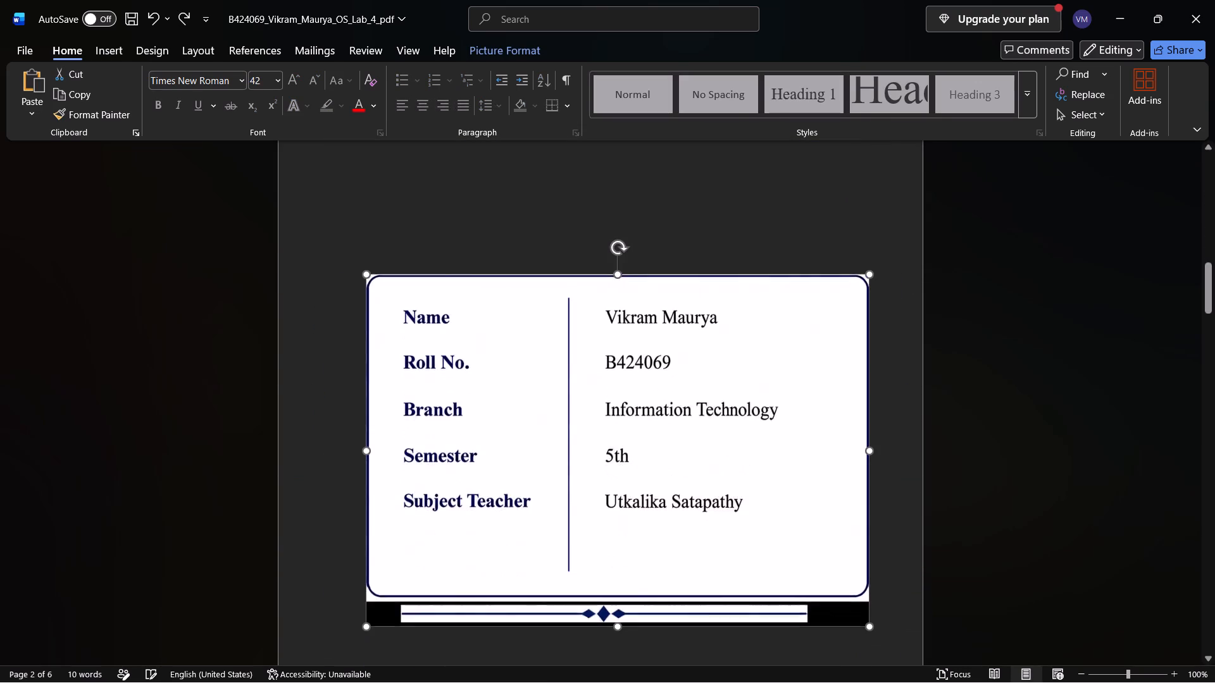
key(ctrl+z)
key(ctrl+z)
key(ctrl+z)
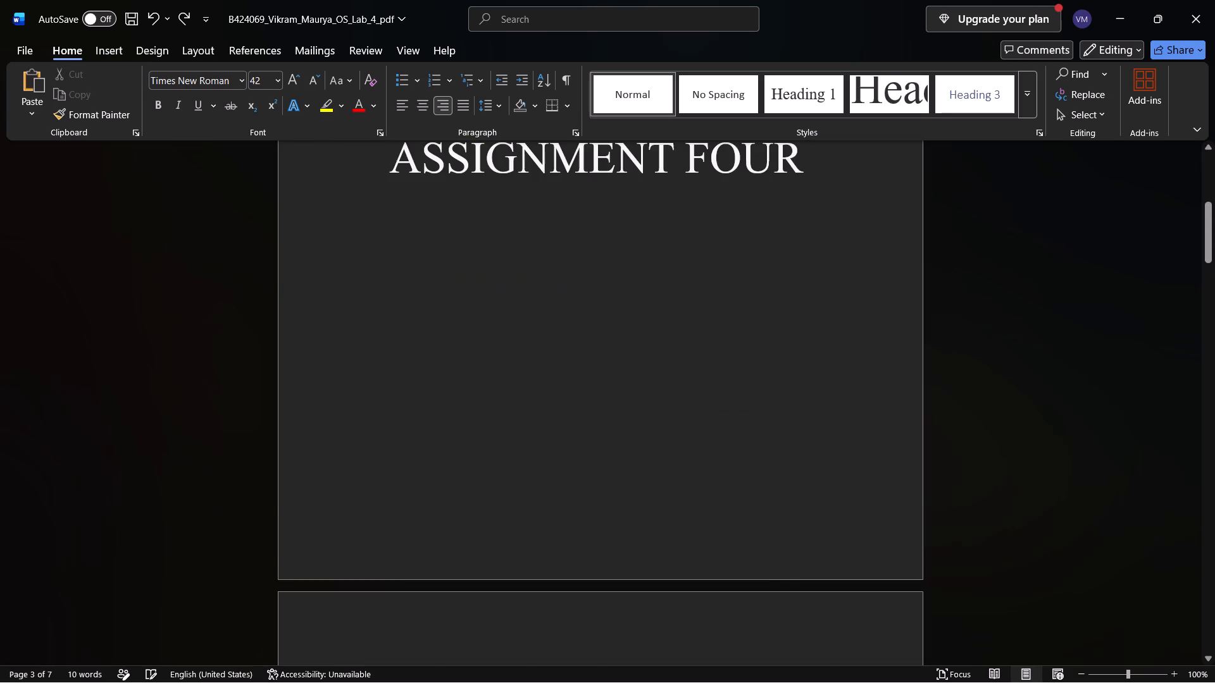
key(ctrl+z)
key(ctrl+z)
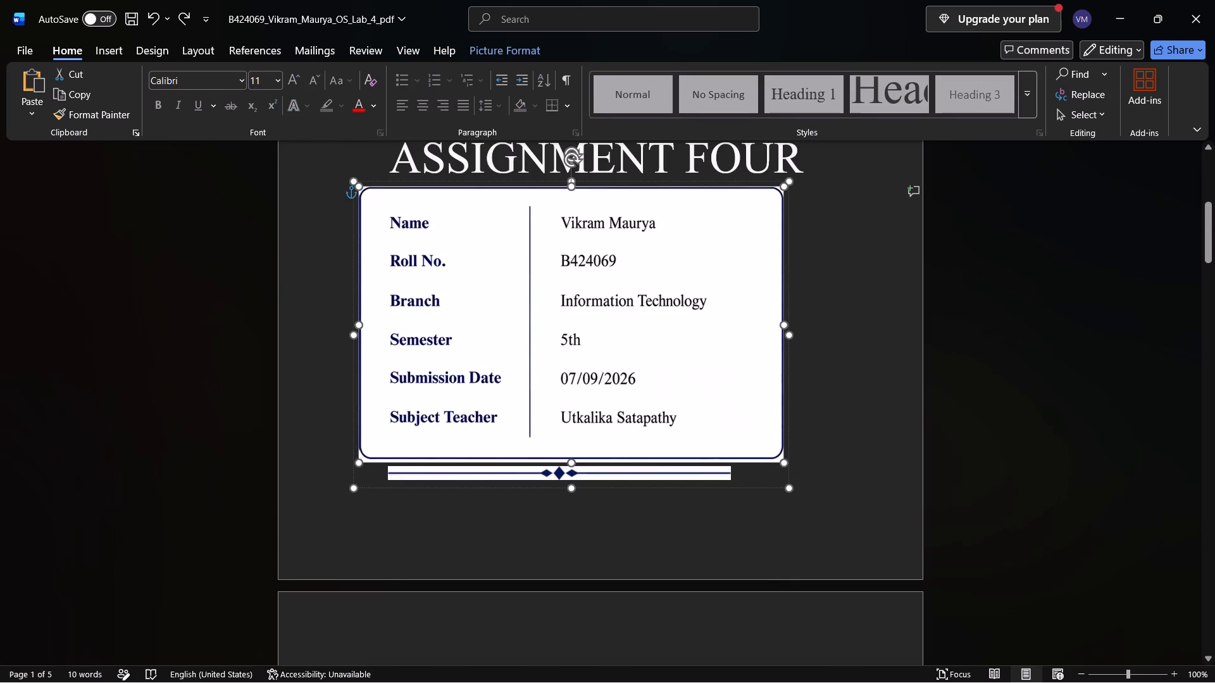
Paste the copied card as a picture on the blank page after the cover.
click(1049, 452)
scroll(859, 463, down, 9)
click(540, 447)
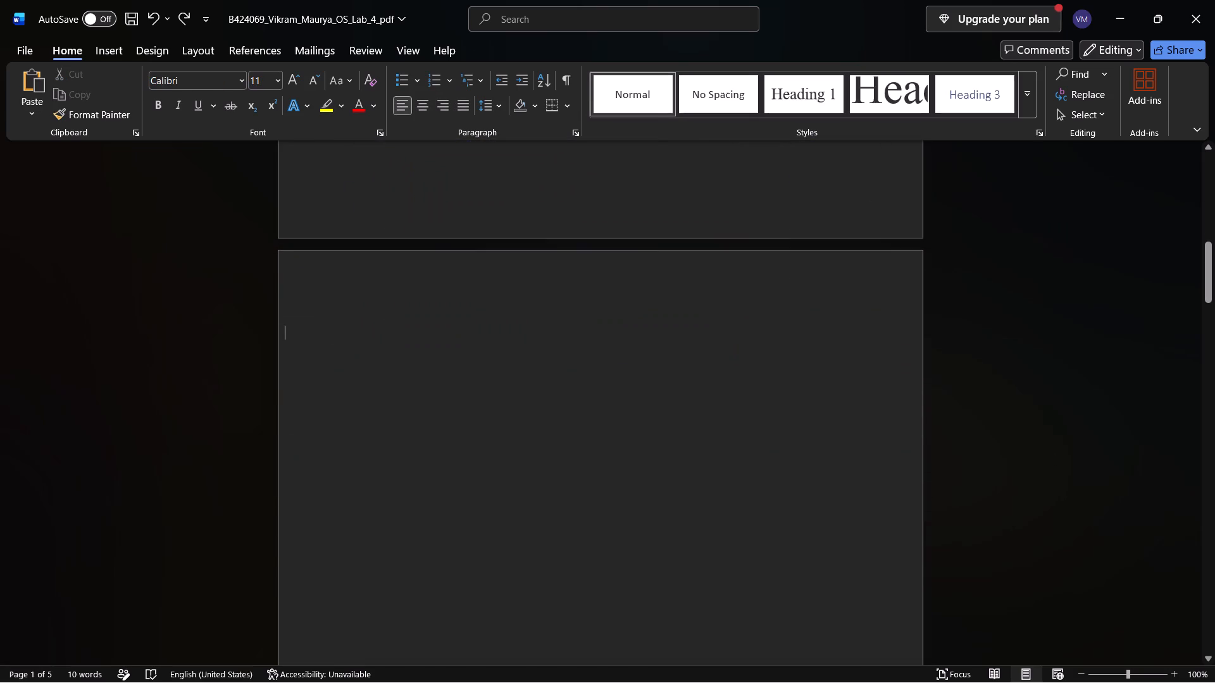
right_click(481, 423)
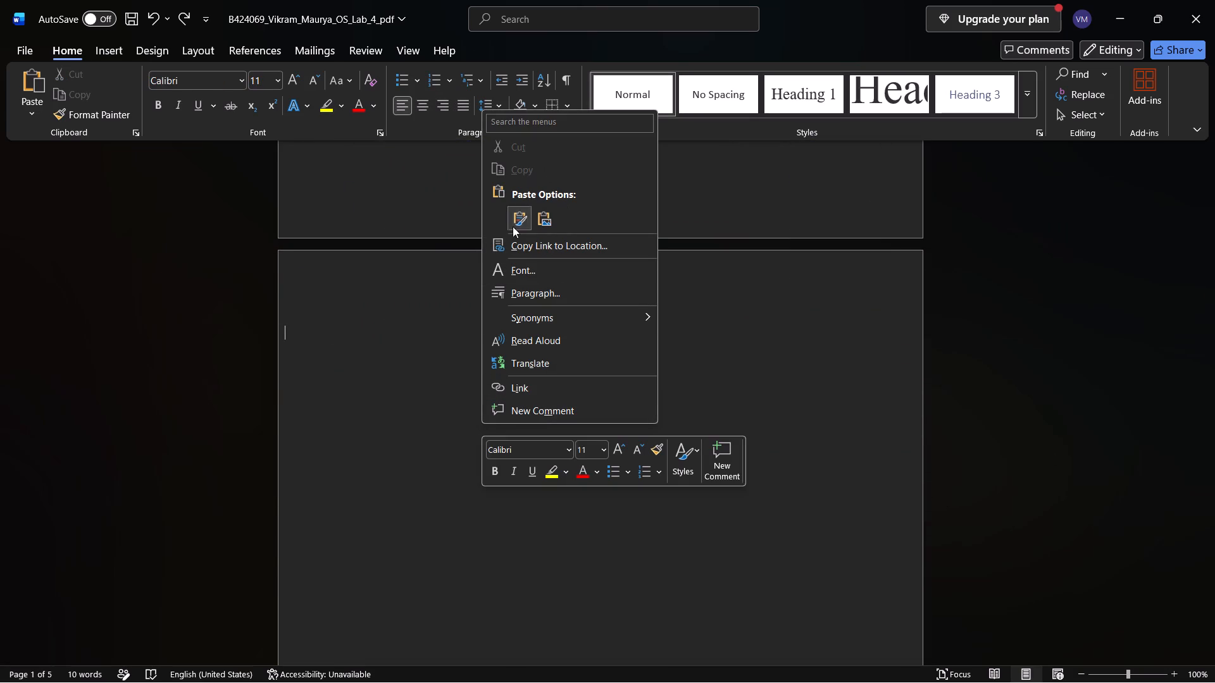
click(547, 227)
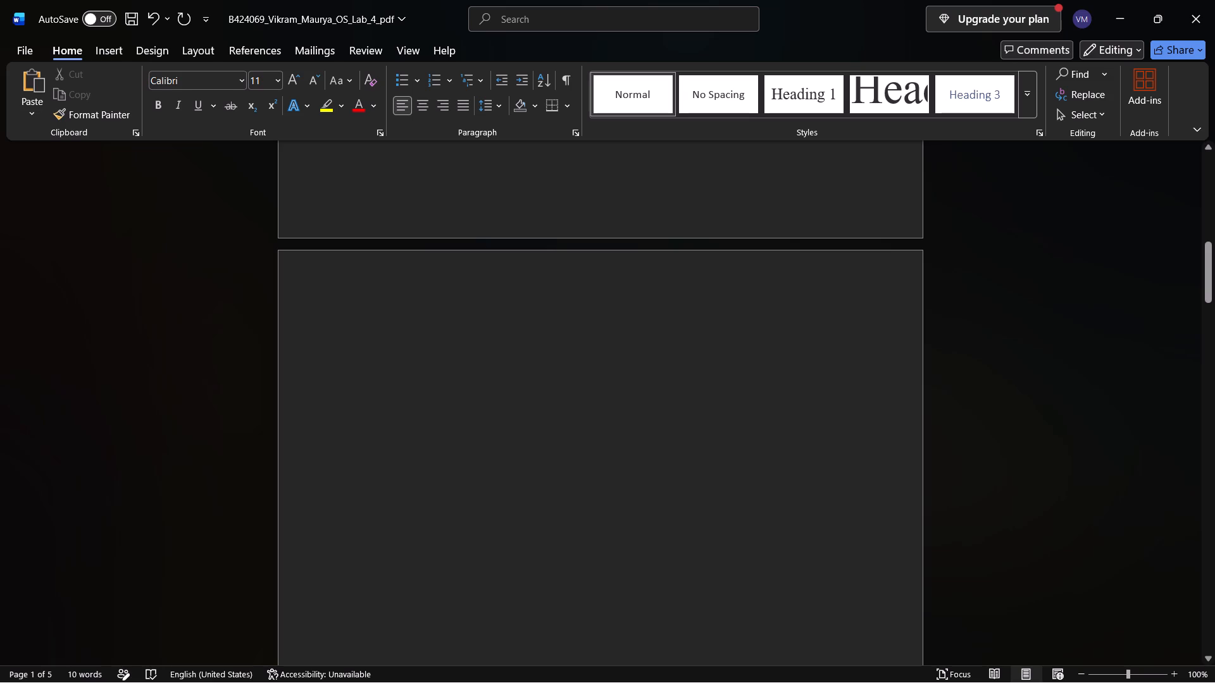
Shrink the pasted card picture on the blank page to roughly three-fifths of its size.
scroll(699, 431, down, 2)
scroll(699, 431, up, 1)
scroll(699, 431, down, 20)
scroll(699, 431, down, 1)
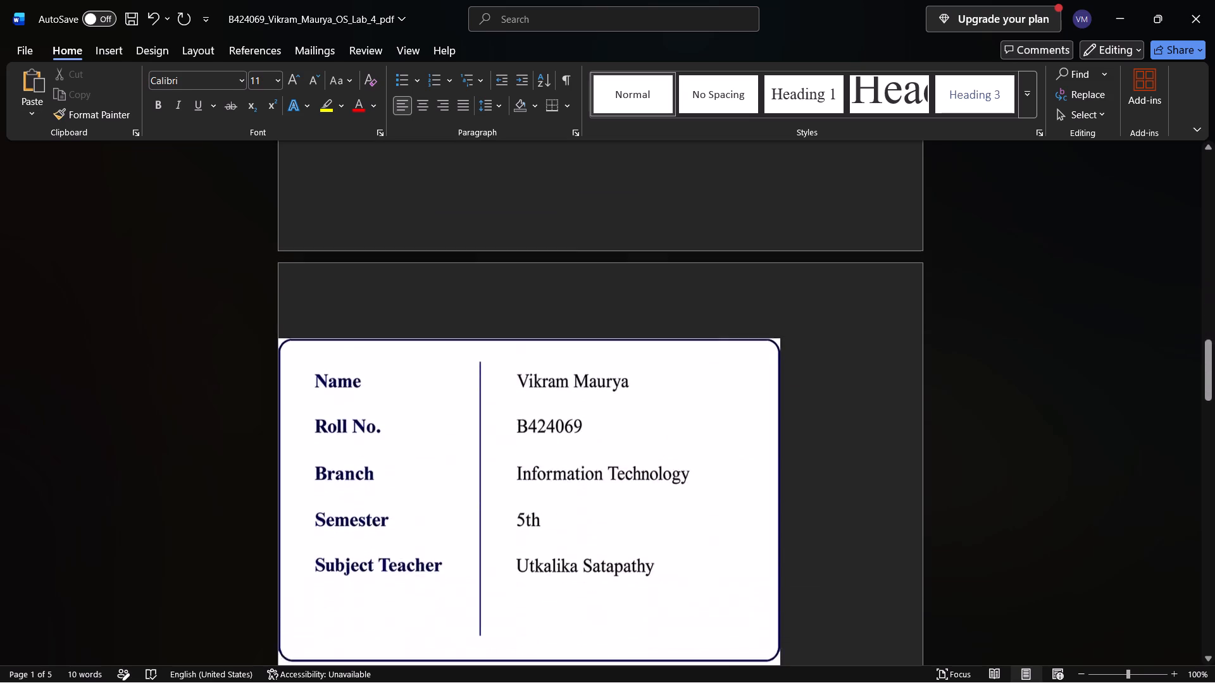
scroll(699, 431, down, 5)
drag(618, 360, 673, 368)
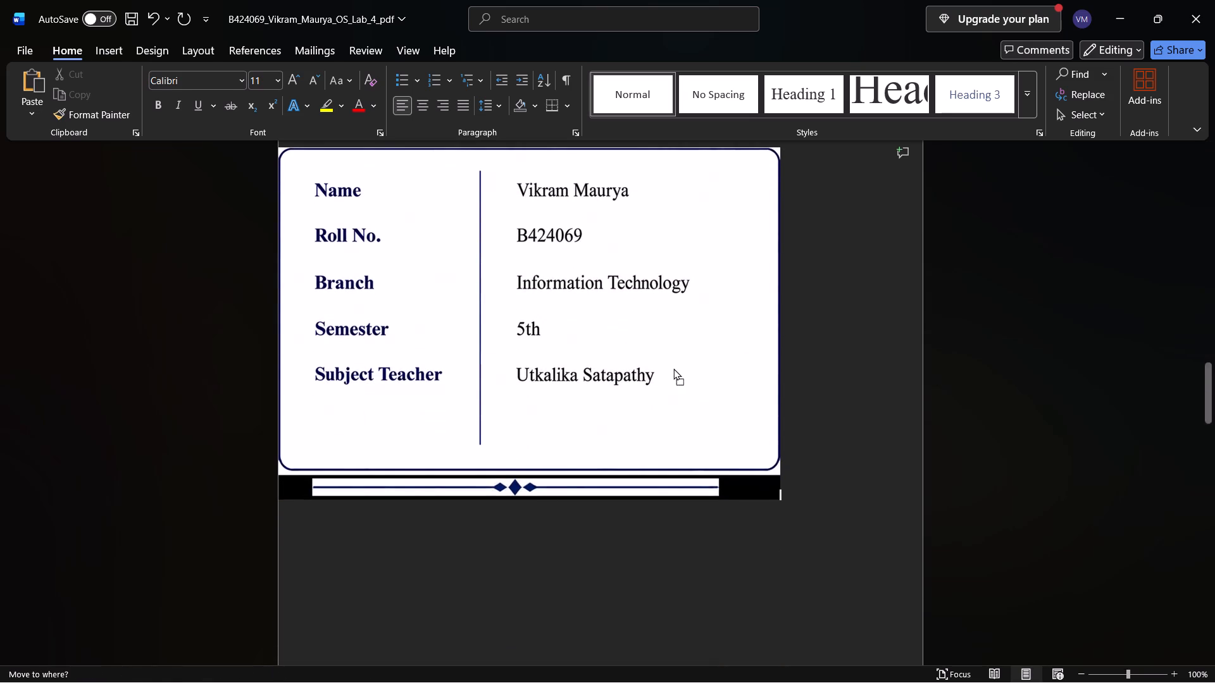
drag(673, 368, 684, 369)
scroll(701, 333, up, 4)
drag(779, 298, 490, 434)
Change the pasted card picture's text wrapping from inline to a floating layout.
right_click(461, 417)
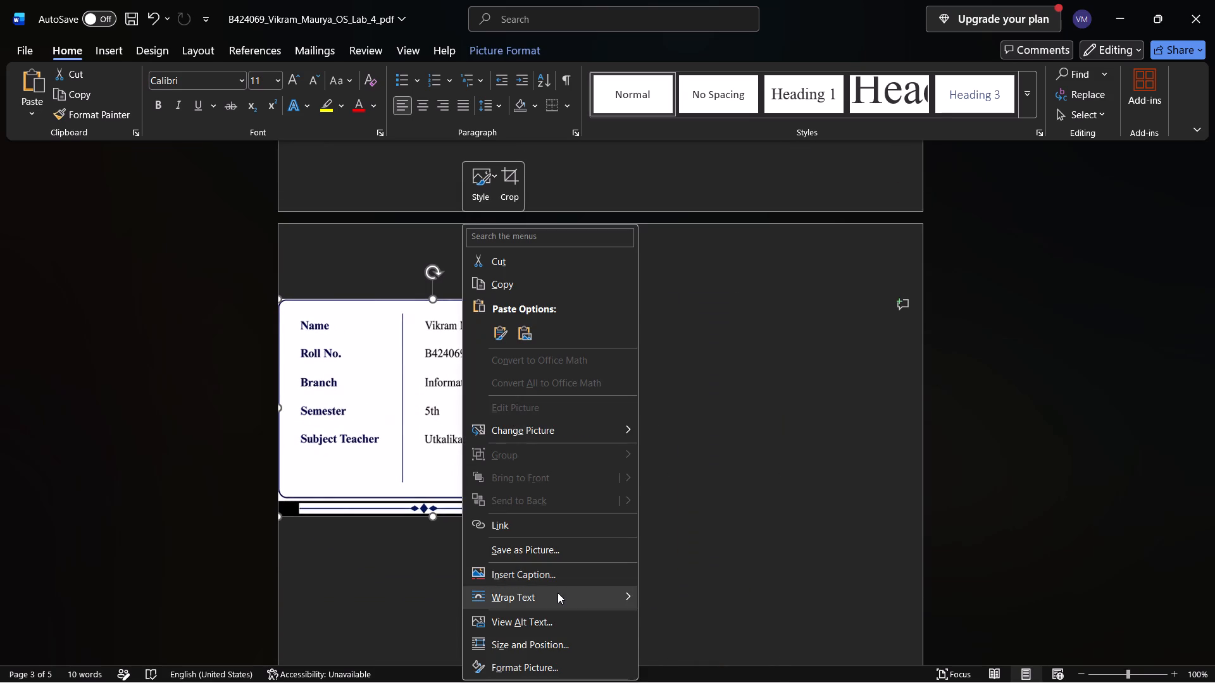
click(558, 593)
click(708, 464)
Delete the original student details card with the submission date from the cover page.
scroll(803, 501, up, 11)
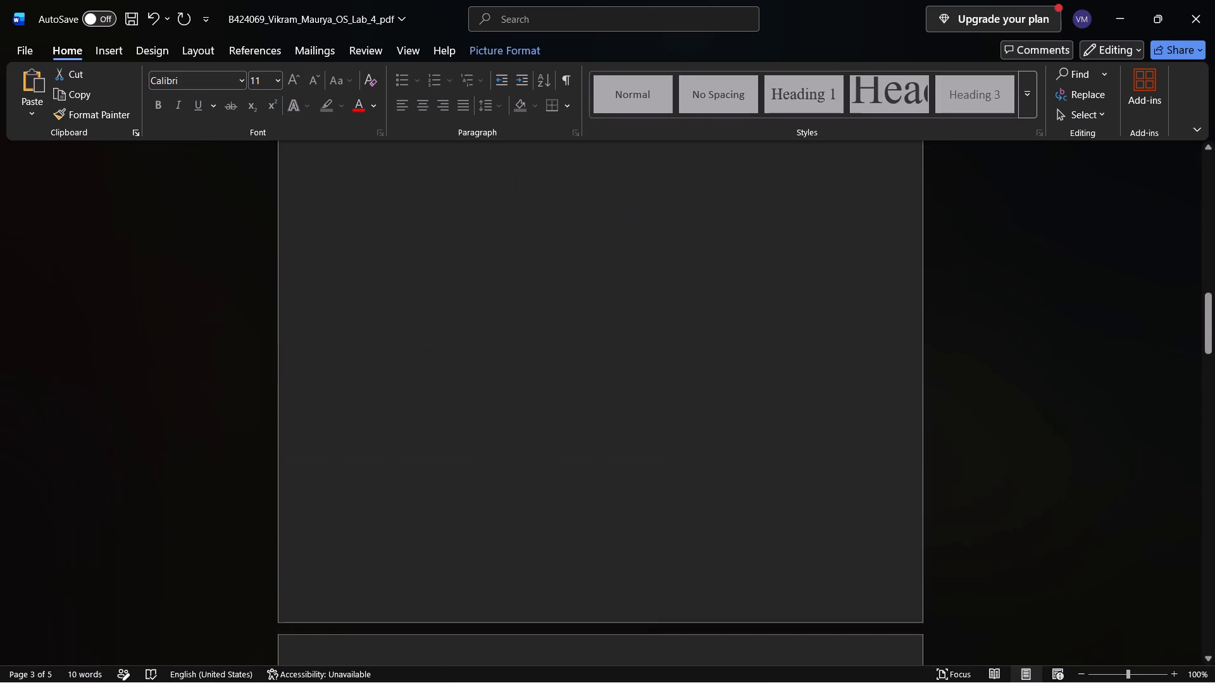
scroll(805, 501, up, 20)
scroll(805, 501, up, 9)
scroll(676, 507, down, 4)
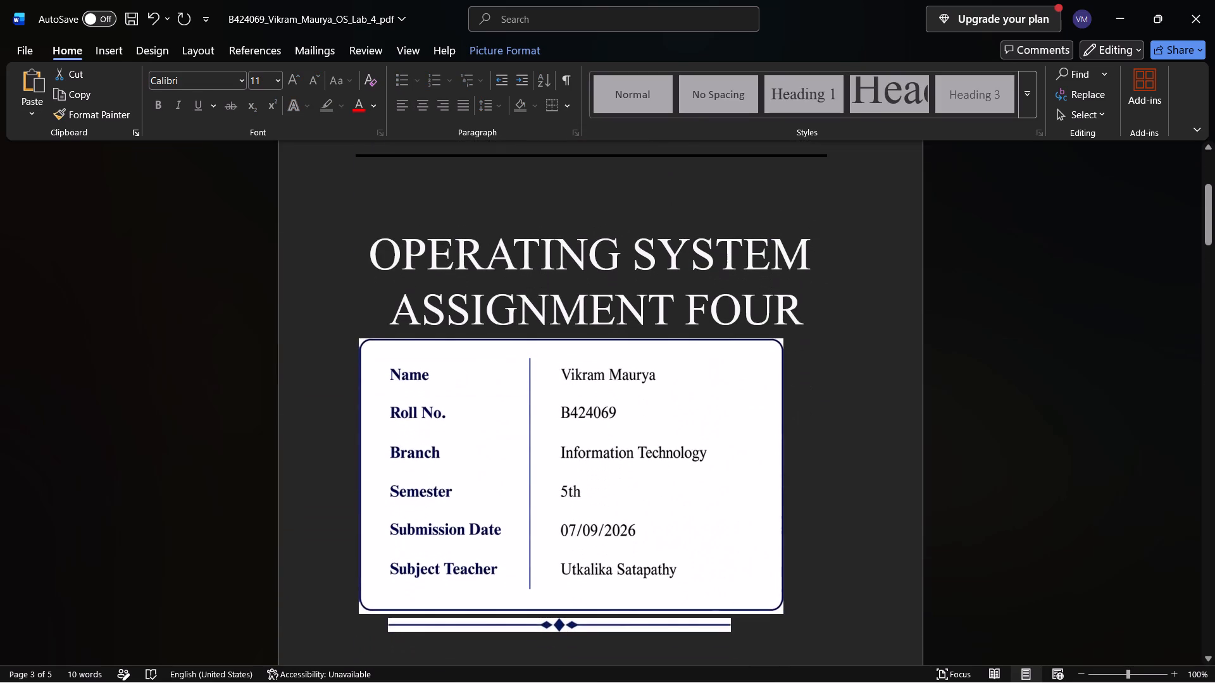
click(588, 475)
key(Delete)
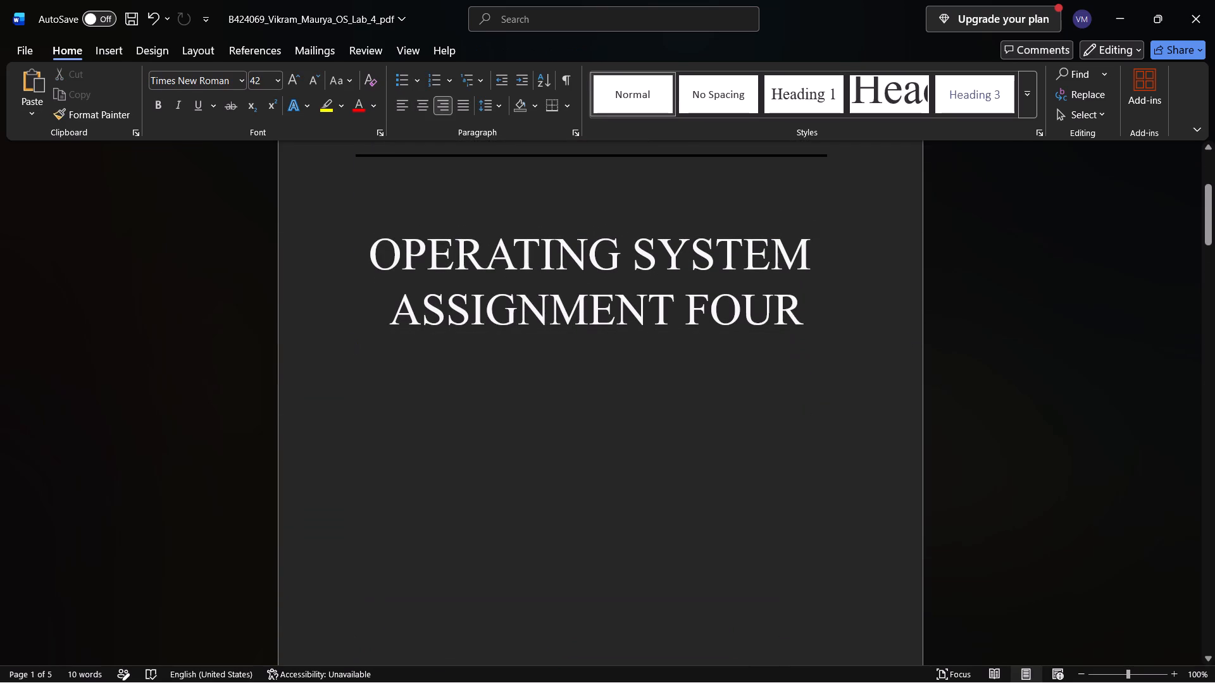
Move the new card picture from the third page up onto the cover, below the ASSIGNMENT FOUR heading.
scroll(588, 475, down, 15)
scroll(588, 475, up, 1)
scroll(588, 475, down, 20)
scroll(588, 475, down, 1)
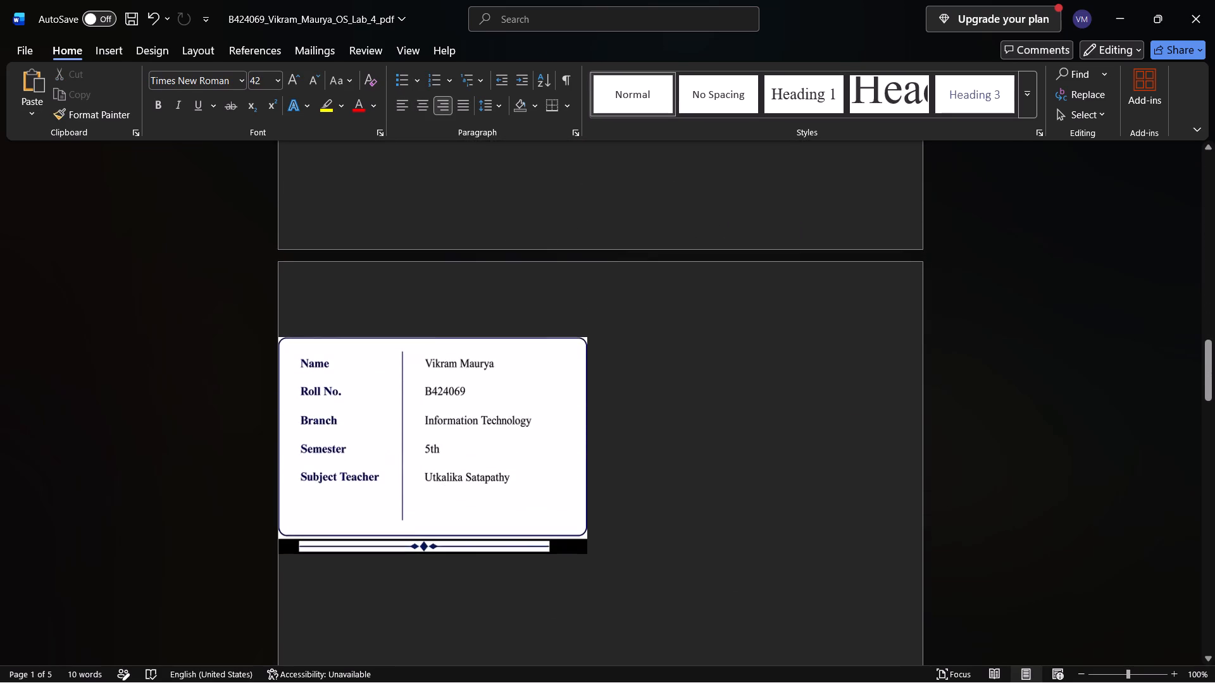
drag(414, 471, 628, 227)
scroll(609, 125, up, 5)
scroll(628, 227, up, 2)
drag(628, 227, 625, 123)
scroll(657, 340, up, 18)
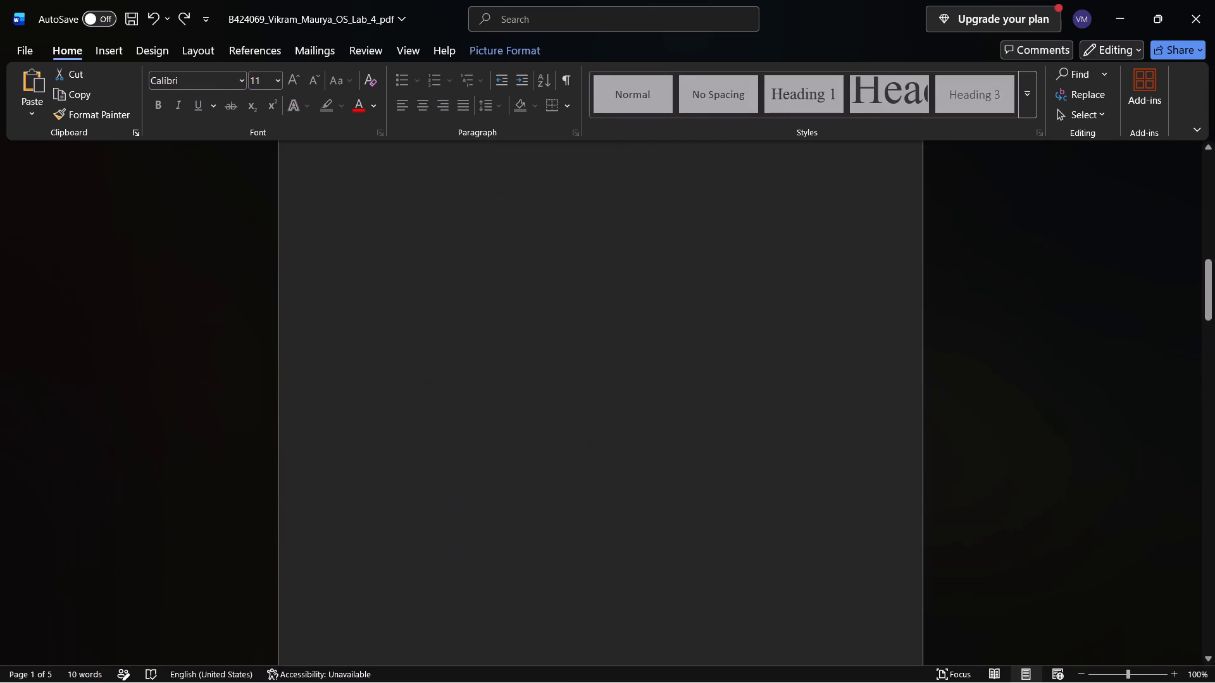
scroll(685, 434, down, 15)
drag(504, 519, 595, 293)
scroll(681, 393, up, 8)
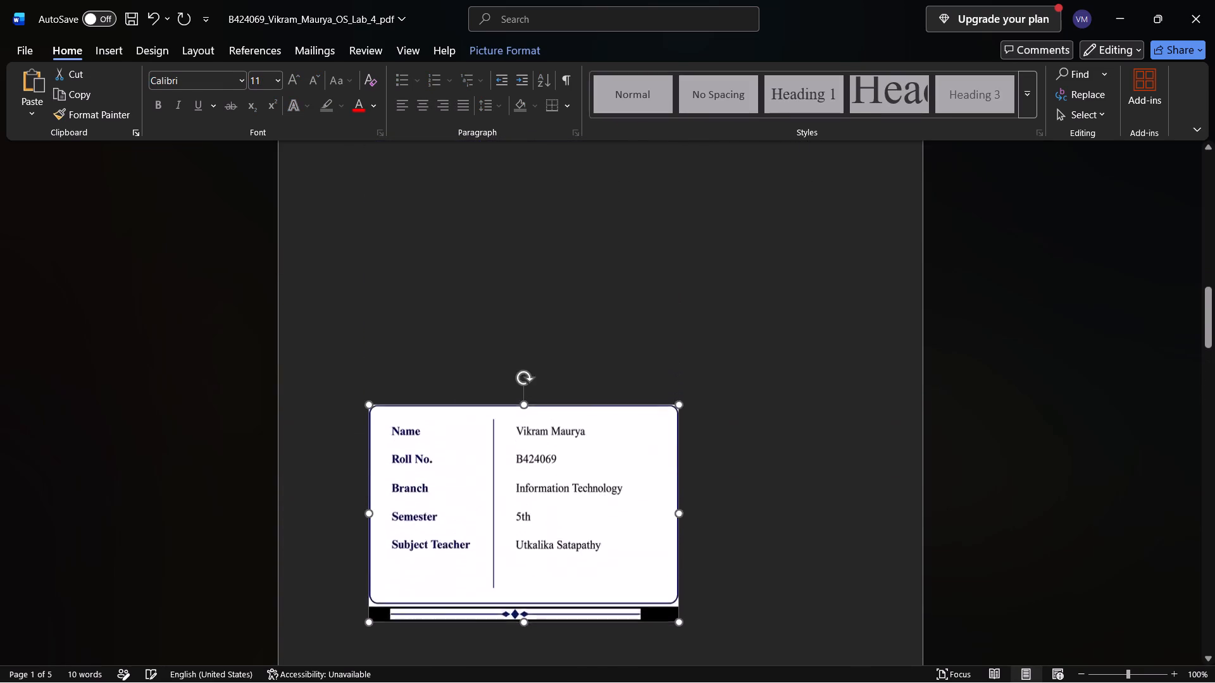
scroll(684, 393, up, 2)
drag(543, 558, 597, 274)
scroll(671, 393, up, 11)
scroll(673, 413, down, 4)
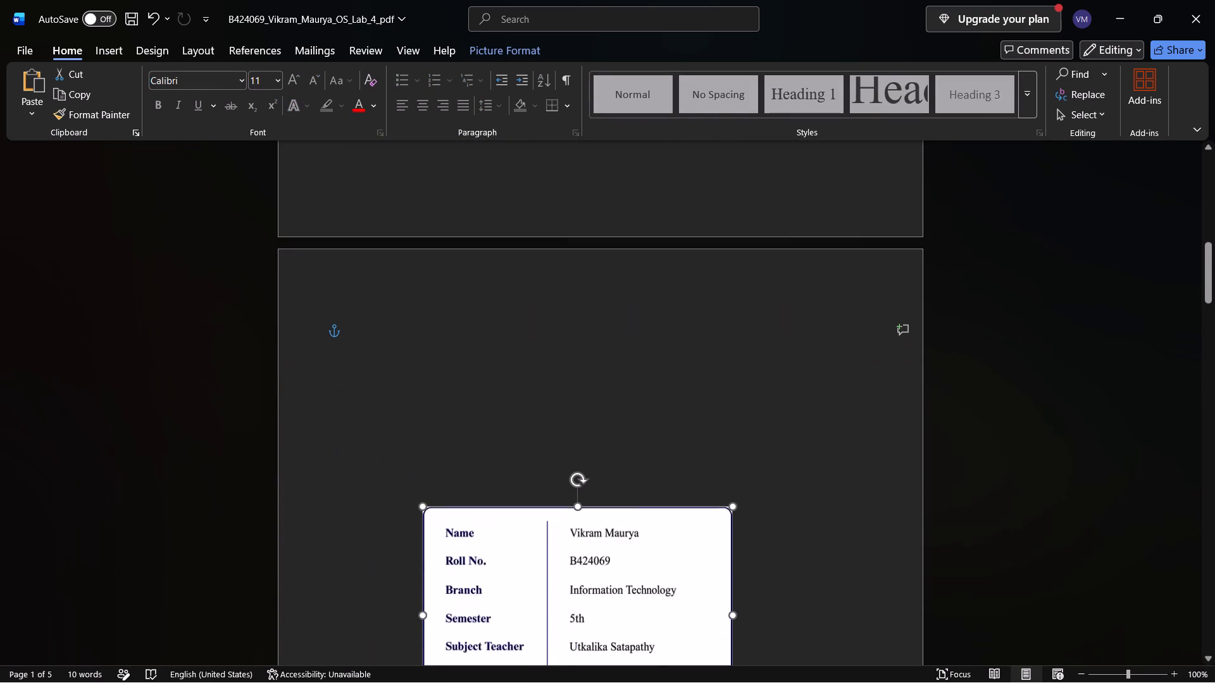
drag(571, 586, 606, 226)
scroll(639, 390, up, 10)
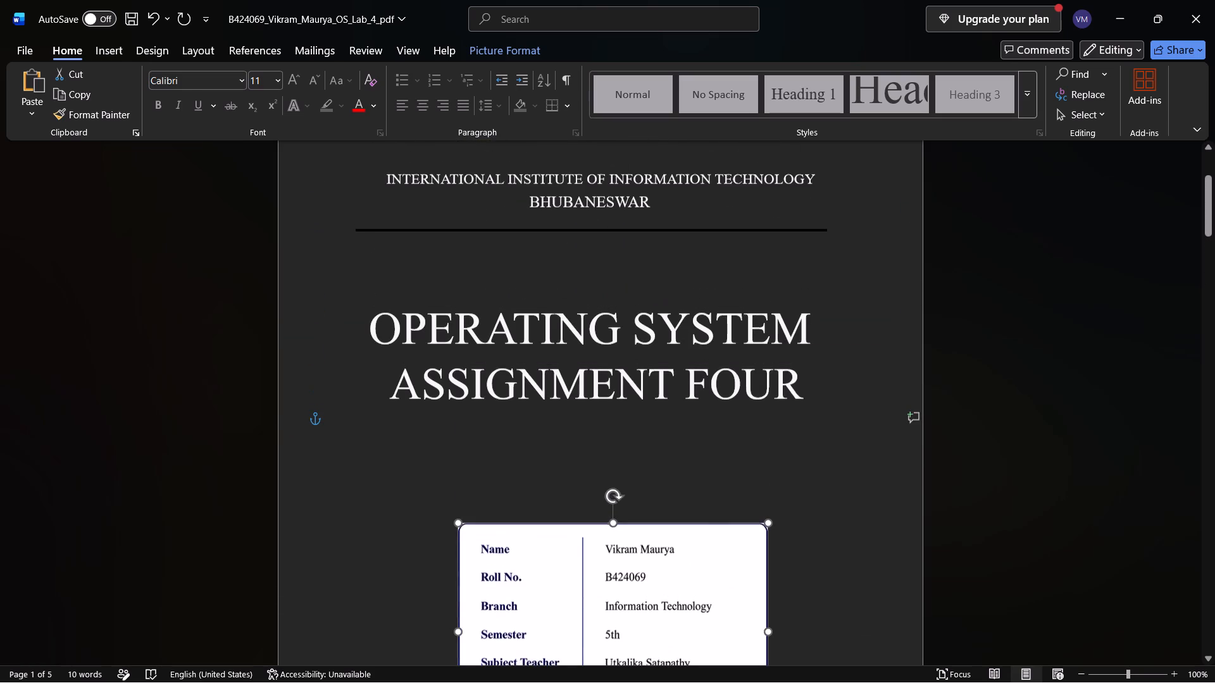
Enlarge the card picture to about one and a half times its size and centre it just beneath the ASSIGNMENT FOUR heading.
scroll(757, 419, down, 4)
drag(643, 421, 613, 346)
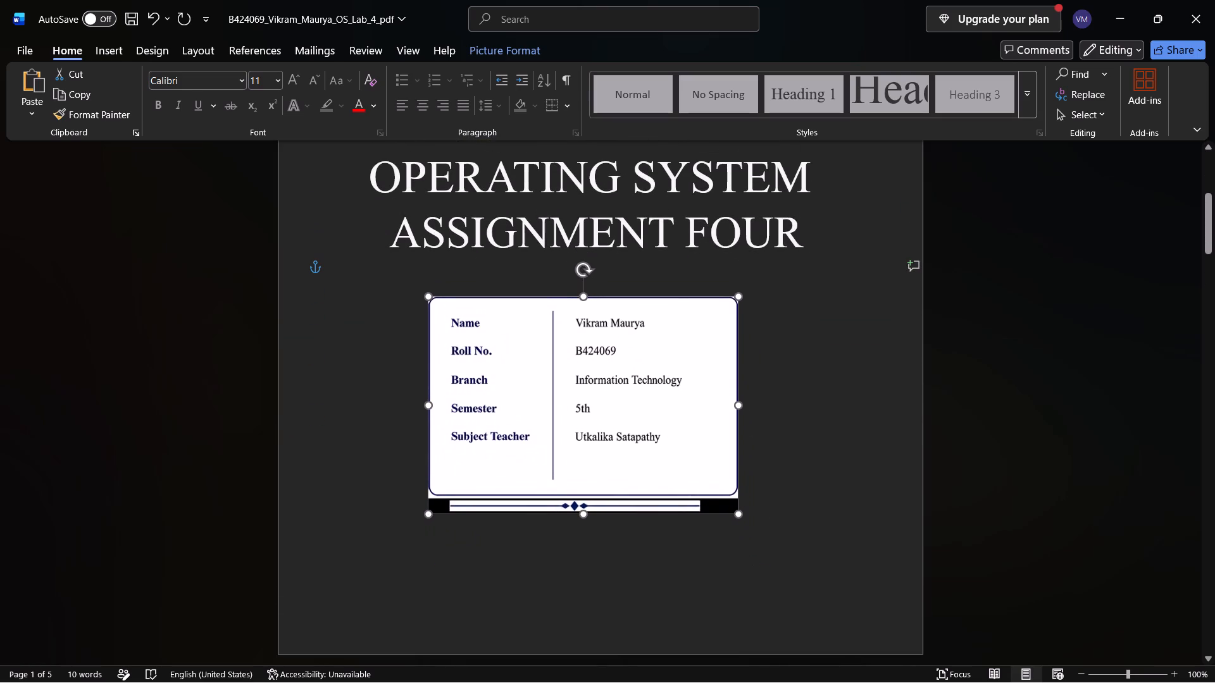
drag(613, 346, 607, 350)
drag(734, 519, 827, 574)
drag(590, 454, 554, 428)
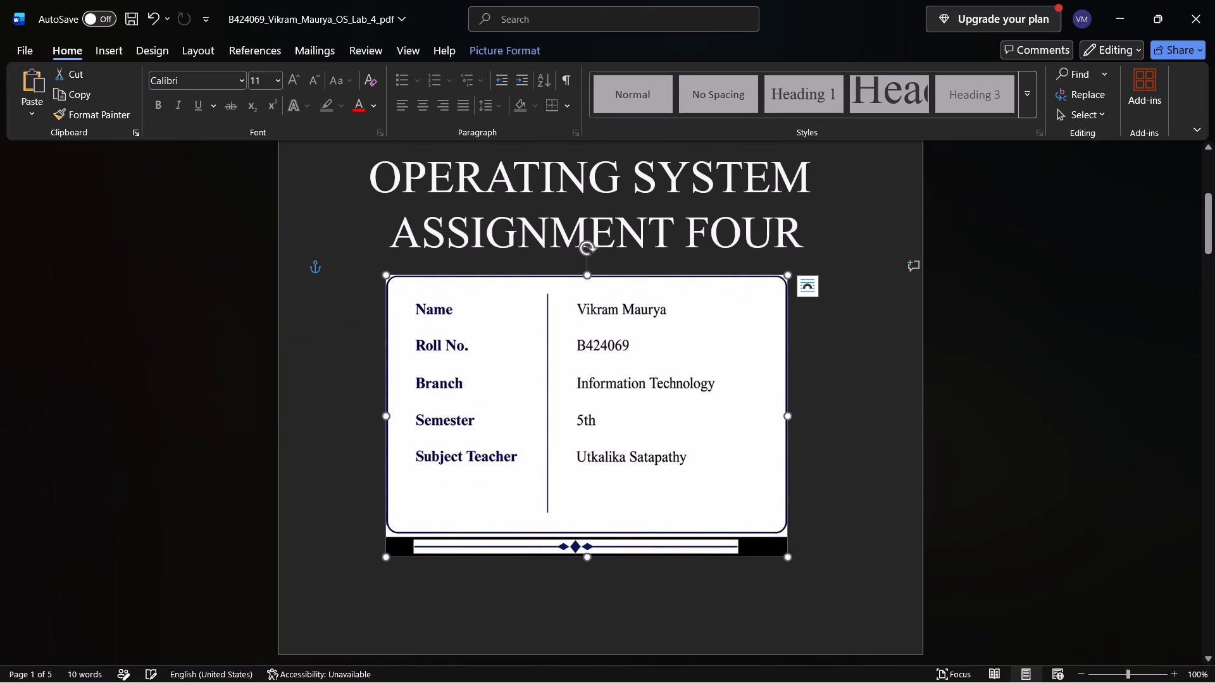
drag(787, 558, 818, 580)
drag(682, 493, 656, 489)
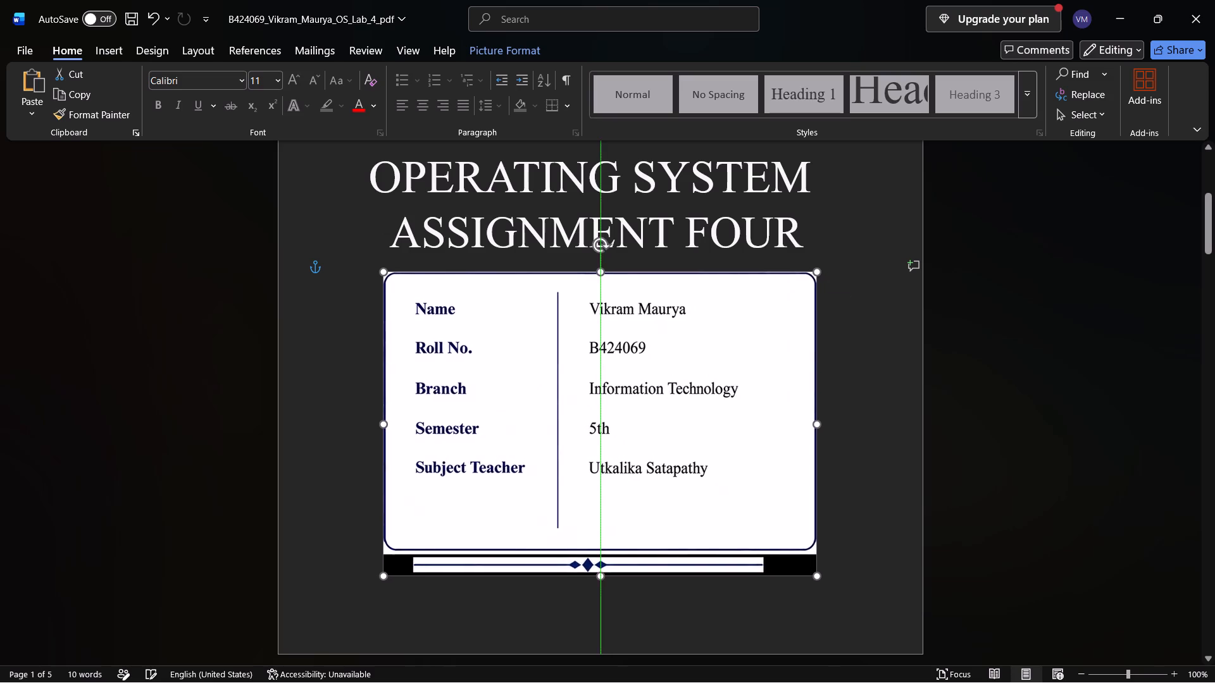
drag(656, 489, 668, 488)
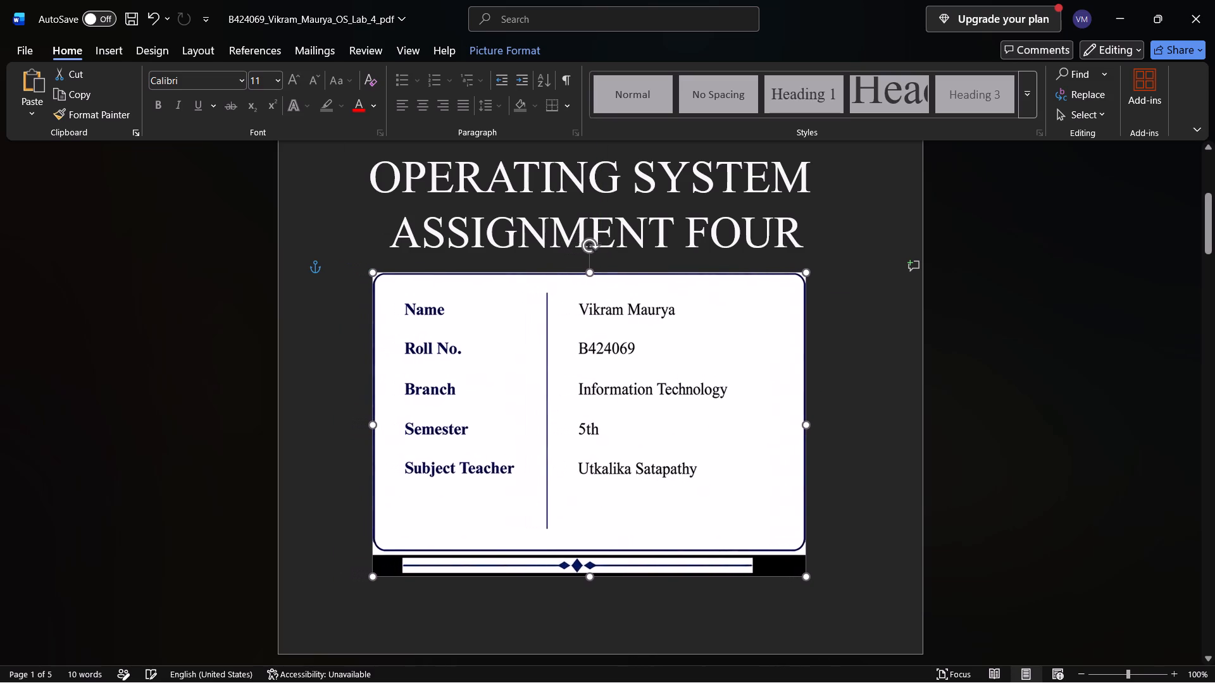
drag(668, 488, 666, 488)
drag(803, 573, 836, 590)
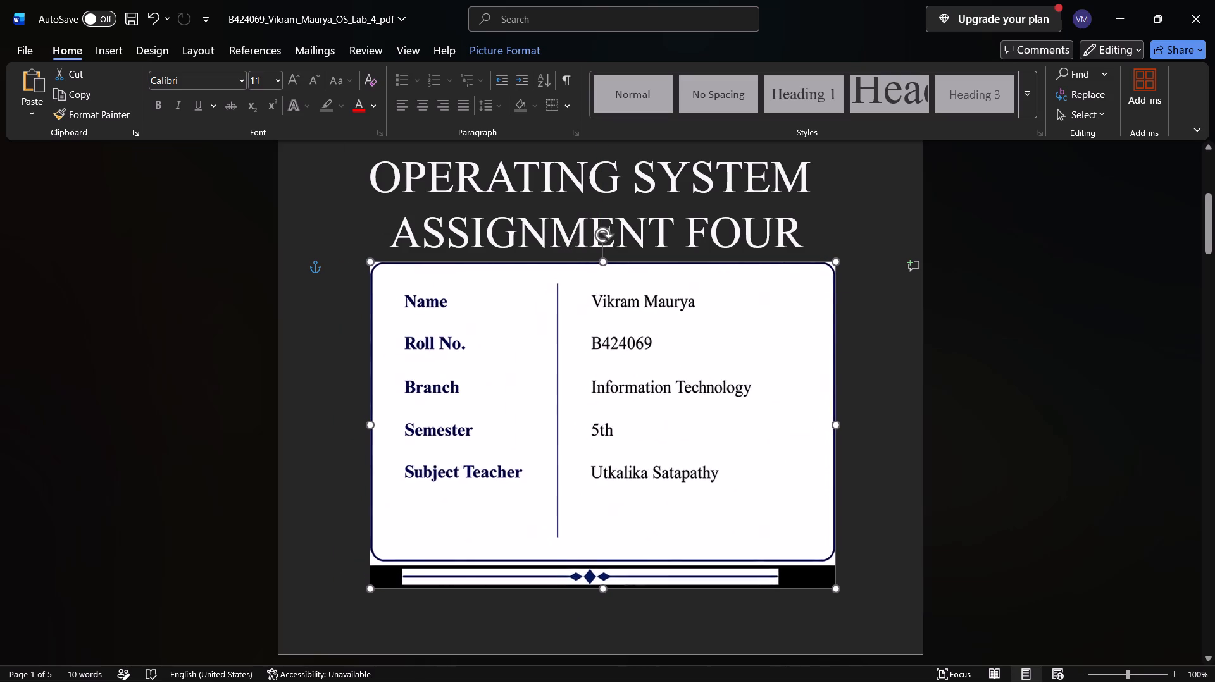
drag(836, 590, 837, 591)
drag(668, 452, 626, 452)
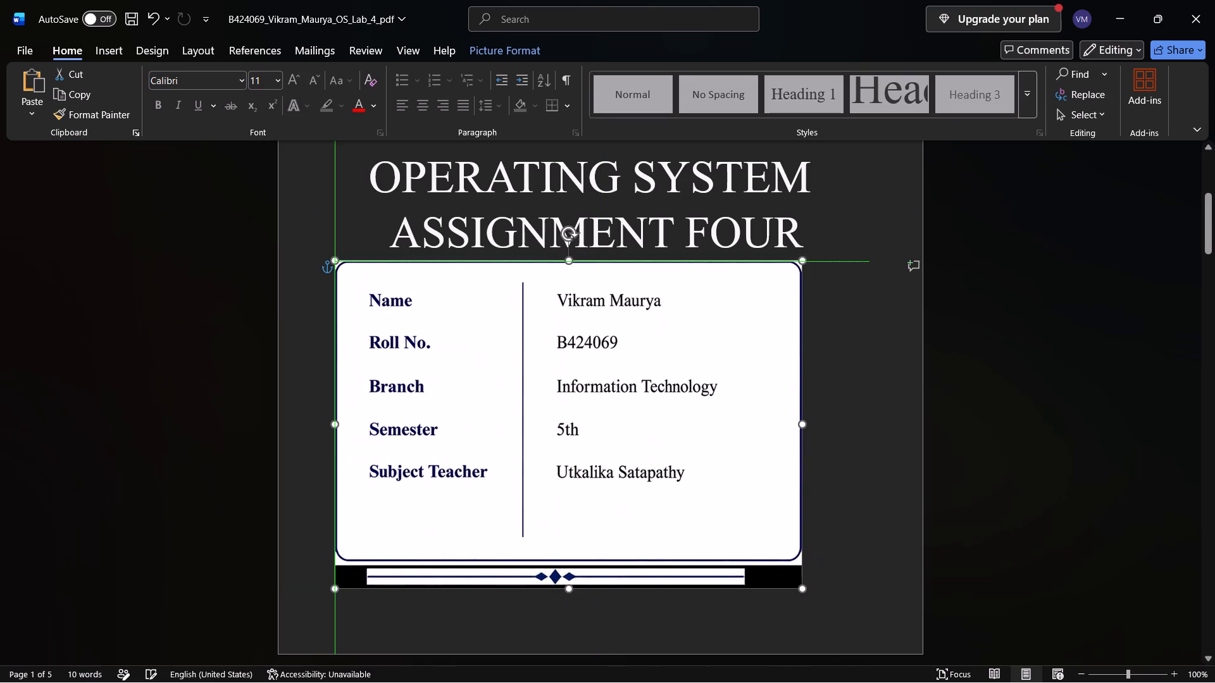
drag(626, 452, 649, 456)
click(1097, 445)
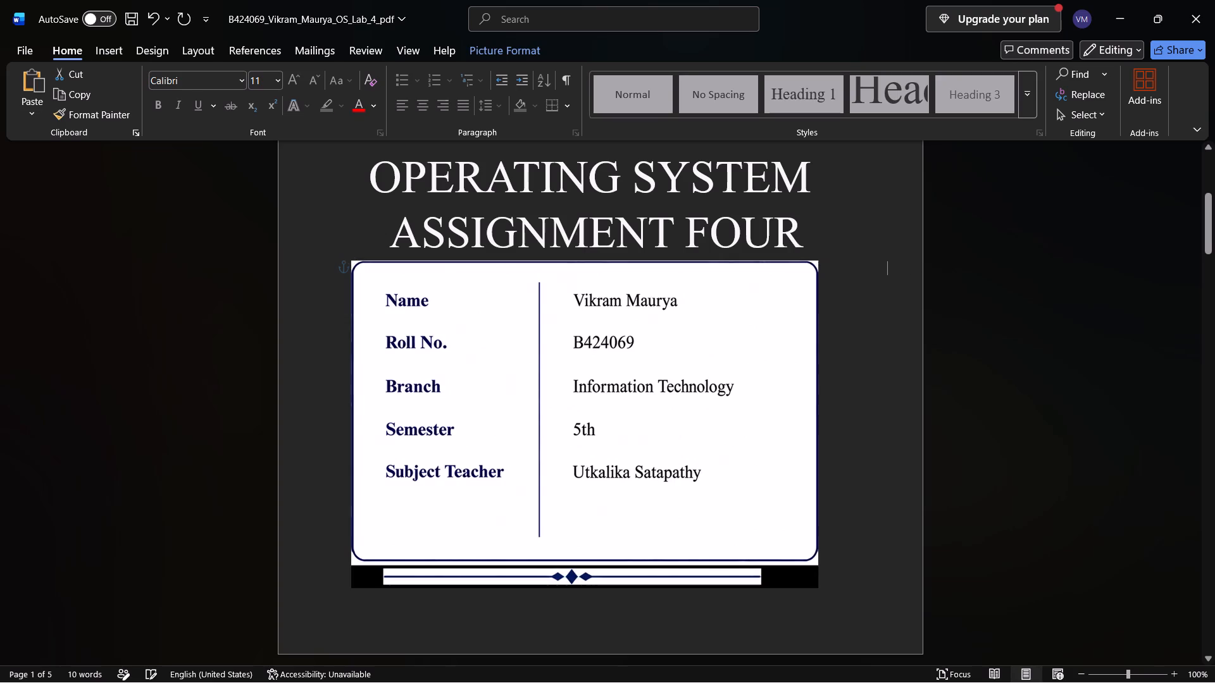
Review the finished cover page and the blank pages that follow it.
scroll(975, 451, up, 17)
scroll(975, 451, down, 10)
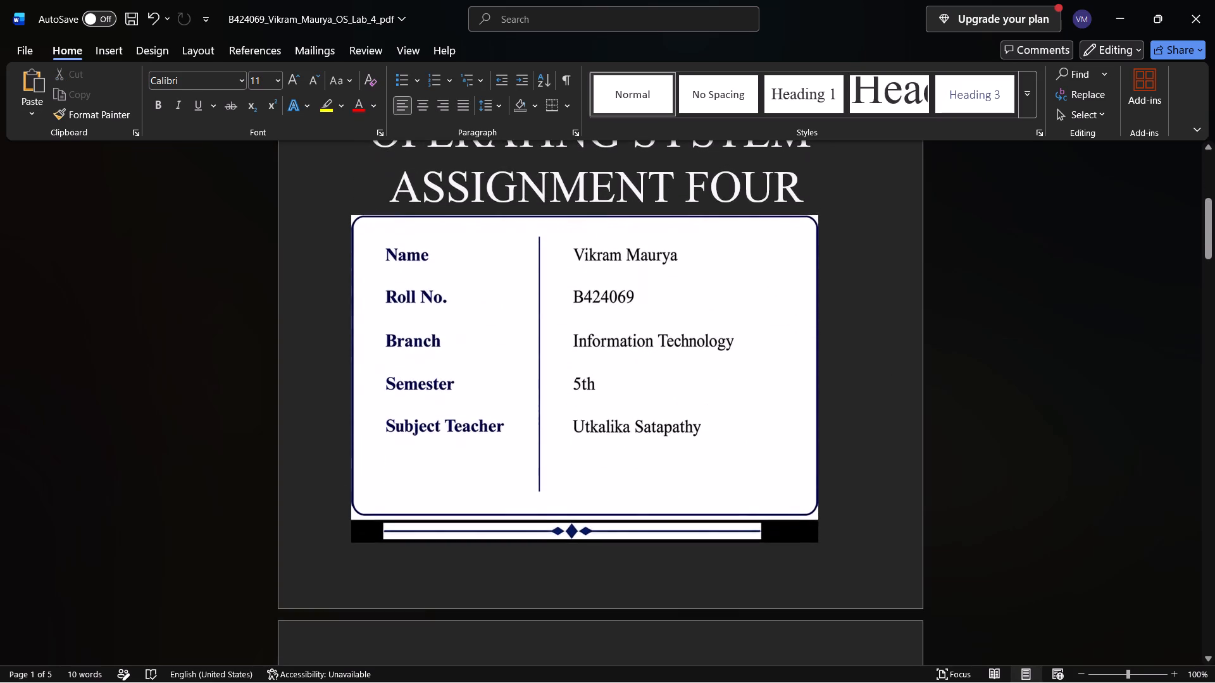
scroll(975, 449, down, 6)
scroll(975, 449, up, 20)
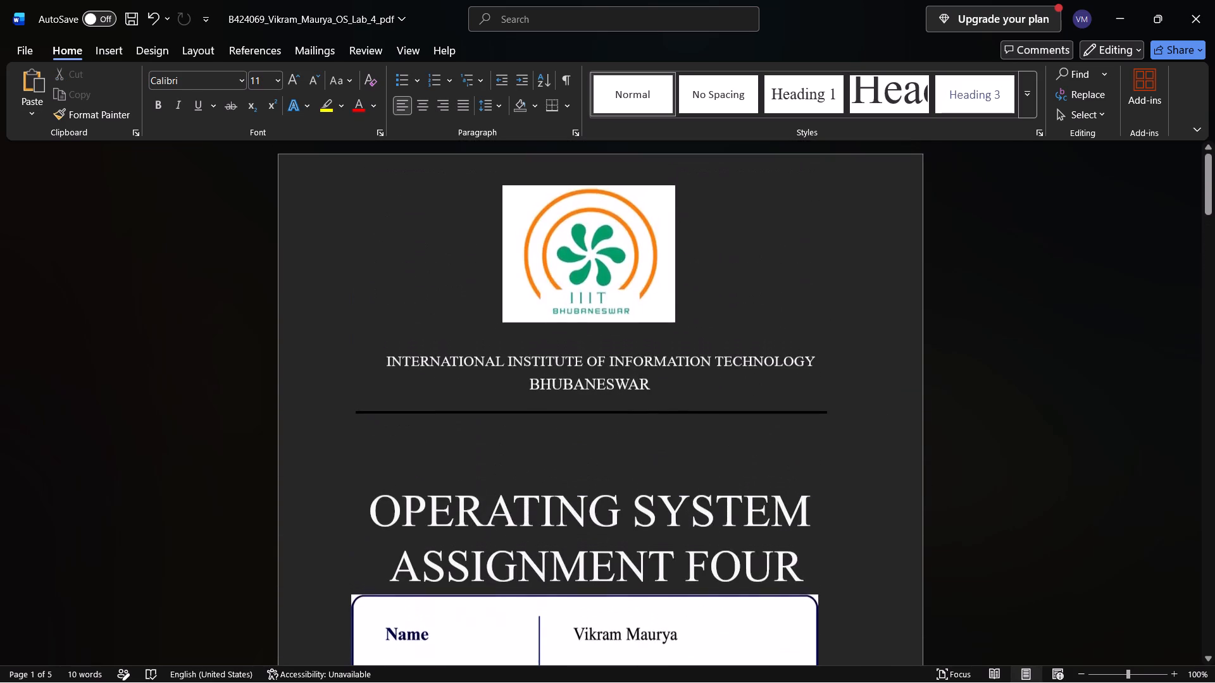
scroll(975, 449, up, 2)
scroll(975, 449, down, 20)
scroll(975, 449, down, 10)
scroll(975, 436, up, 1)
scroll(975, 436, down, 10)
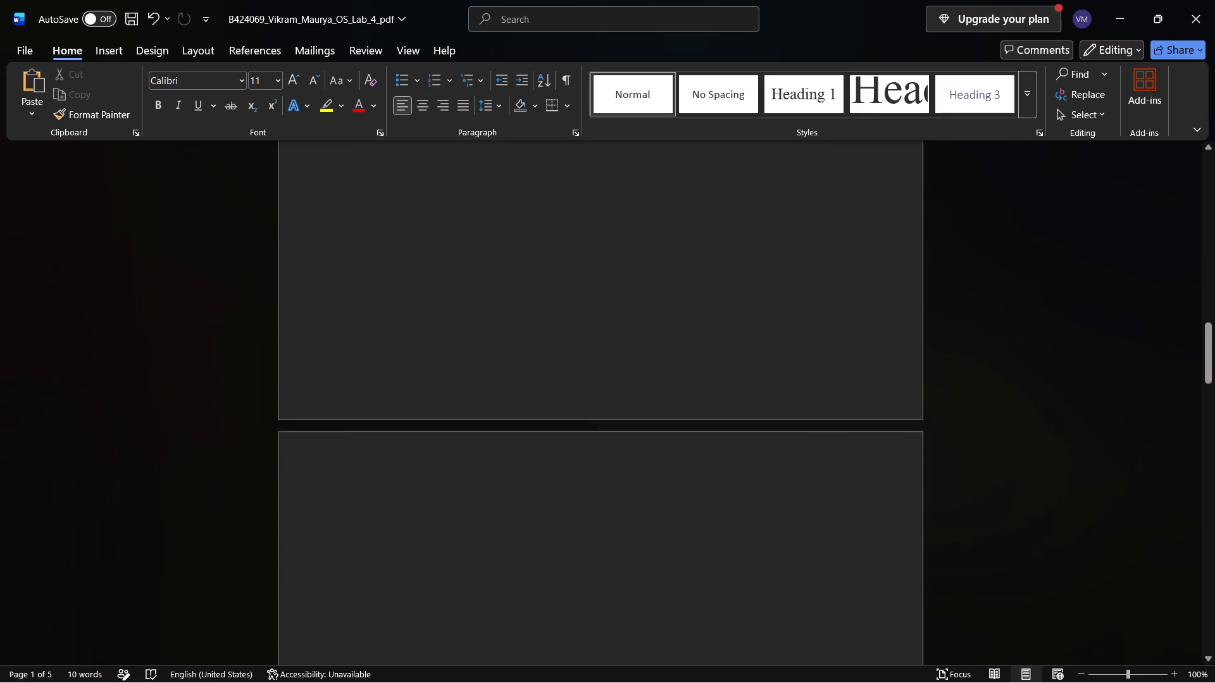
scroll(976, 434, down, 9)
scroll(976, 434, up, 1)
scroll(976, 434, down, 2)
scroll(976, 434, up, 20)
scroll(976, 434, up, 4)
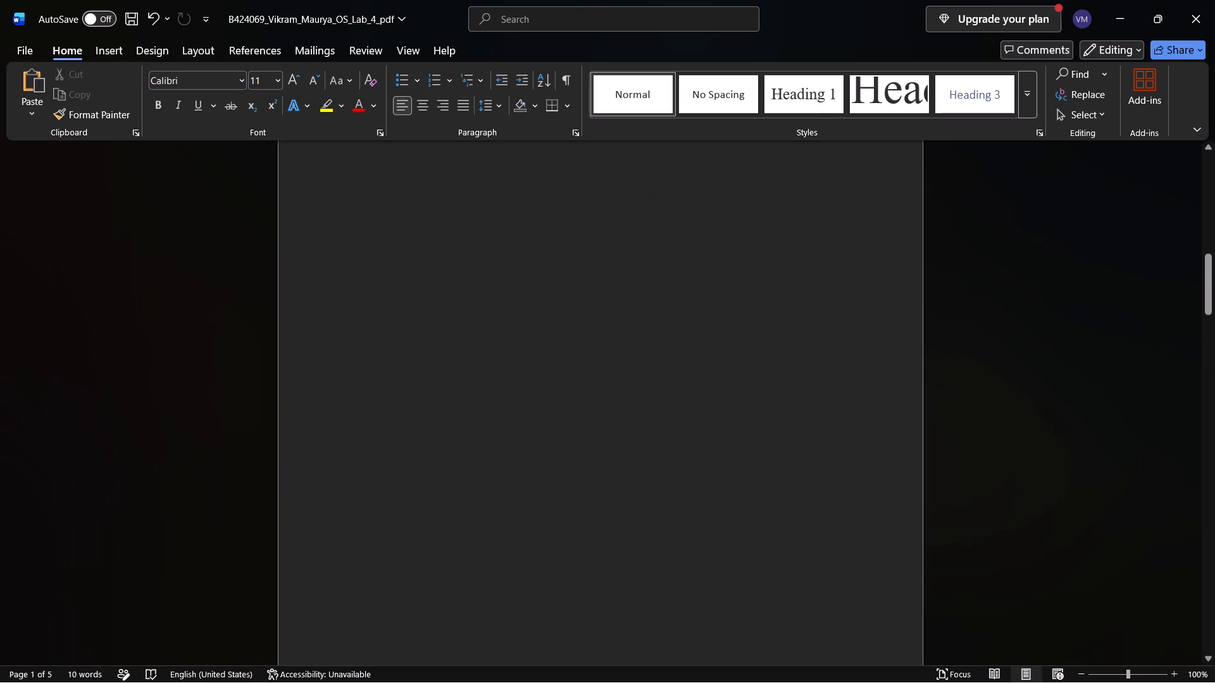
scroll(976, 434, up, 19)
scroll(995, 431, up, 6)
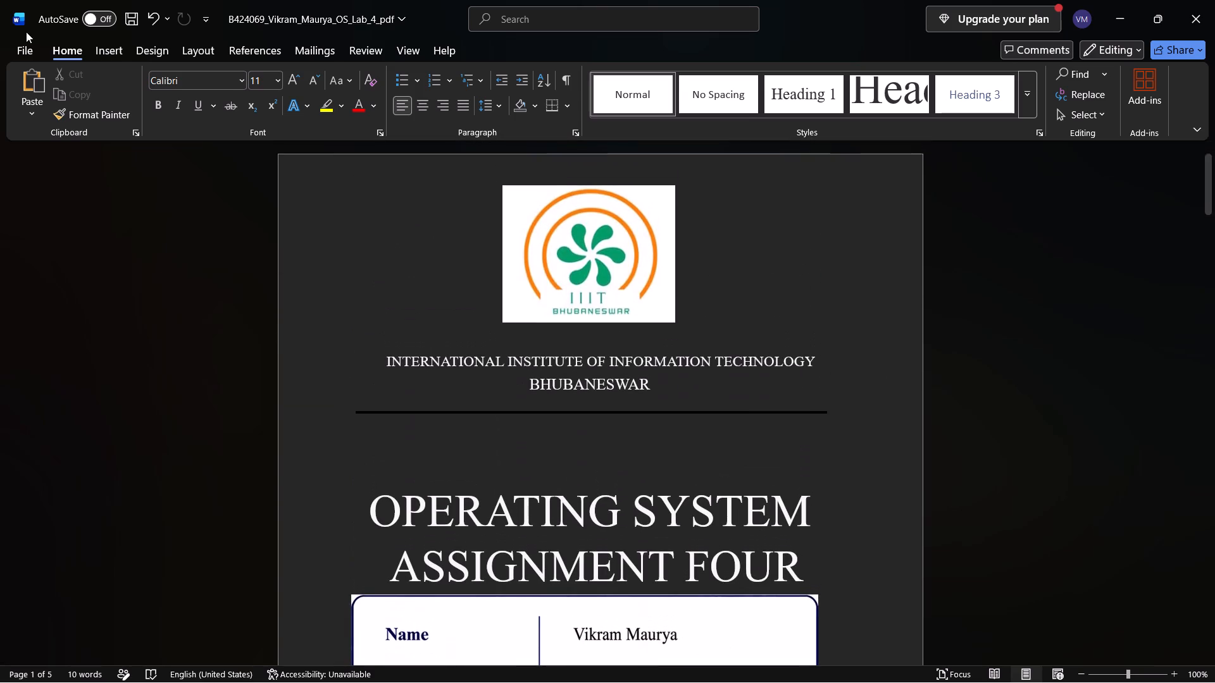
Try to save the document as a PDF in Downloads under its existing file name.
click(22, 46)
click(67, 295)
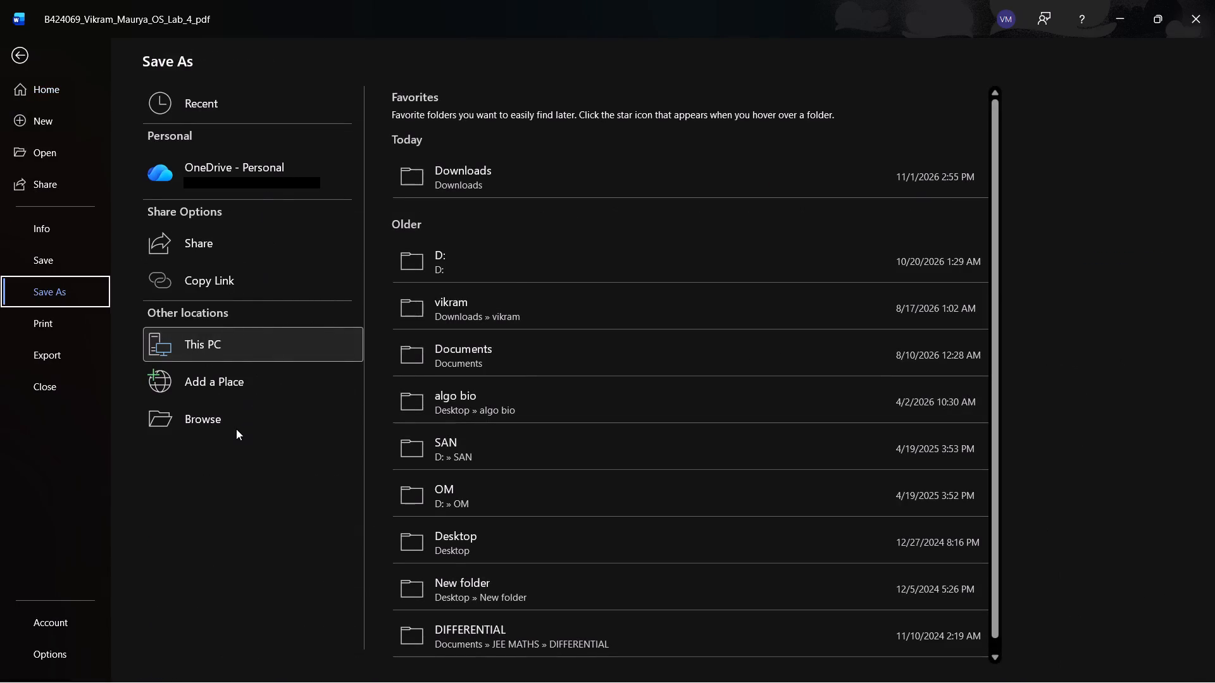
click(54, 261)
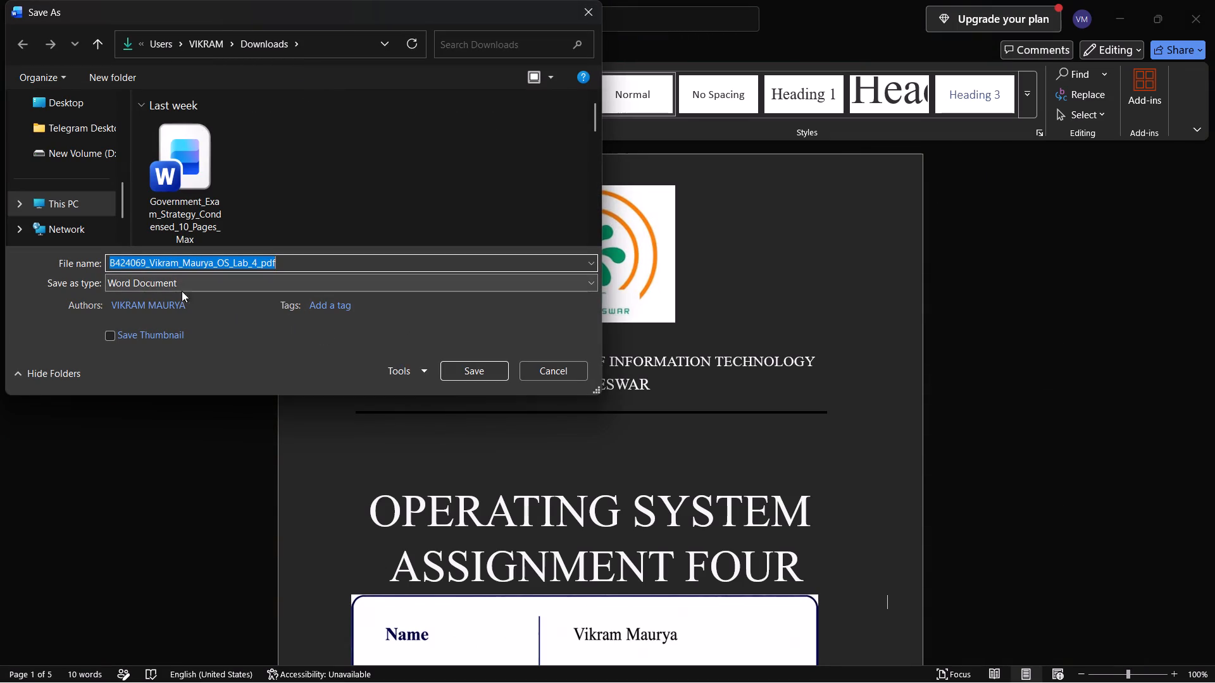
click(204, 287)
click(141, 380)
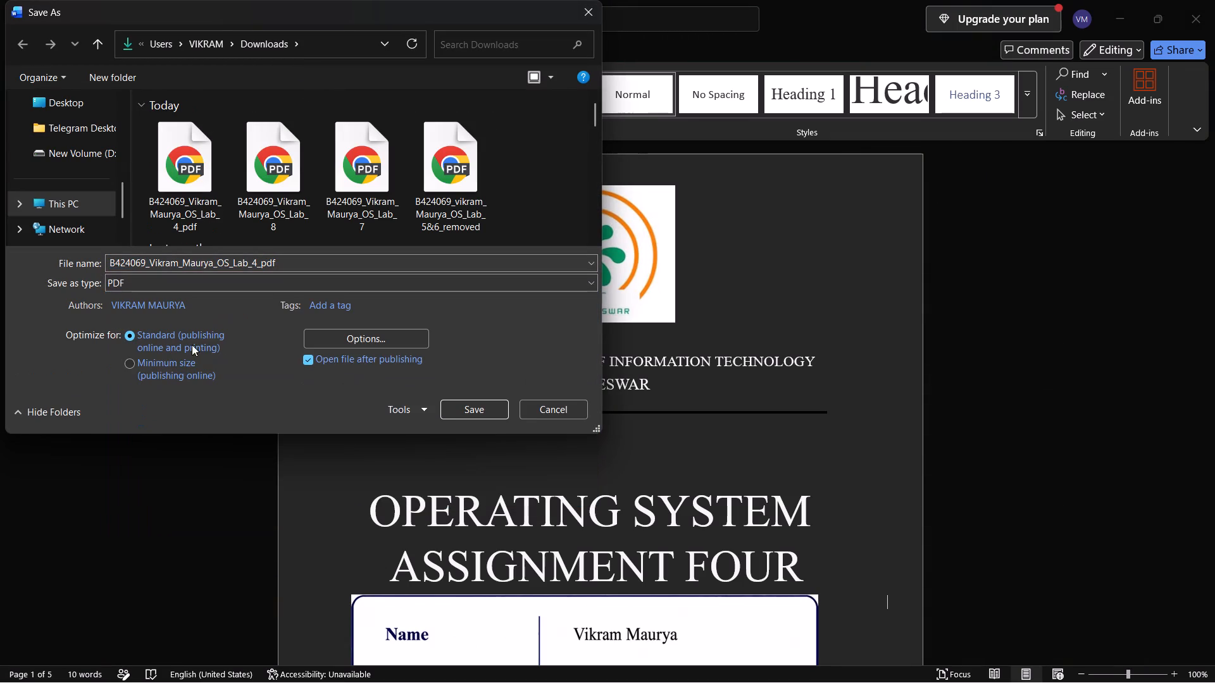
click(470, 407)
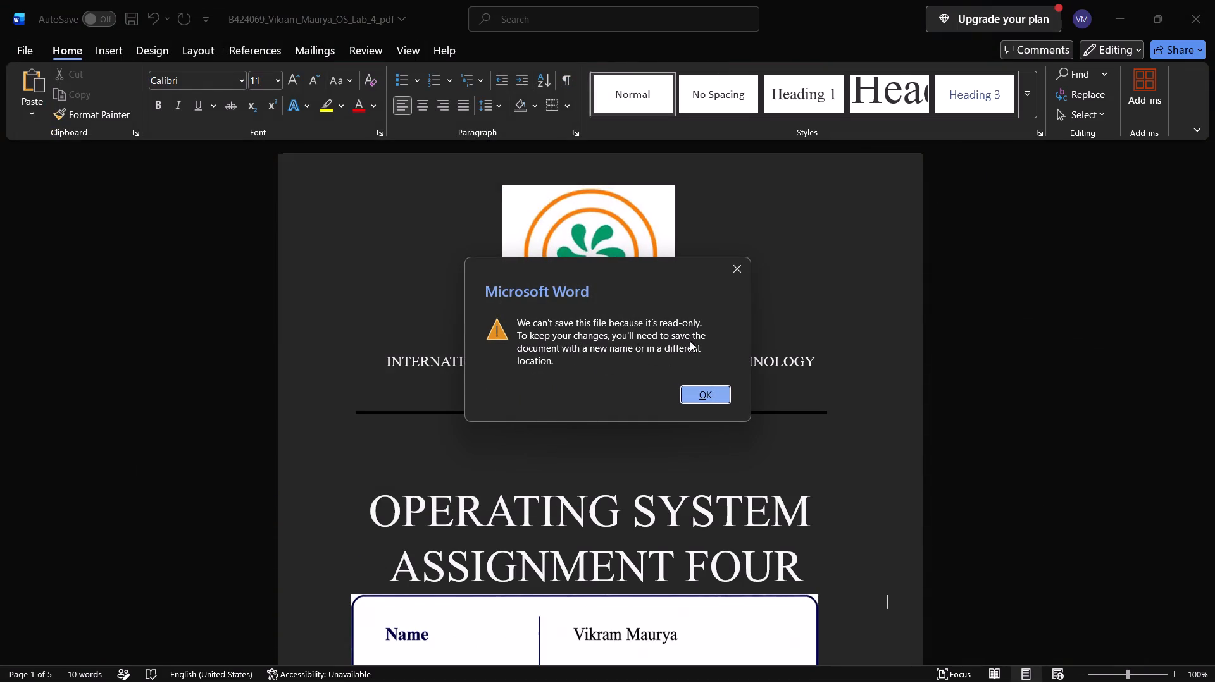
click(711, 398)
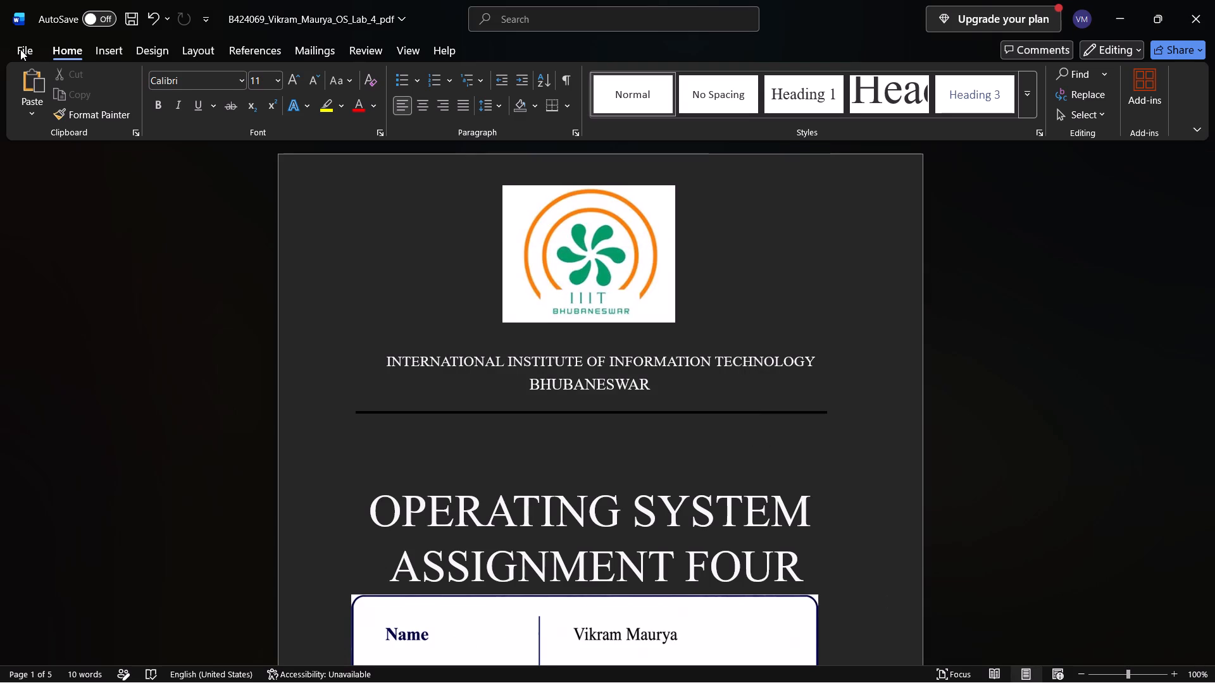
Save the document as a PDF in Downloads, shortening the file name to the roll number followed directly by pdf.
click(20, 49)
click(57, 264)
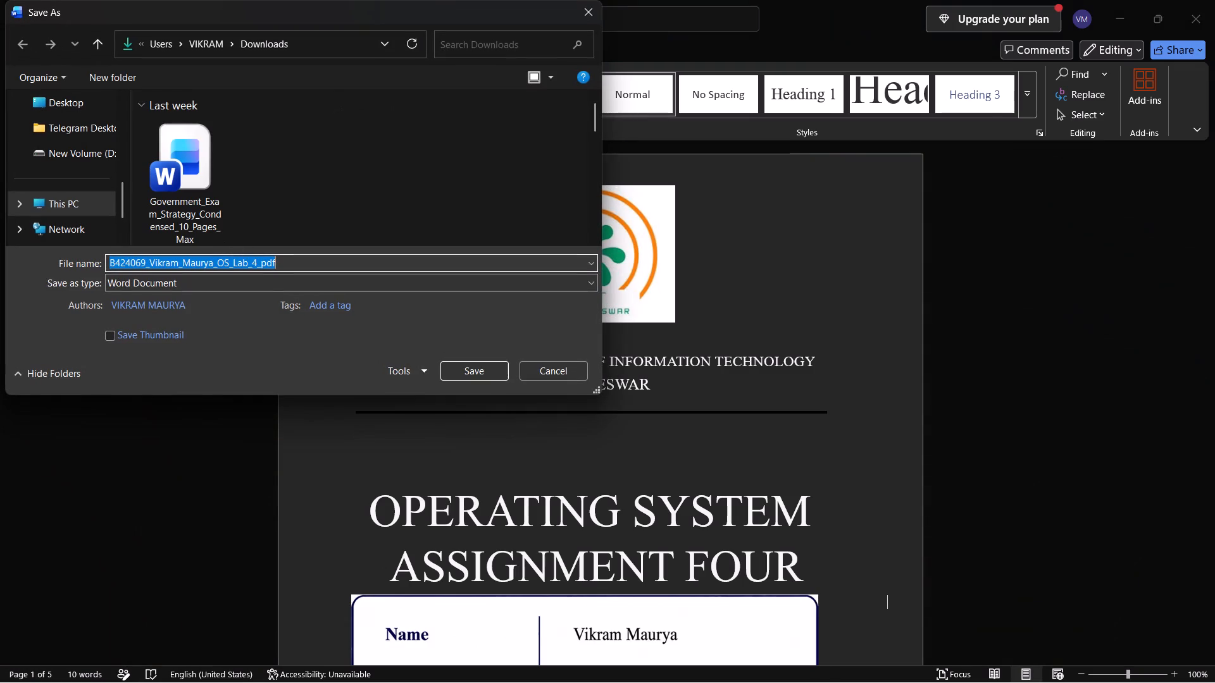
click(243, 290)
click(137, 377)
click(299, 258)
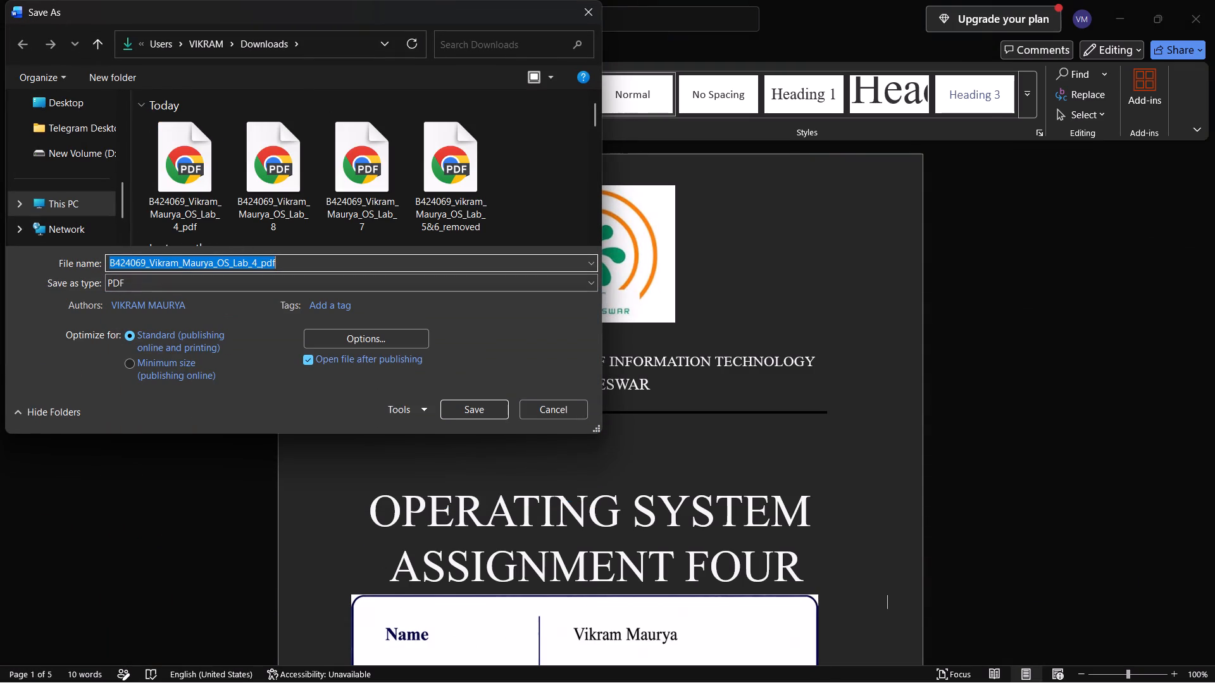
drag(299, 258, 260, 261)
click(265, 267)
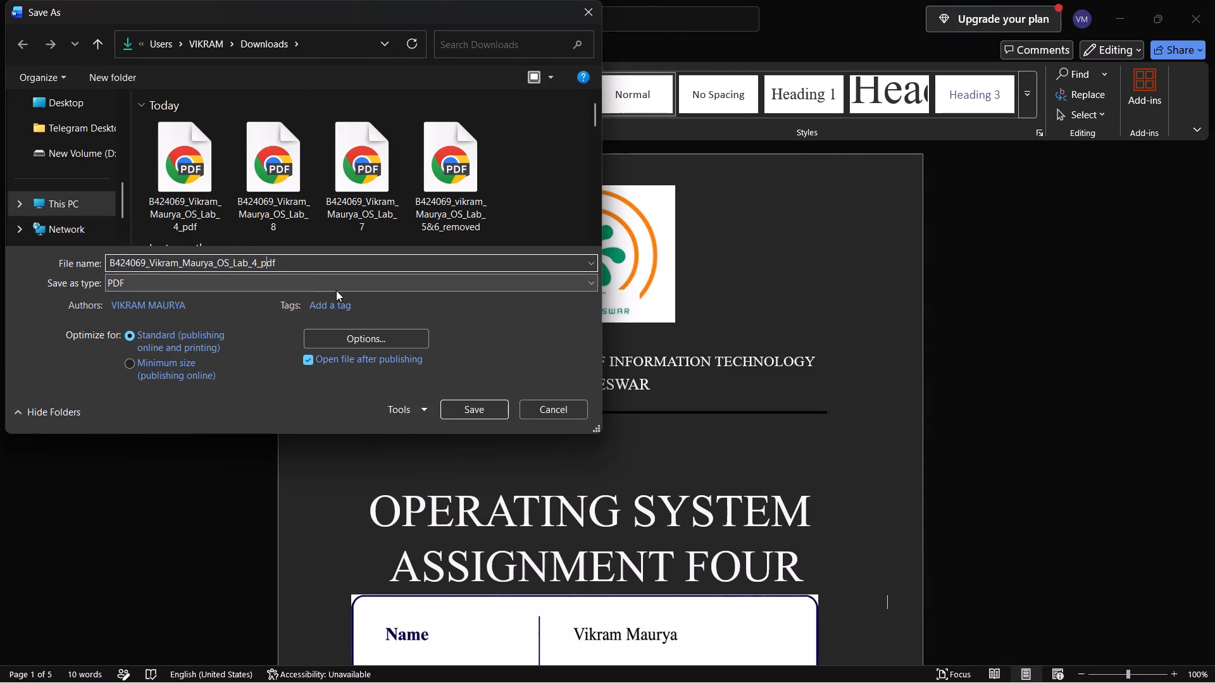
key(Left)
key(Left)
key(BackSpace)
key(BackSpace)
key(BackSpace)
key(BackSpace)
key(BackSpace)
key(BackSpace)
key(BackSpace)
key(BackSpace)
key(BackSpace)
key(BackSpace)
key(BackSpace)
key(BackSpace)
key(BackSpace)
key(BackSpace)
key(BackSpace)
key(BackSpace)
key(BackSpace)
key(BackSpace)
key(BackSpace)
key(BackSpace)
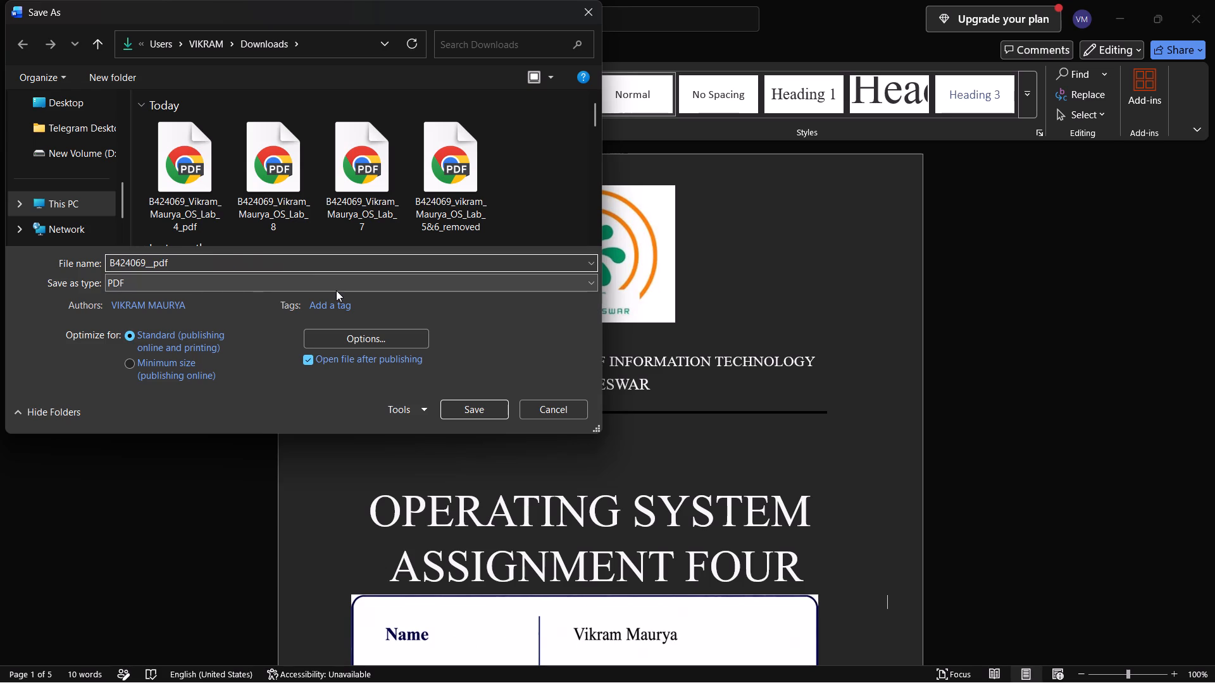
key(Delete)
key(Return)
Check the cover page of the exported PDF in Chrome.
scroll(385, 301, down, 2)
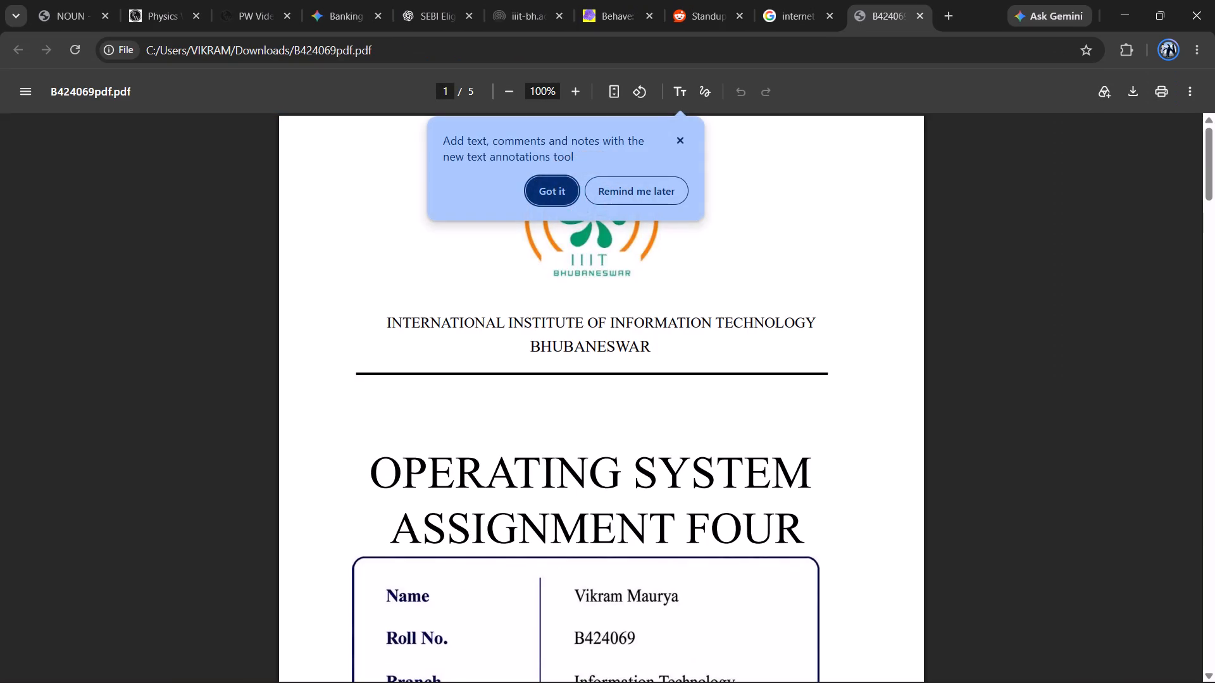
scroll(409, 311, down, 10)
scroll(545, 332, up, 18)
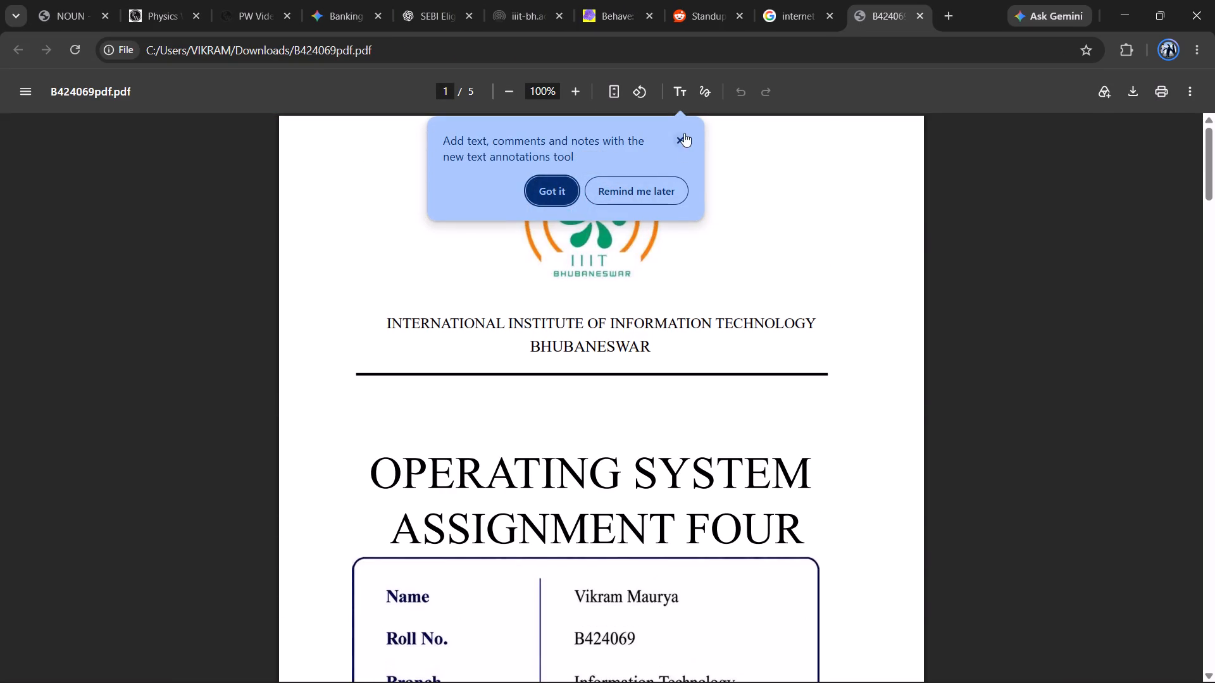
Dismiss the annotation tip and look through all pages of the exported PDF, from the cover to the end and back.
click(683, 145)
scroll(652, 288, down, 20)
scroll(652, 288, down, 11)
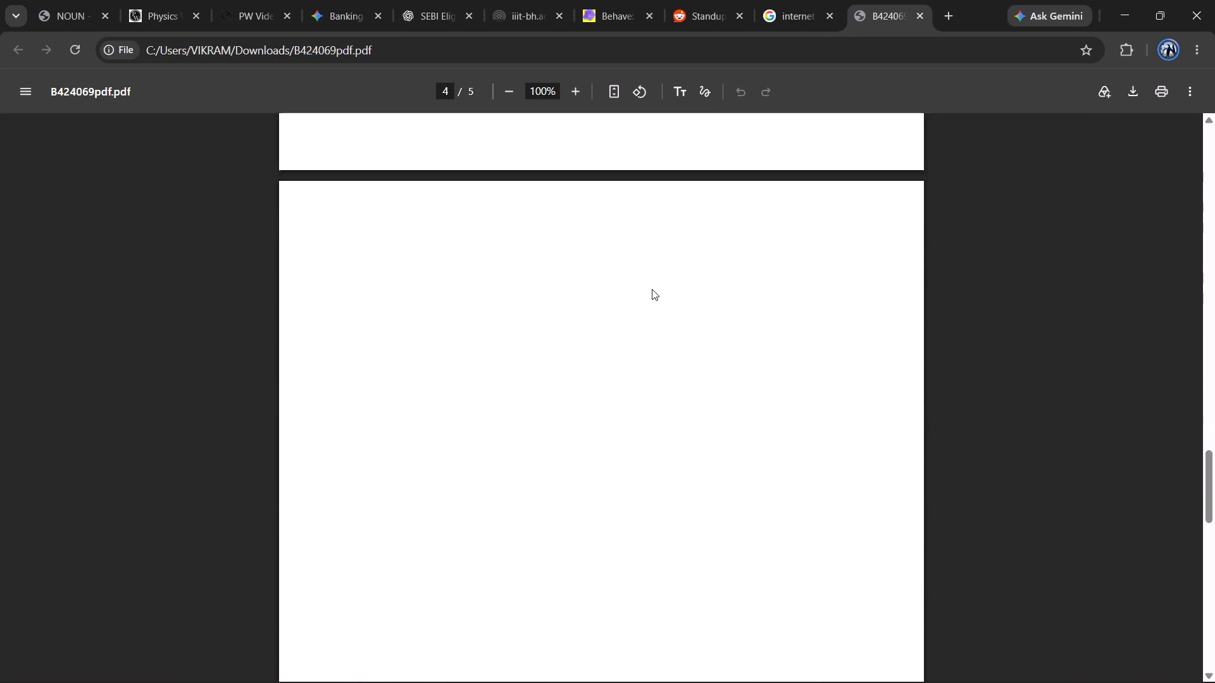
scroll(652, 289, down, 3)
scroll(652, 289, up, 1)
scroll(652, 289, down, 17)
scroll(652, 289, up, 20)
scroll(652, 289, up, 2)
scroll(652, 289, down, 1)
scroll(652, 289, up, 2)
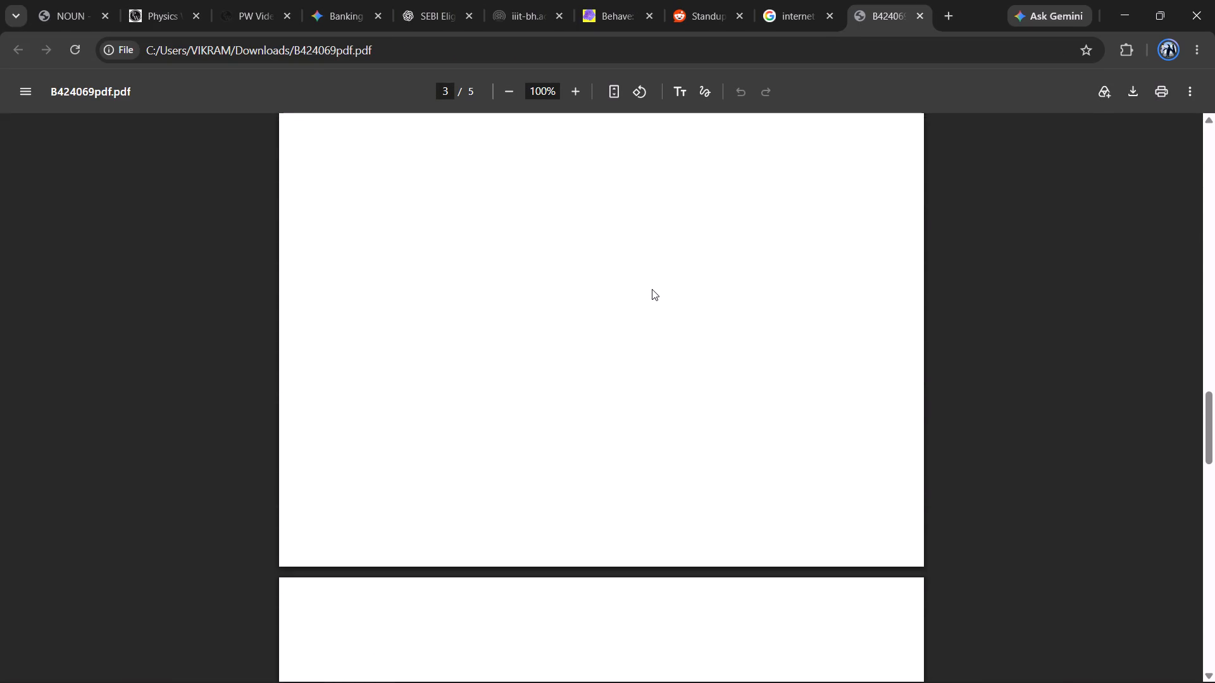
scroll(652, 289, up, 20)
scroll(652, 289, up, 5)
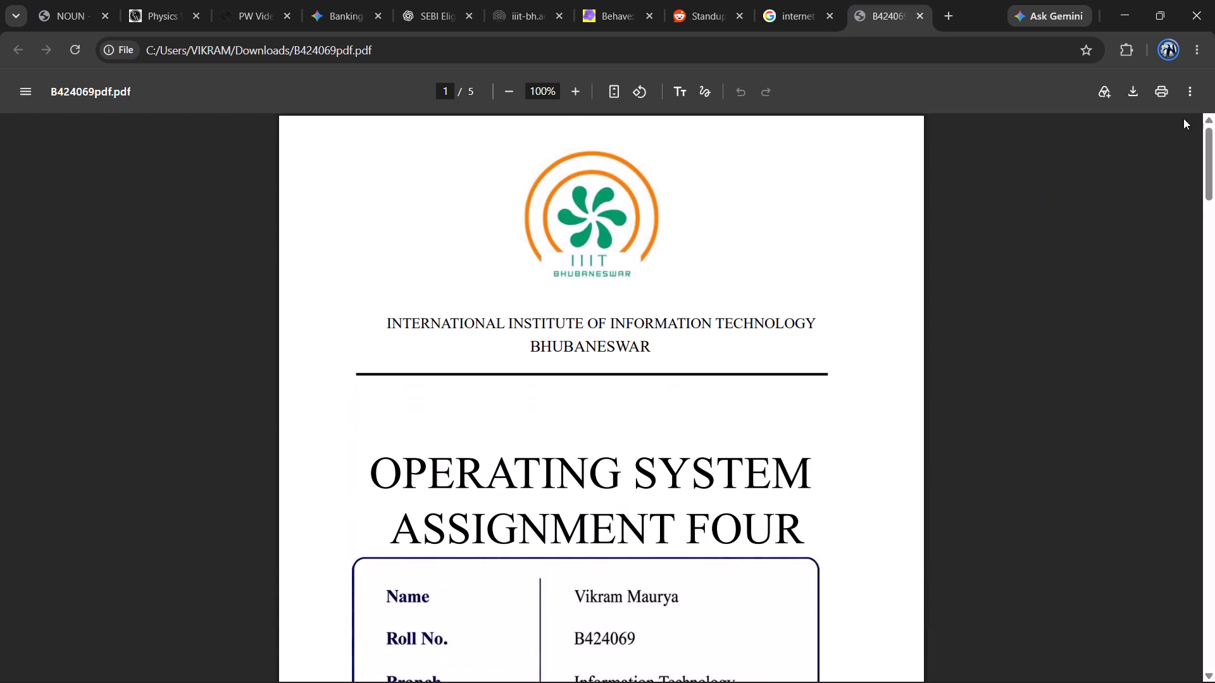
Set up printing of the exported PDF to Microsoft Print to PDF with a customised page range of only page 1.
click(1188, 95)
click(1046, 149)
click(1163, 90)
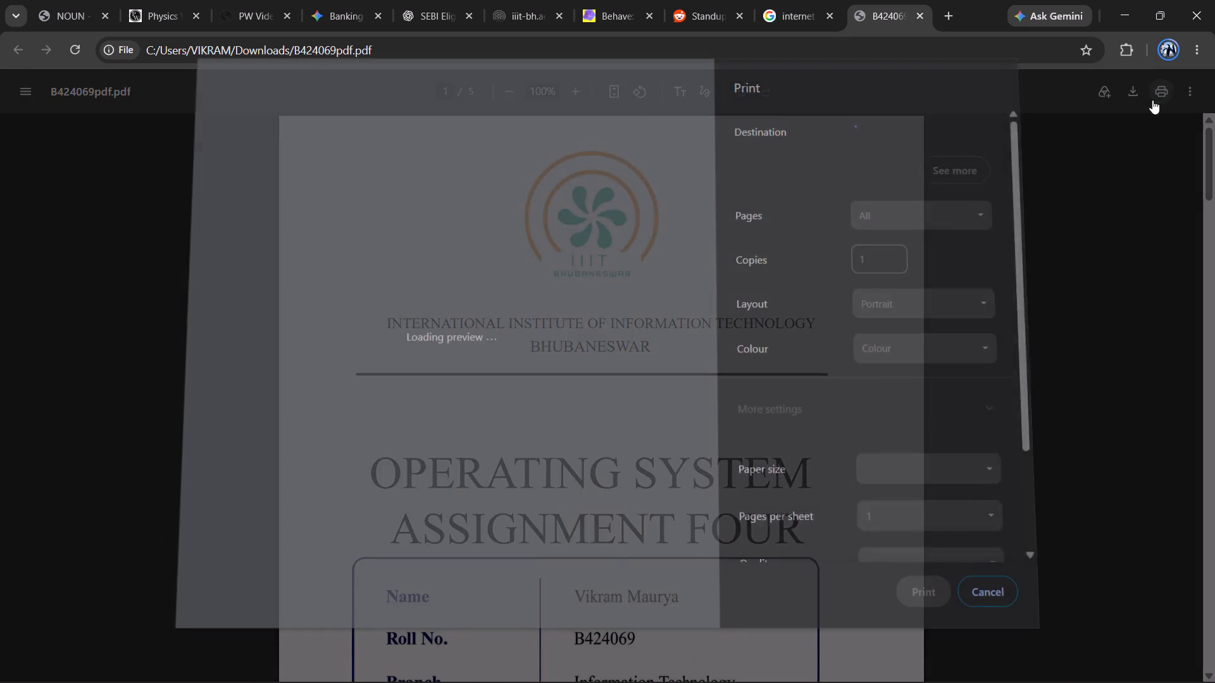
click(923, 352)
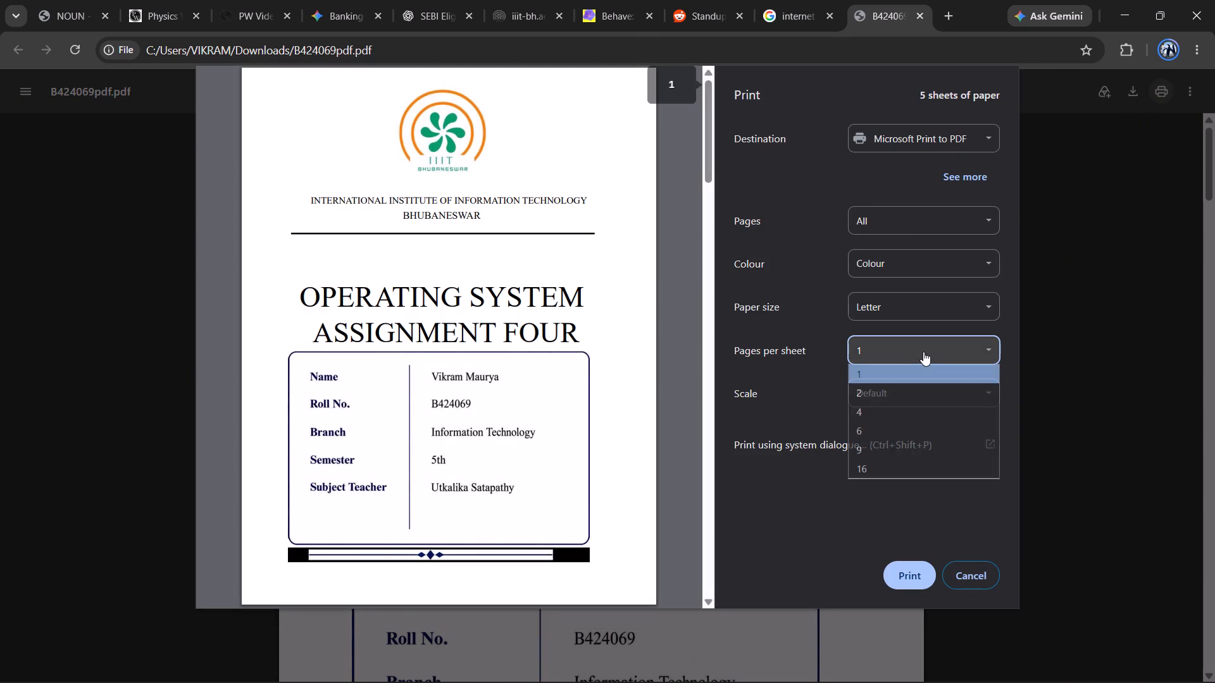
click(909, 347)
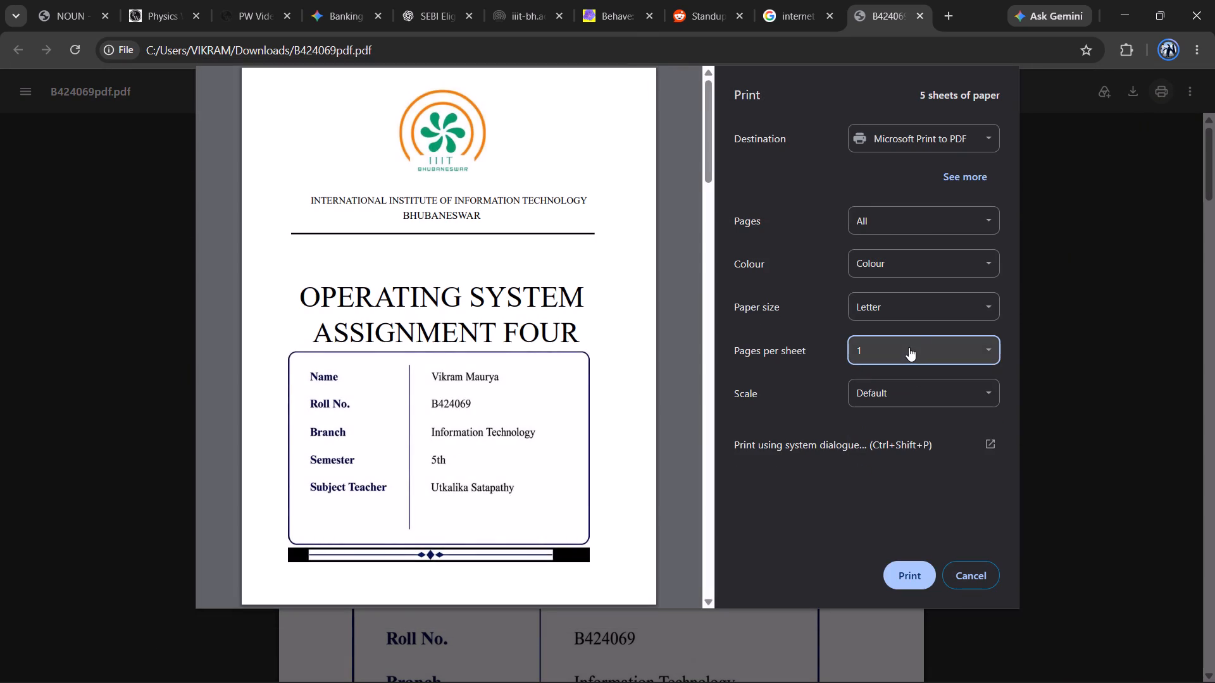
click(918, 221)
click(898, 299)
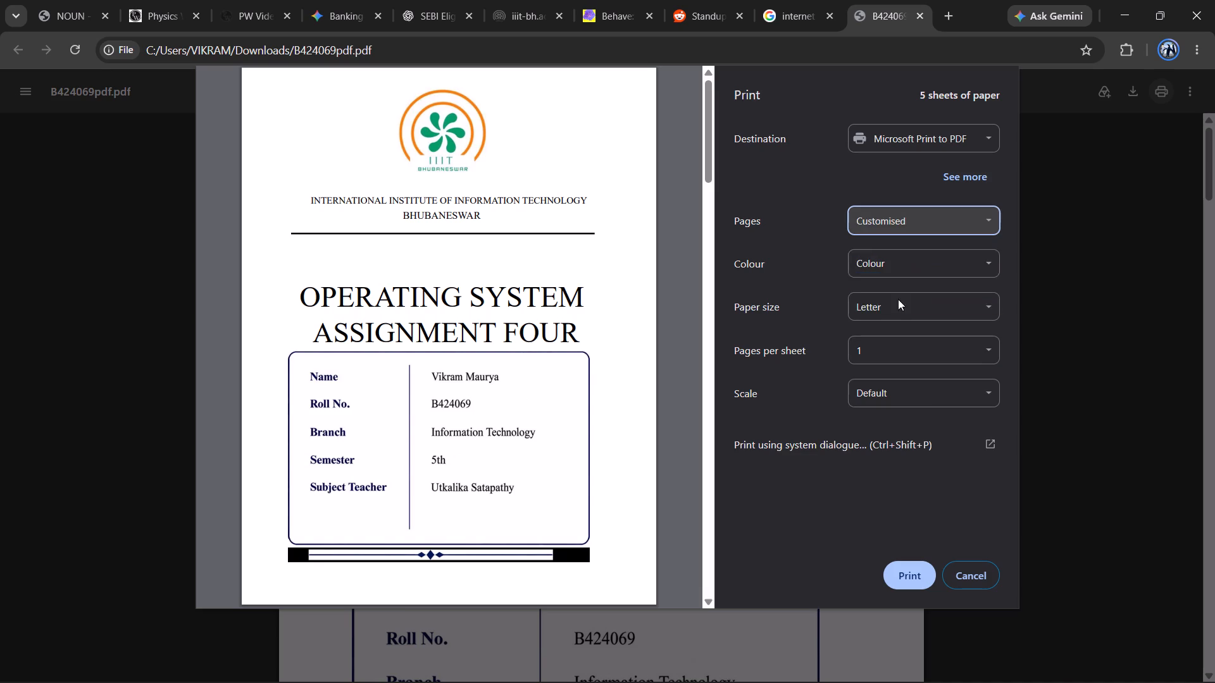
click(893, 226)
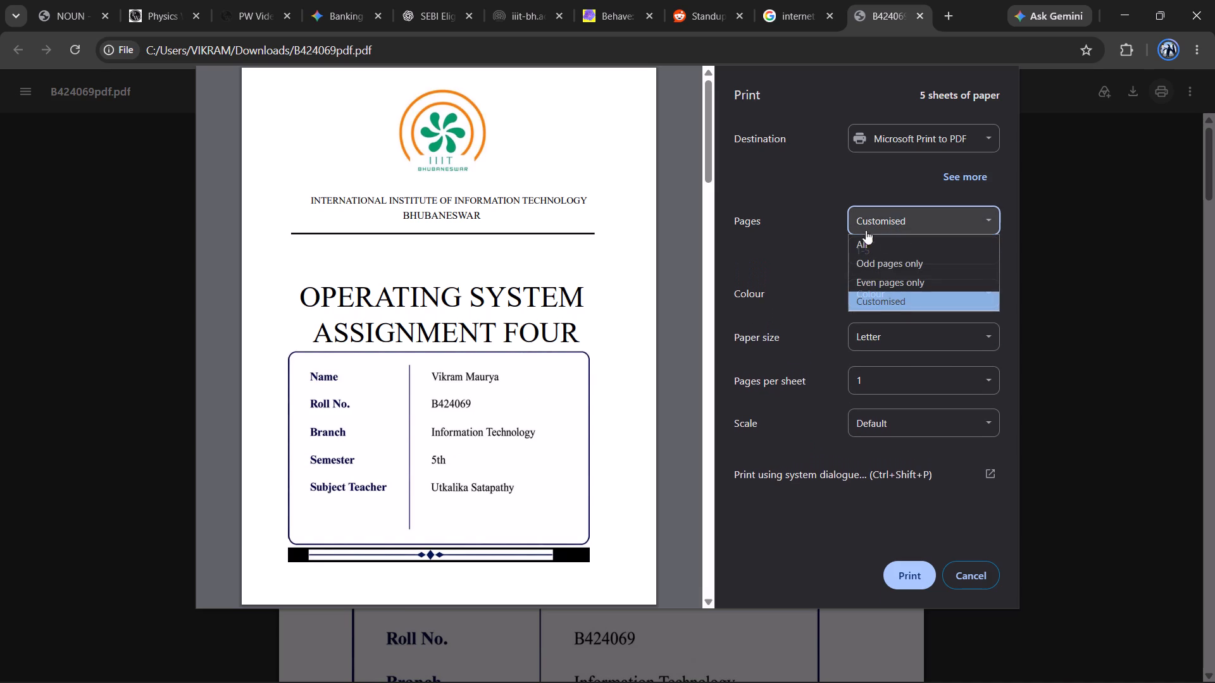
click(808, 244)
click(904, 214)
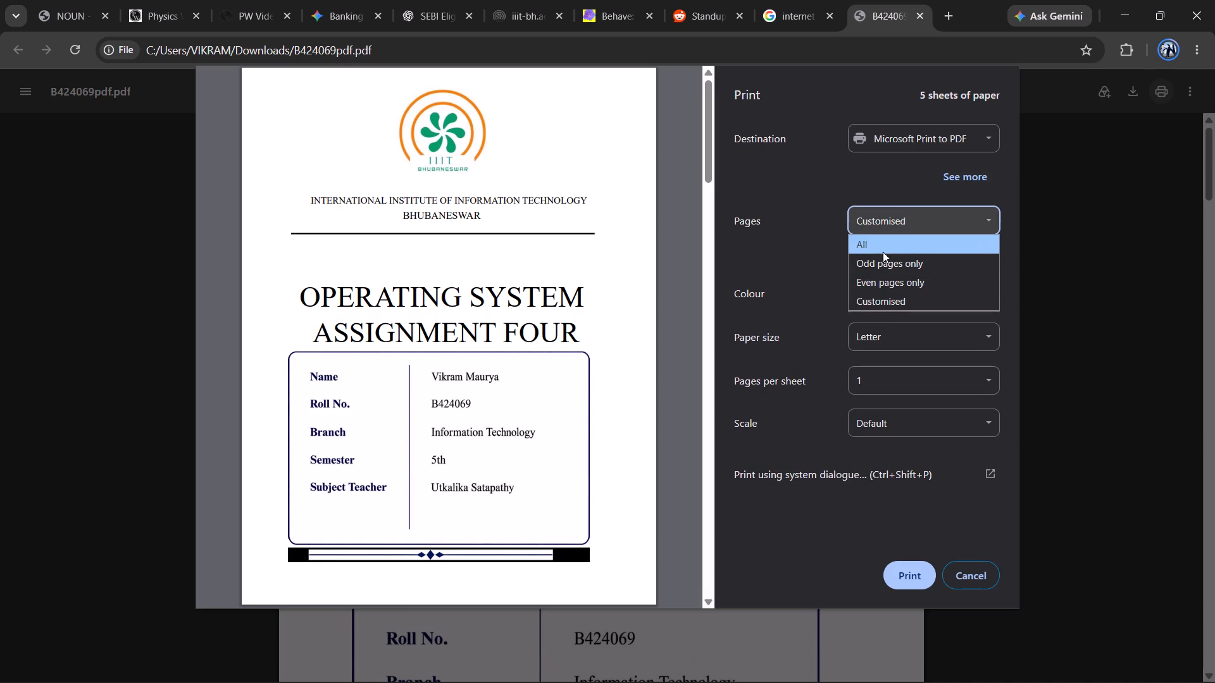
click(882, 304)
click(896, 256)
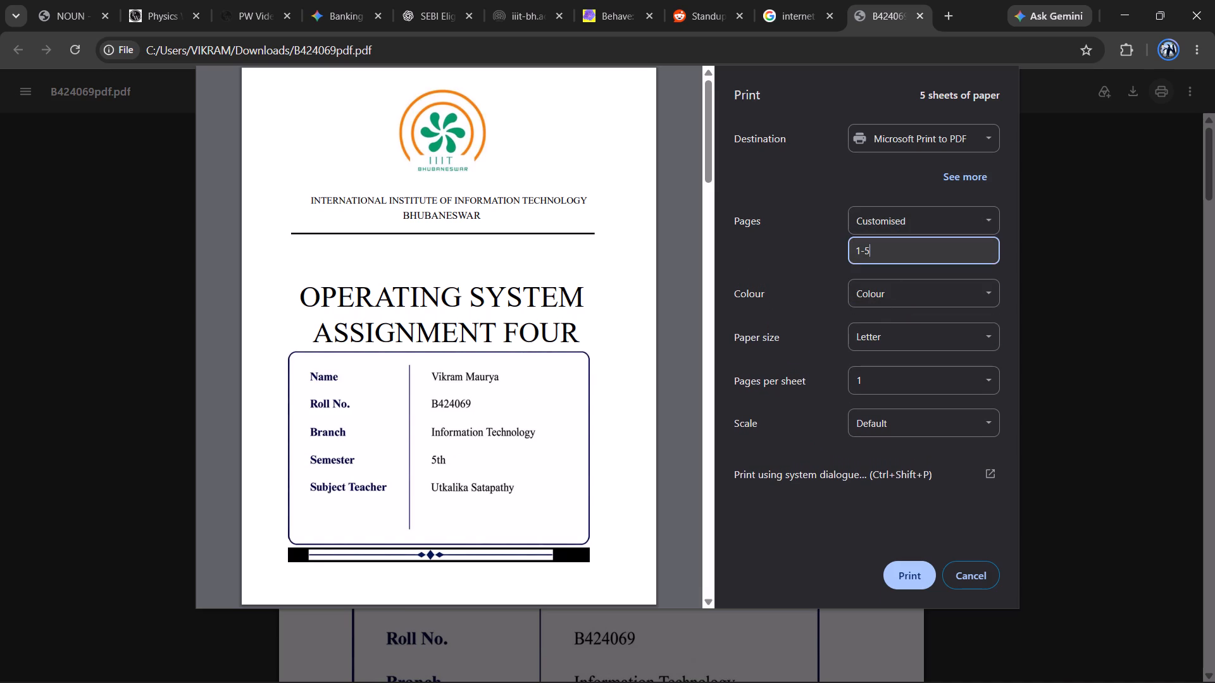
key(BackSpace)
key(BackSpace)
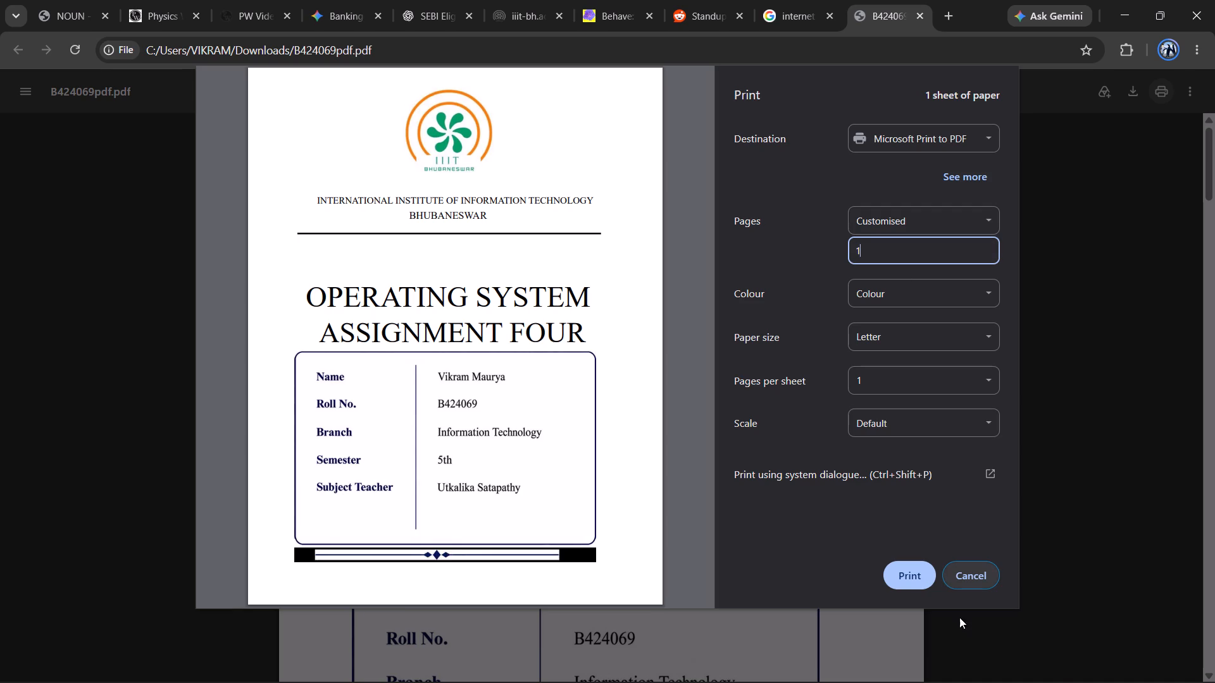
scroll(487, 362, down, 5)
scroll(486, 362, up, 3)
click(831, 524)
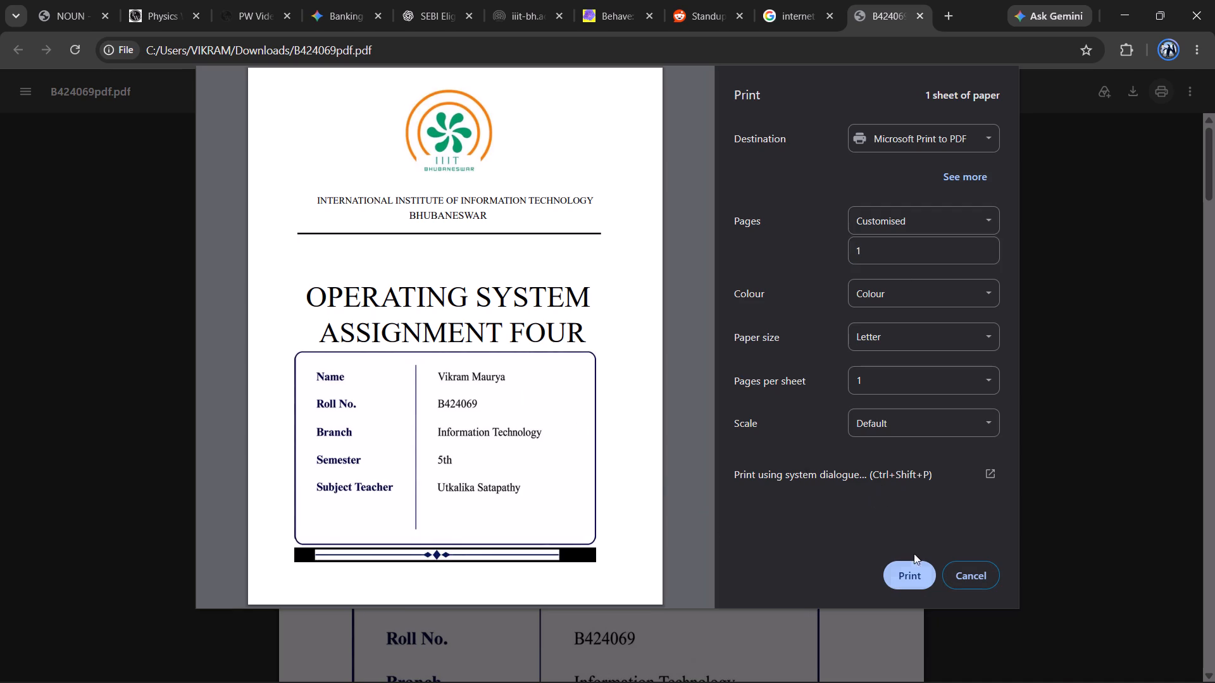
Print the cover page to a PDF file named vikramcover in Downloads.
click(907, 573)
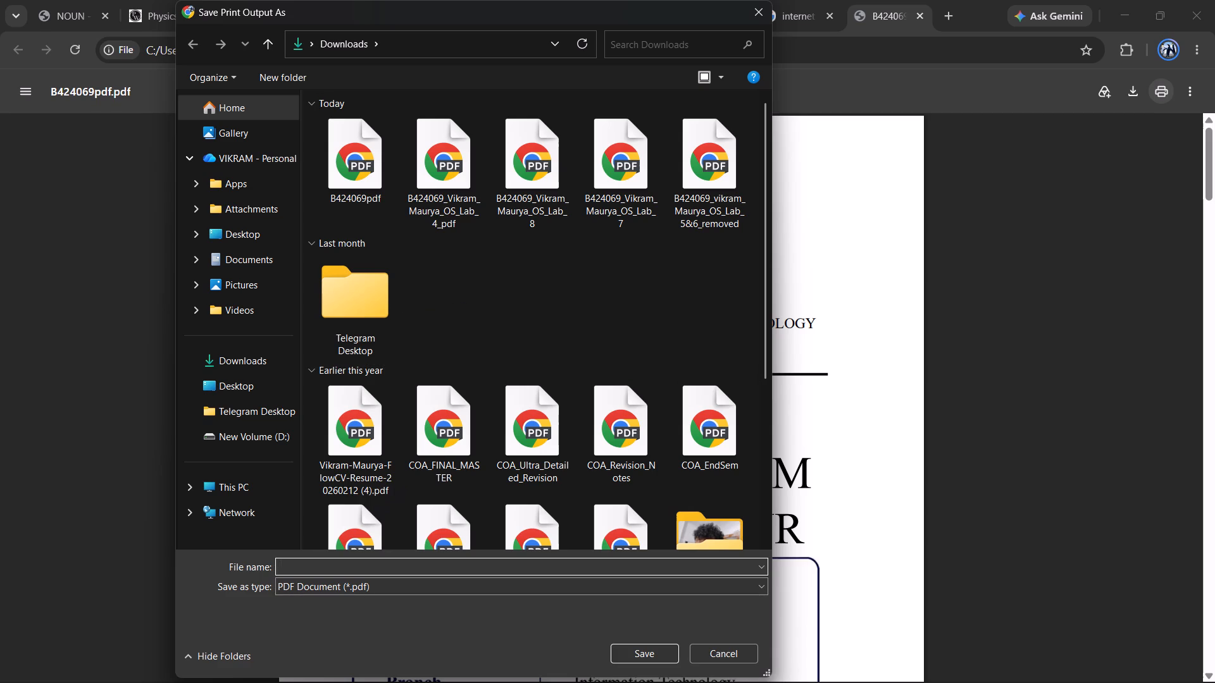
text(vikram)
key(space)
key(BackSpace)
text(cover)
click(642, 652)
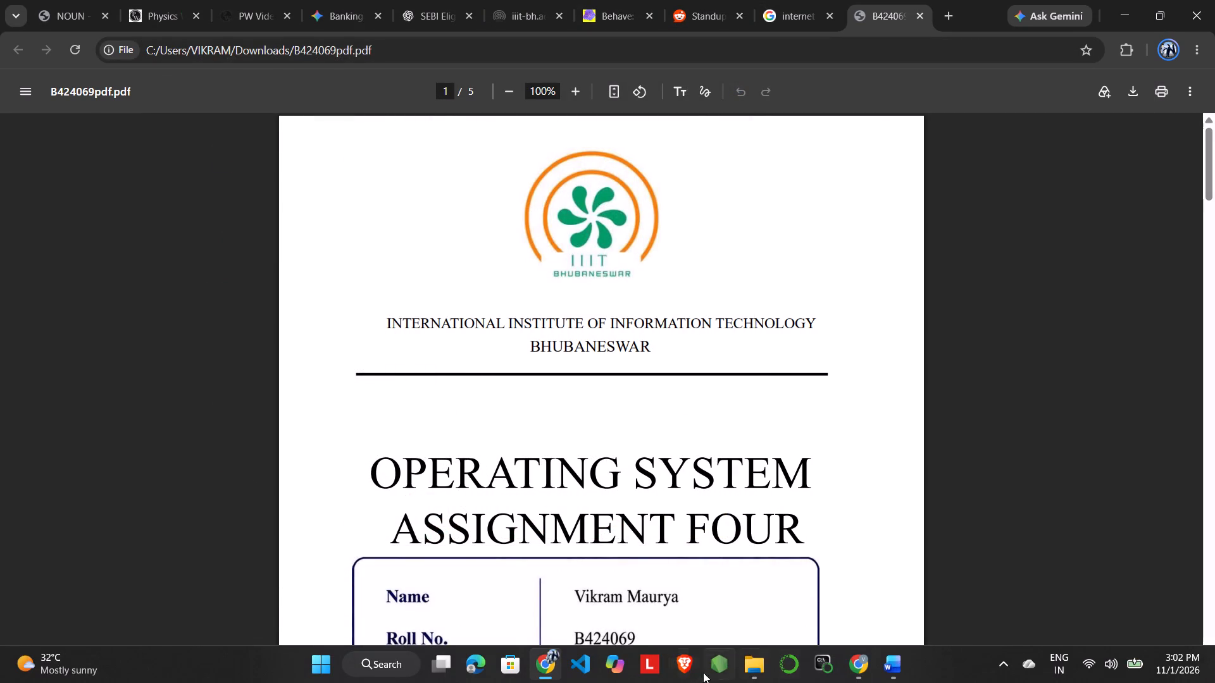
Open vikramcover from the Downloads folder and check its single cover page from top to bottom.
click(759, 669)
click(644, 279)
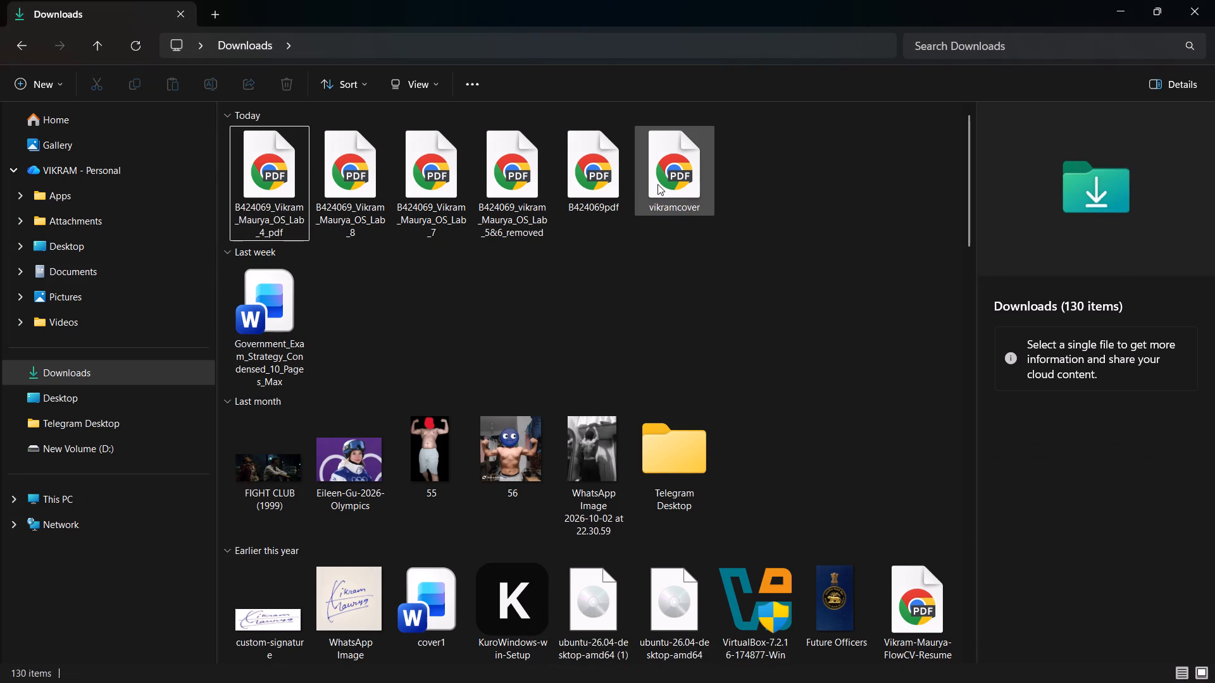
double_click(657, 184)
scroll(654, 358, down, 11)
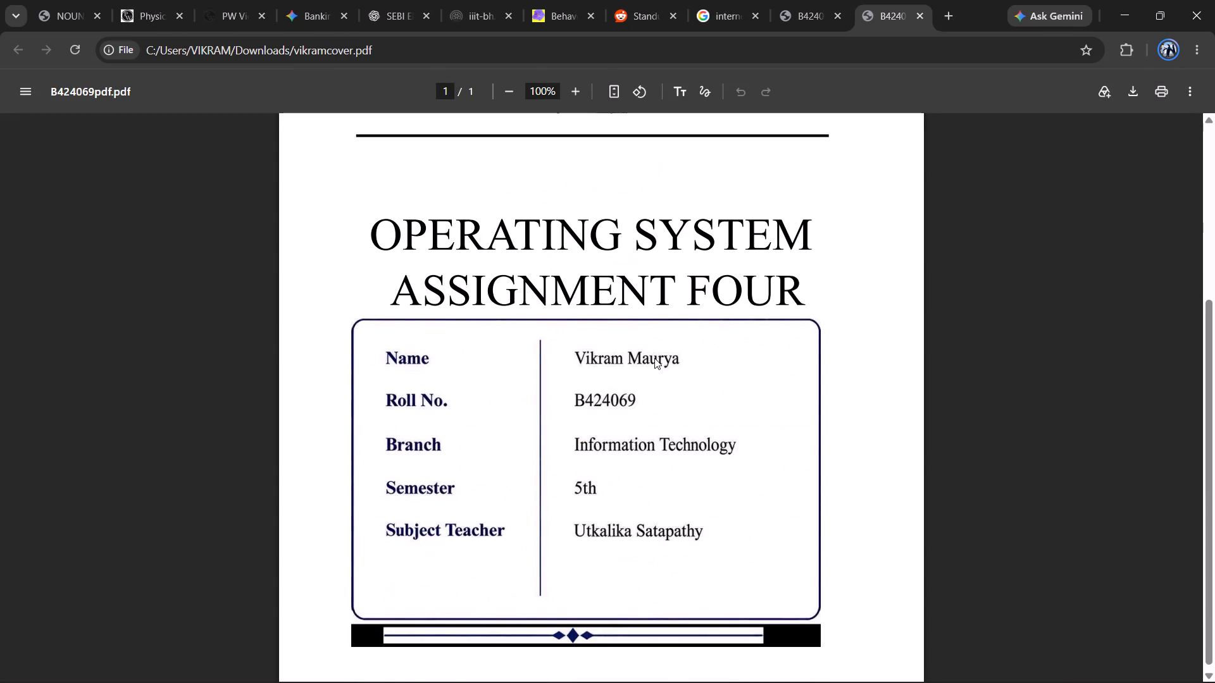
scroll(654, 358, up, 7)
scroll(654, 358, down, 7)
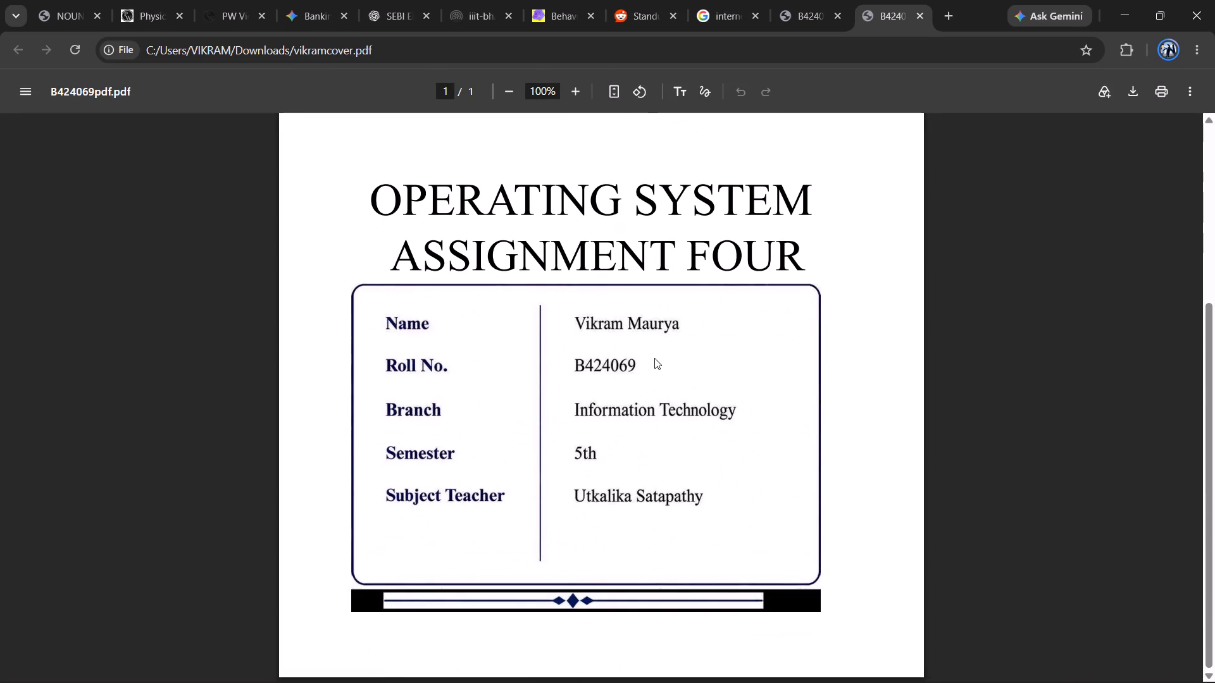
scroll(654, 358, up, 6)
Delete the earlier full-length exported PDF, named with the roll number followed by pdf, from the Downloads folder.
key(alt+Tab)
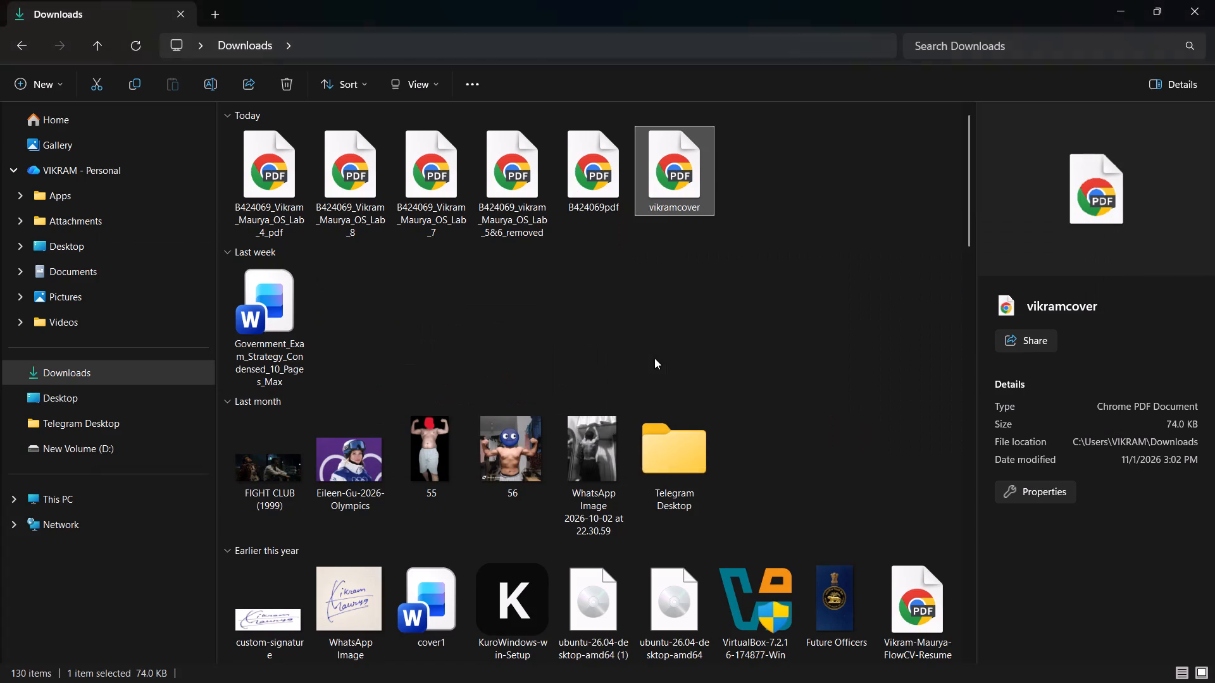
click(597, 175)
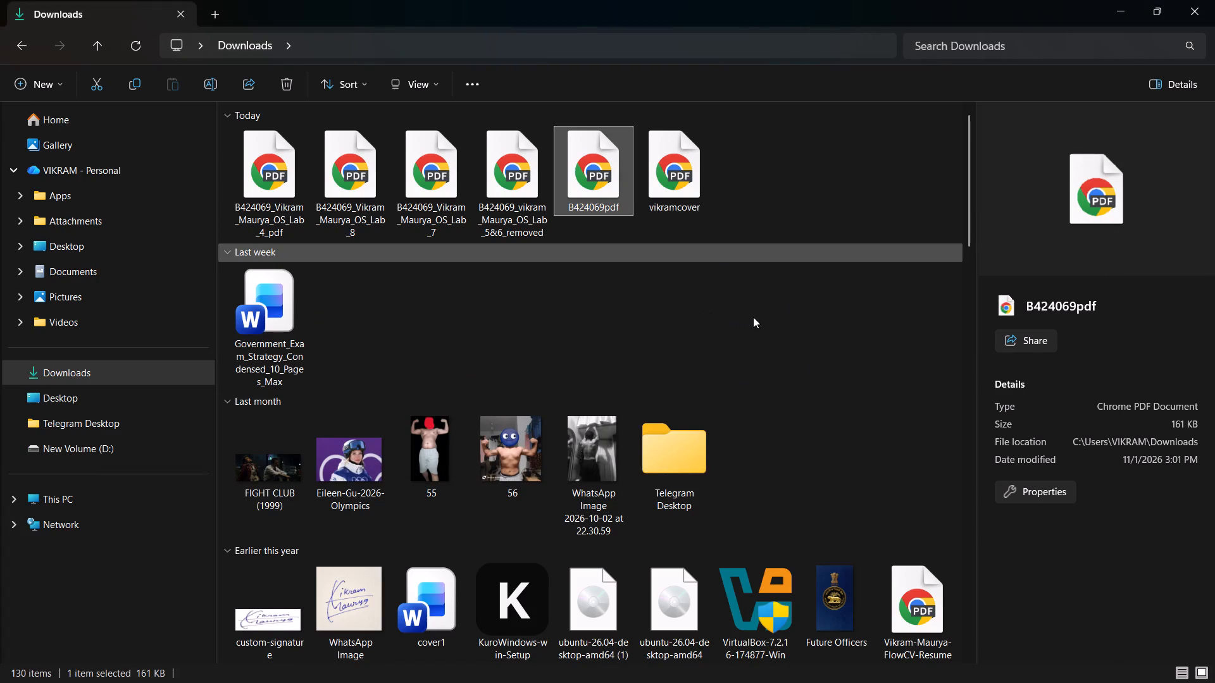
key(Delete)
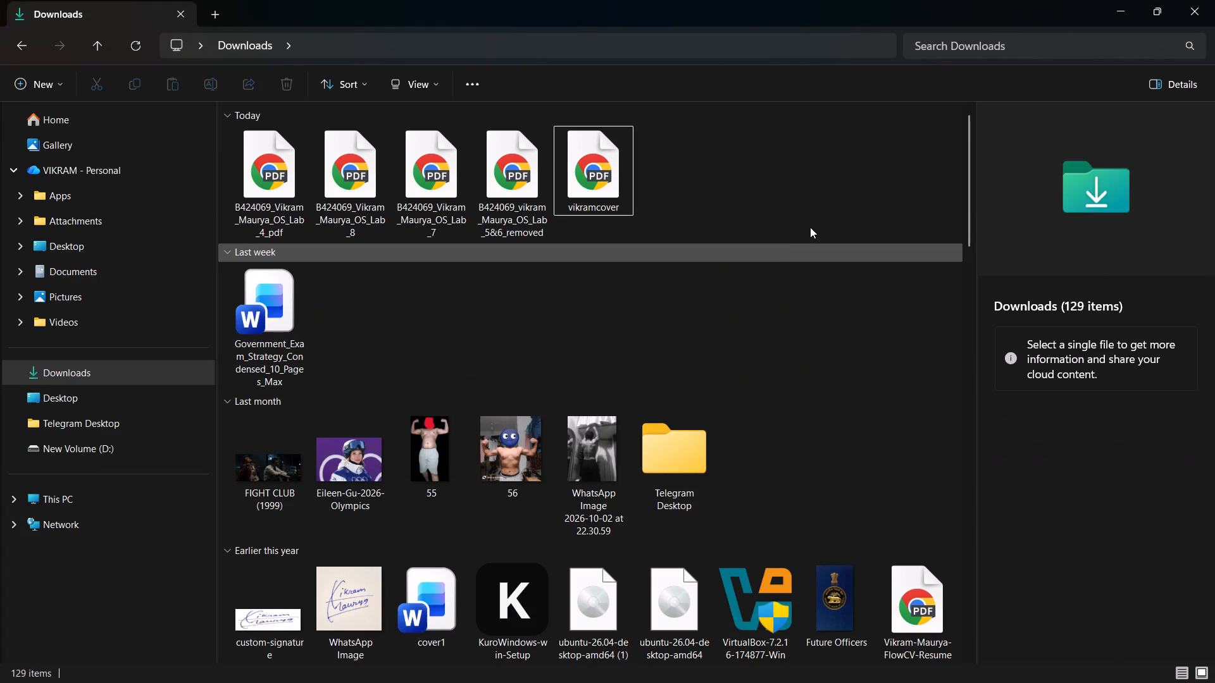
click(811, 227)
click(743, 184)
click(725, 198)
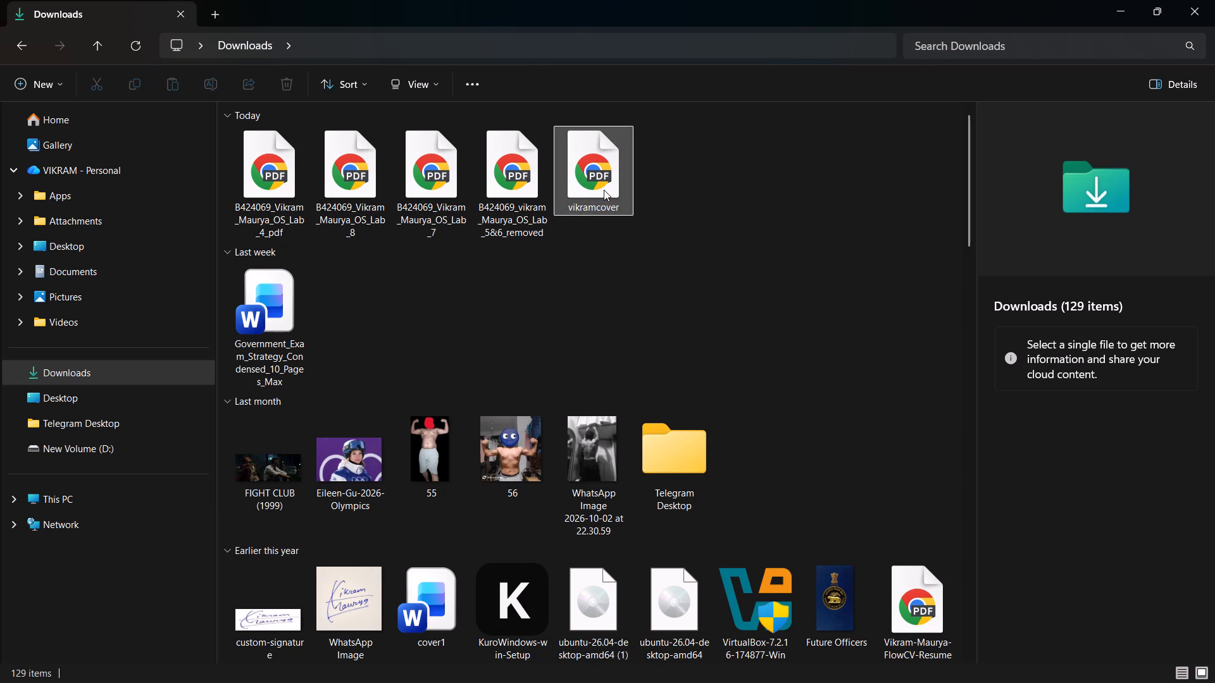
In a new Chrome tab, search Google for "how to merge two pdf files" and open iLovePDF's Merge PDF page from the results.
key(alt+Tab)
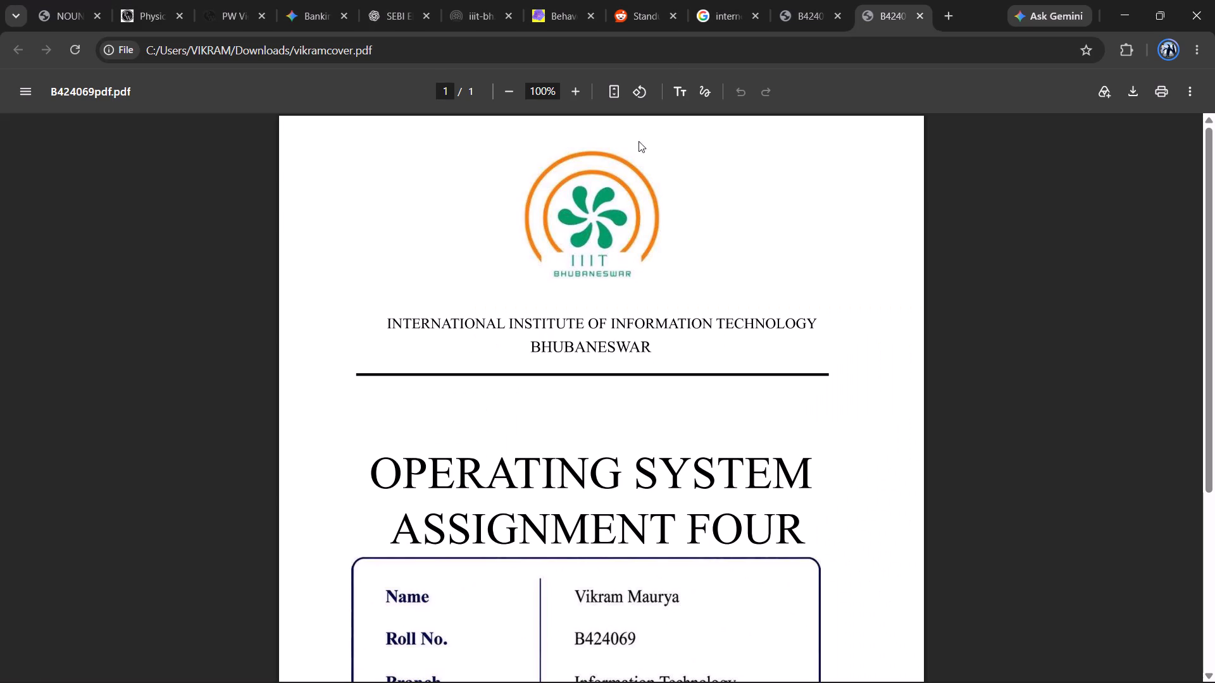
click(950, 22)
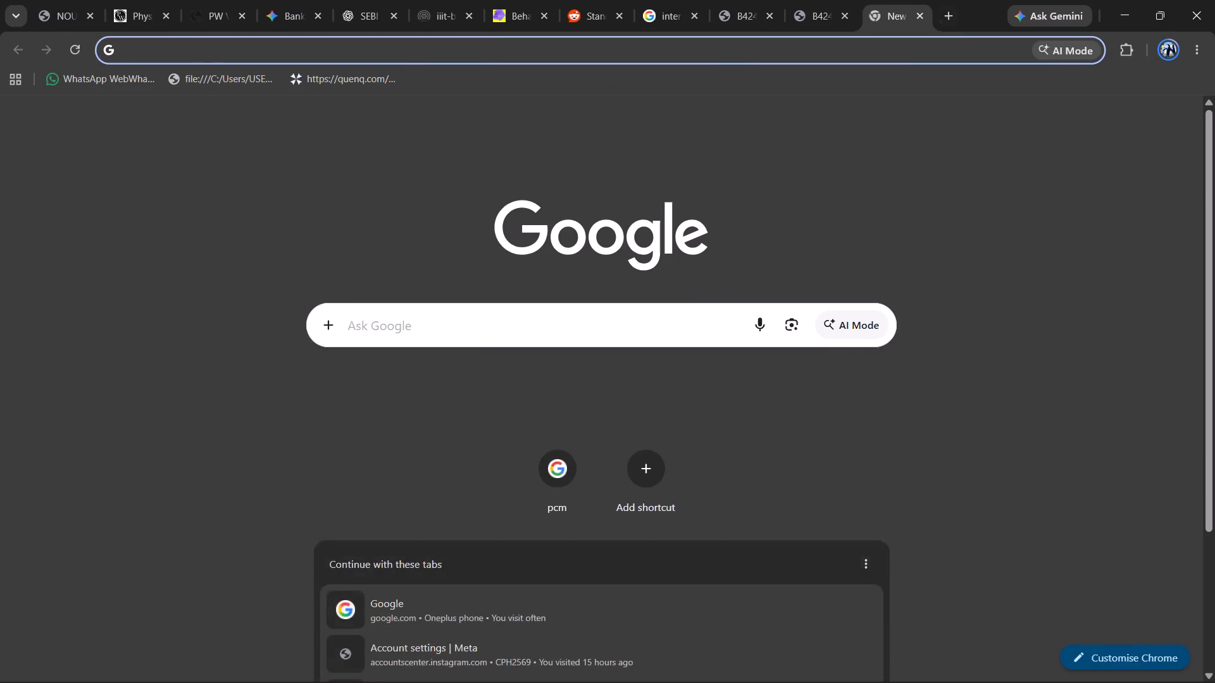
click(607, 321)
text(how to merge to)
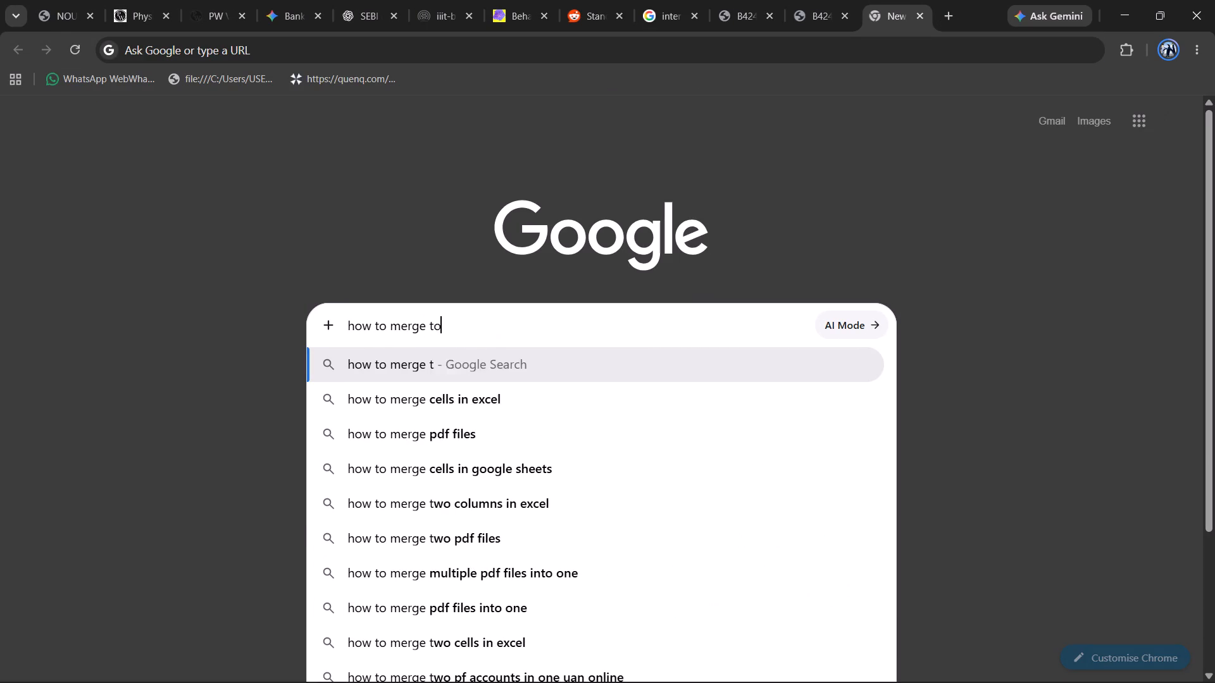
key(space)
key(BackSpace)
key(BackSpace)
text(wo pdf)
key(Right)
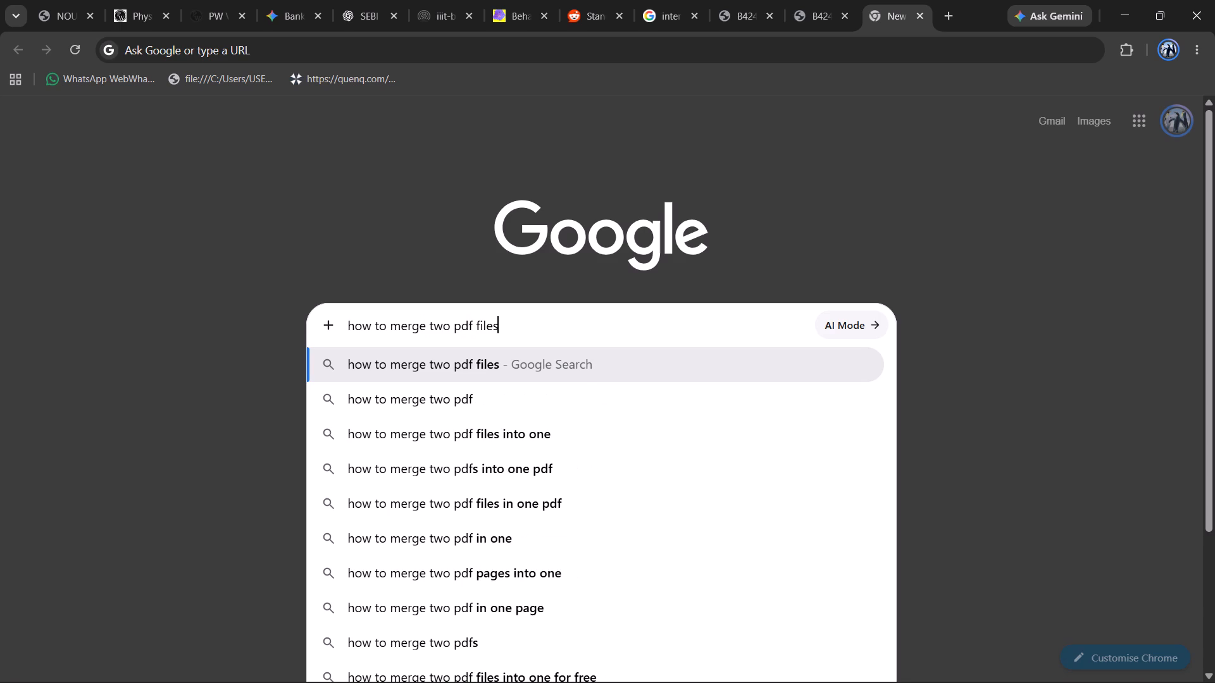
key(Return)
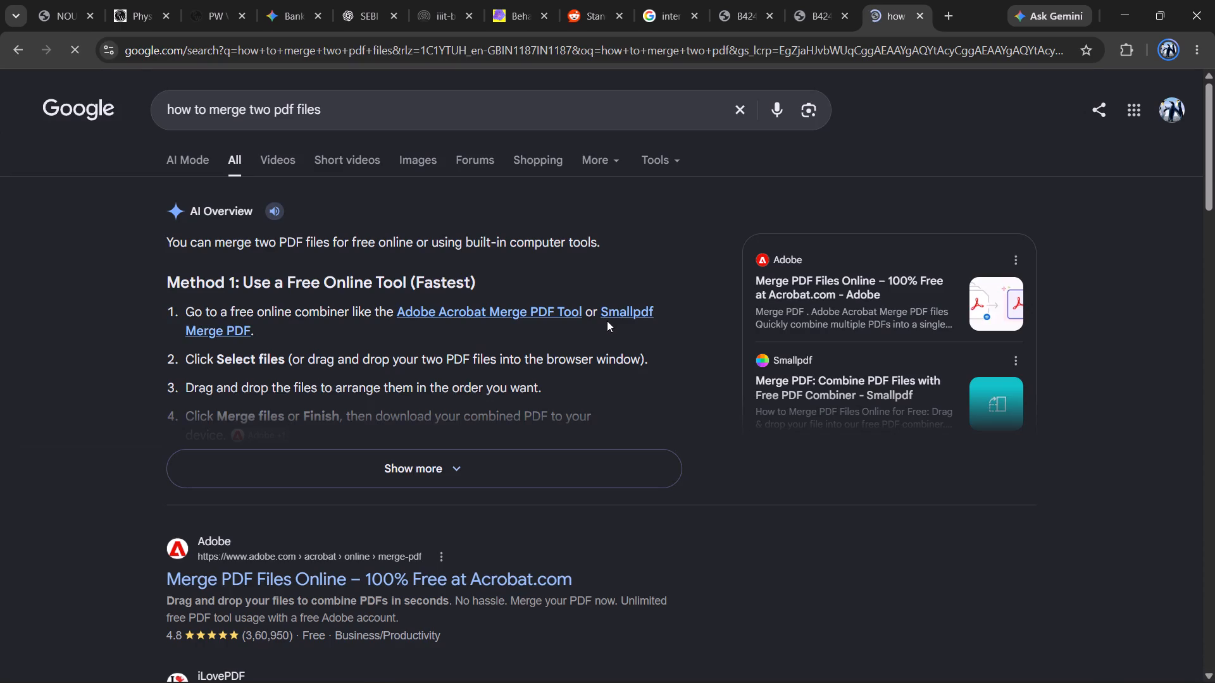
scroll(586, 325, down, 3)
scroll(378, 350, down, 3)
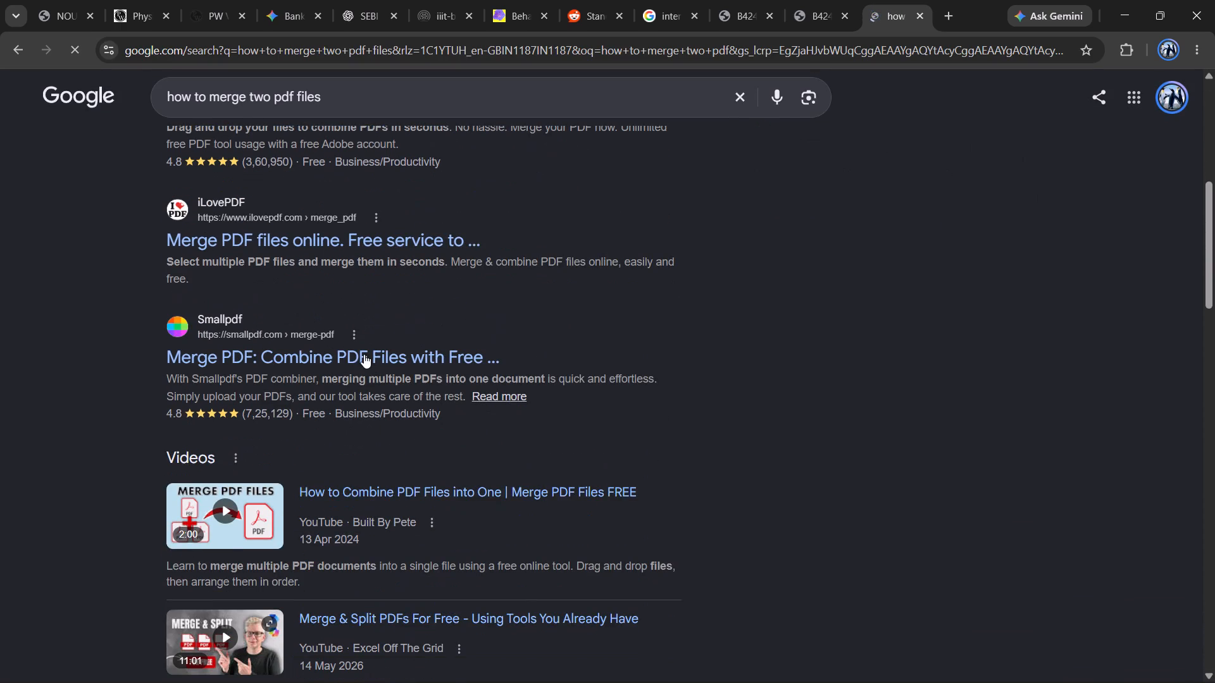
click(277, 238)
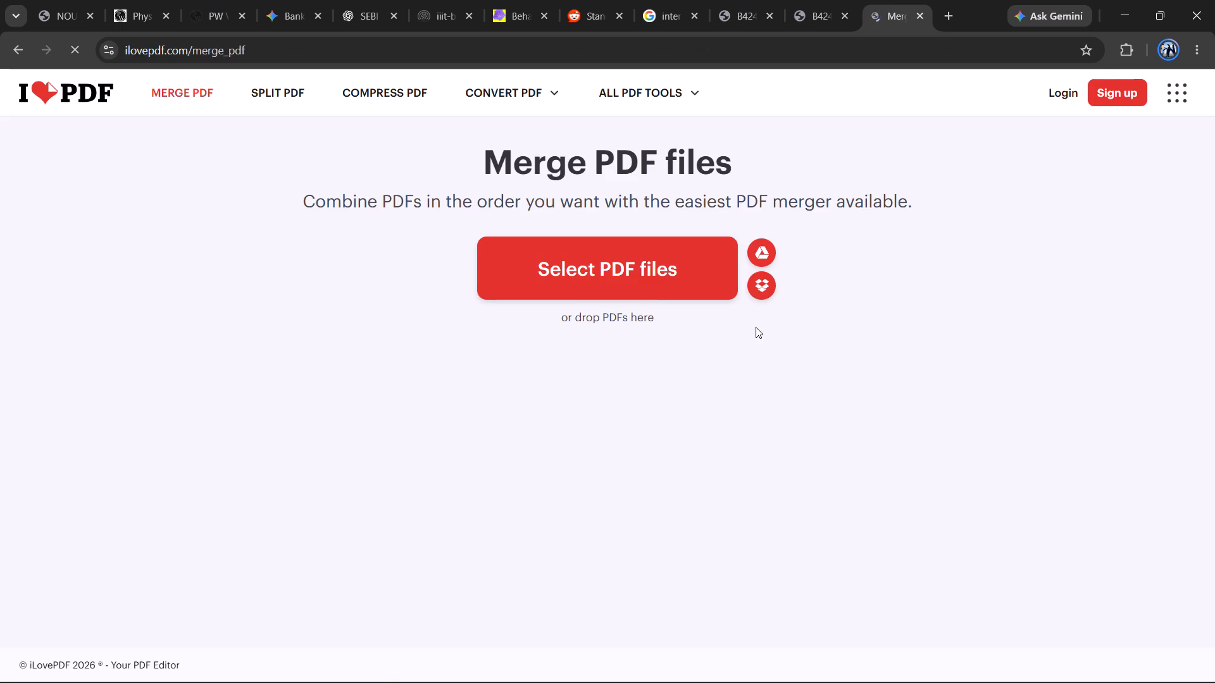
Add vikramcover and the original OS Lab 4 PDF from Downloads to the iLovePDF merge.
click(651, 281)
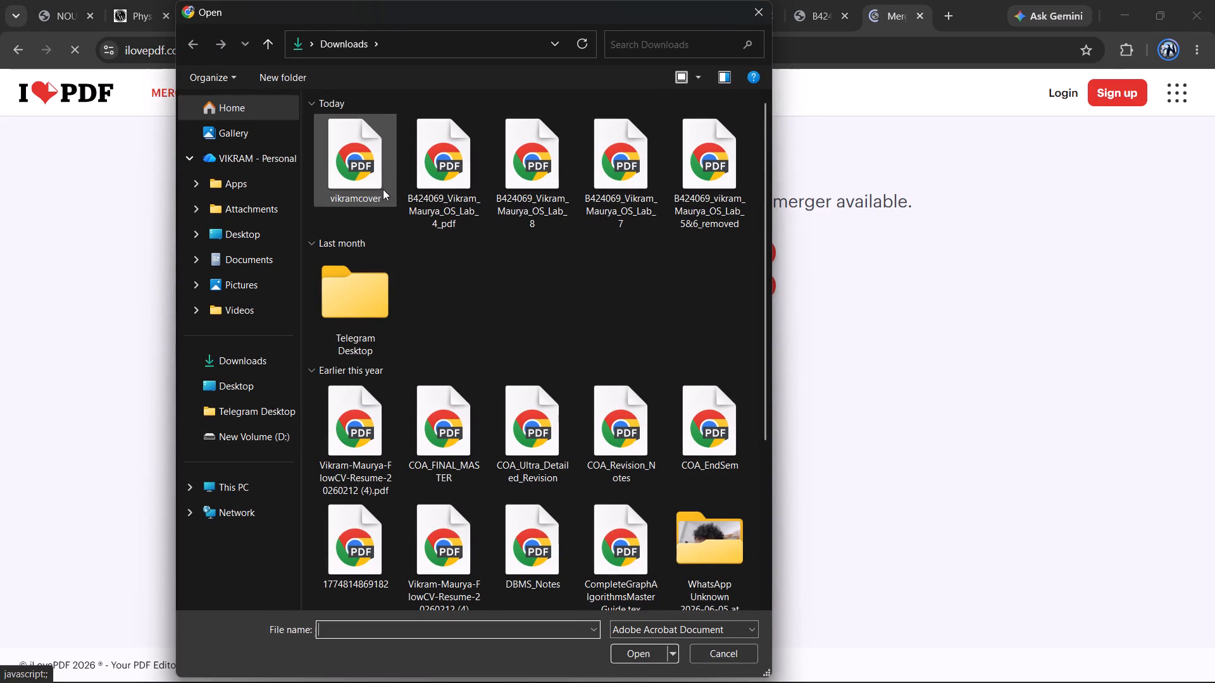
click(383, 185)
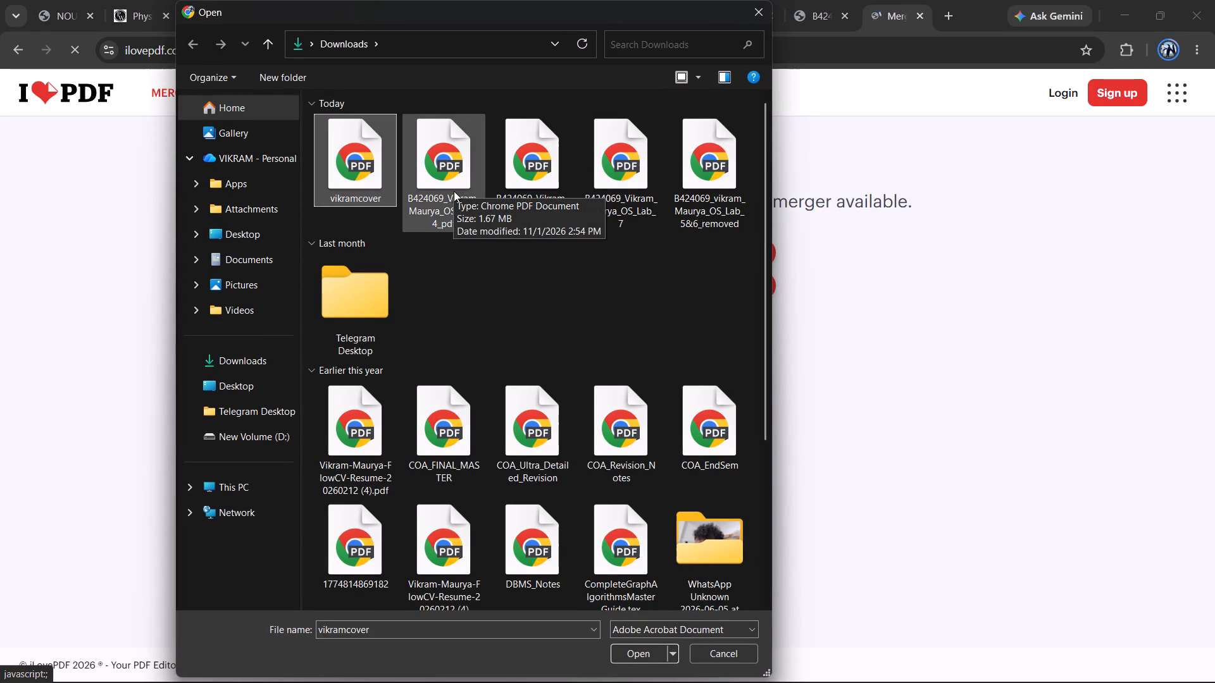
ctrl+click(455, 188)
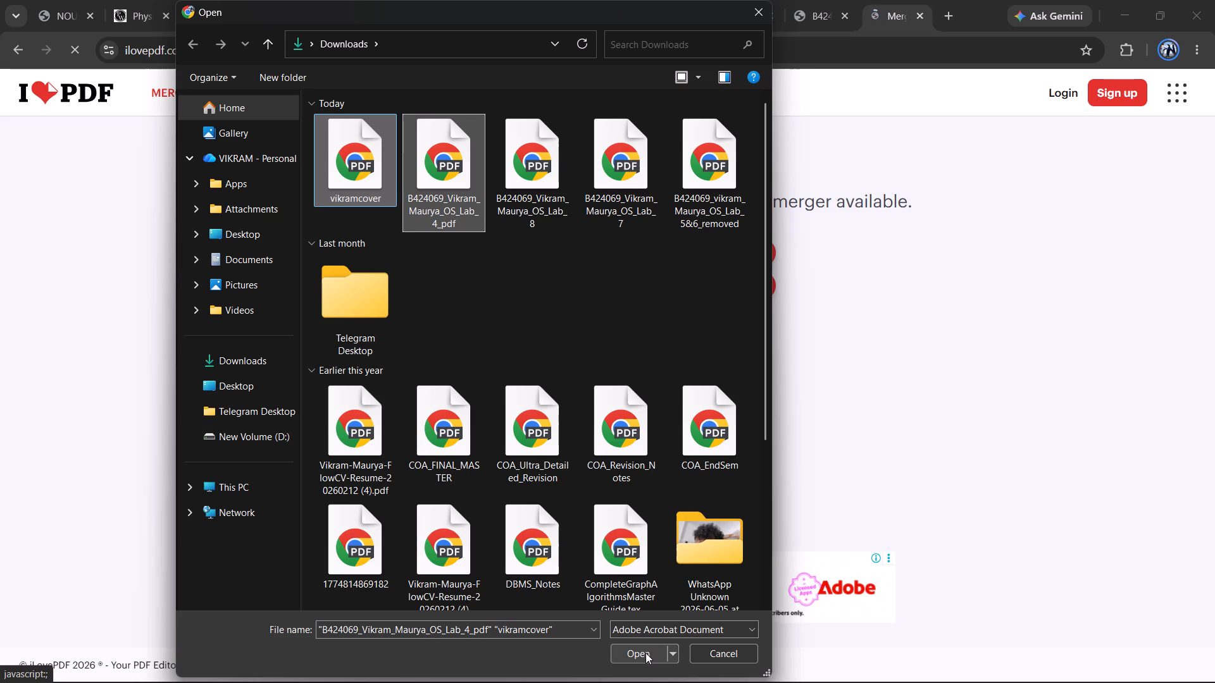
click(645, 653)
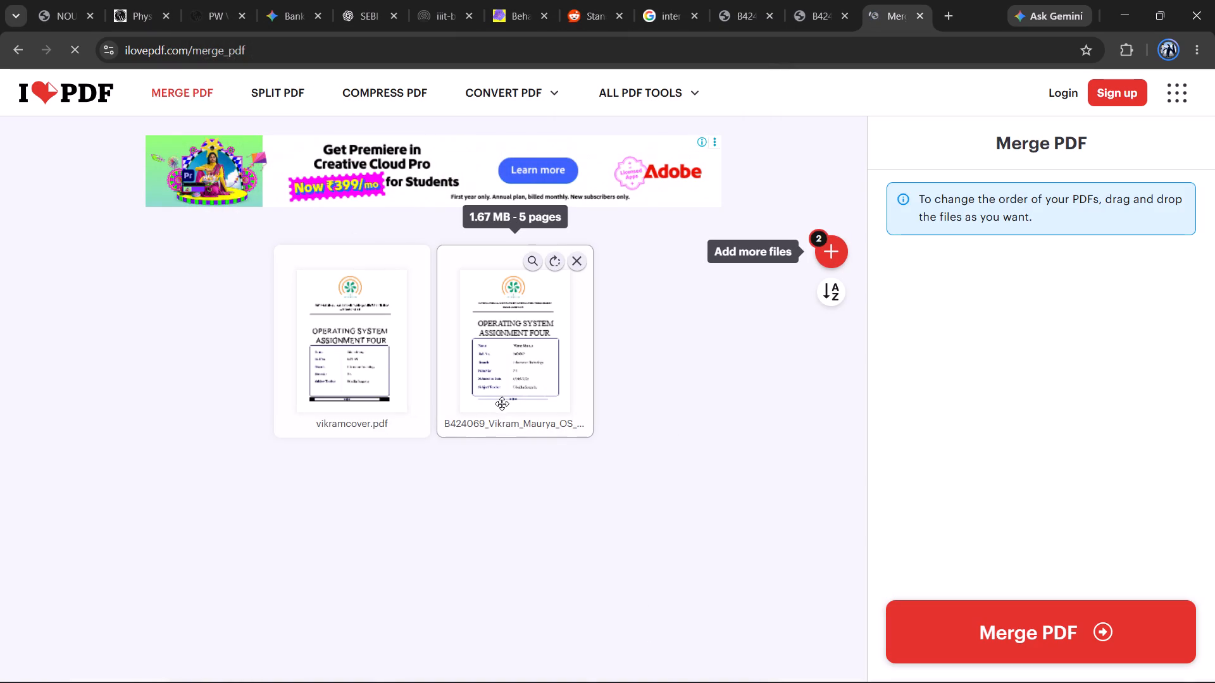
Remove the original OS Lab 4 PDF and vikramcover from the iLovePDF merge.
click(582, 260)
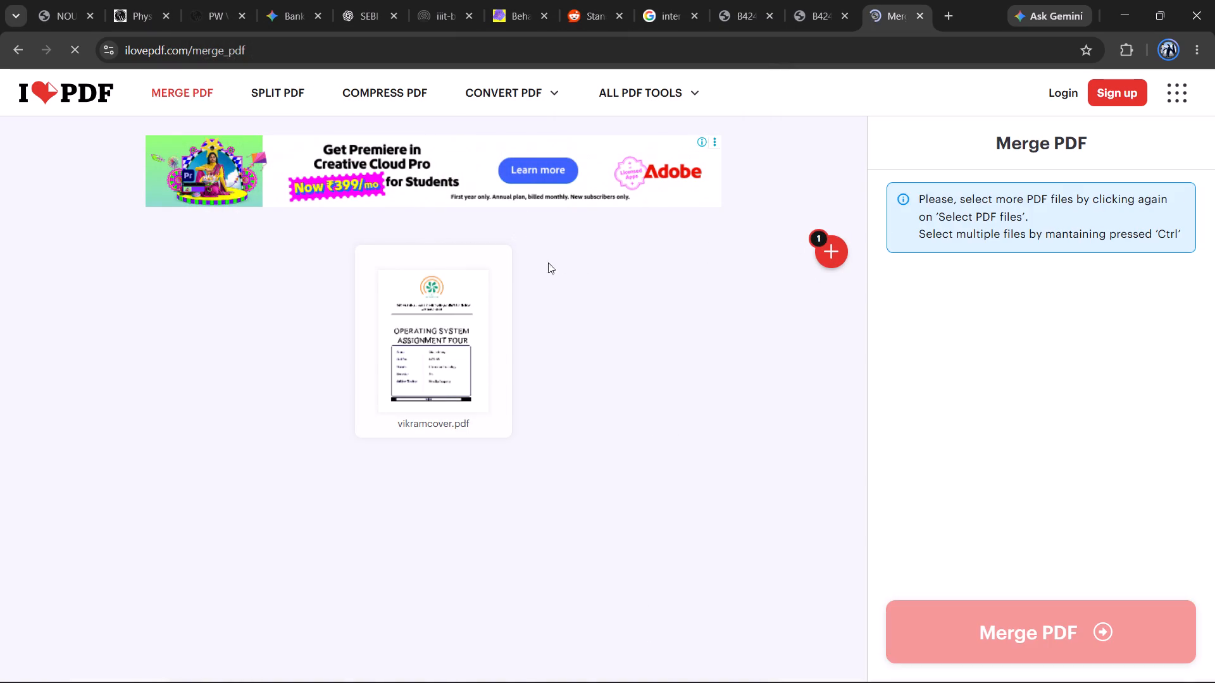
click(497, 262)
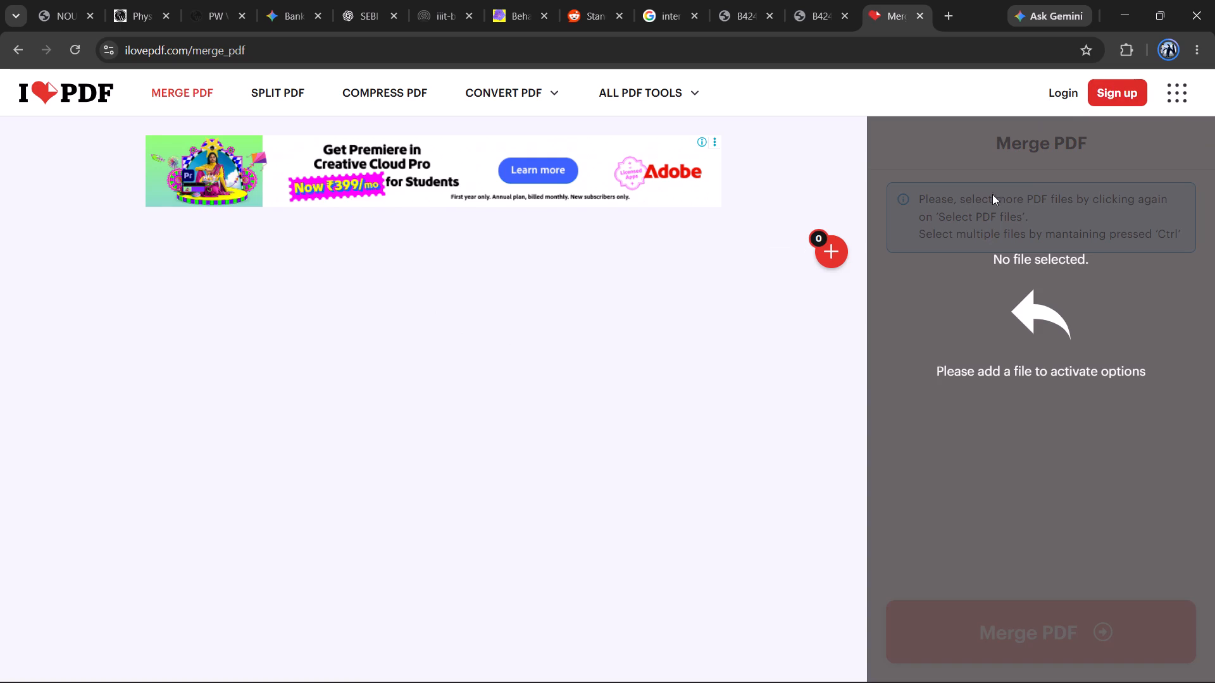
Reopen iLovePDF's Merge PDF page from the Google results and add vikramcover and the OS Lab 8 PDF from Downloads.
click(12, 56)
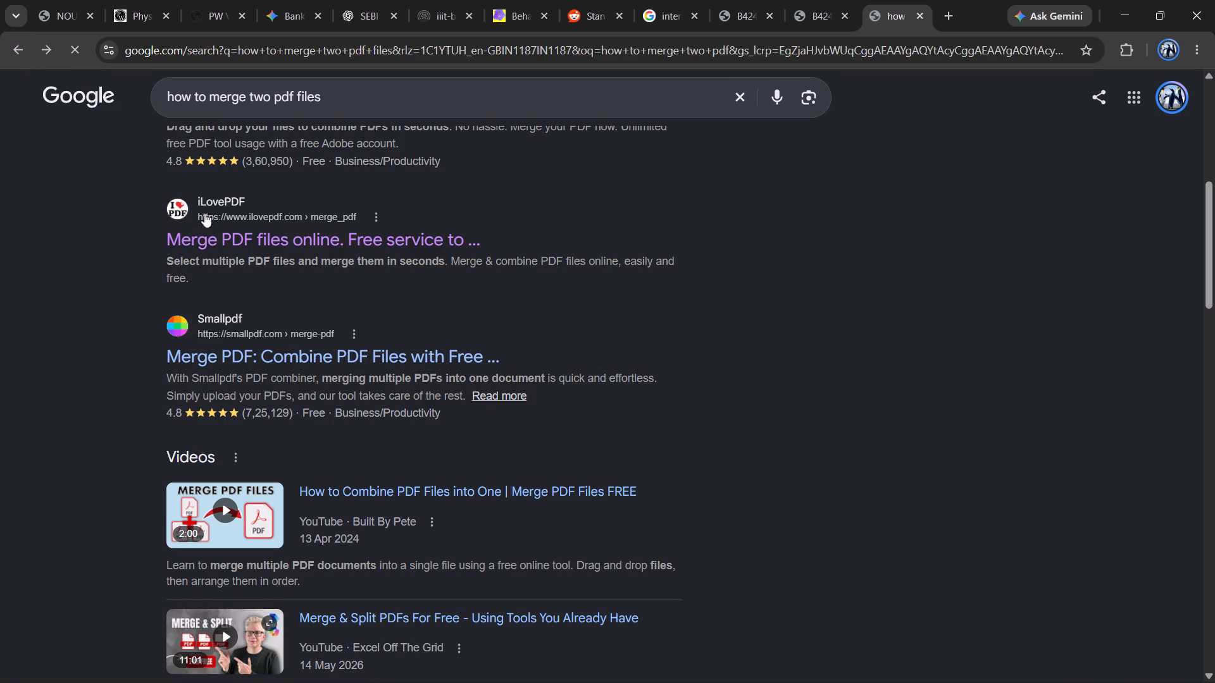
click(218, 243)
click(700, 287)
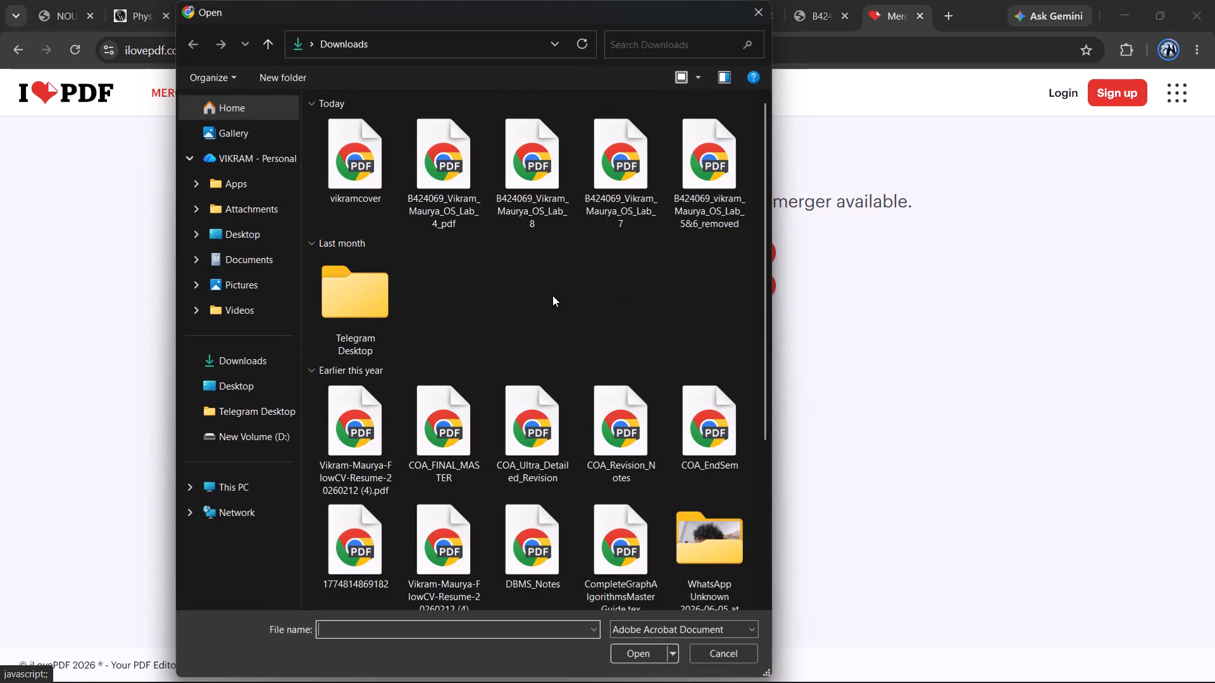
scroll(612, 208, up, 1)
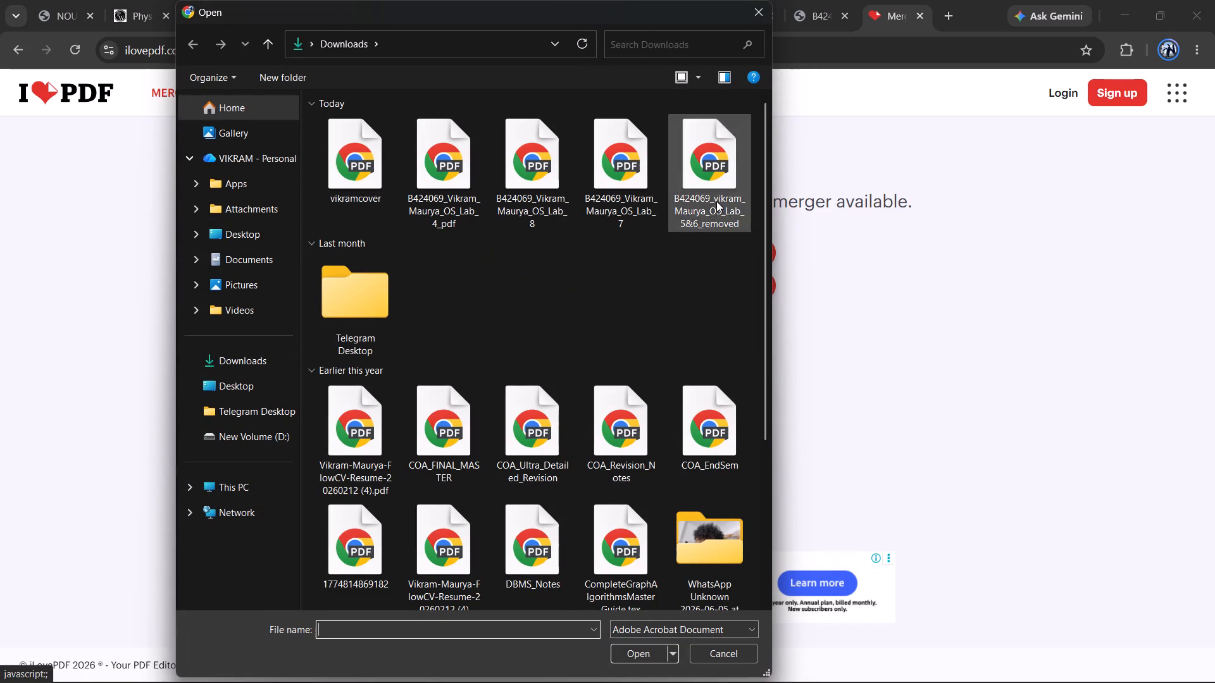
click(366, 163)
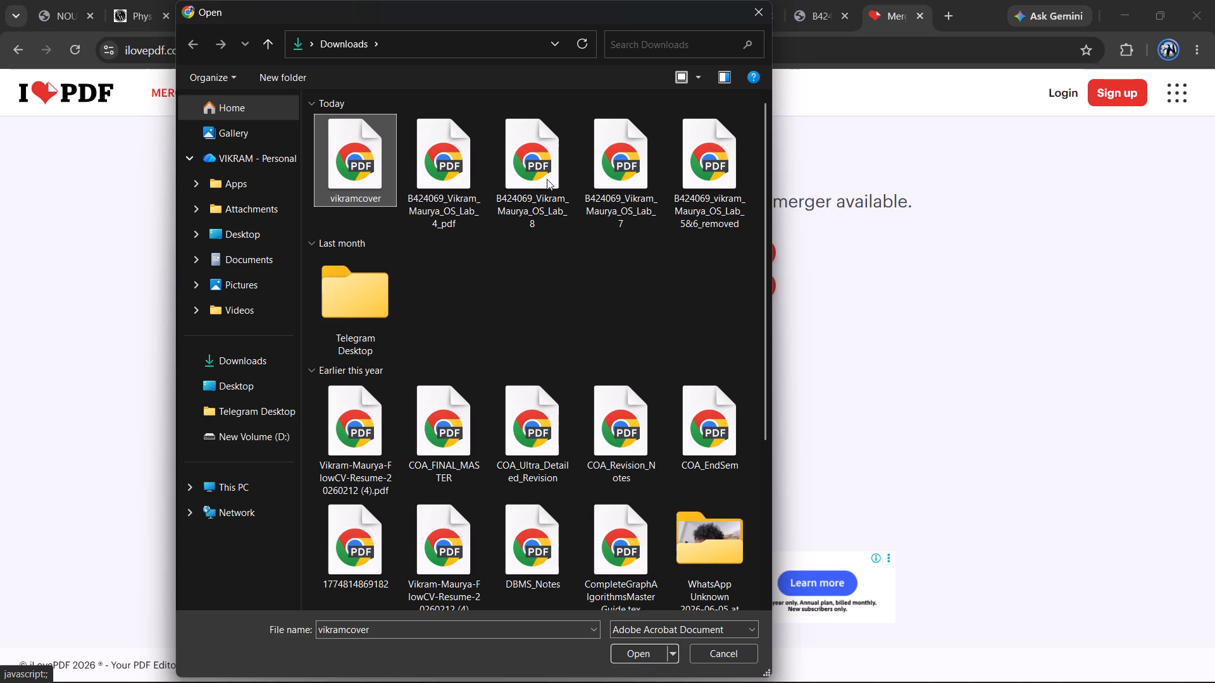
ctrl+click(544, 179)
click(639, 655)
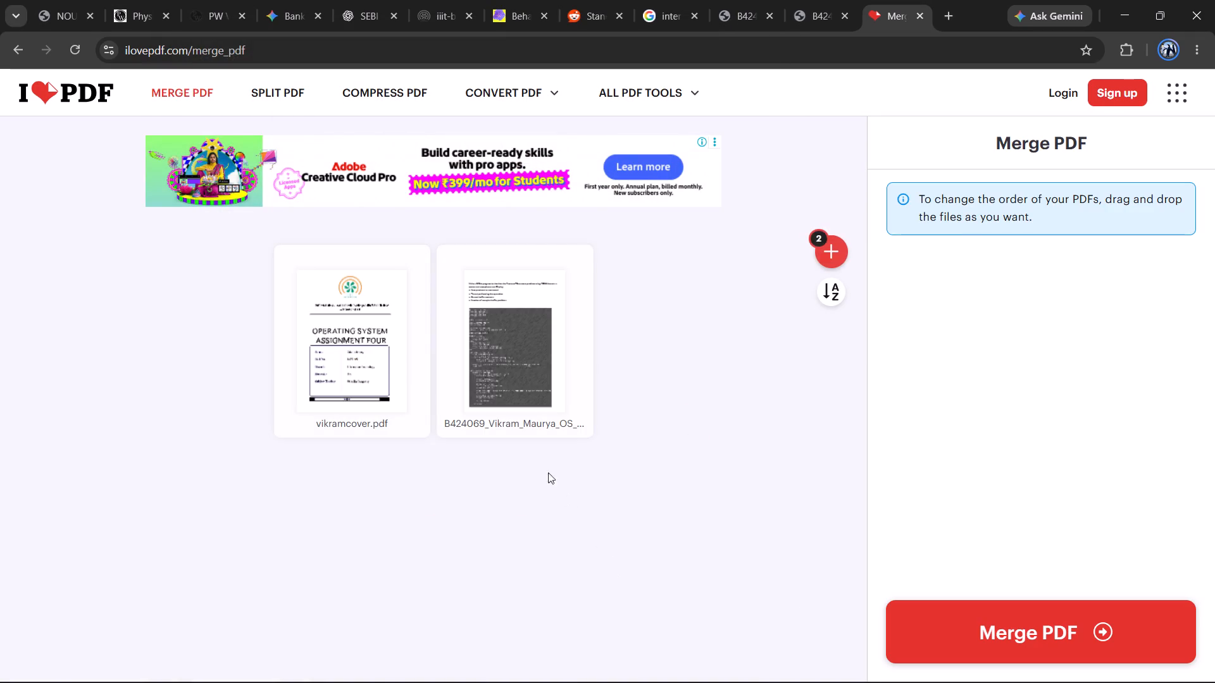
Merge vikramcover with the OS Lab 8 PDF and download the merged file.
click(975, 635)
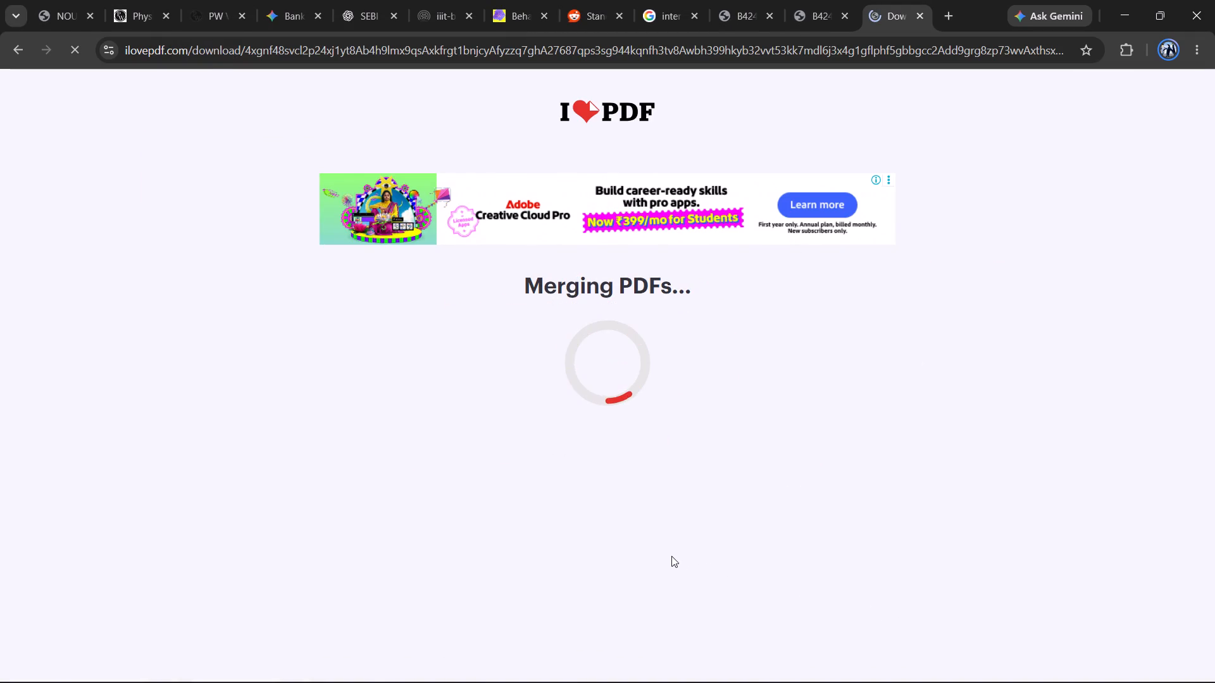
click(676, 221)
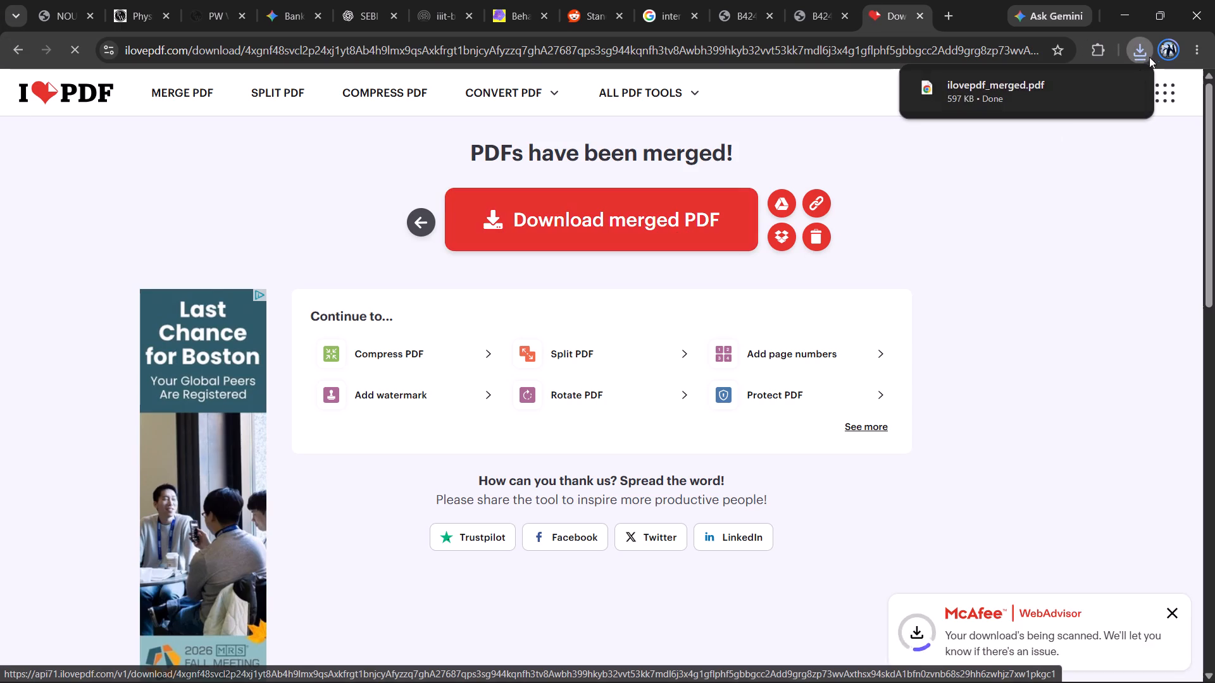
Try to view the downloaded ilovepdf_merged.pdf from Chrome's recent downloads, and close the tabs it opened in.
click(976, 89)
click(823, 18)
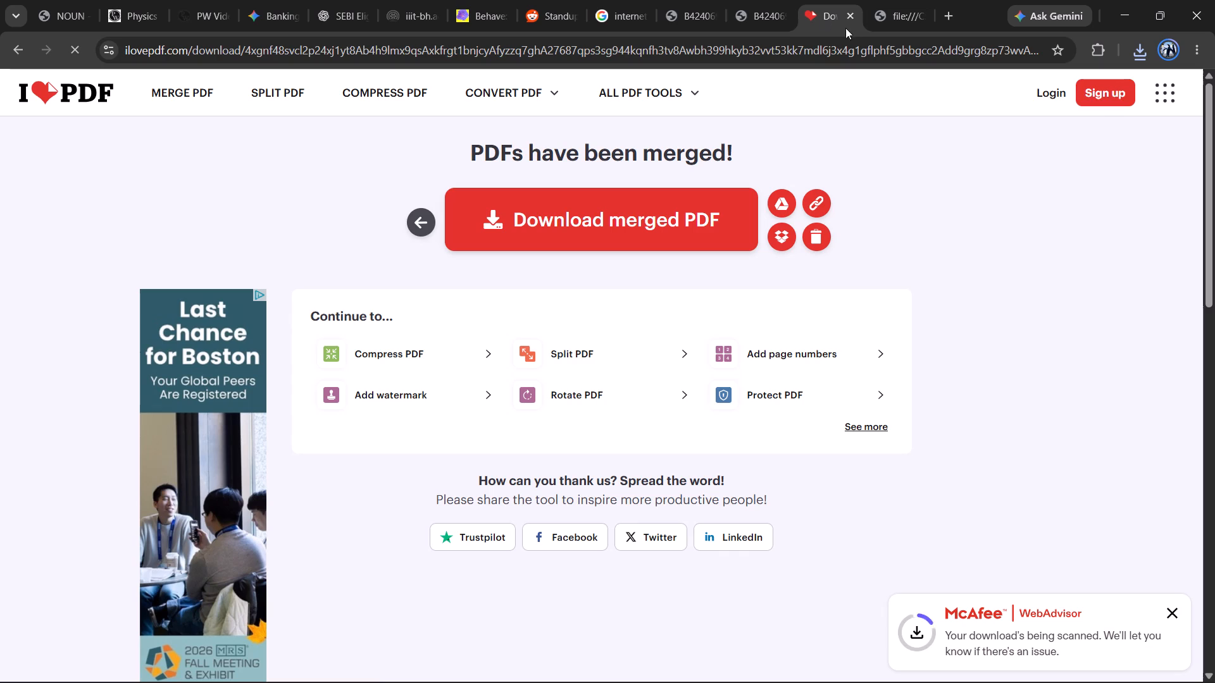
click(1137, 51)
click(980, 116)
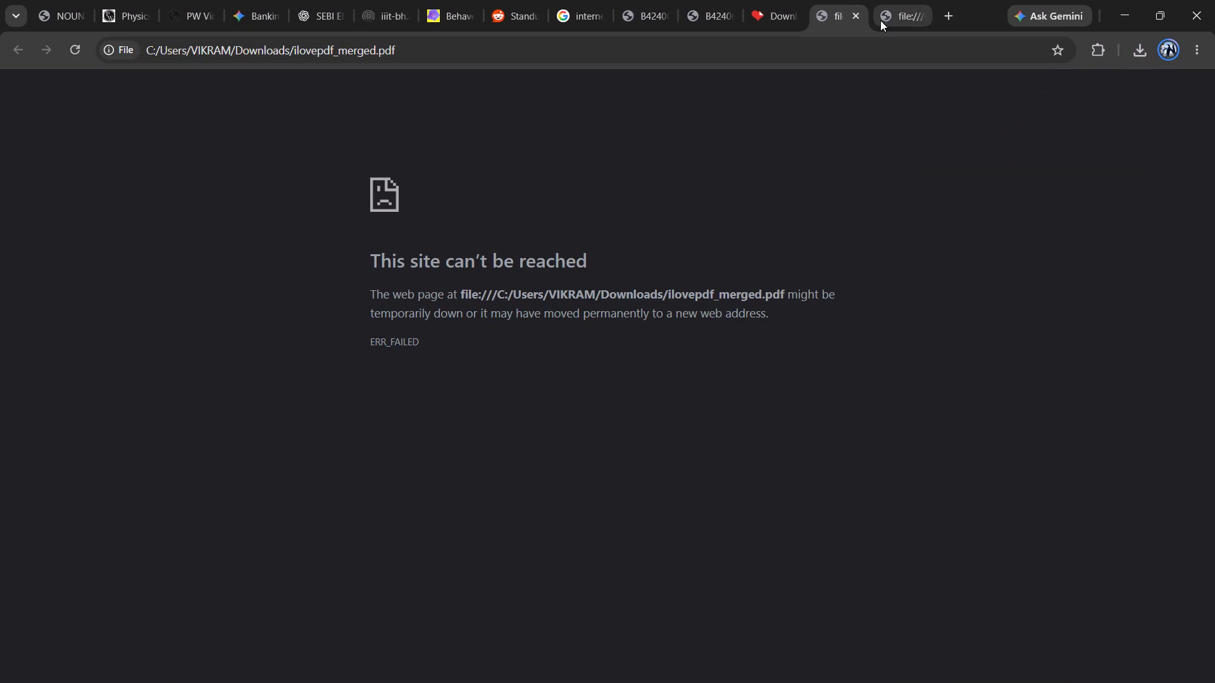
click(849, 15)
double_click(853, 15)
click(856, 21)
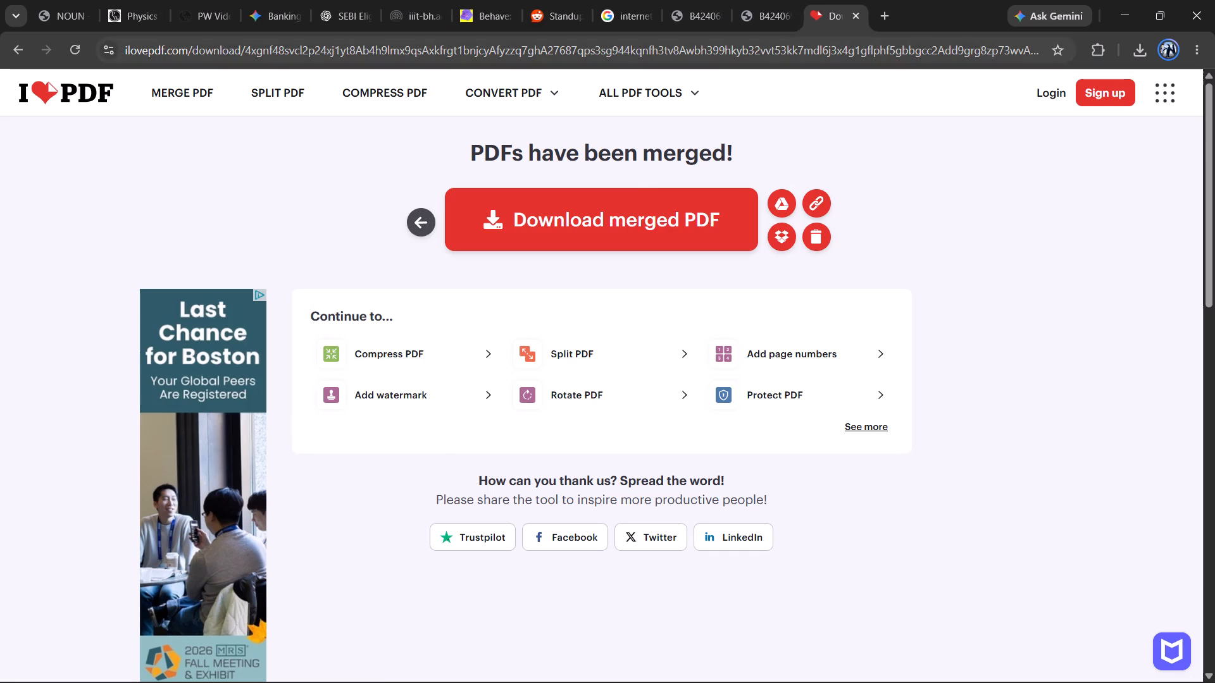
Open ilovepdf_merged from the Downloads folder in File Explorer and close its Chrome tab.
key(alt+Tab)
click(799, 261)
double_click(691, 176)
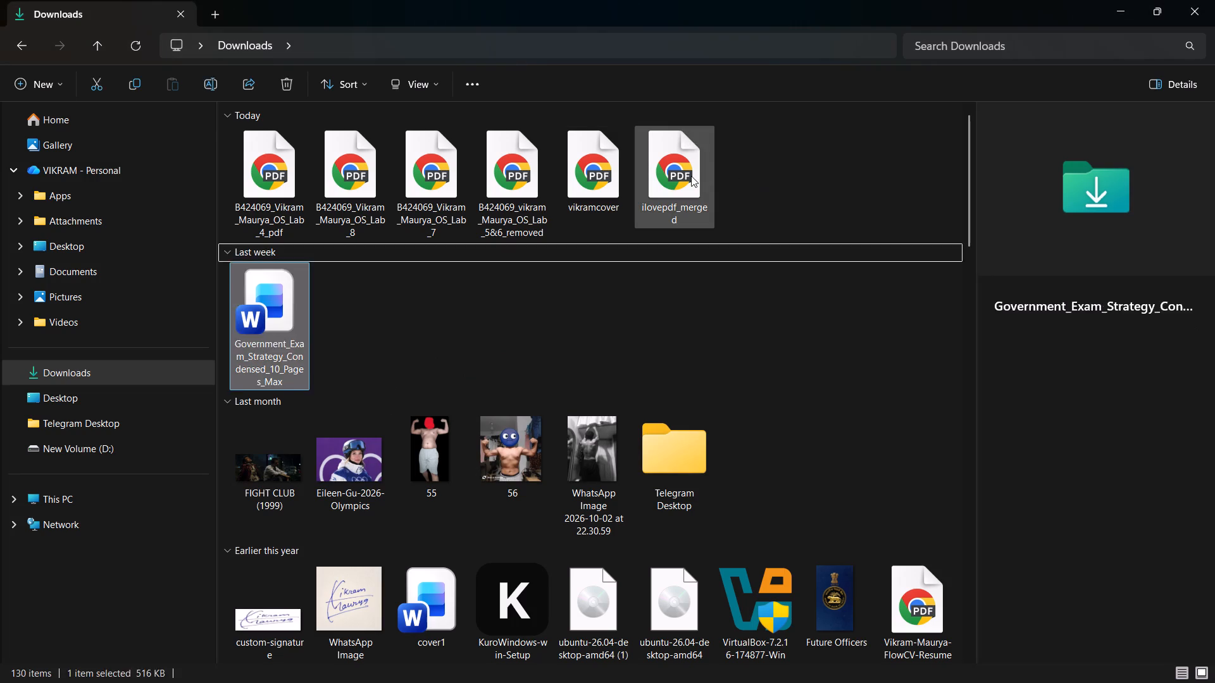
click(918, 13)
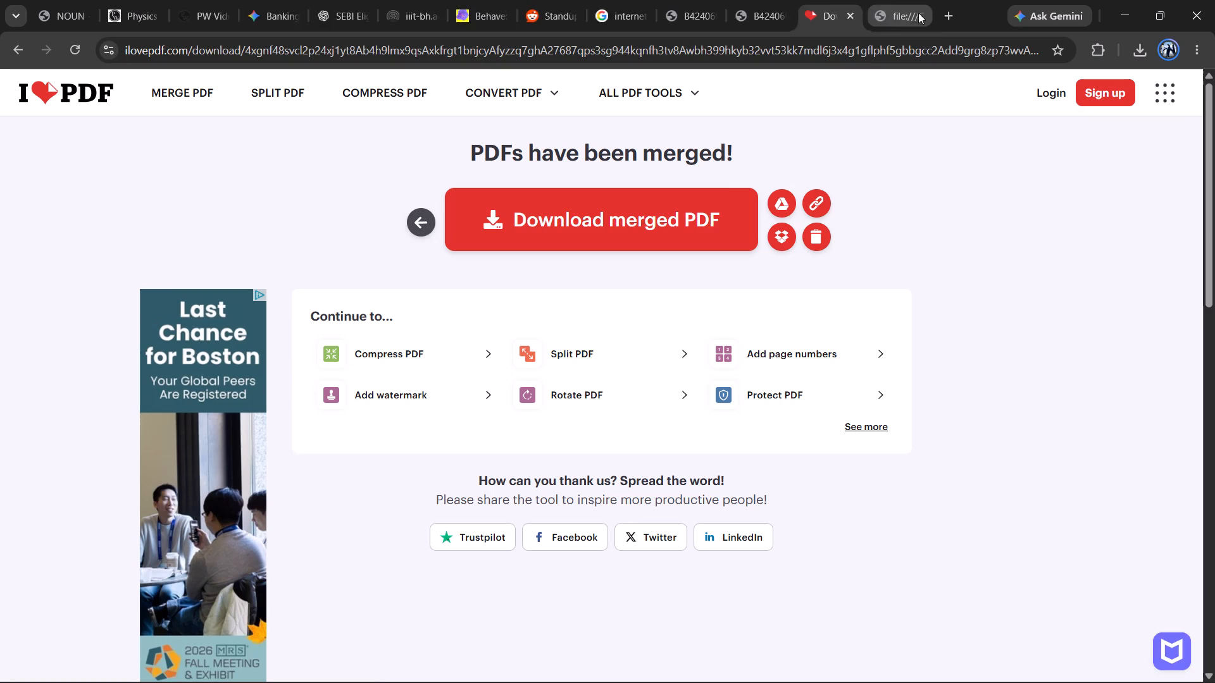
Try to open ilovepdf_merged from the Downloads folder with Adobe Reader, and close the program.
key(alt+Tab)
right_click(675, 199)
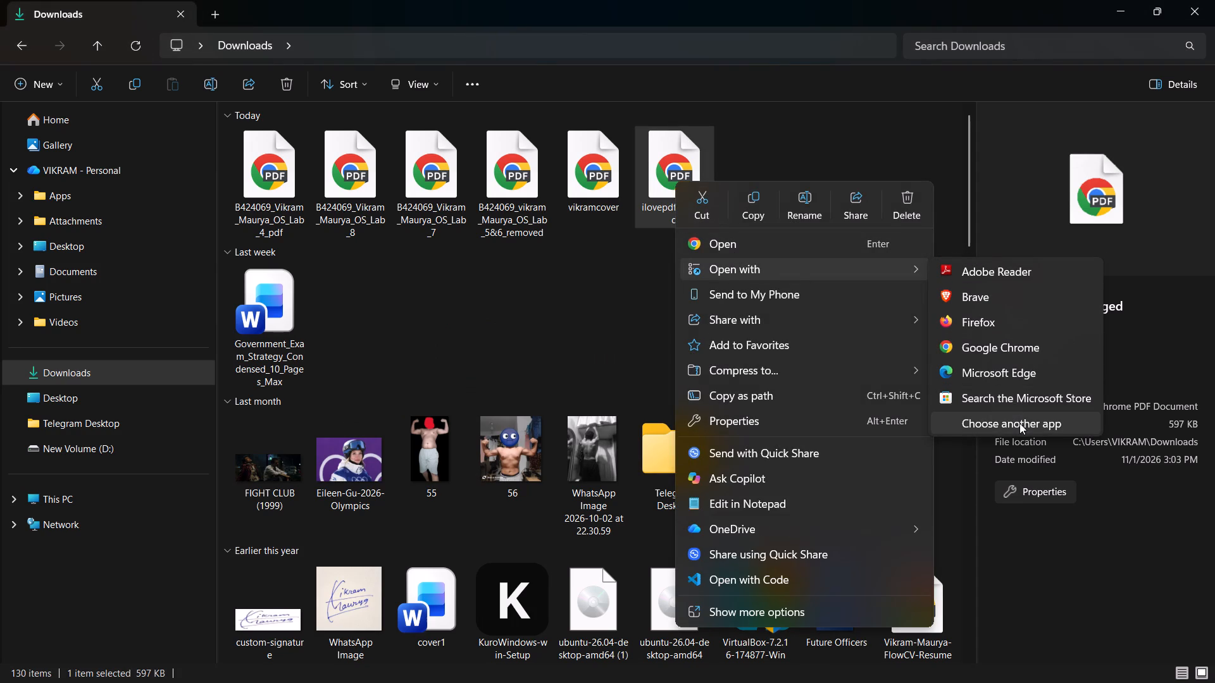
click(1029, 274)
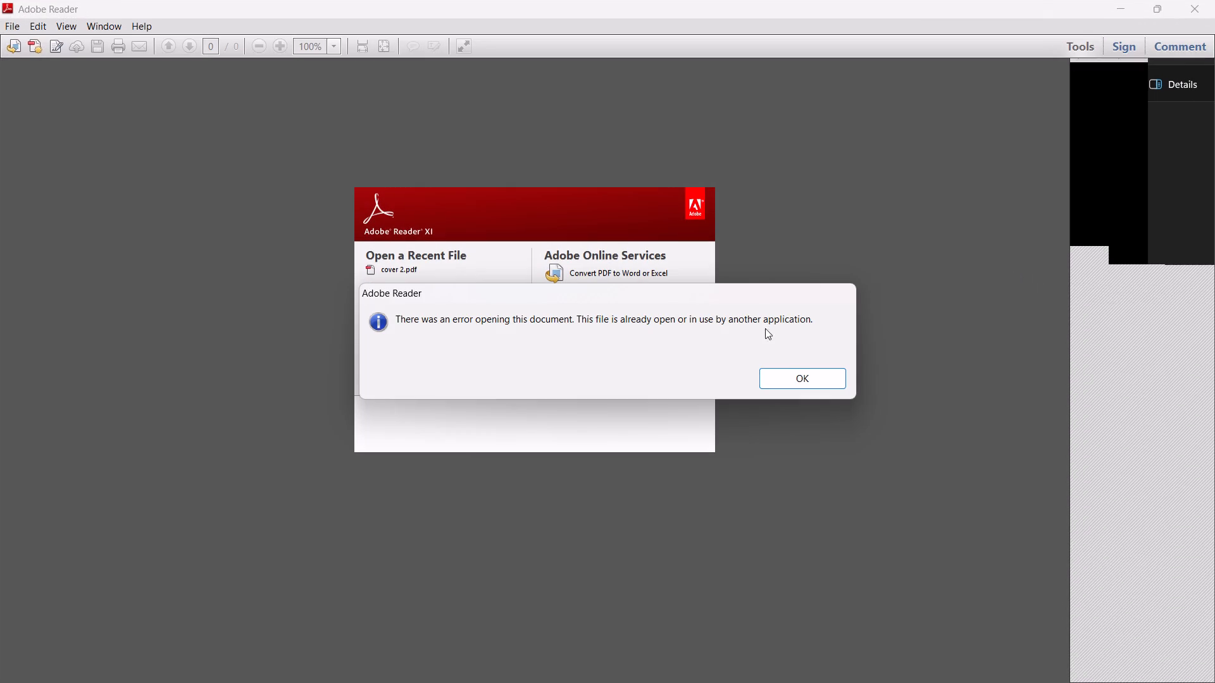
click(802, 379)
scroll(580, 319, down, 3)
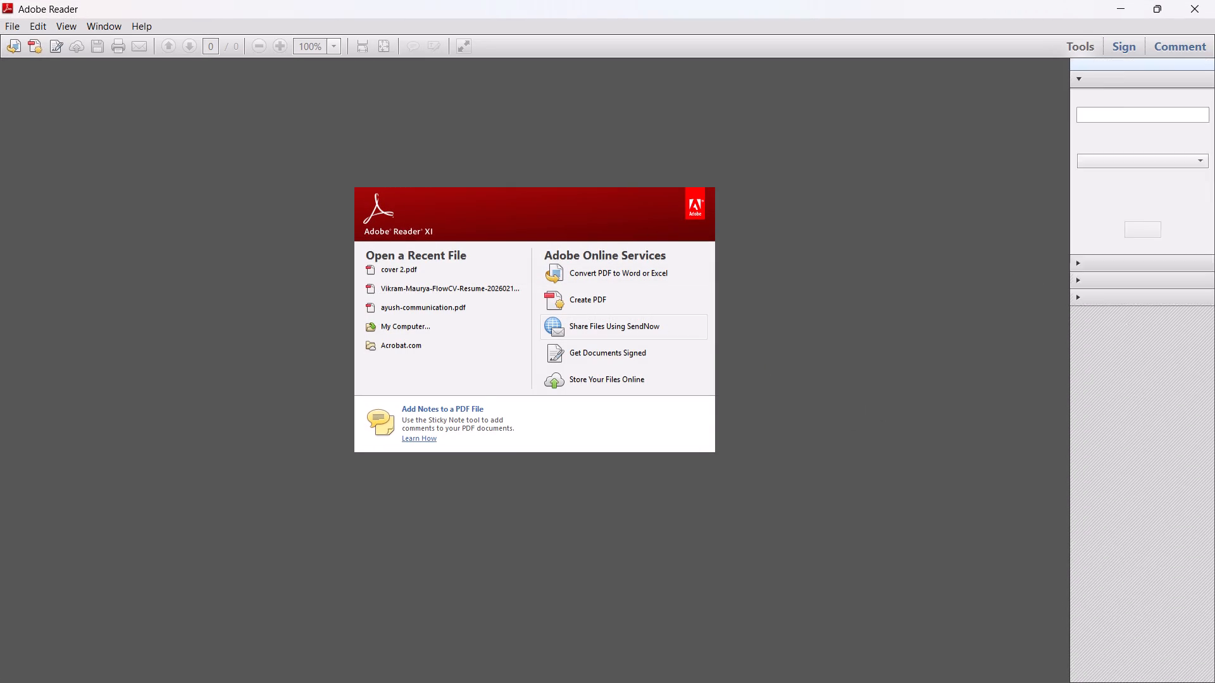
click(394, 273)
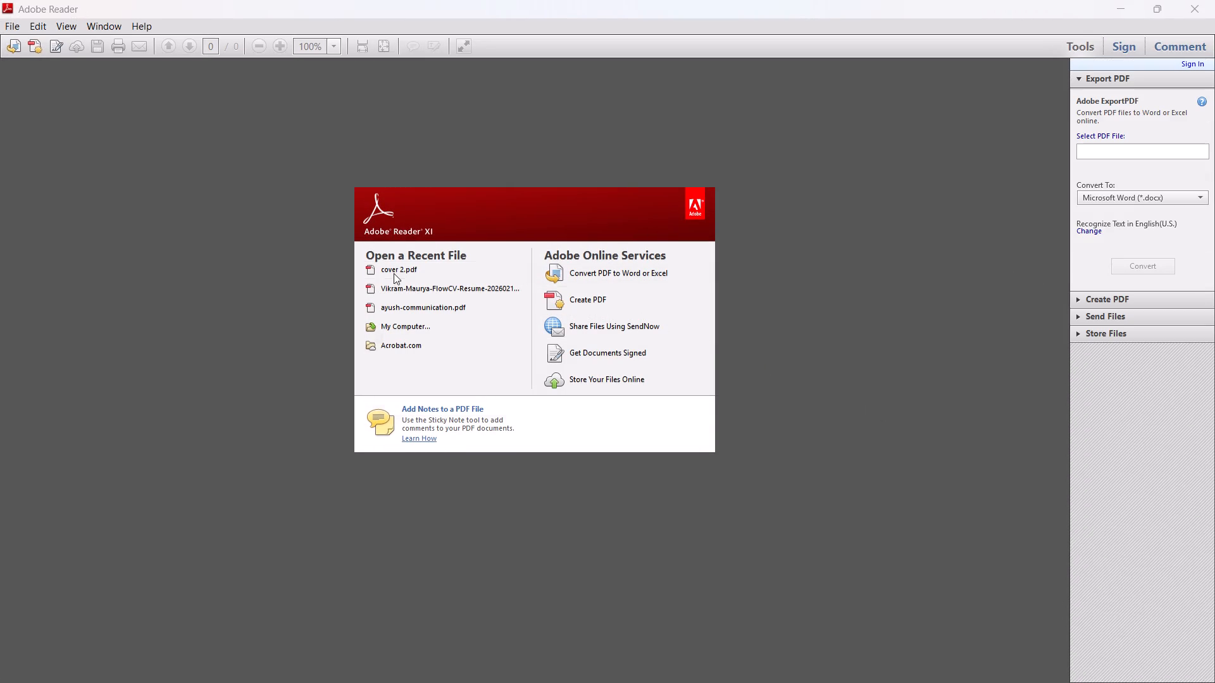
click(810, 381)
click(806, 380)
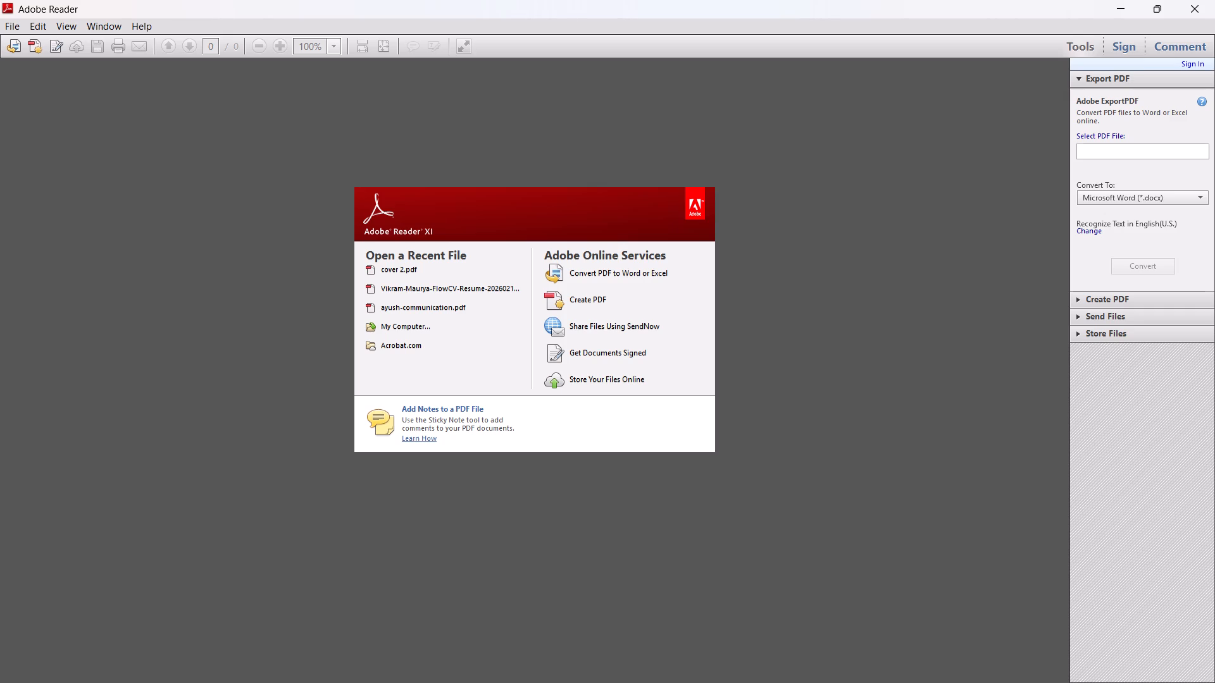
click(707, 211)
click(707, 191)
click(616, 310)
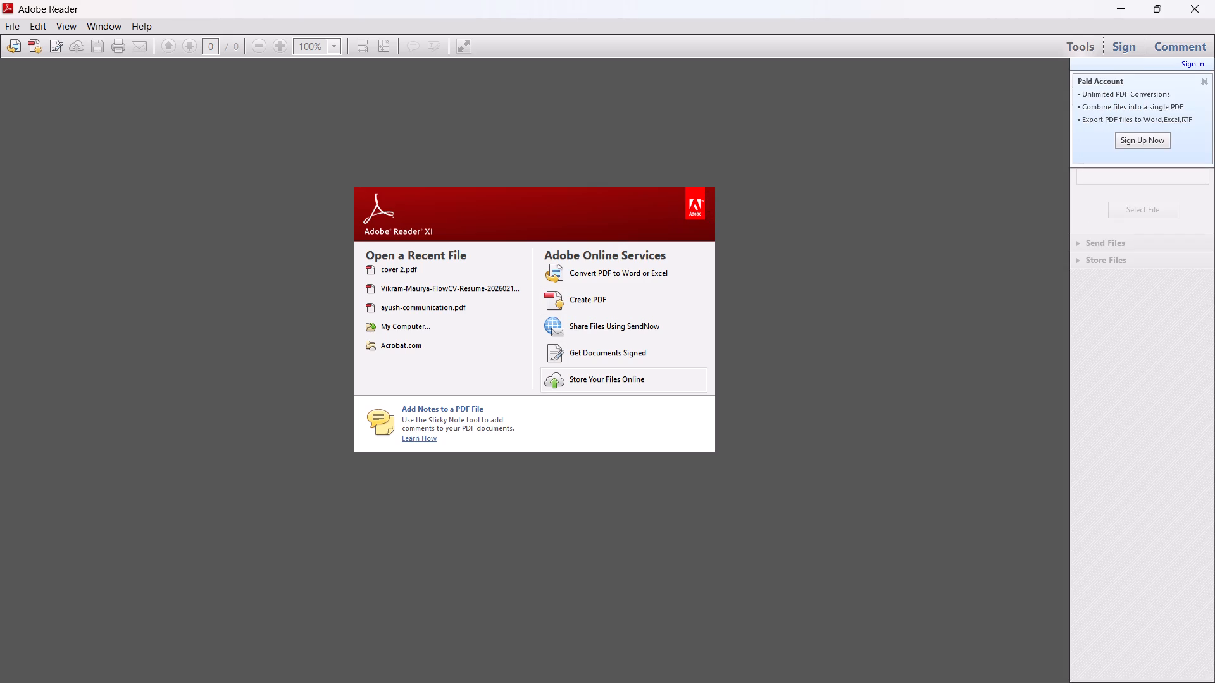
click(696, 202)
click(1214, 0)
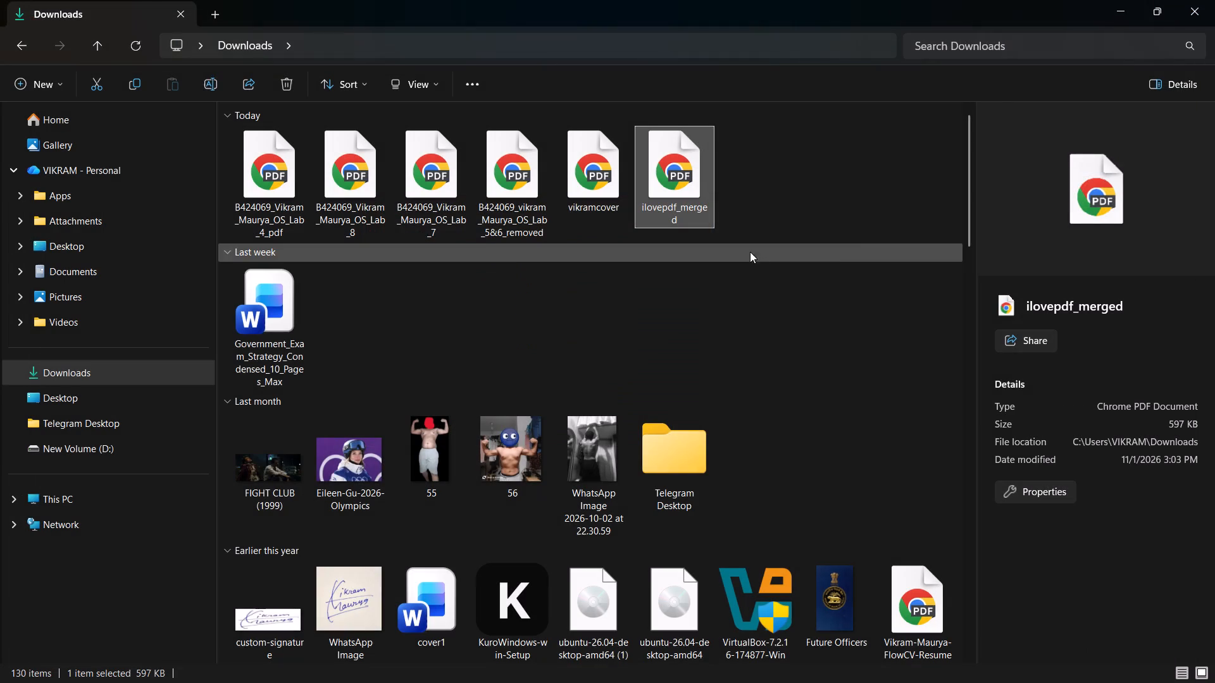
Try again to open ilovepdf_merged from the Downloads folder in Chrome, and close its tab.
click(859, 243)
click(847, 181)
double_click(678, 170)
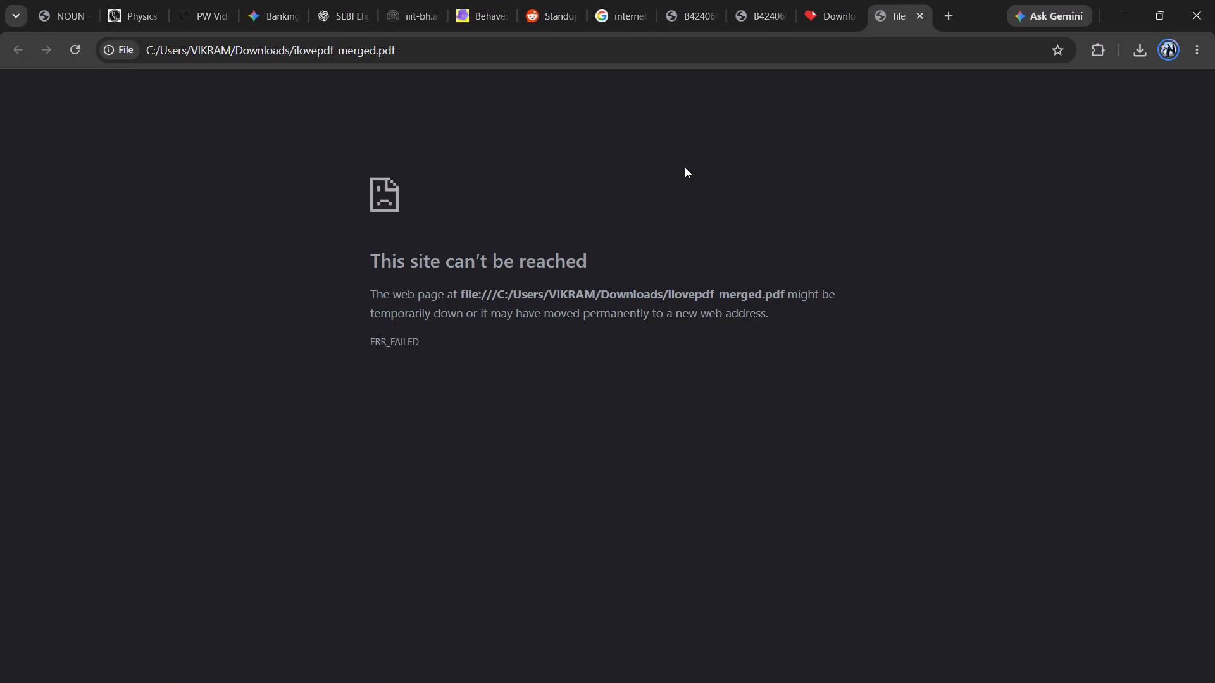
click(919, 16)
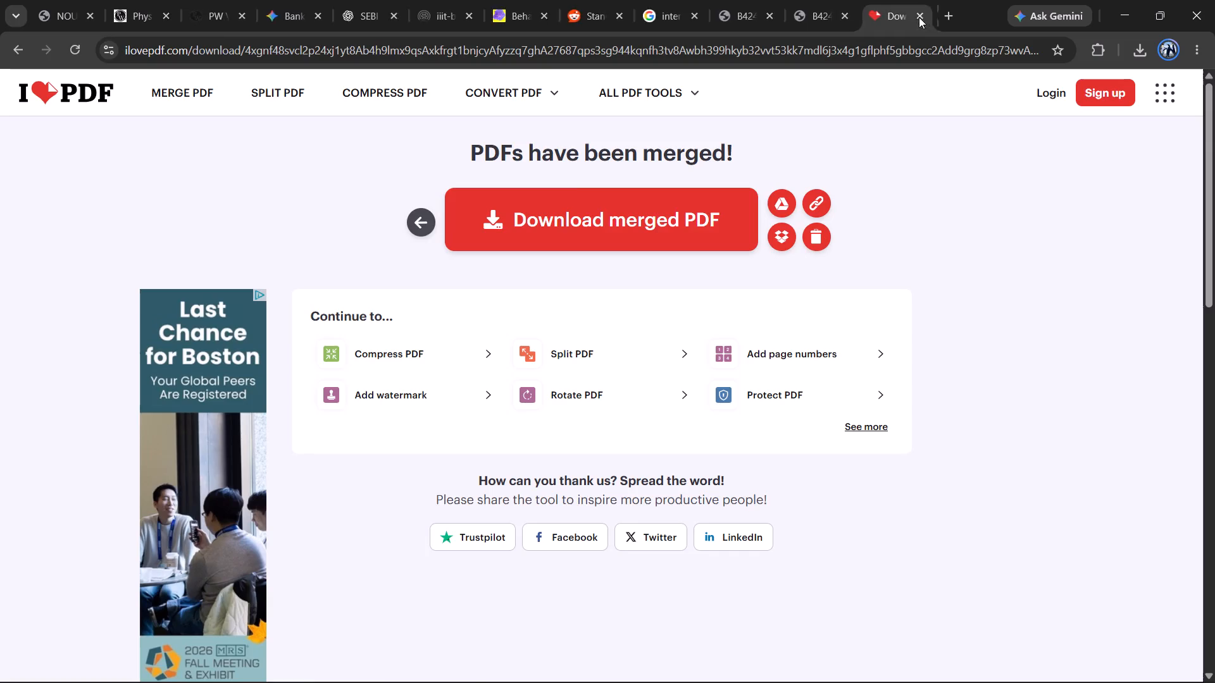
Open vikramcover from the Downloads folder to check that it displays, and close its tab.
key(alt+Tab)
double_click(607, 182)
click(923, 15)
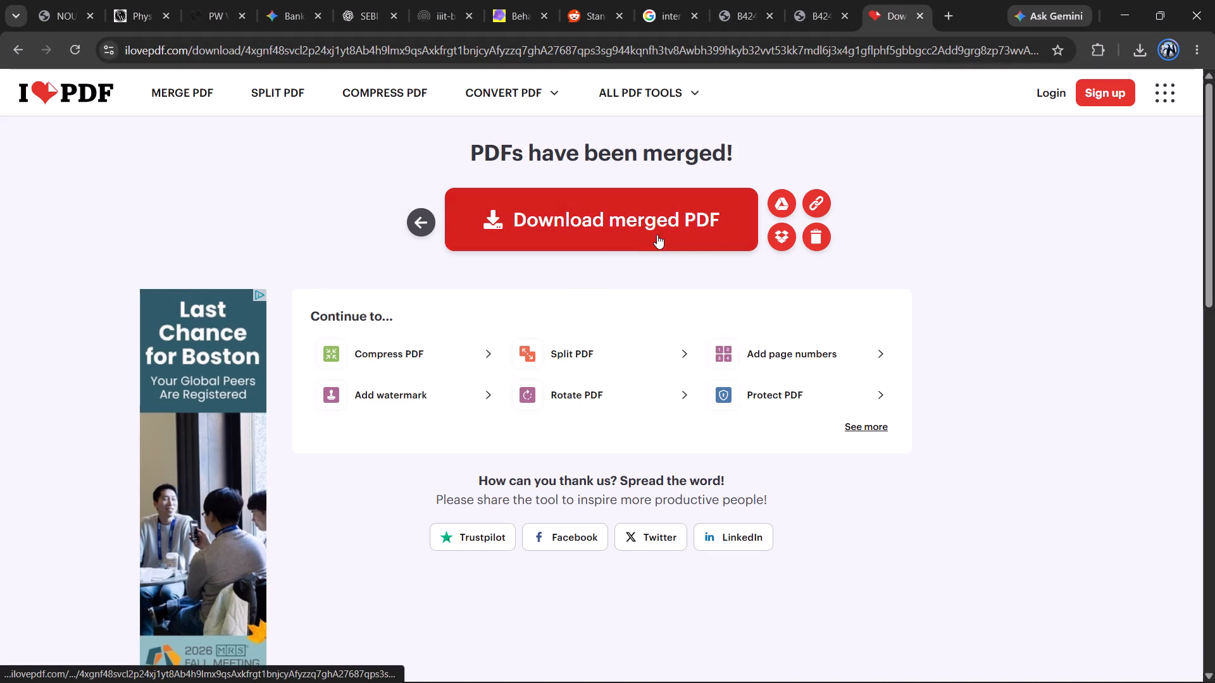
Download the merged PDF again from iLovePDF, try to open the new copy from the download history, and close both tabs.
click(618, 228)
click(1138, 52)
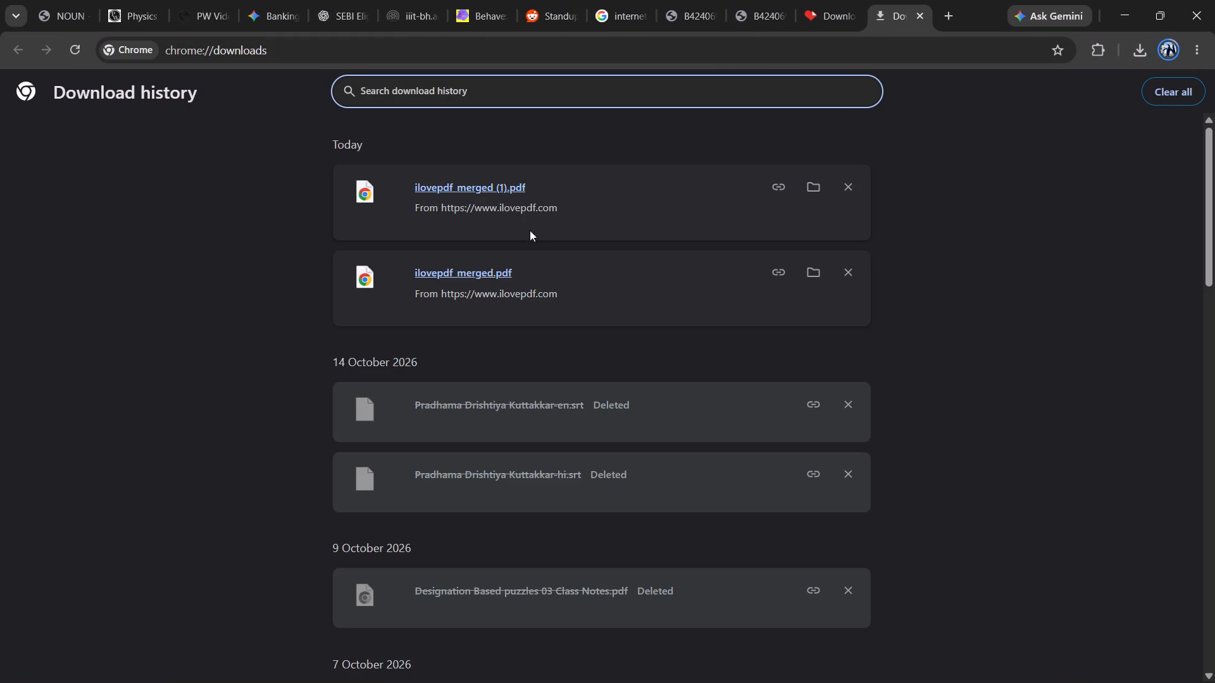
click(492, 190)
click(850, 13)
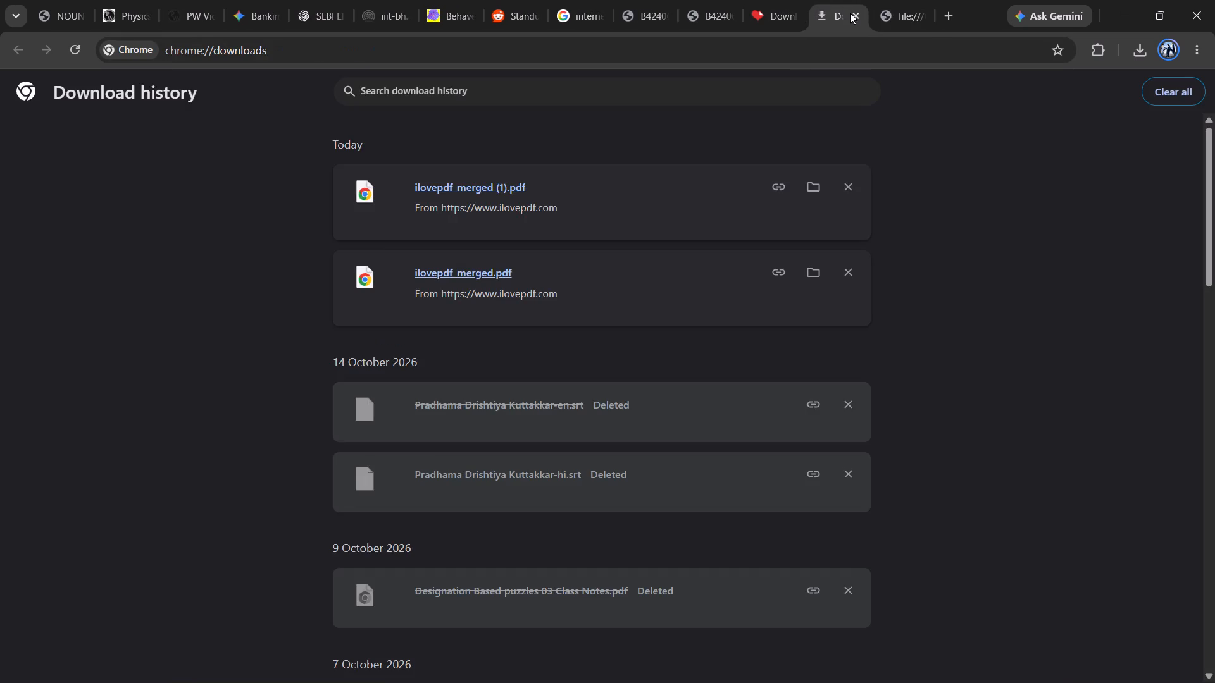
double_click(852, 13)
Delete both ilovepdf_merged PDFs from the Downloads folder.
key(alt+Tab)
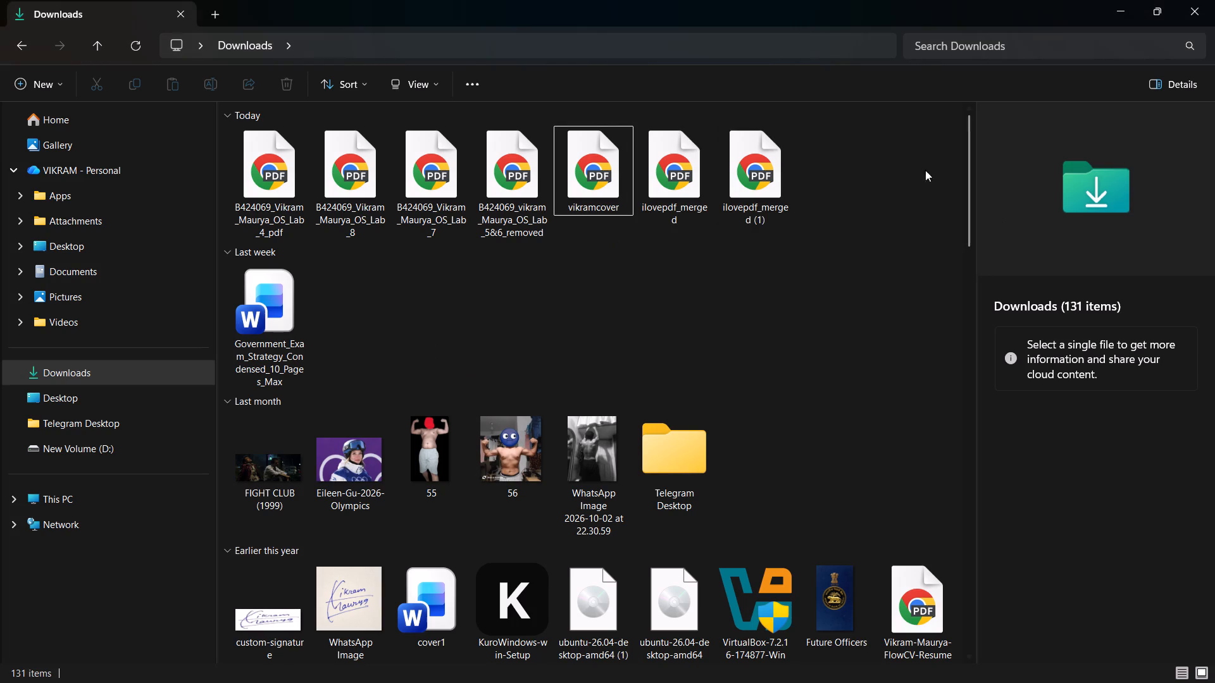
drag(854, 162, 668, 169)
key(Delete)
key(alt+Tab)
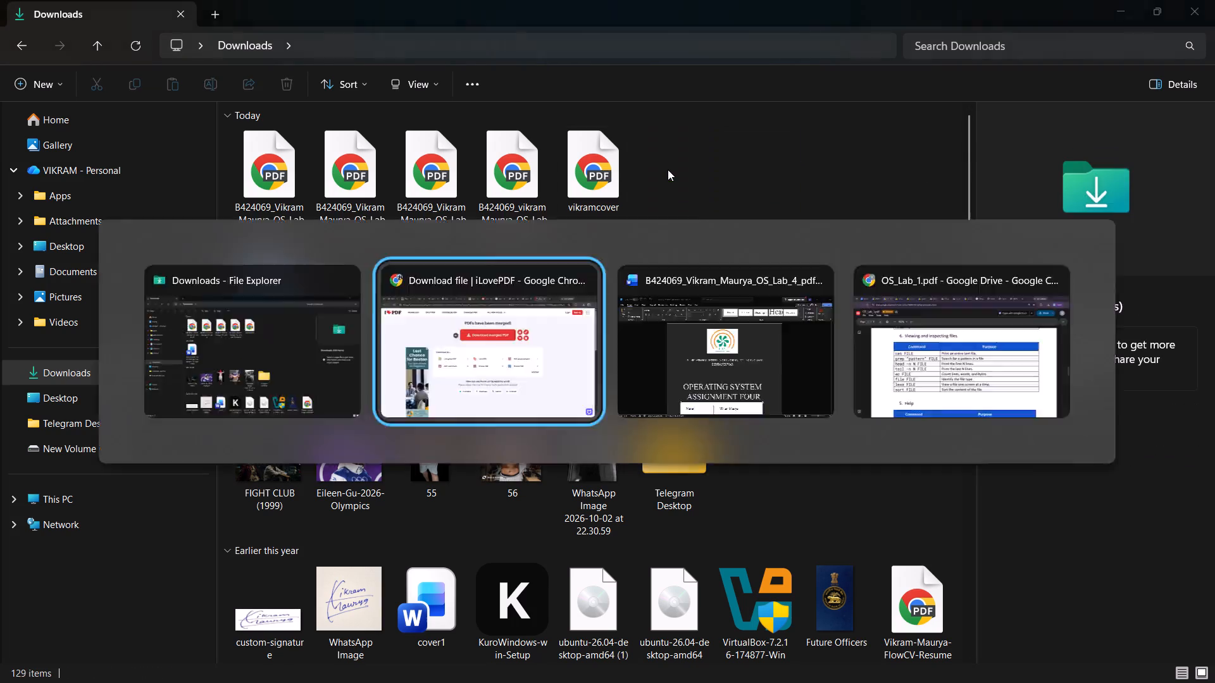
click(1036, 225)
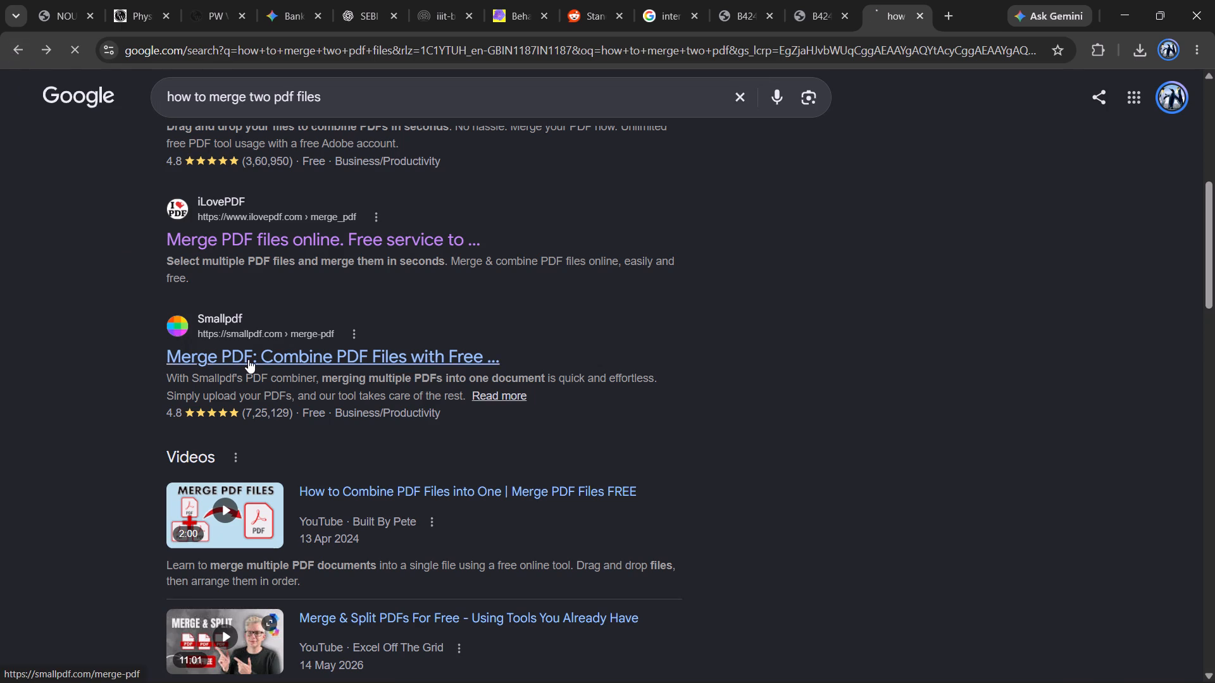
Upload vikramcover and the OS_Lab_8 PDF from the device's Downloads folder and merge them, with the cover first.
click(673, 341)
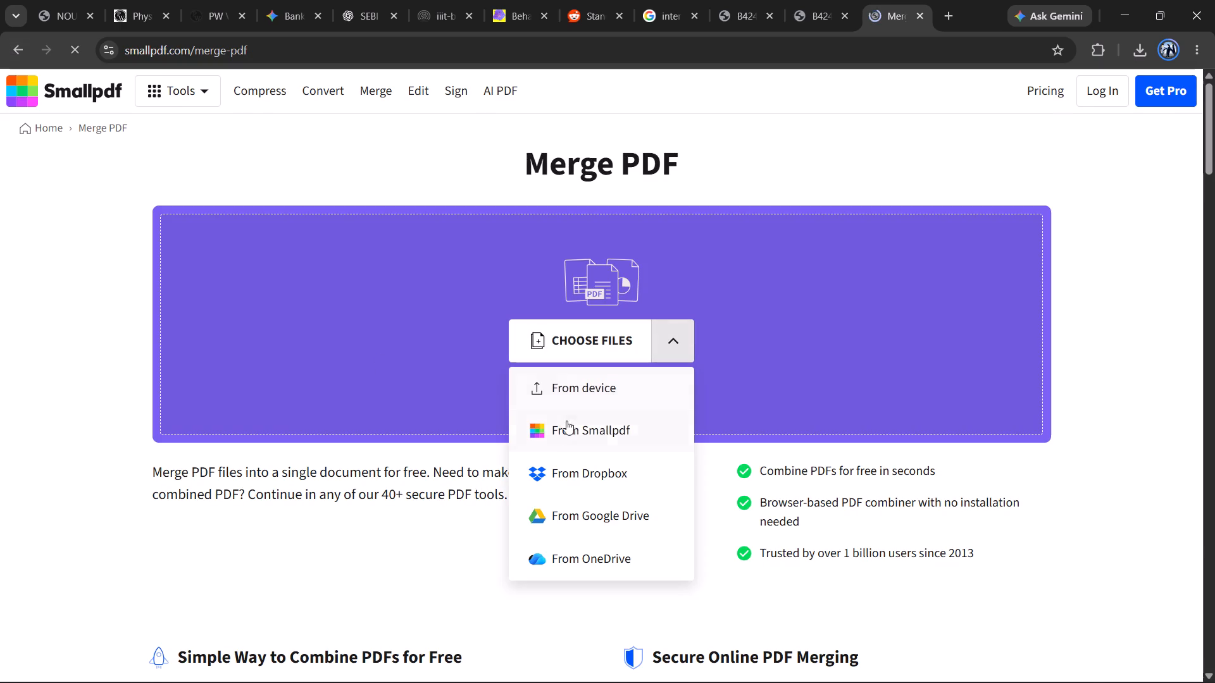
click(592, 378)
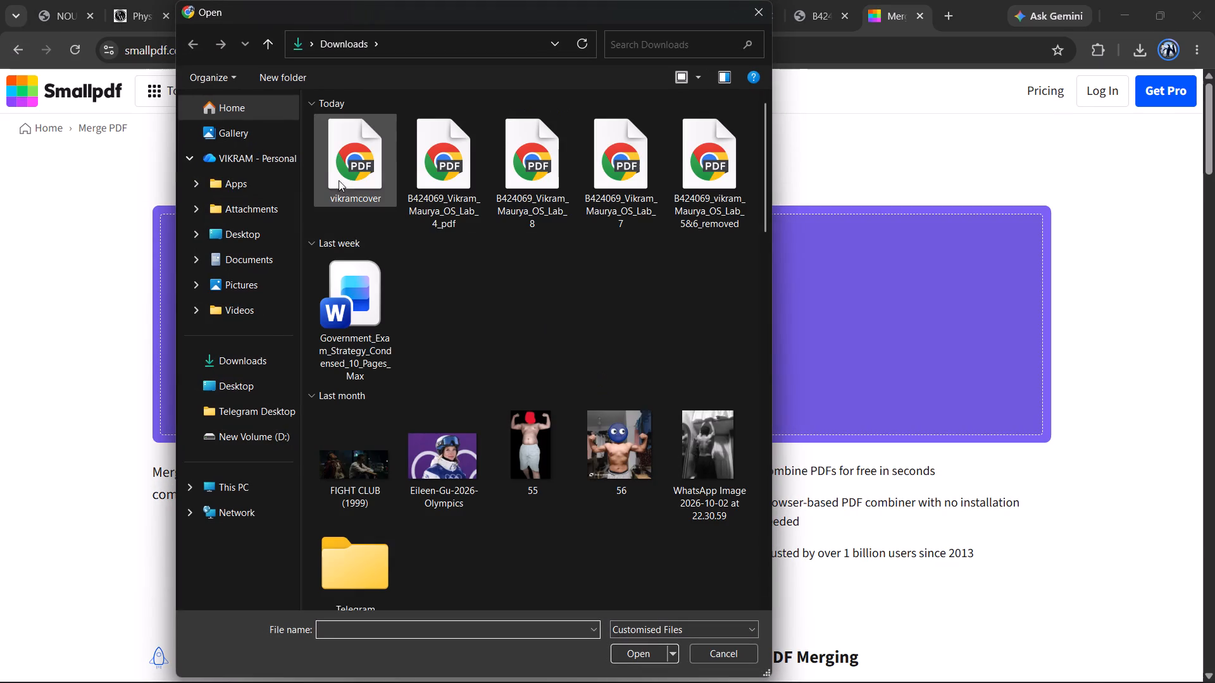
click(352, 174)
ctrl+click(541, 197)
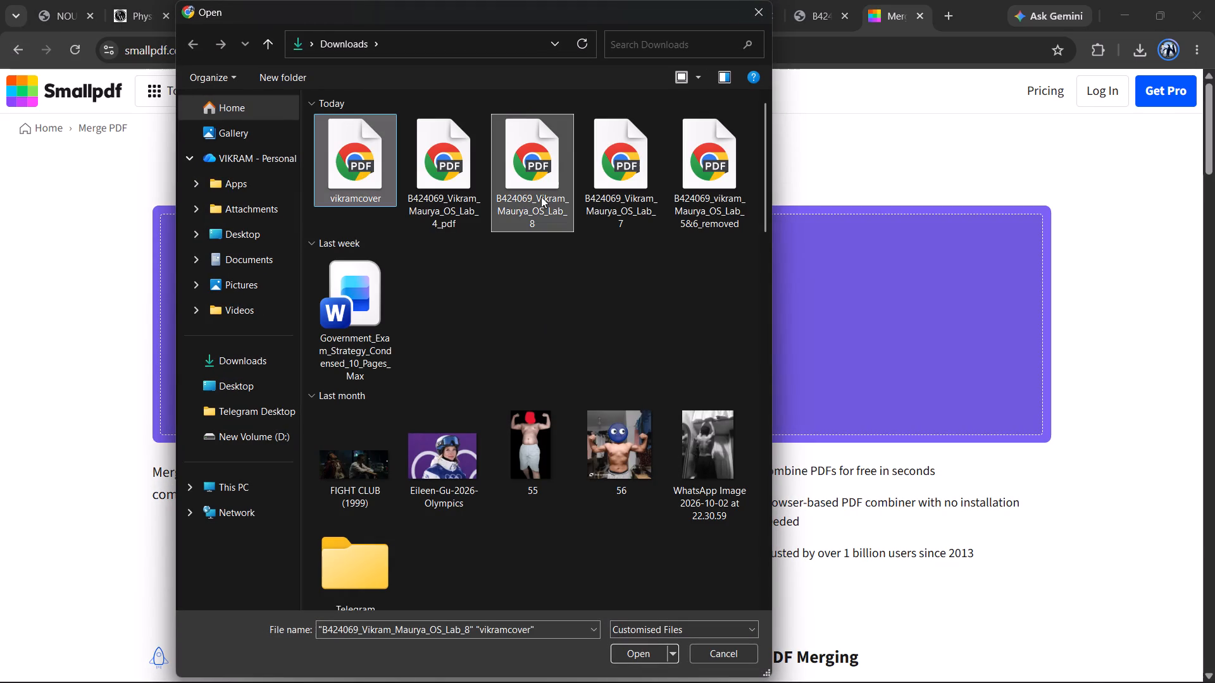
click(640, 658)
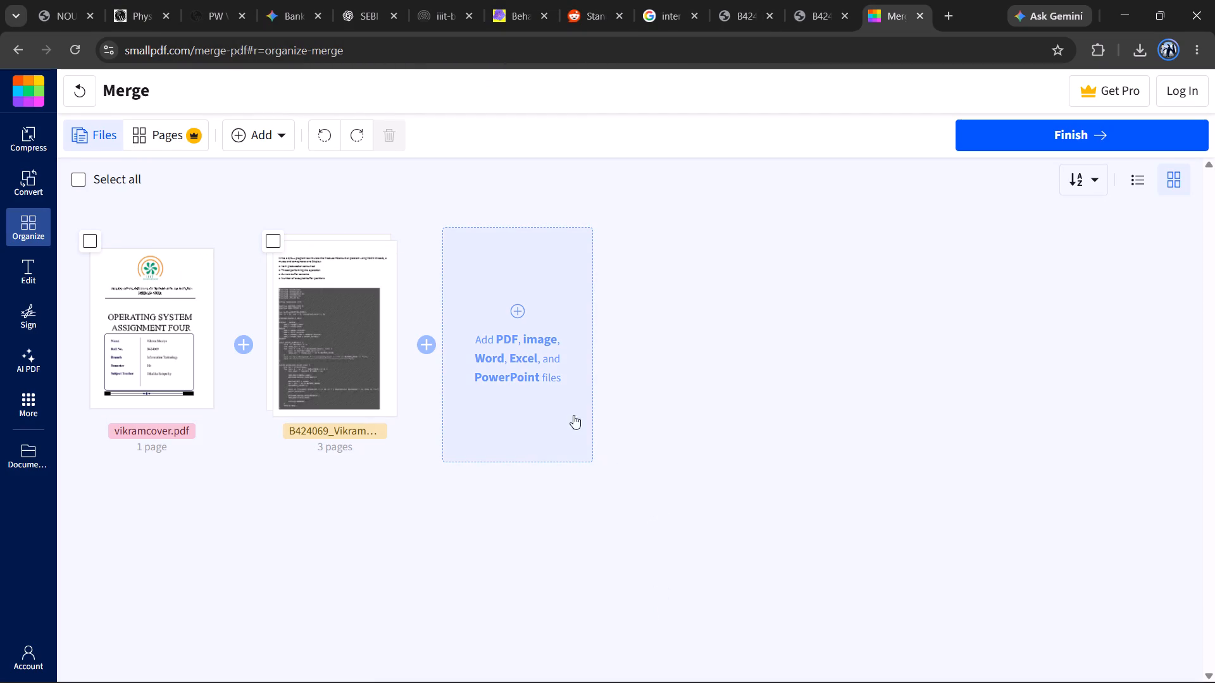
click(1081, 130)
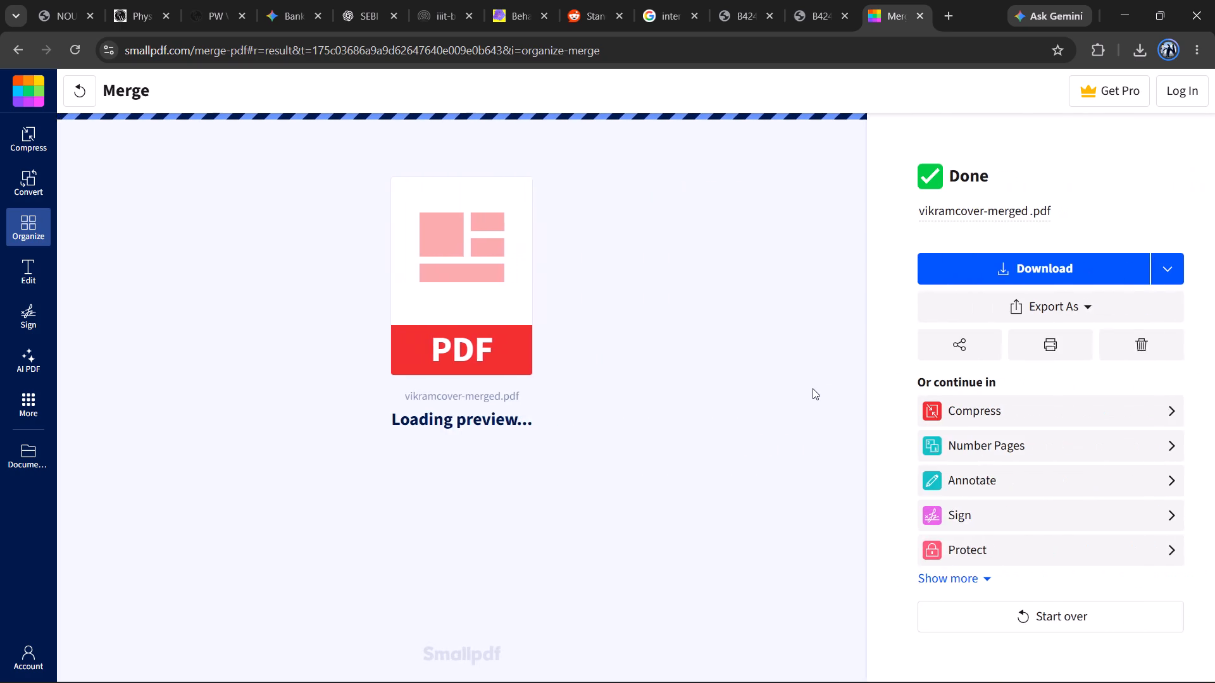
Look through the merged document's preview and download it as vikramcover-merged.pdf.
scroll(539, 398, down, 4)
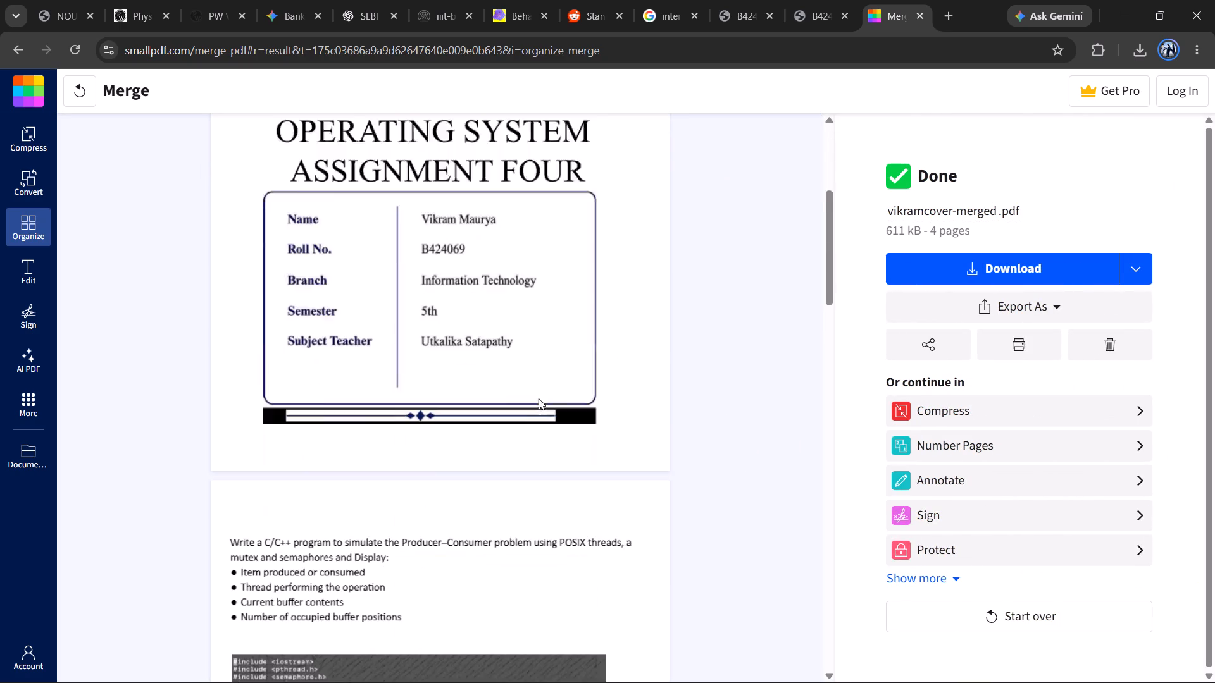
scroll(539, 398, down, 20)
scroll(539, 398, down, 8)
scroll(539, 398, up, 7)
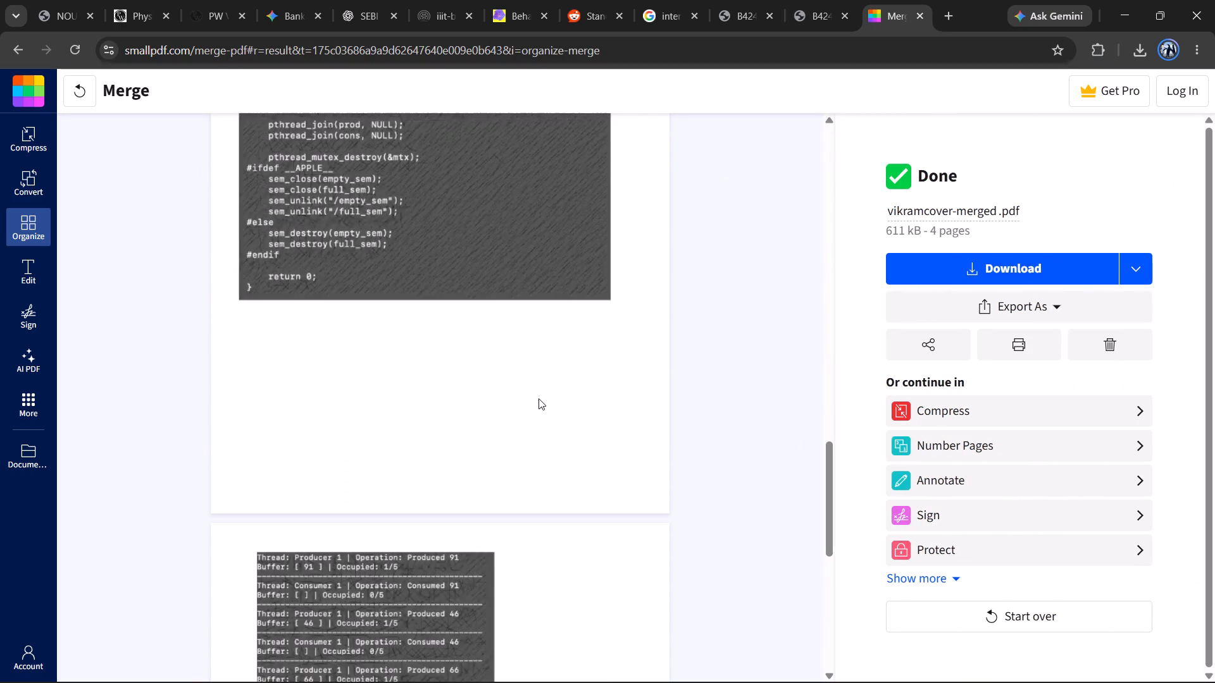
scroll(539, 398, up, 14)
click(1004, 270)
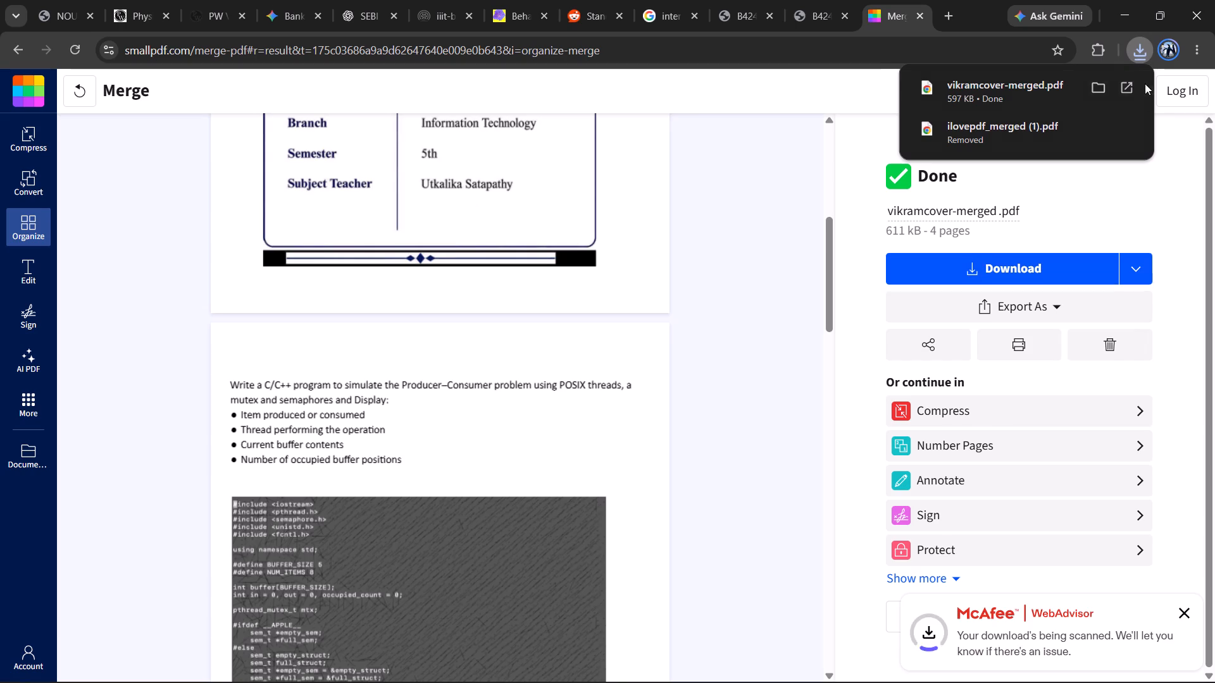
Open the downloaded vikramcover-merged.pdf and check its cover, code and output pages.
click(988, 99)
scroll(718, 318, down, 4)
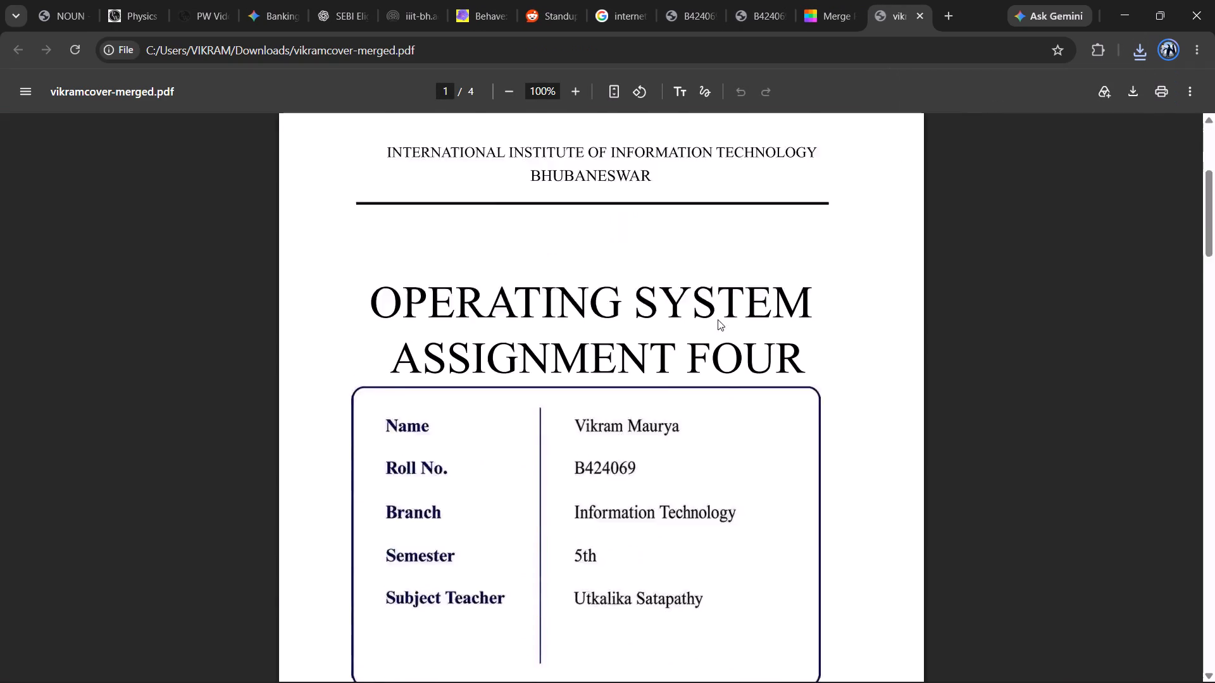
scroll(718, 319, down, 20)
scroll(718, 319, down, 20)
scroll(718, 319, down, 2)
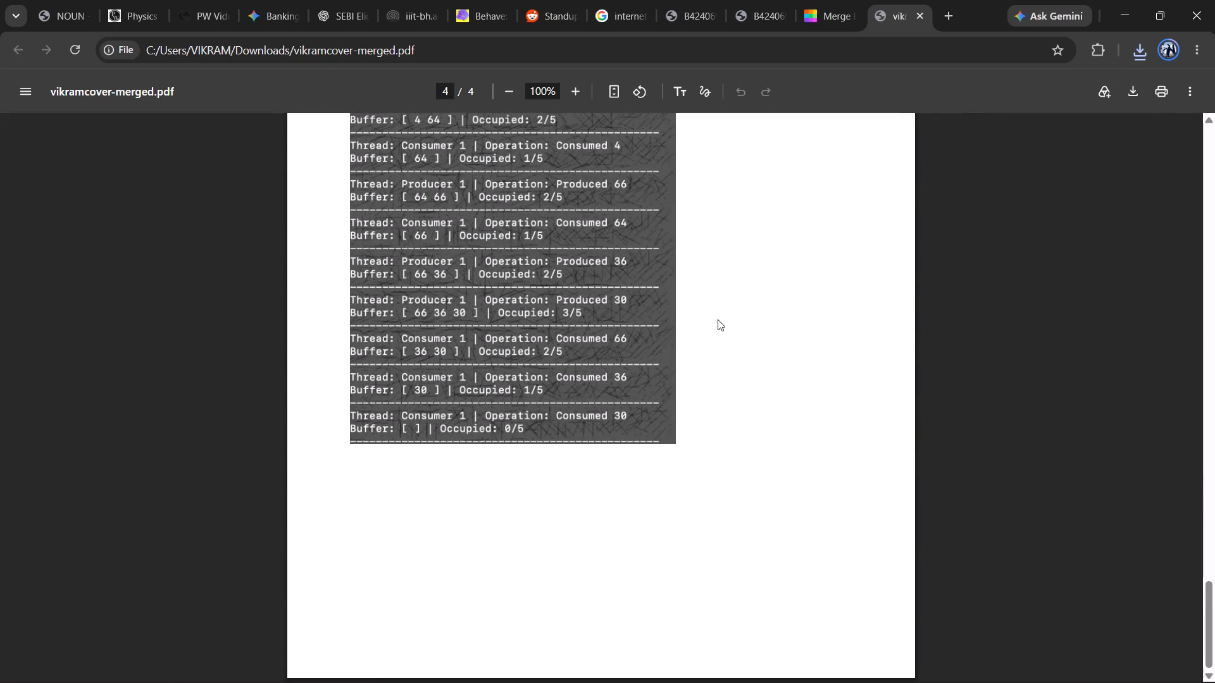
scroll(718, 319, down, 1)
key(alt+Tab)
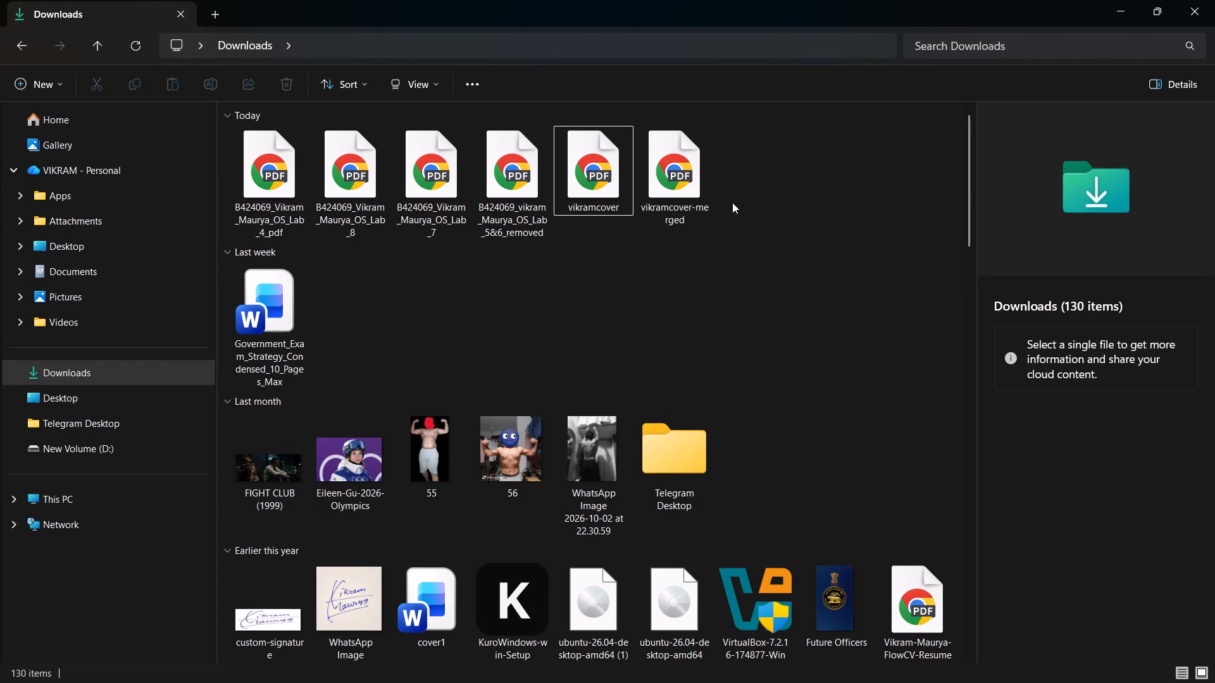
key(alt+Tab)
scroll(685, 336, up, 20)
scroll(685, 336, up, 1)
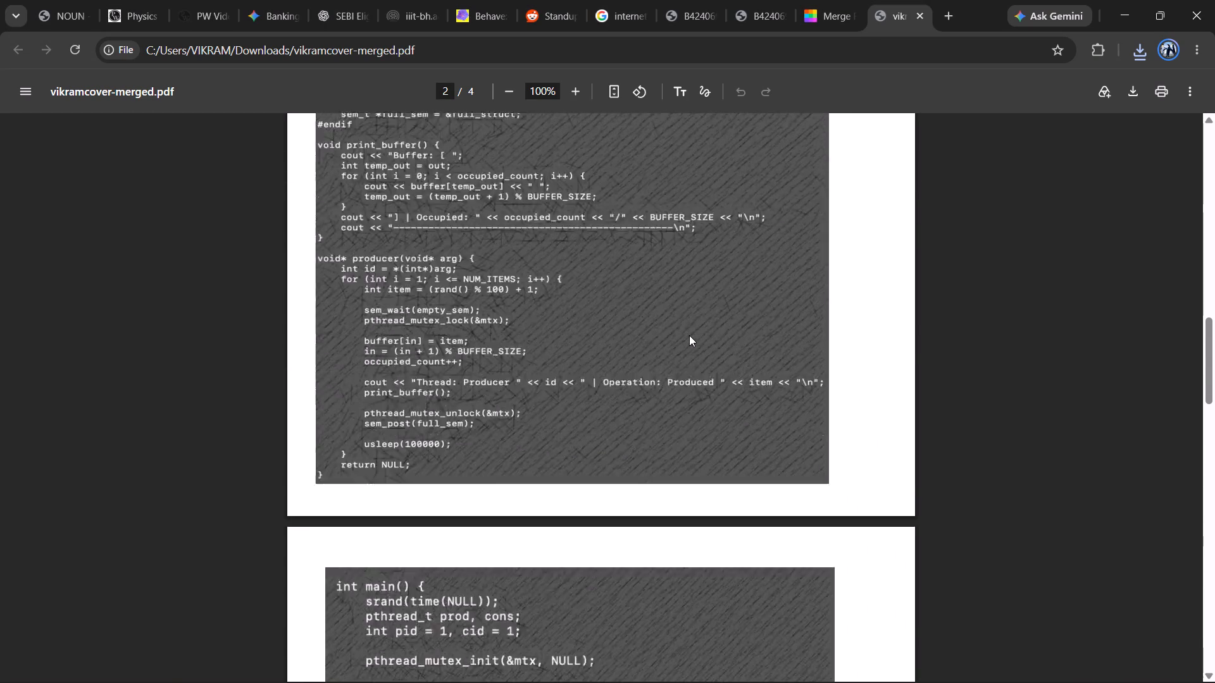
scroll(689, 335, up, 20)
scroll(689, 335, up, 1)
scroll(689, 335, down, 7)
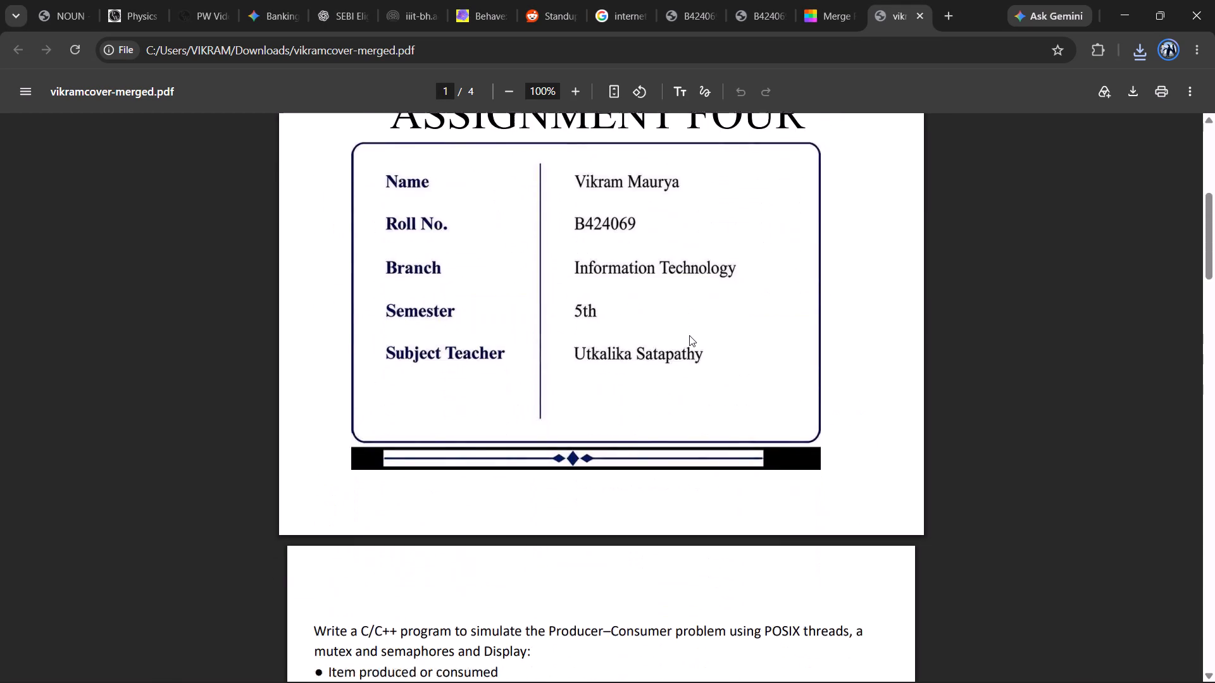
Return to the Smallpdf result, dismiss the Pro offer, and review the merged preview and its download options.
click(827, 23)
scroll(607, 357, up, 6)
scroll(607, 357, down, 2)
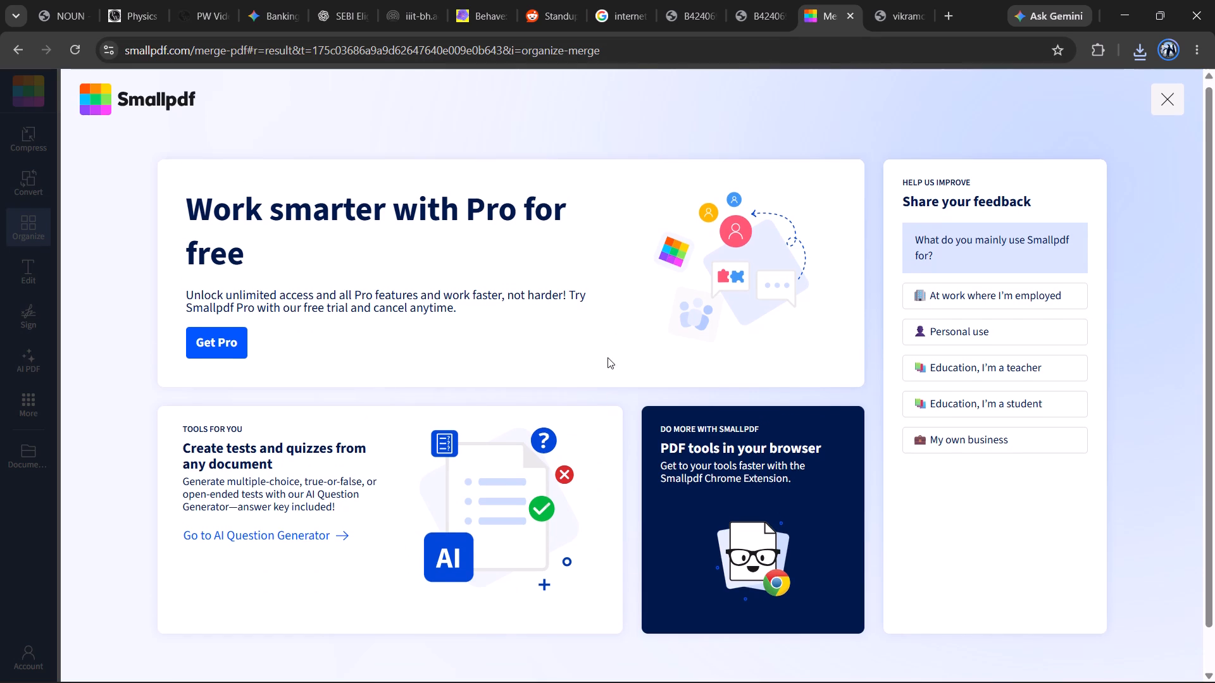
scroll(607, 357, down, 9)
scroll(607, 357, up, 7)
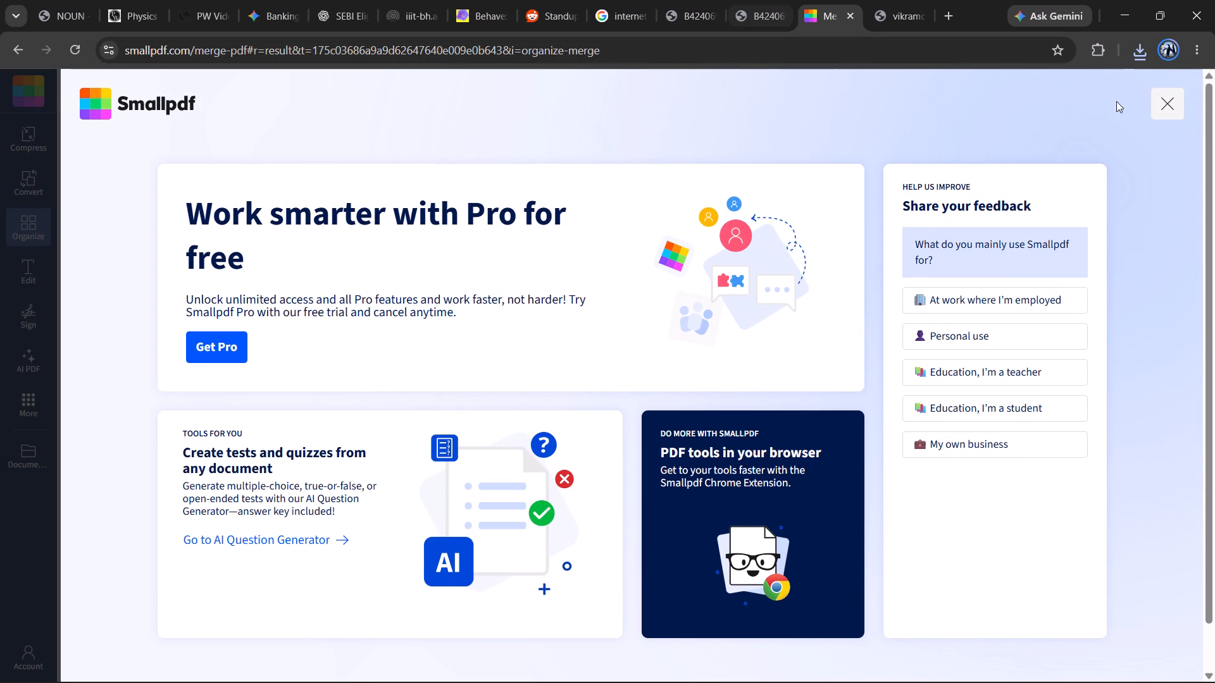
click(1178, 111)
scroll(587, 353, up, 7)
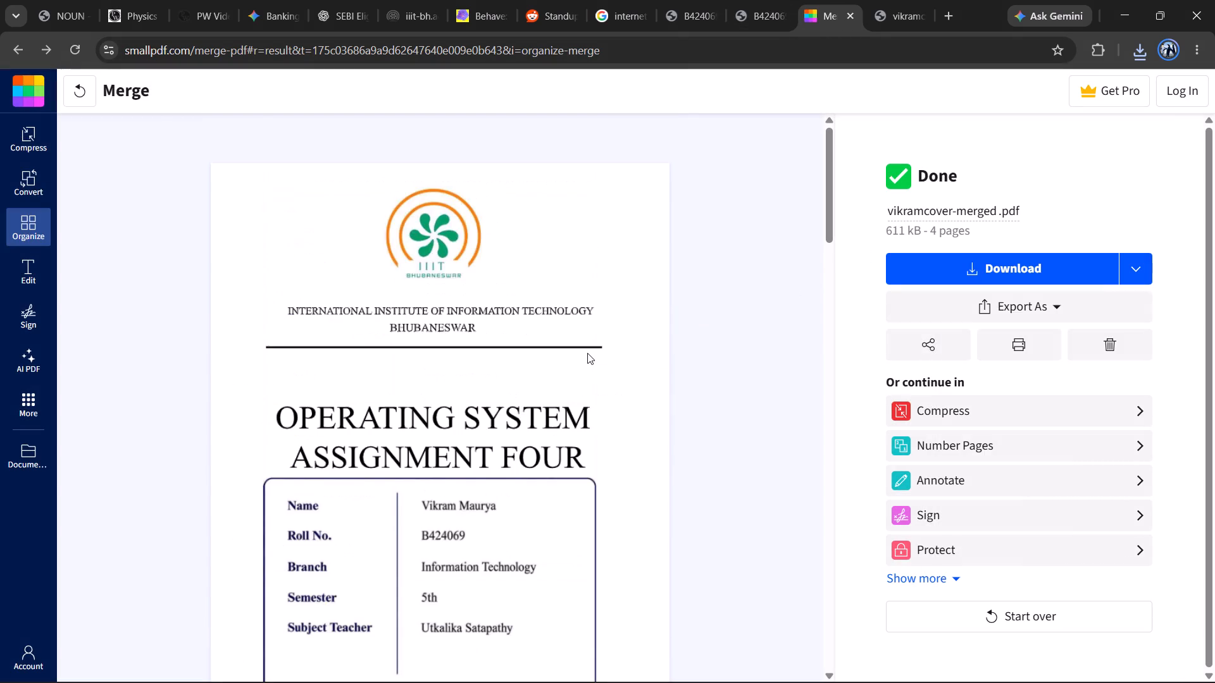
scroll(694, 292, down, 5)
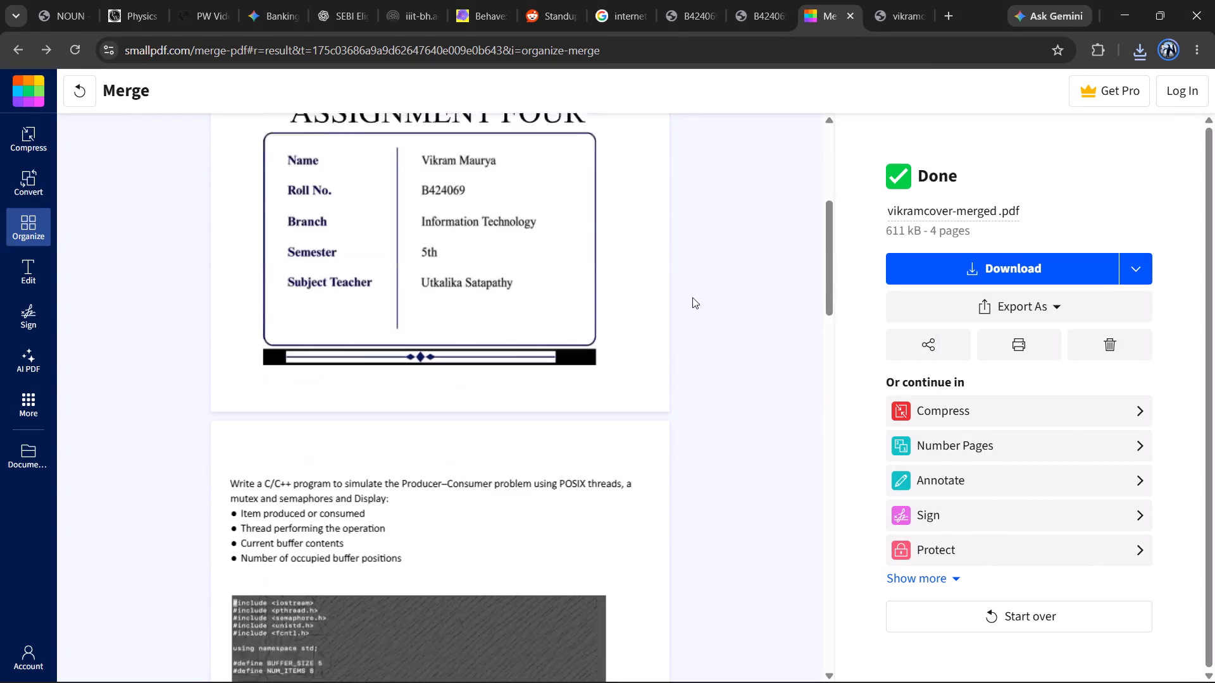
scroll(692, 297, down, 5)
click(1150, 266)
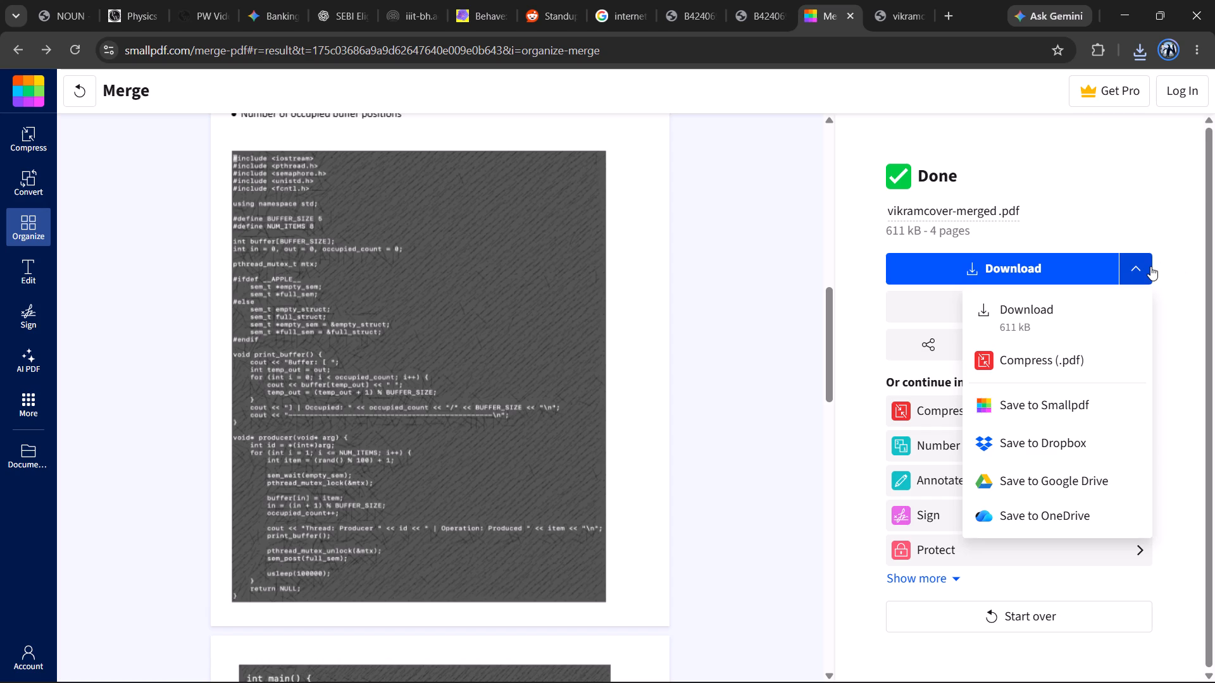
click(1150, 266)
Start the Smallpdf merge over with an empty upload area.
click(89, 83)
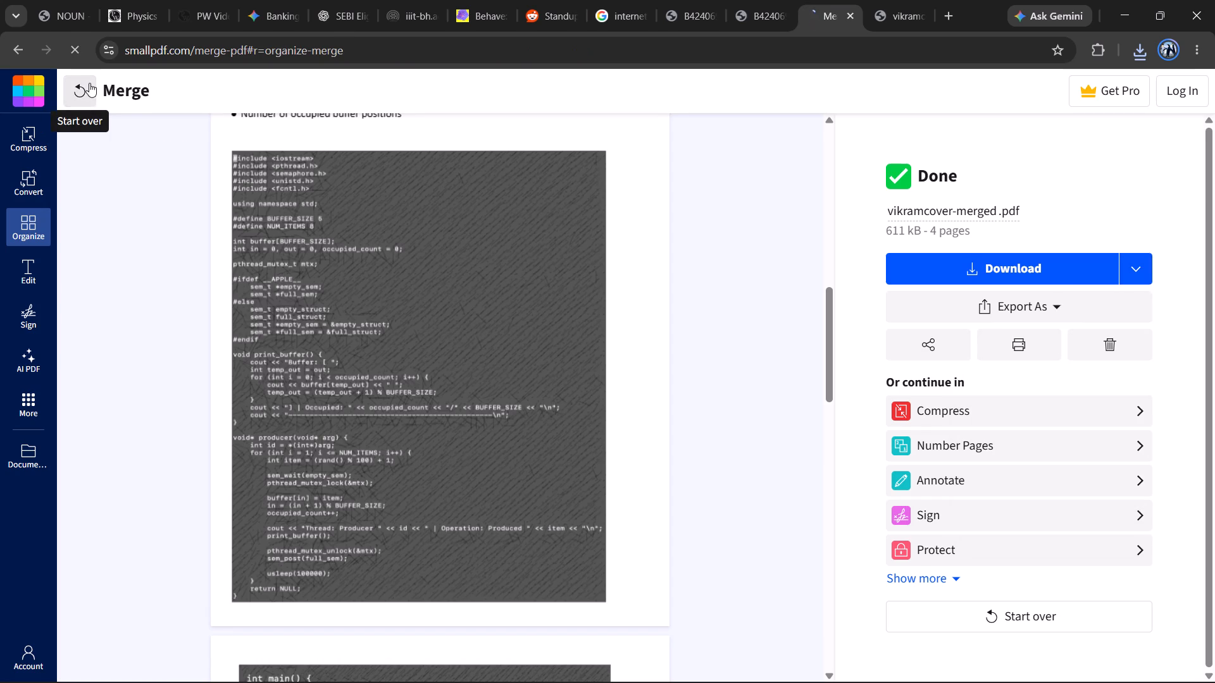
key(alt+Tab)
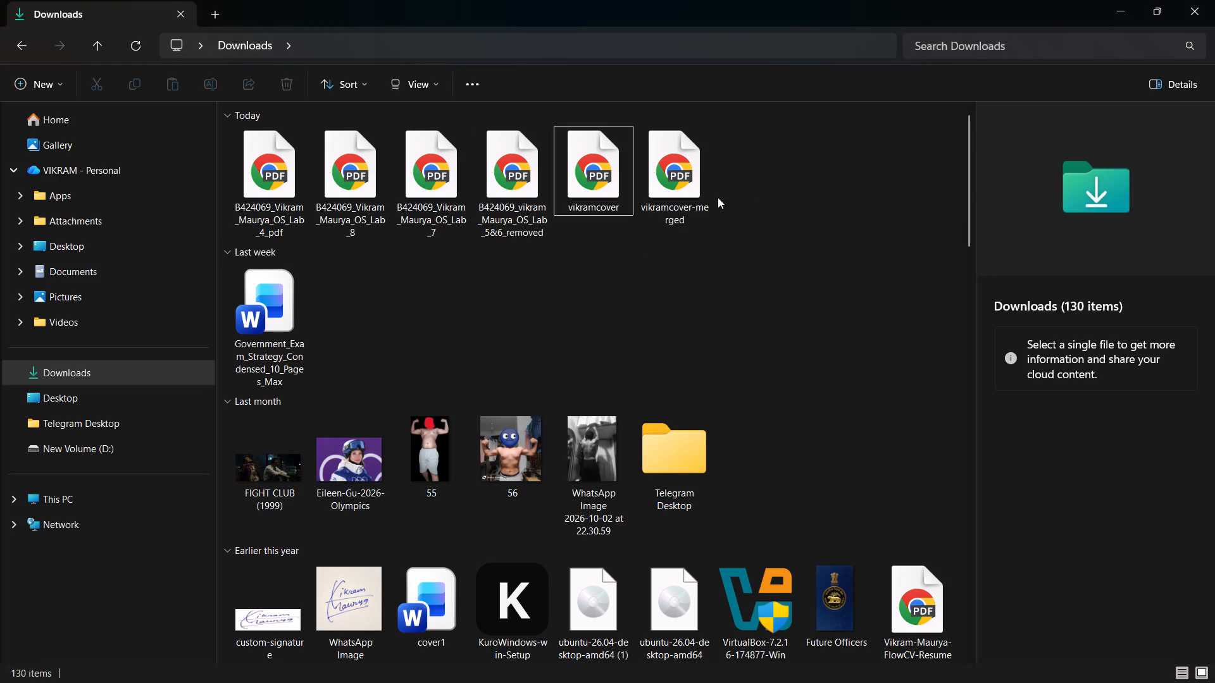
key(alt+Tab)
Compare vikramcover-merged.pdf with the two older open PDFs, the five-page document and the one-page cover, and close those two older tabs.
click(888, 0)
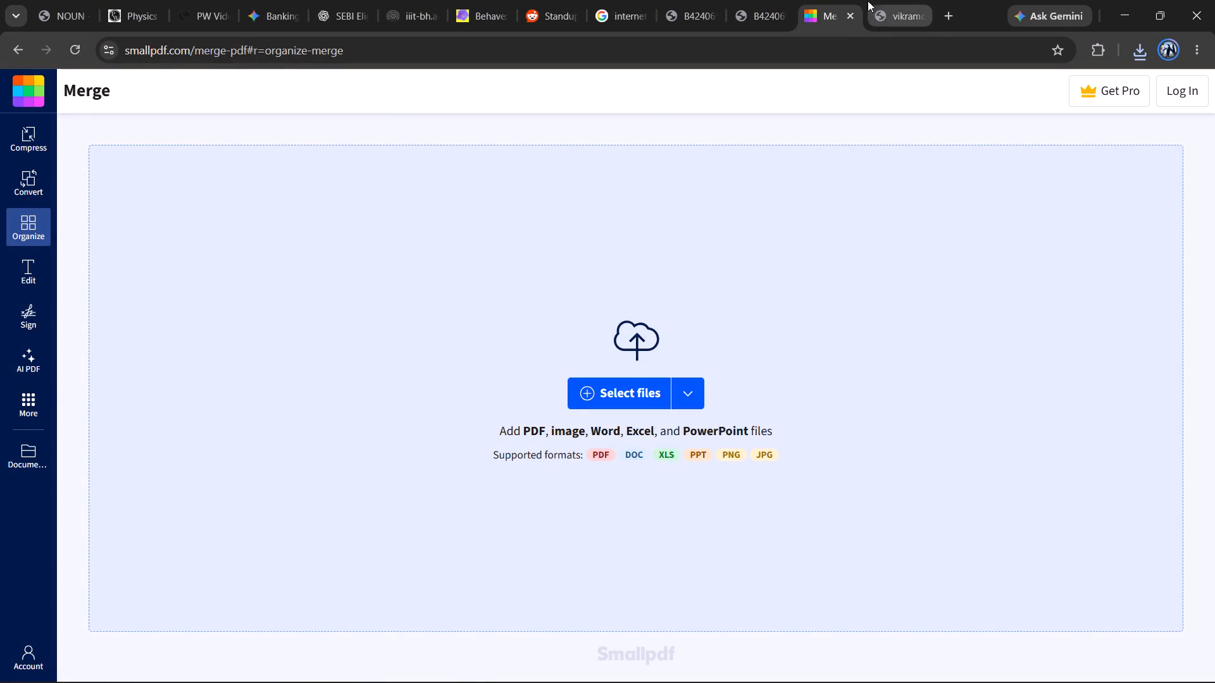
scroll(619, 245, down, 4)
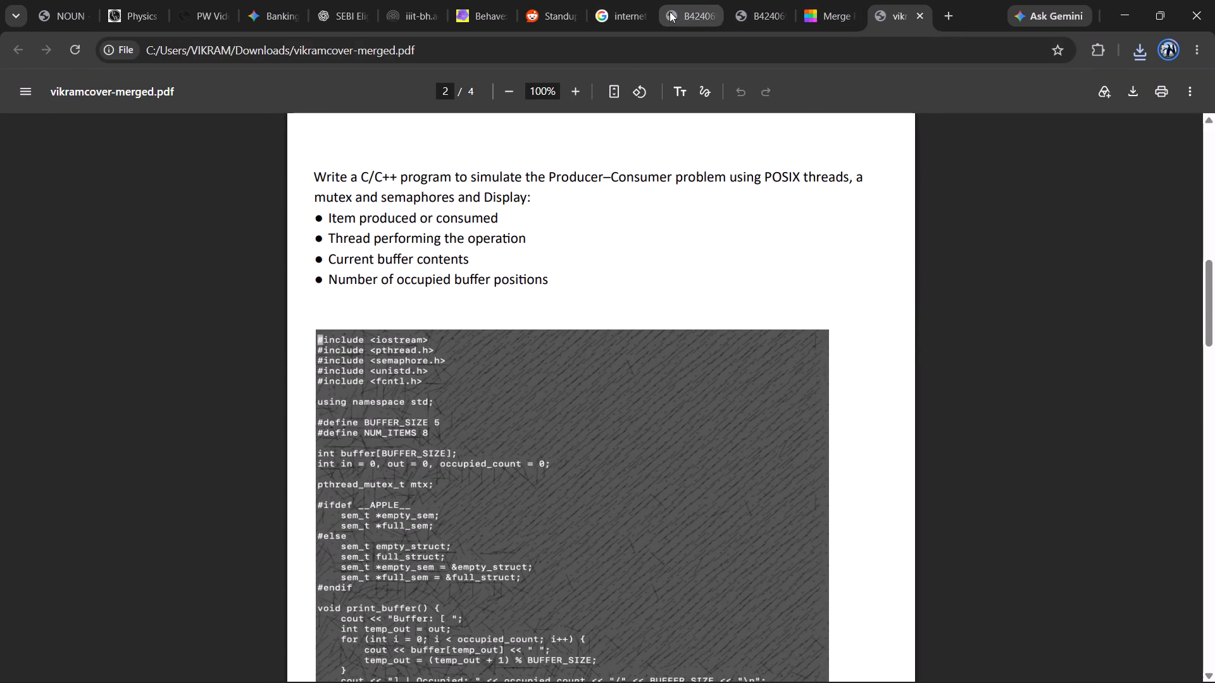
click(670, 11)
scroll(630, 227, down, 19)
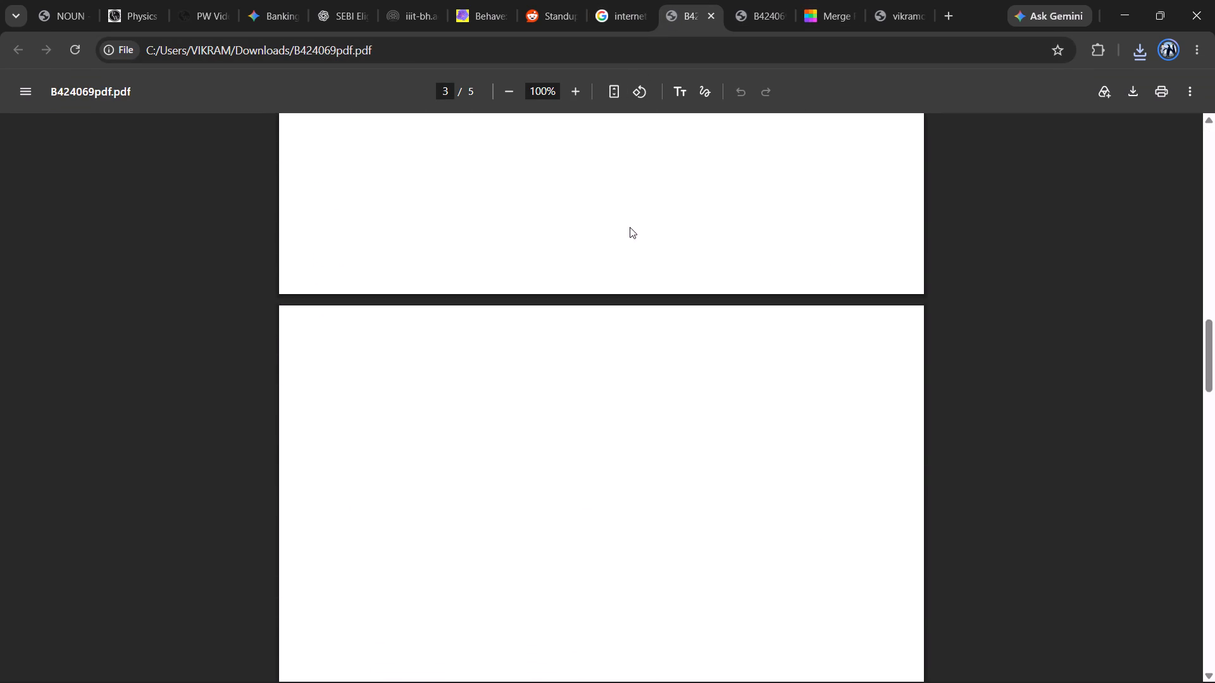
scroll(630, 227, down, 6)
click(769, 12)
scroll(616, 247, down, 8)
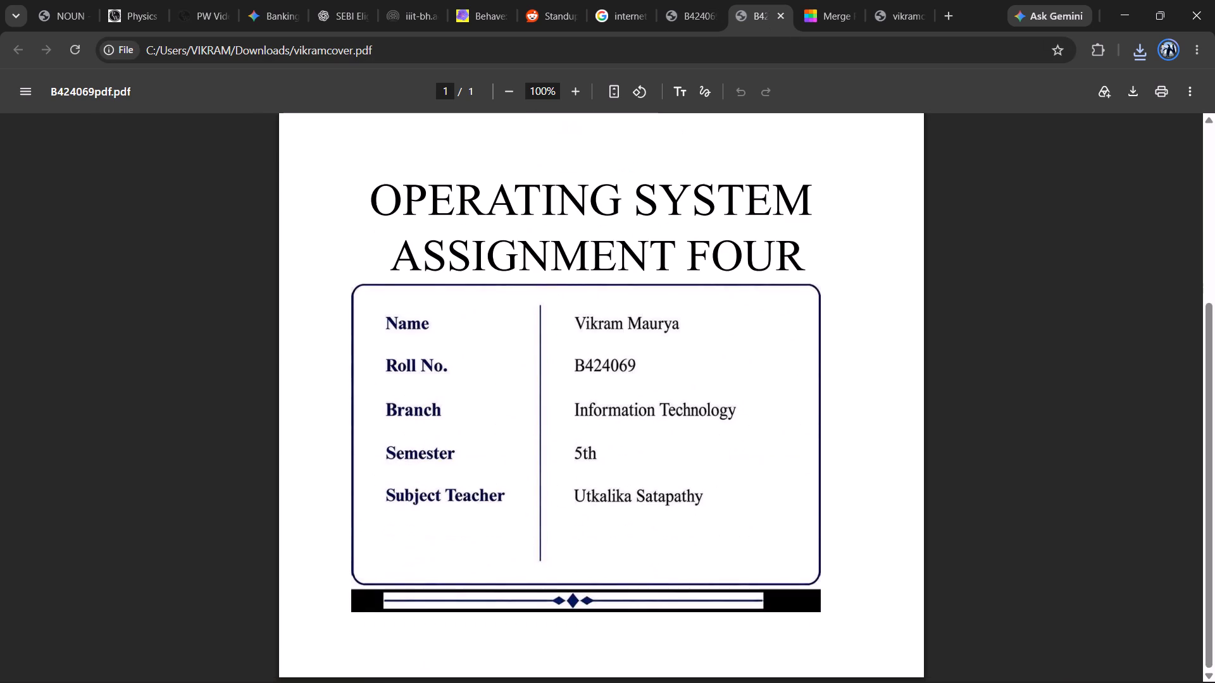
scroll(615, 248, down, 8)
click(706, 14)
click(713, 14)
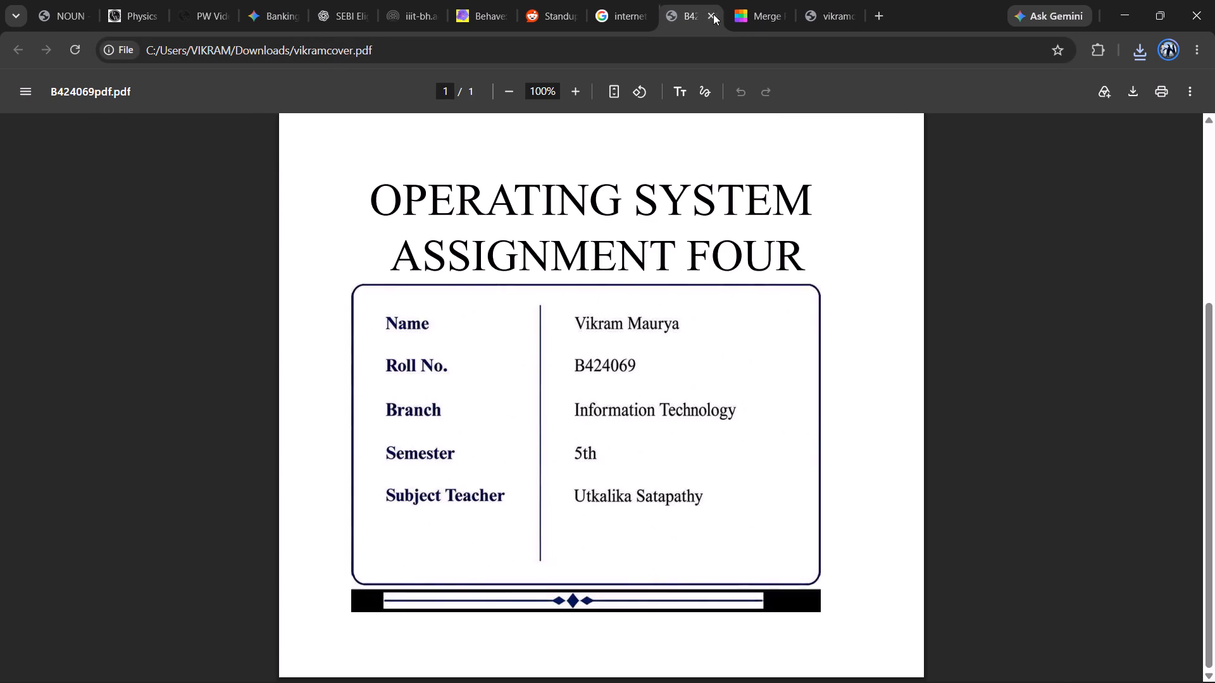
click(713, 14)
Select the OS_Lab_8, OS_Lab_7 and OS_Lab_5&6_removed PDFs in the Downloads folder and open them together.
key(alt+Tab)
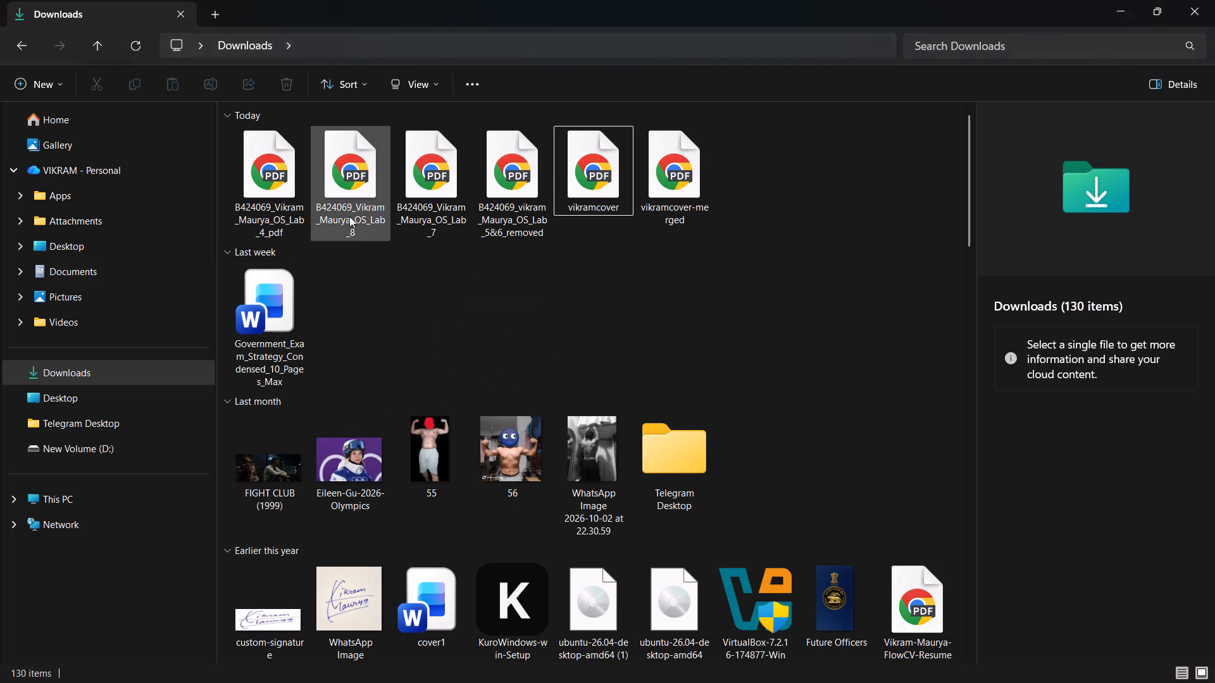
drag(350, 248, 433, 231)
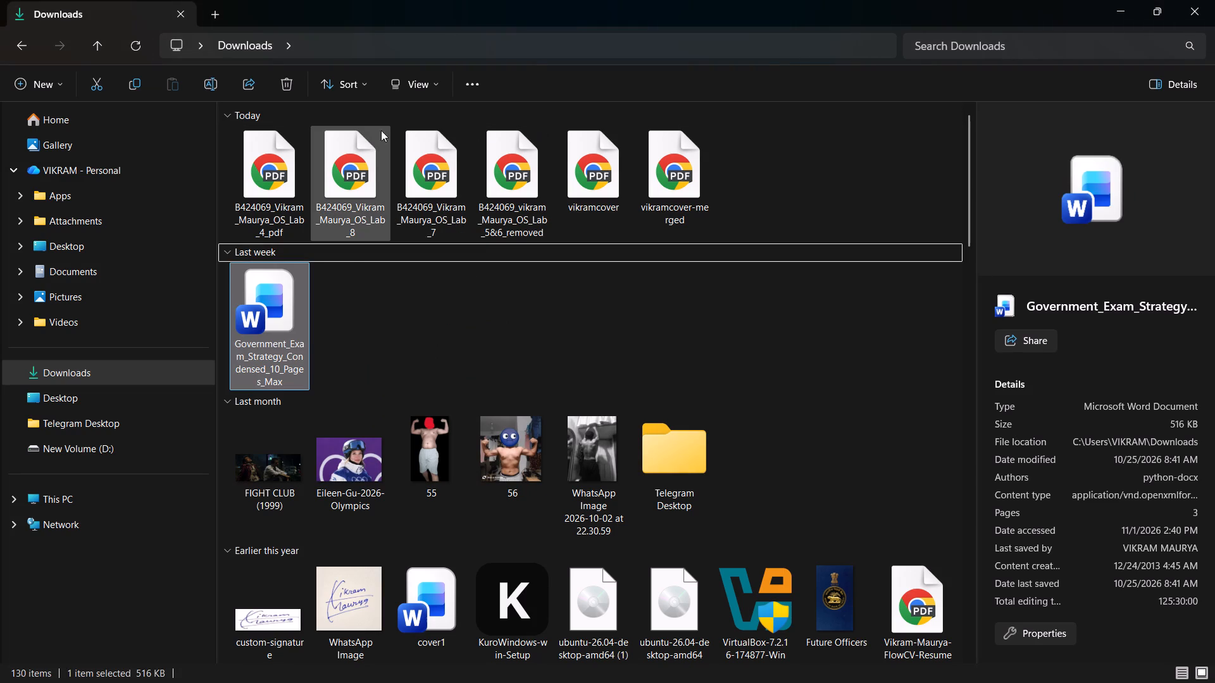
drag(365, 125, 439, 179)
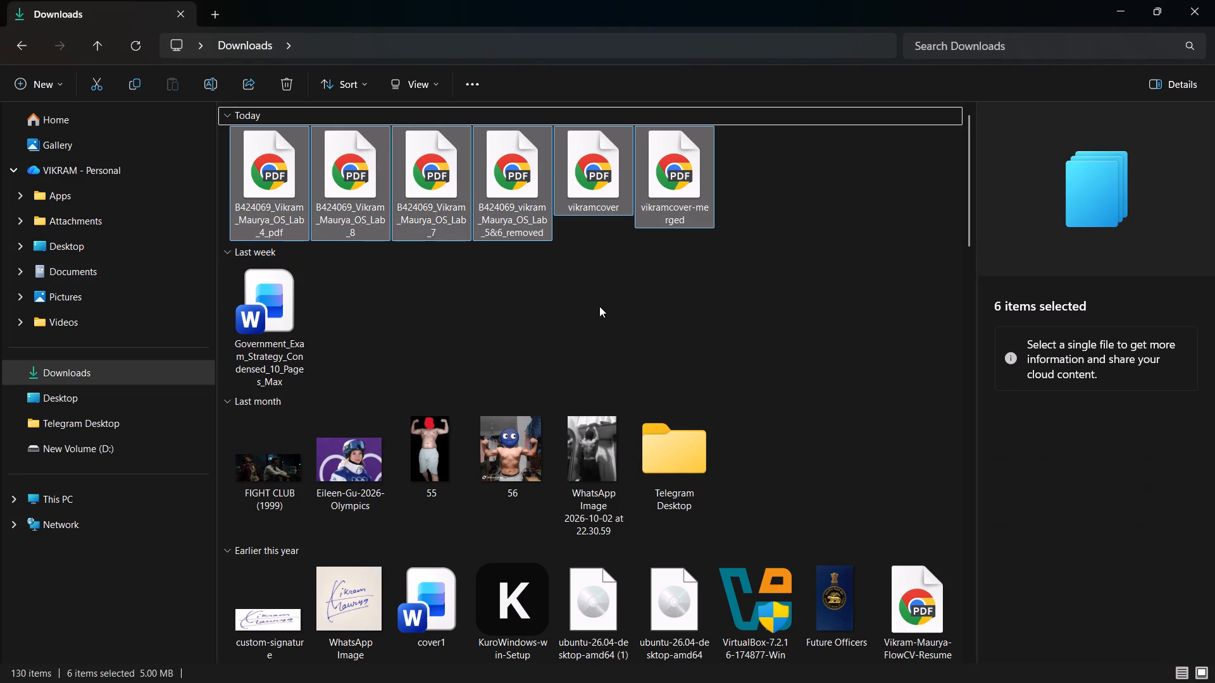
click(599, 307)
drag(361, 199, 489, 213)
click(892, 336)
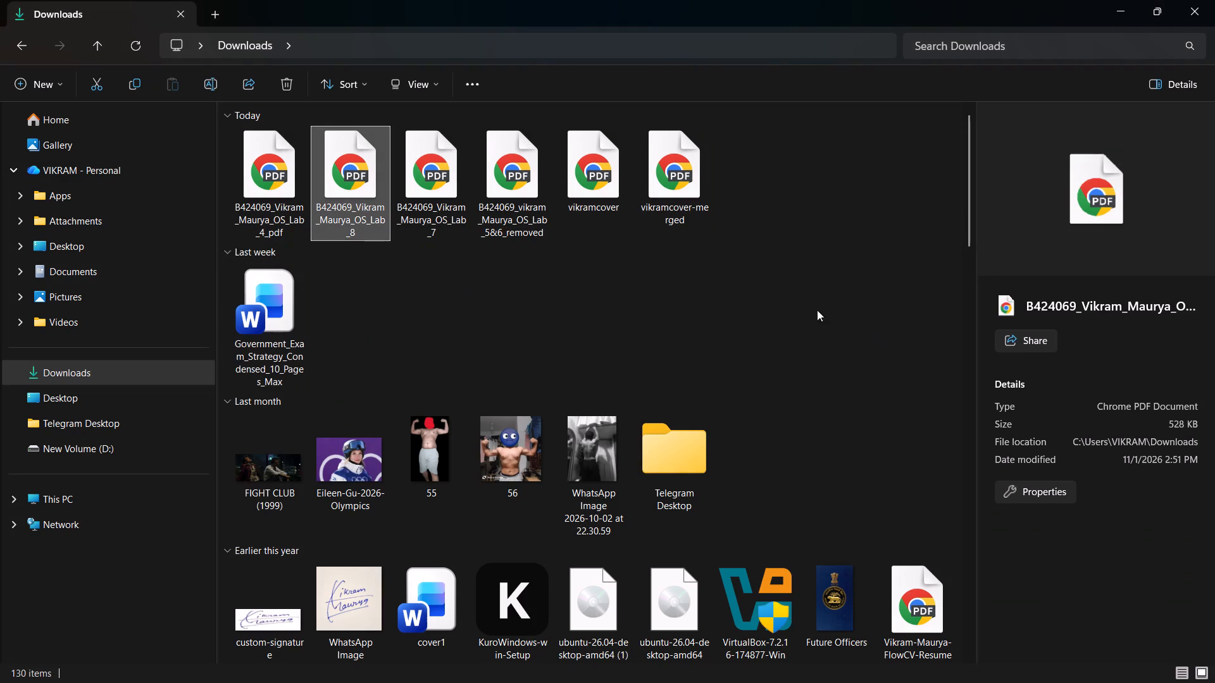
drag(556, 225, 364, 225)
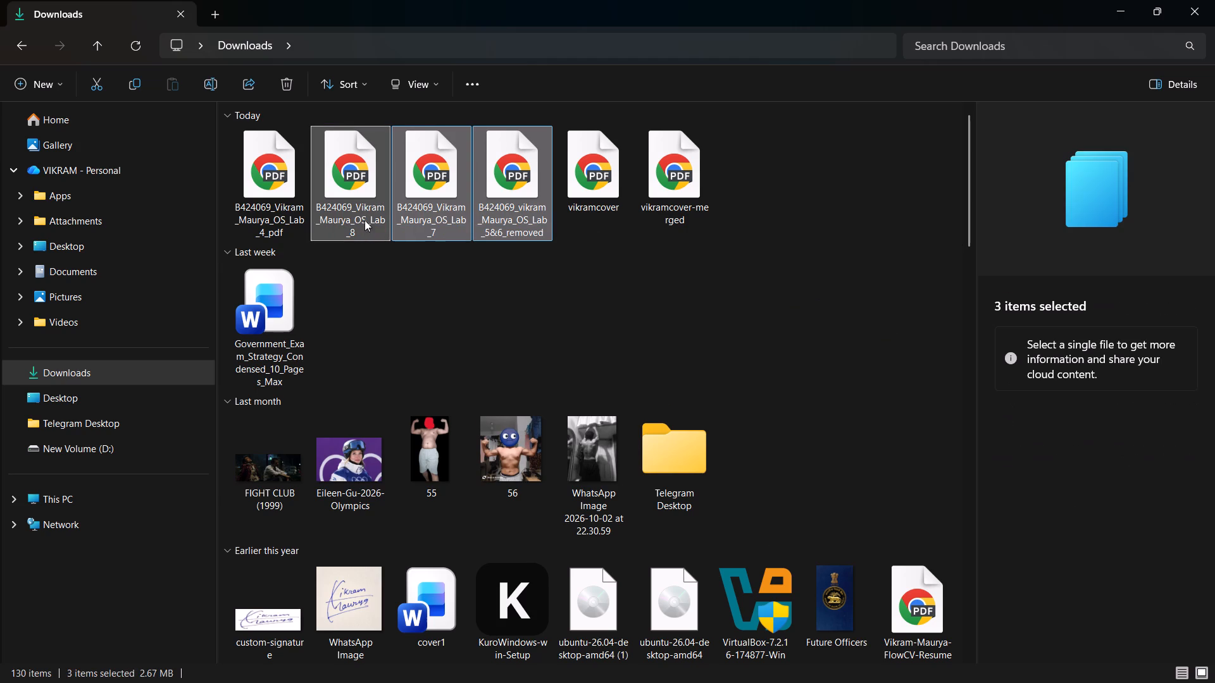
right_click(364, 181)
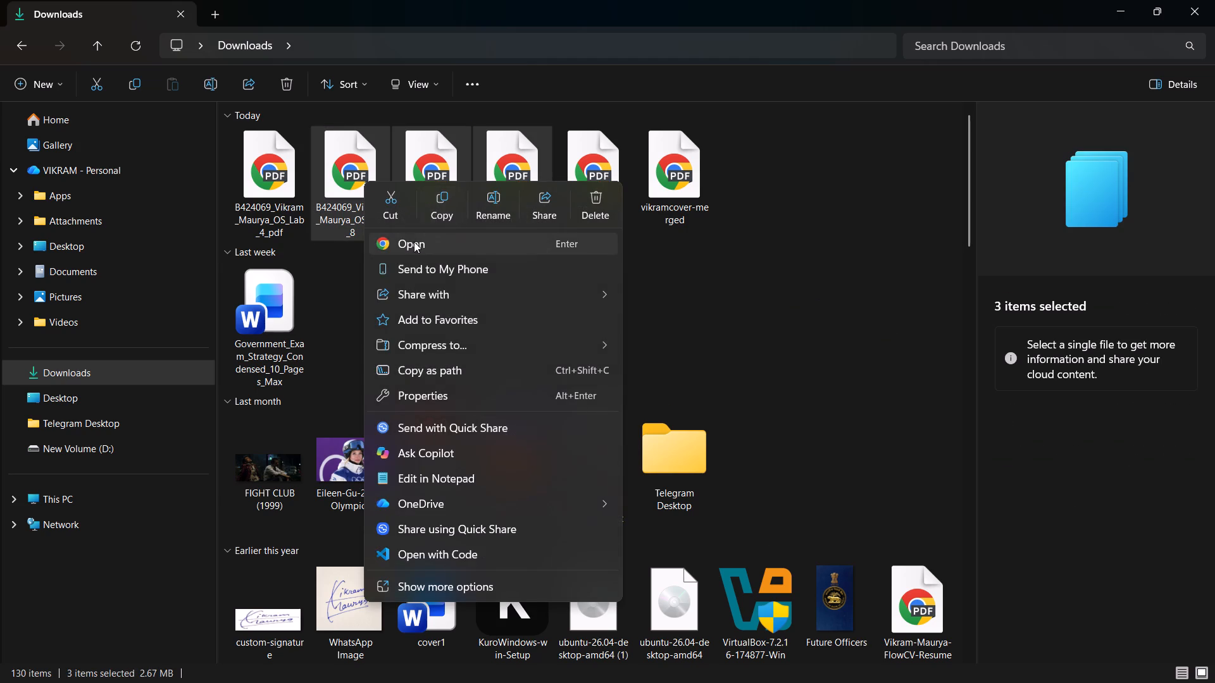
click(414, 242)
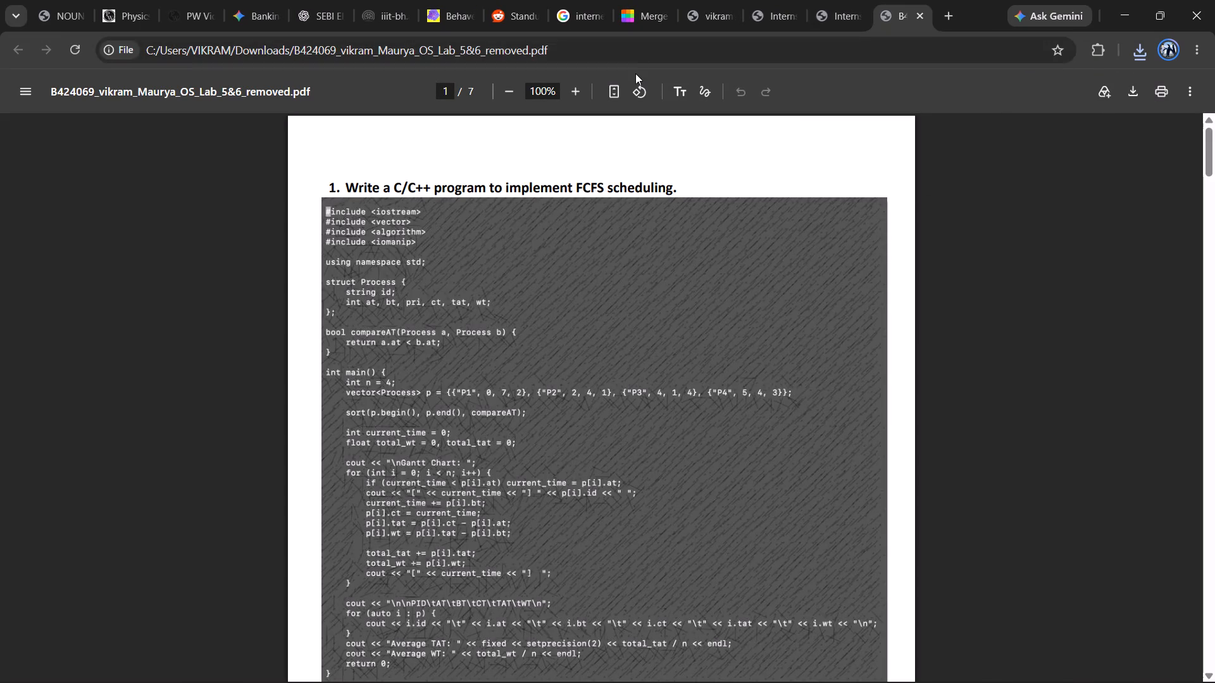
Reorder the browser tabs so vikramcover-merged.pdf and the Smallpdf merge page come after the three lab PDFs.
click(702, 18)
drag(624, 19, 767, 19)
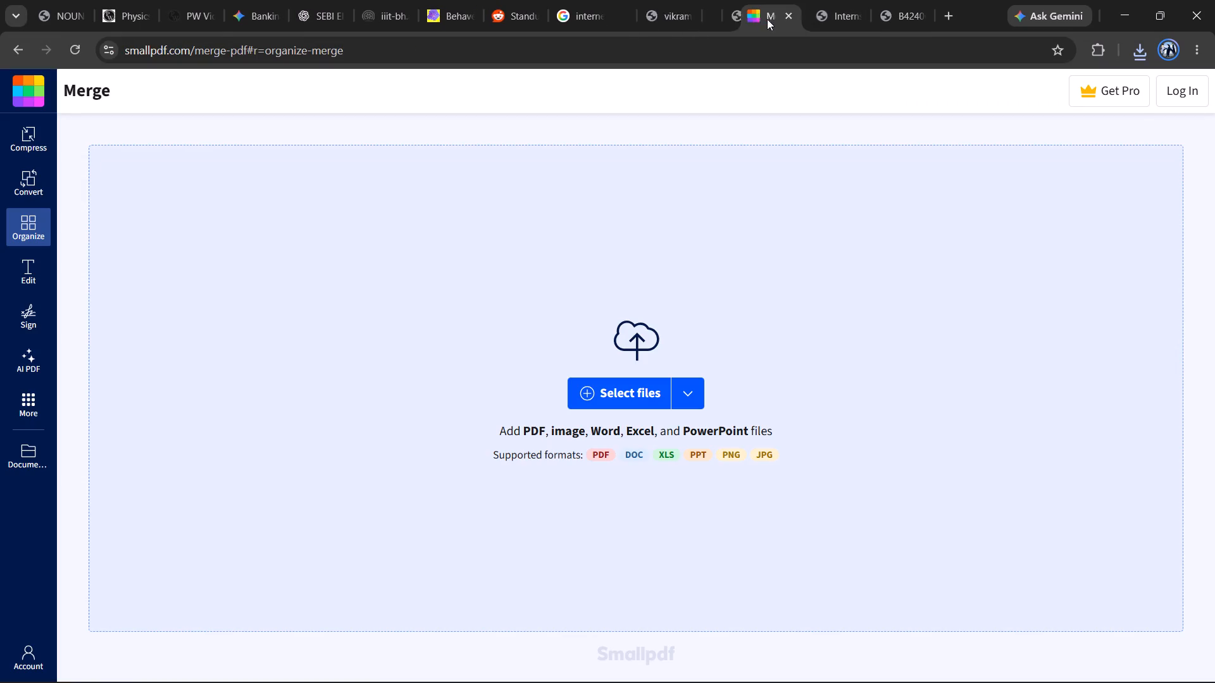
drag(767, 19, 859, 19)
drag(633, 24, 818, 24)
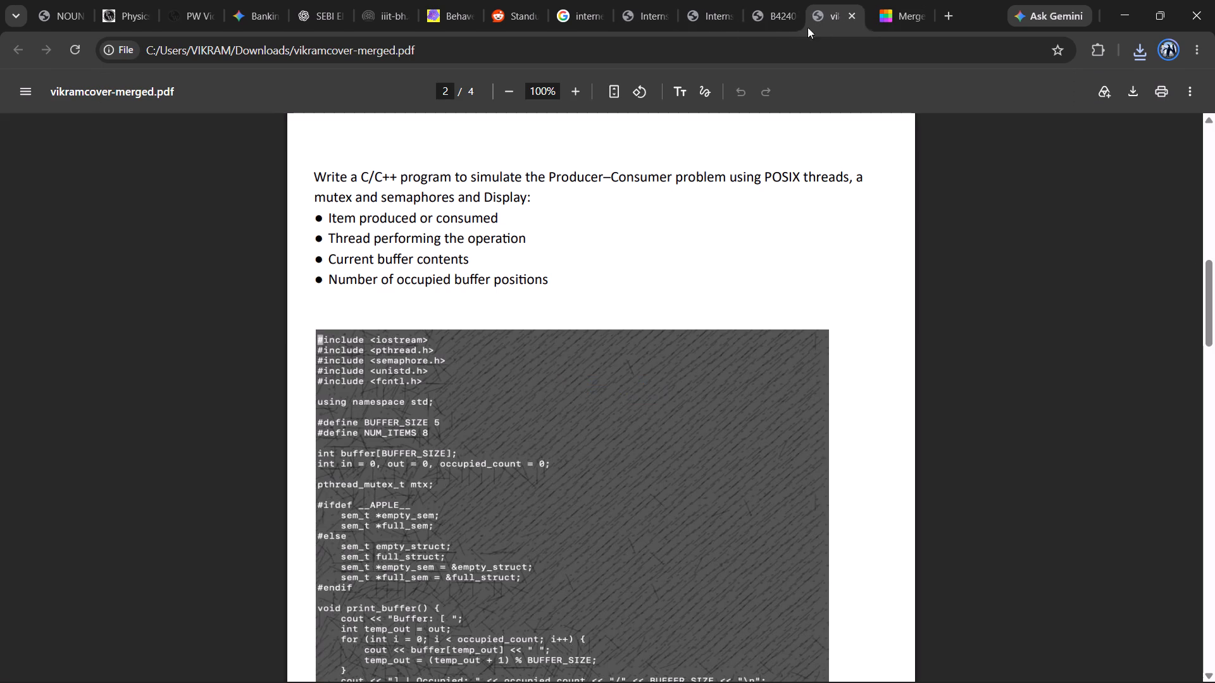
Compare the first pages of the original OS_Lab_8 PDF with the cover and following page of vikramcover-merged.pdf.
click(666, 26)
scroll(678, 269, up, 6)
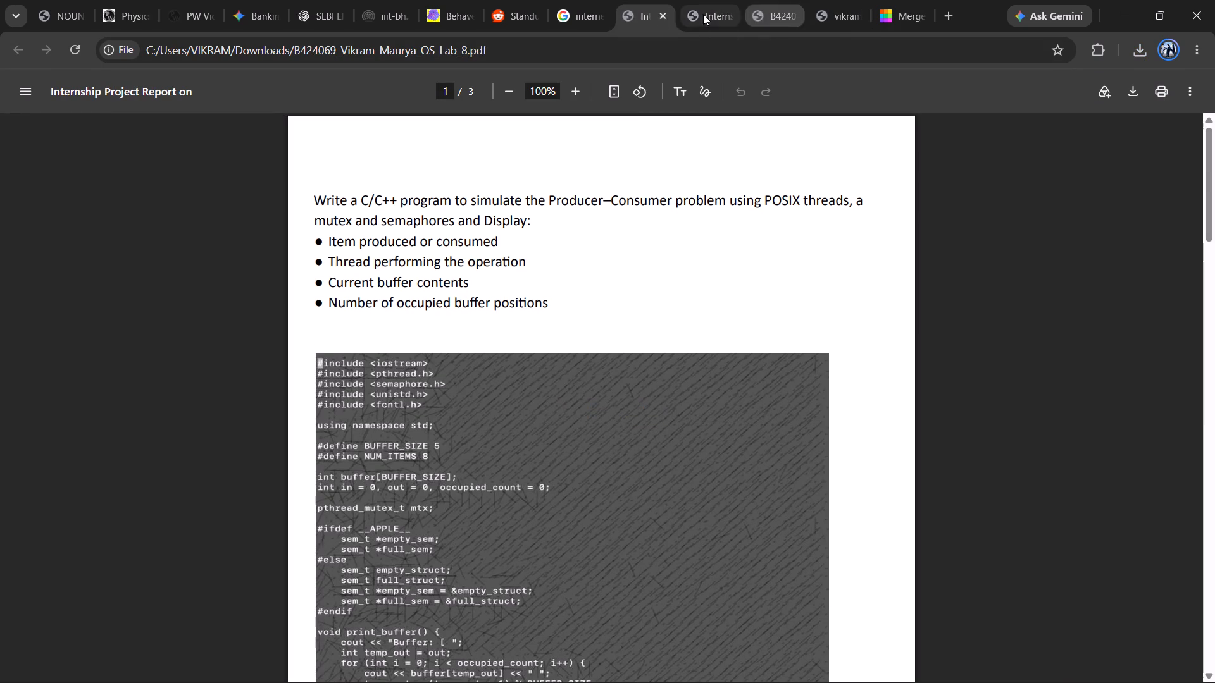
click(835, 21)
scroll(707, 241, up, 5)
scroll(707, 241, down, 3)
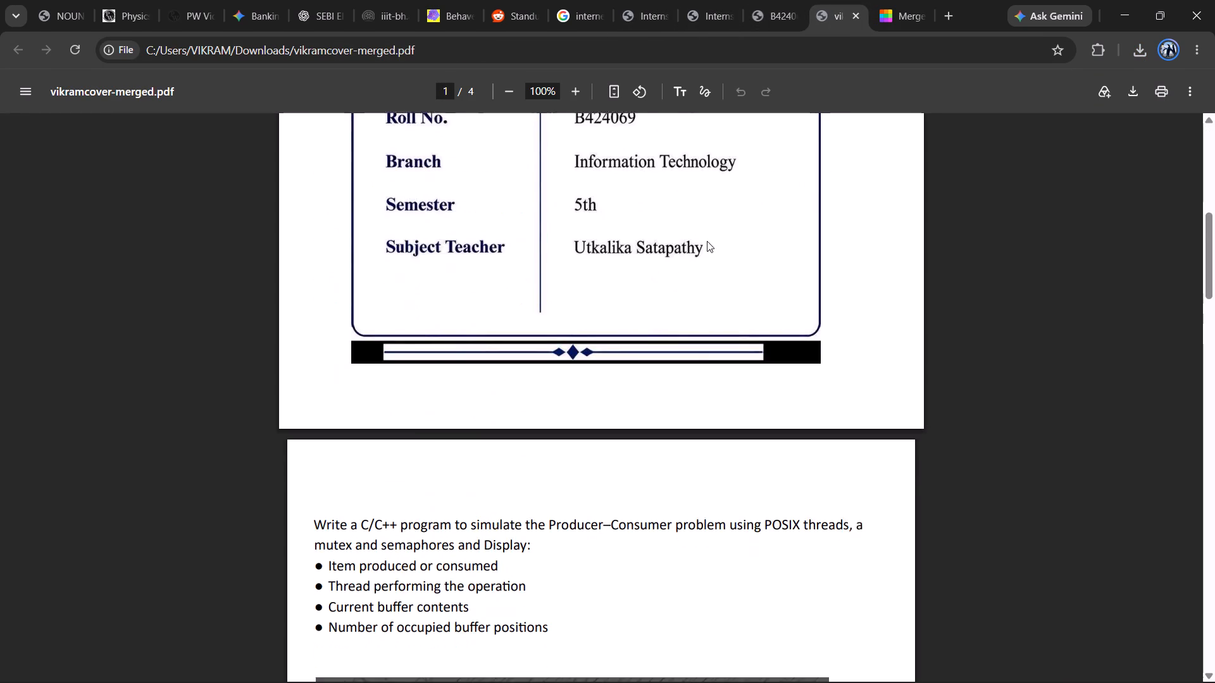
click(637, 13)
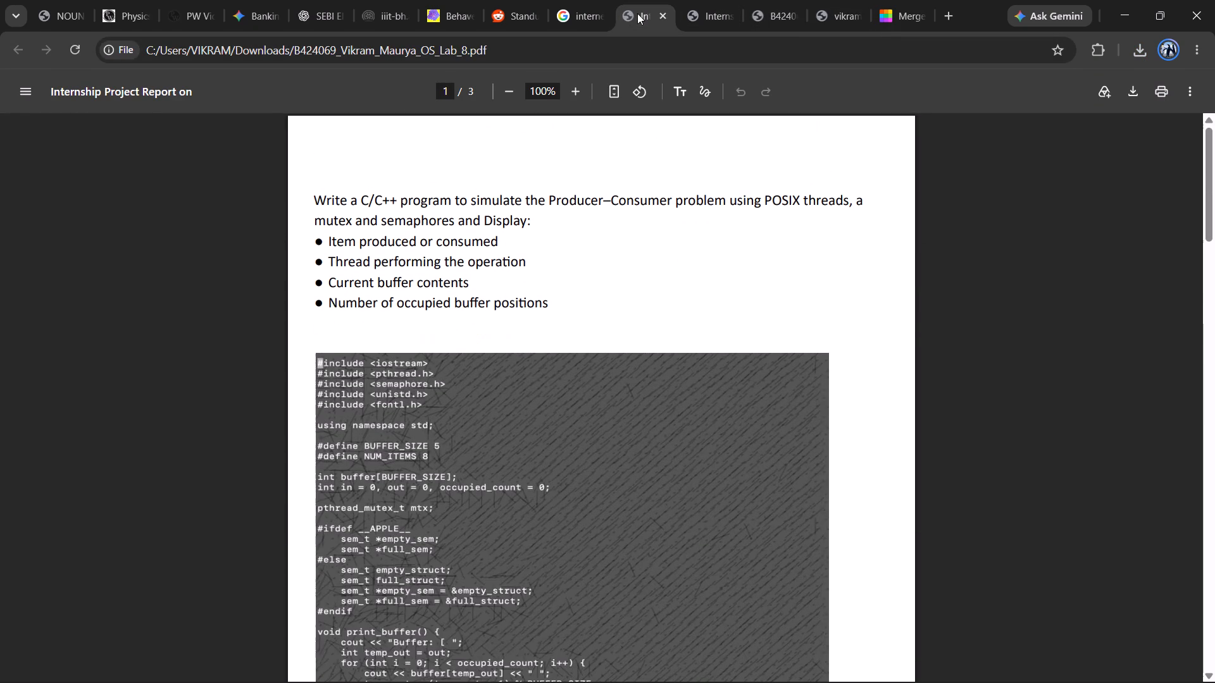
click(840, 16)
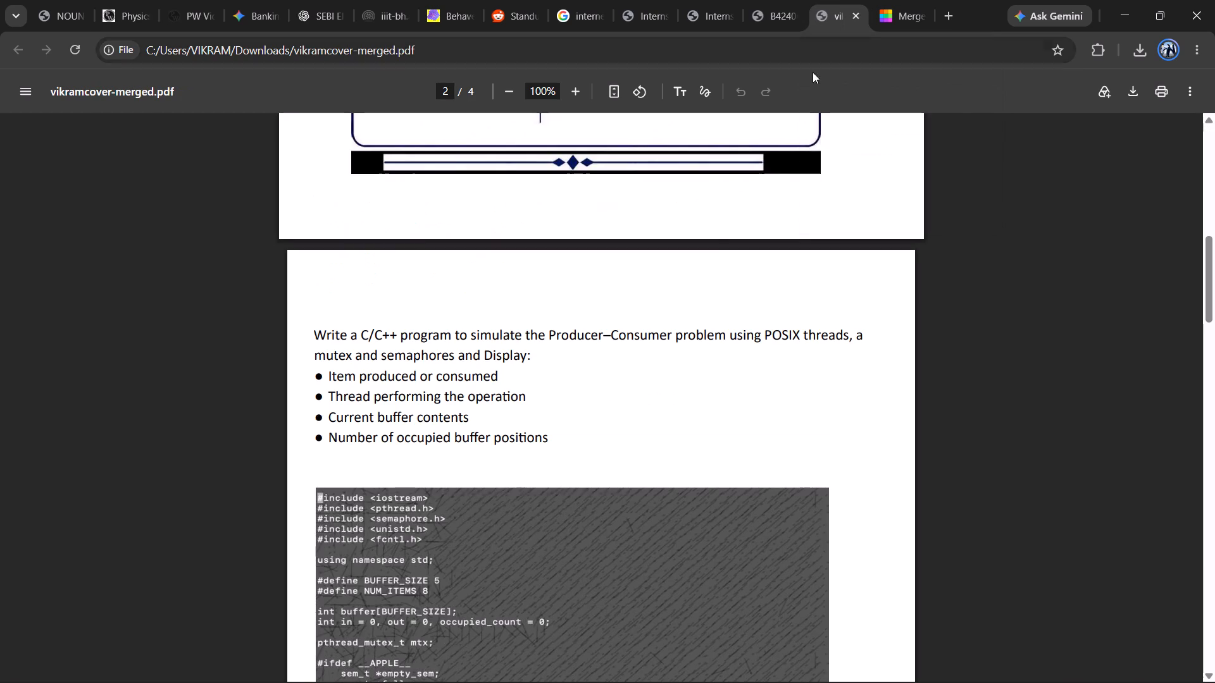
scroll(655, 309, down, 2)
scroll(655, 309, up, 2)
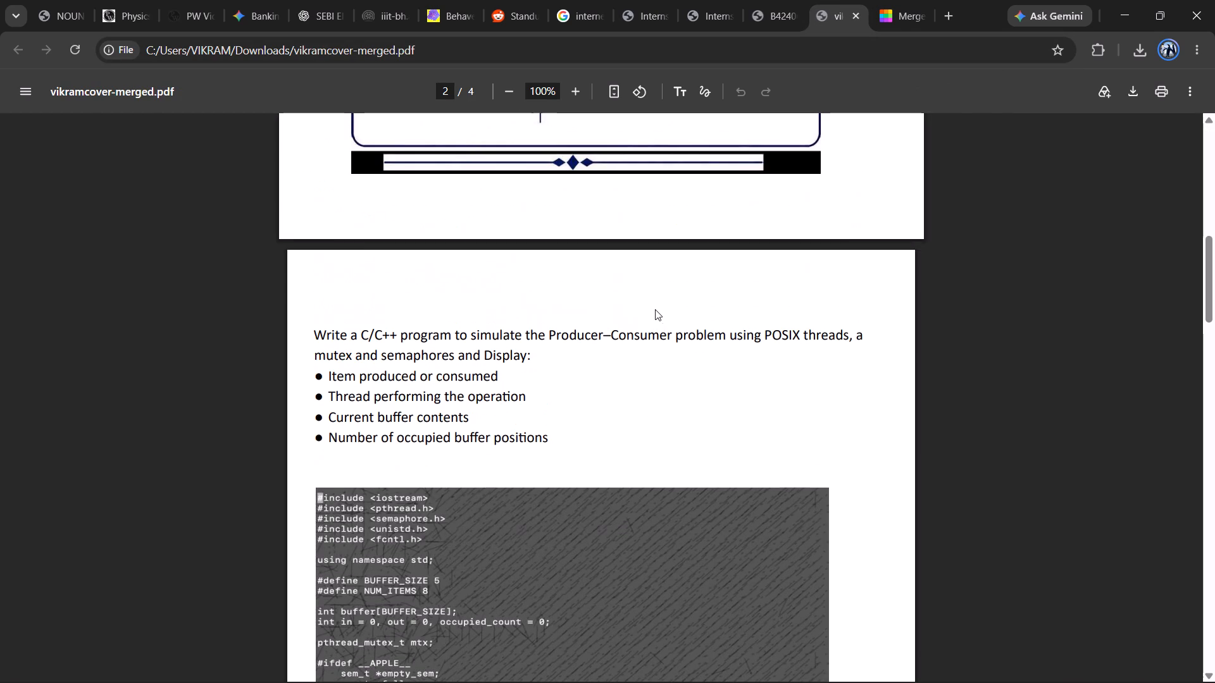
In the Downloads folder, copy the original OS_Lab_8 PDF's file name and rename that file as 8.
key(alt+Tab)
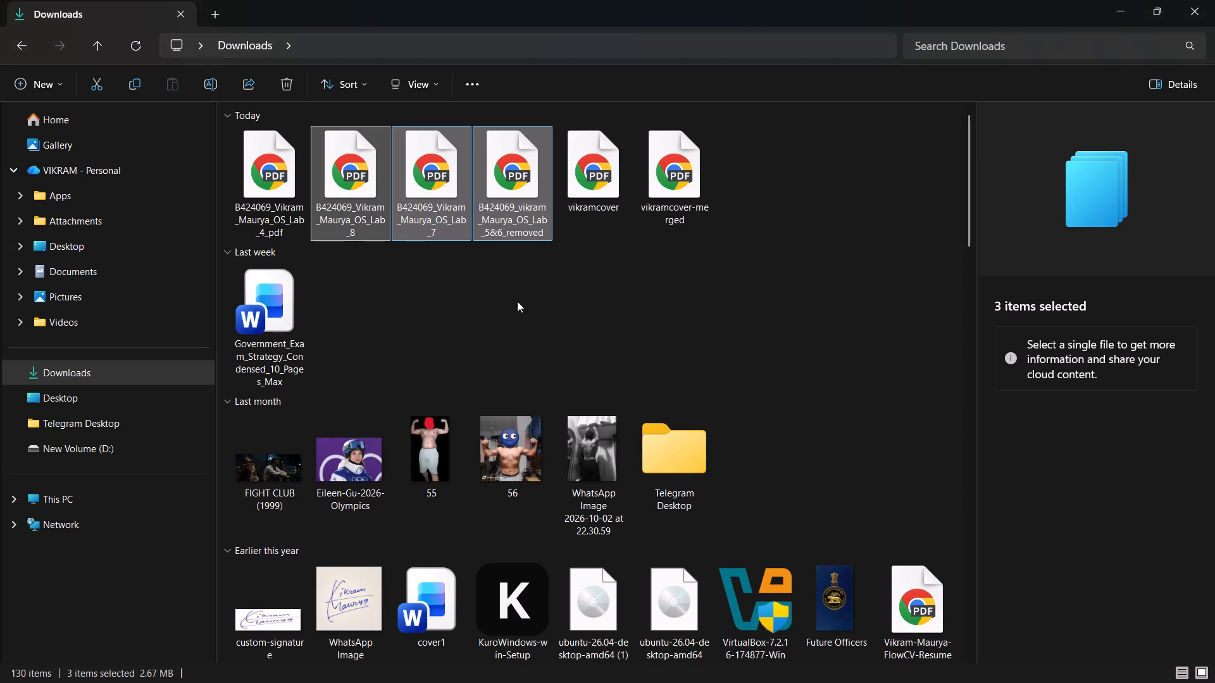
click(347, 218)
right_click(347, 218)
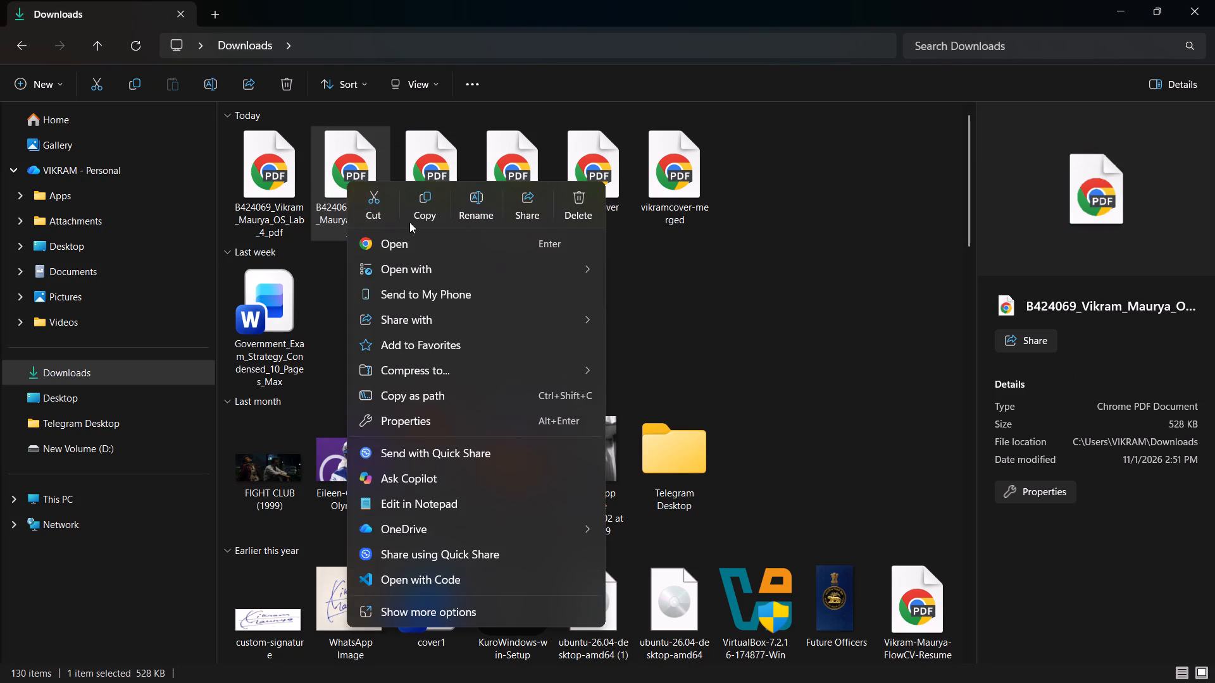
click(479, 212)
key(ctrl+c)
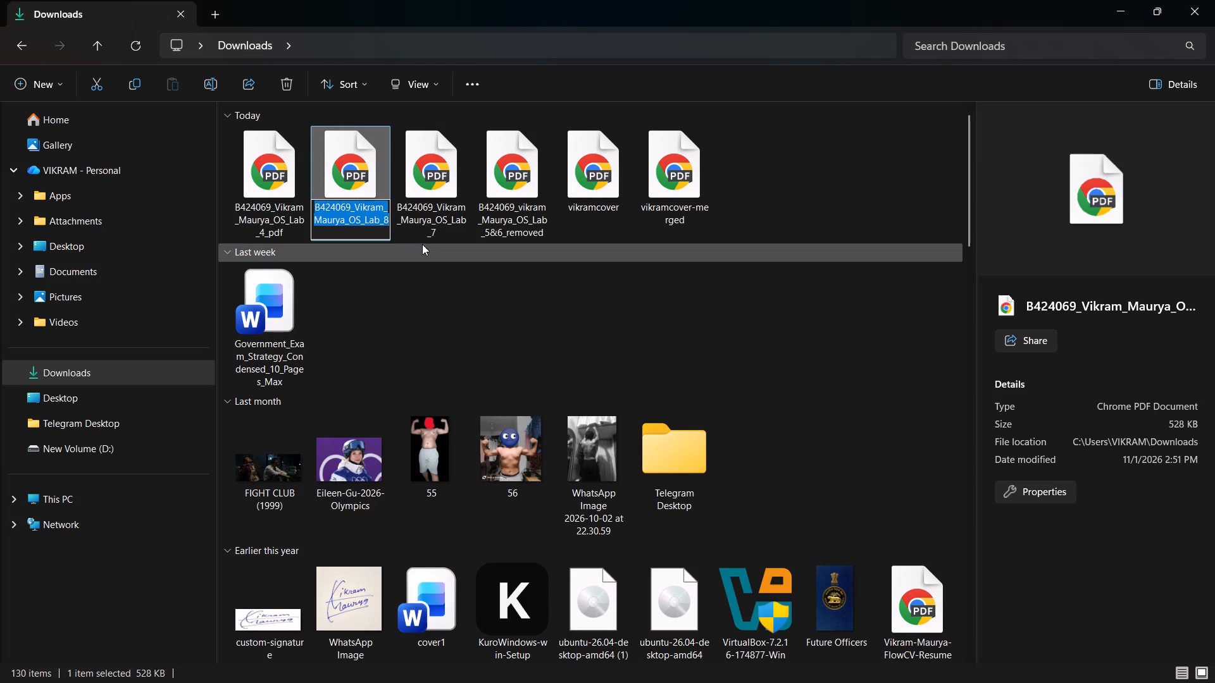
key(BackSpace)
key(1)
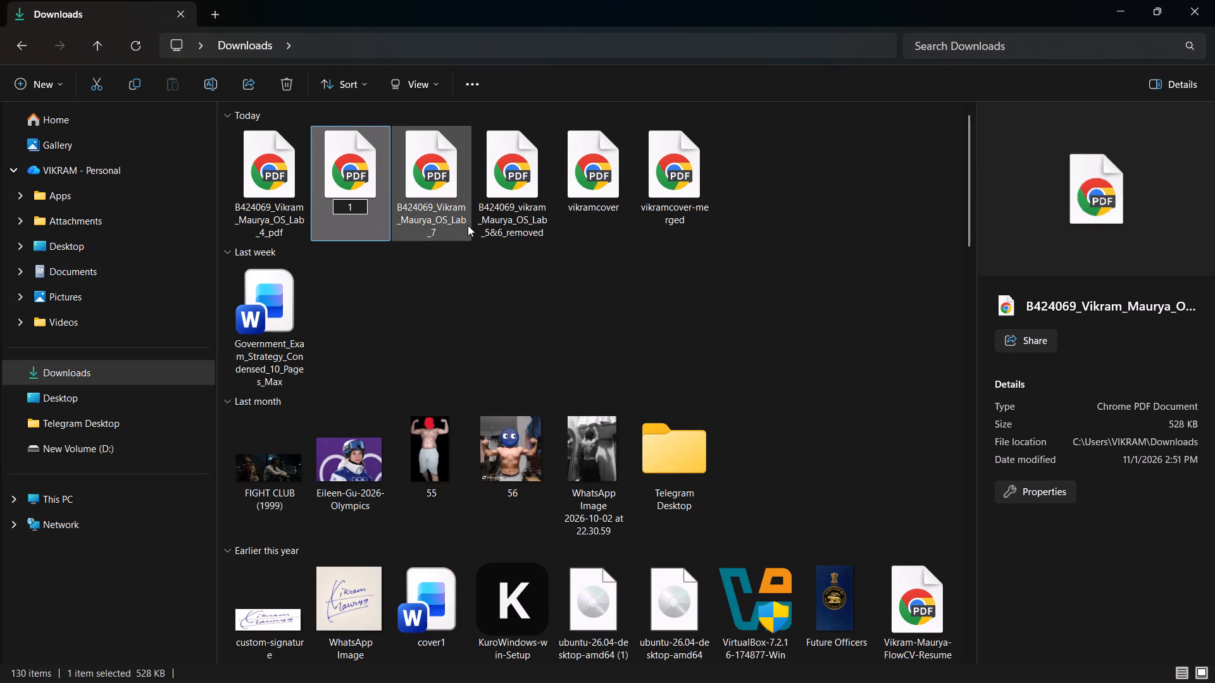
key(BackSpace)
key(8)
key(Return)
click(834, 195)
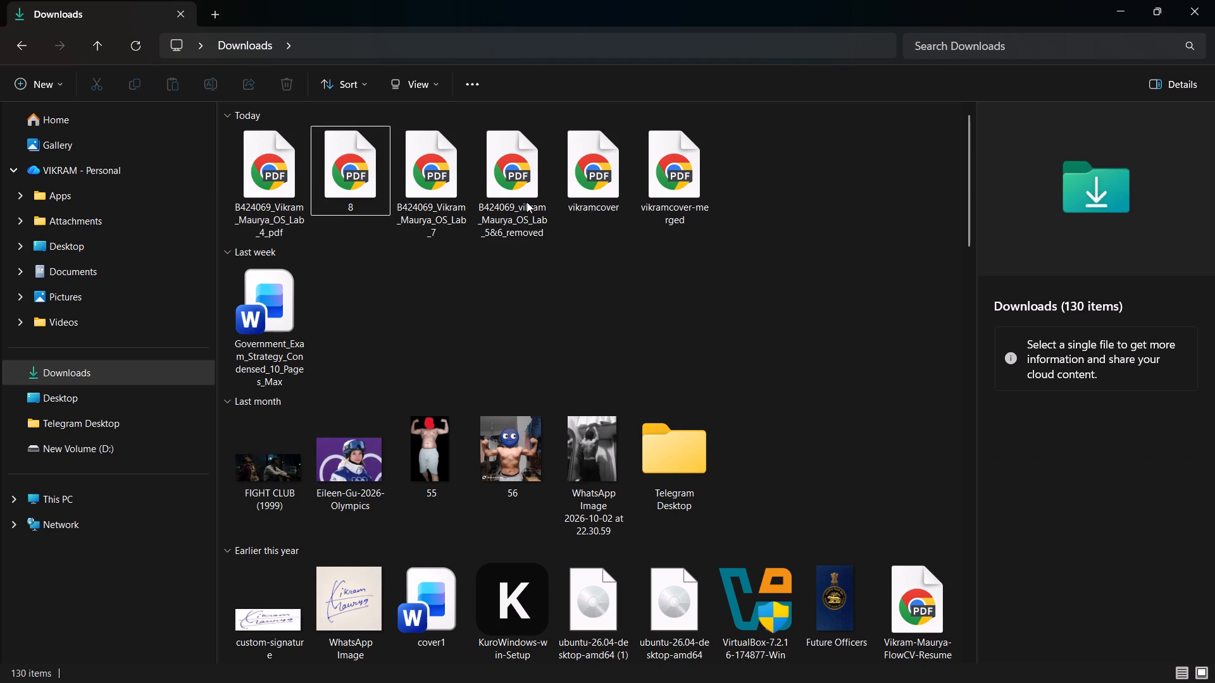
Rename the vikramcover-merged file with the copied OS_Lab_8 file name.
click(690, 214)
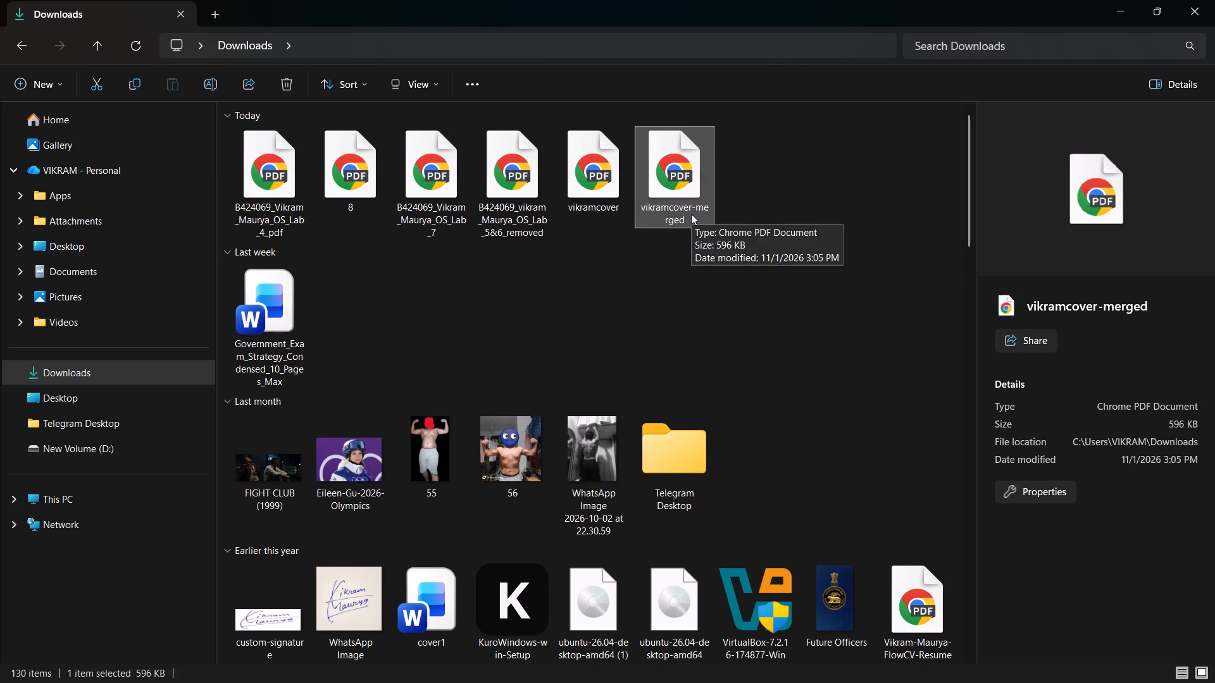
key(F2)
key(ctrl+v)
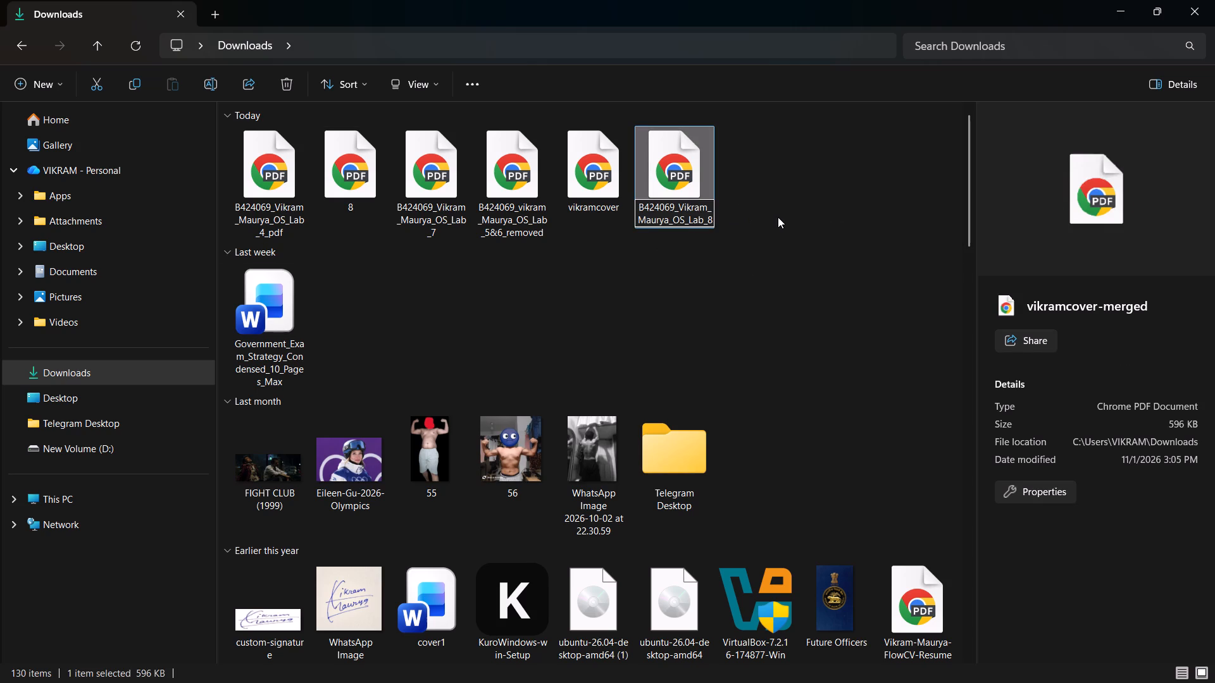
key(Return)
click(816, 201)
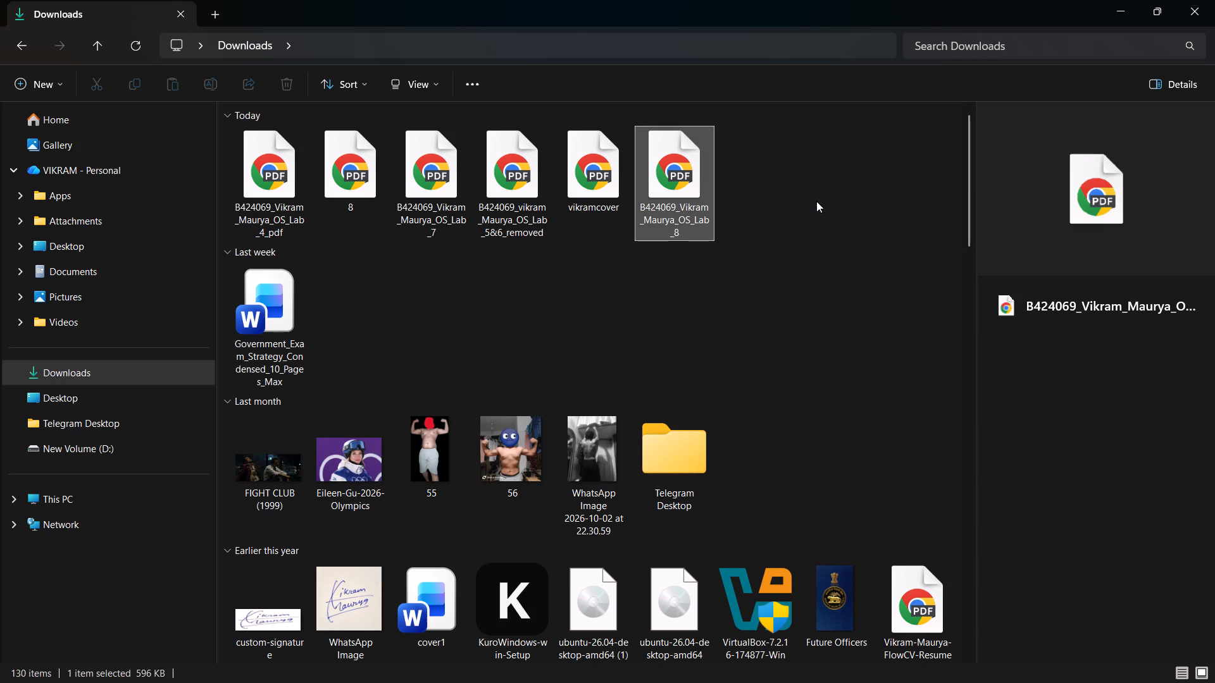
Open the renamed merged OS_Lab_8 PDF, check it against vikramcover-merged.pdf, and close the vikramcover-merged.pdf tab.
double_click(680, 195)
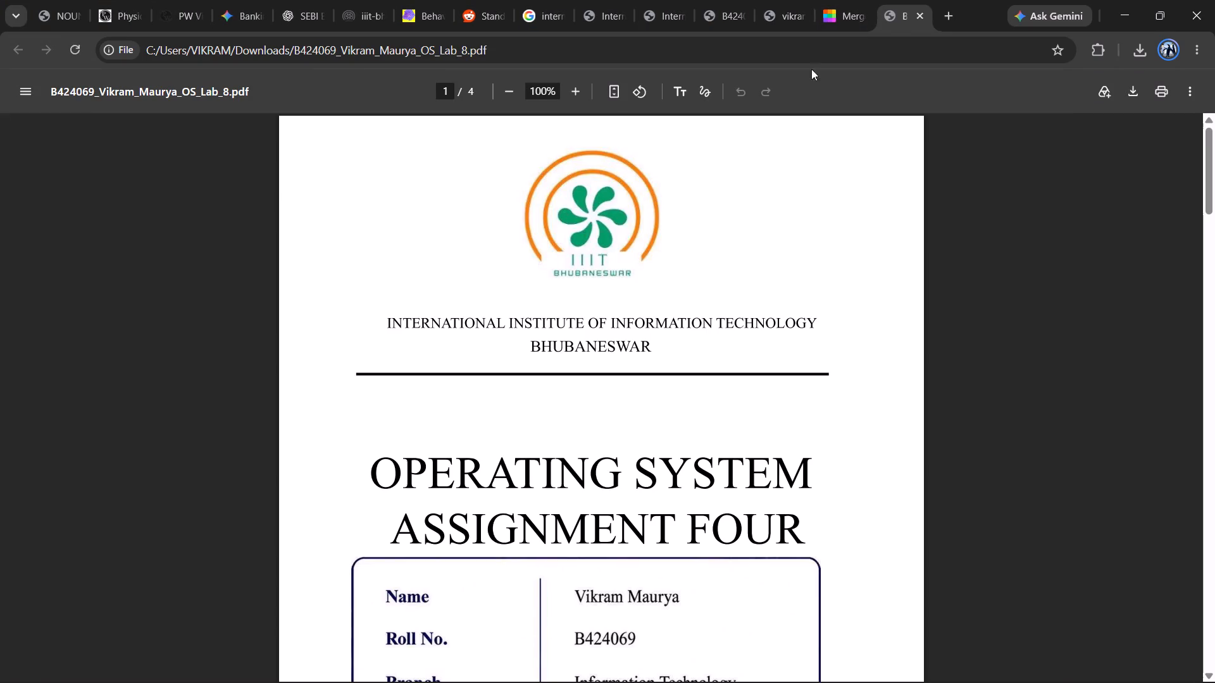
scroll(737, 280, down, 18)
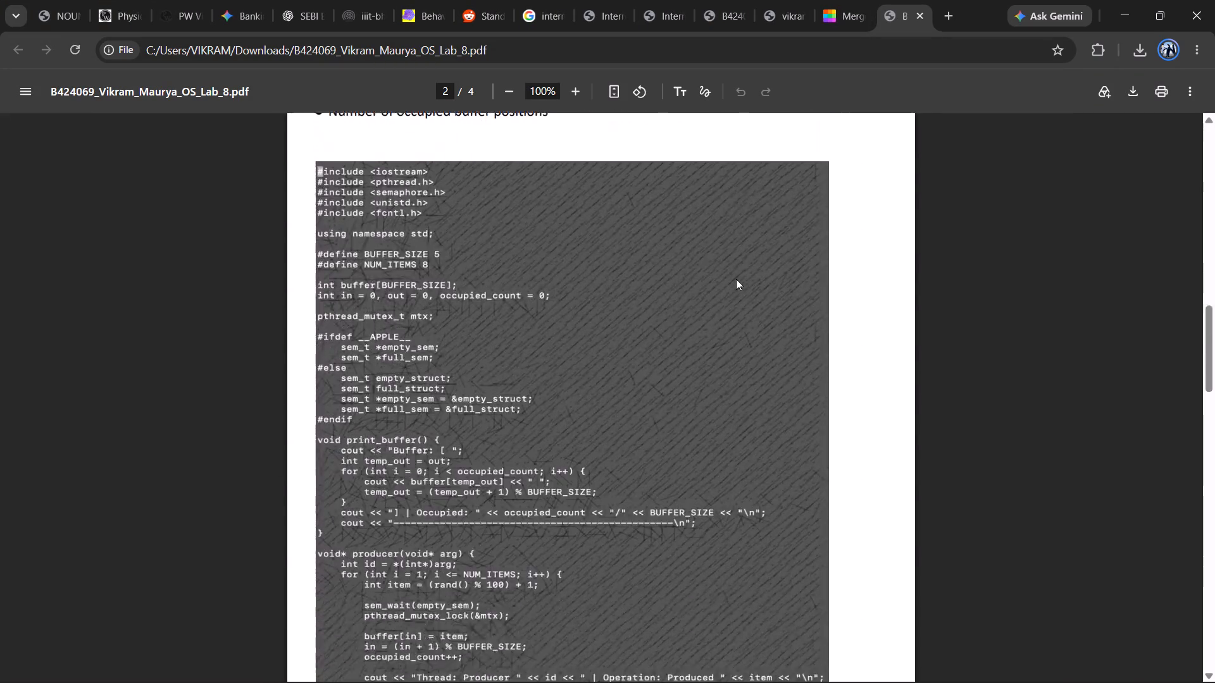
scroll(736, 279, up, 7)
click(788, 4)
scroll(644, 231, up, 4)
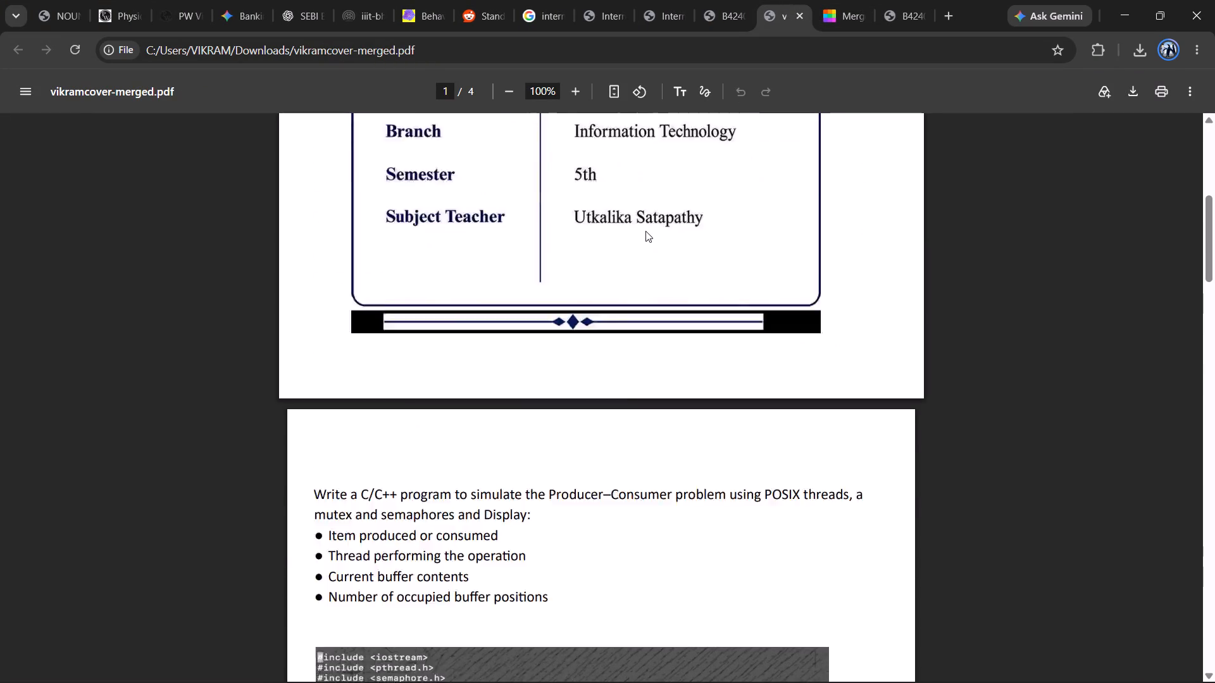
scroll(645, 231, up, 11)
scroll(646, 231, down, 11)
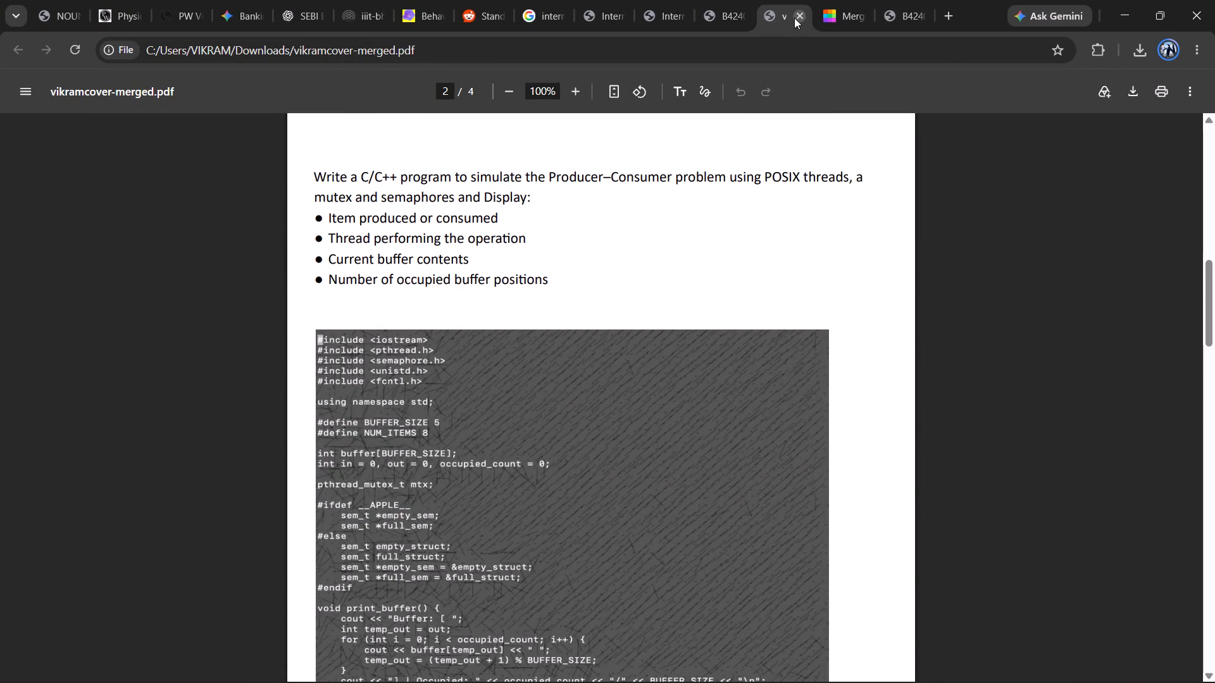
click(798, 20)
click(835, 26)
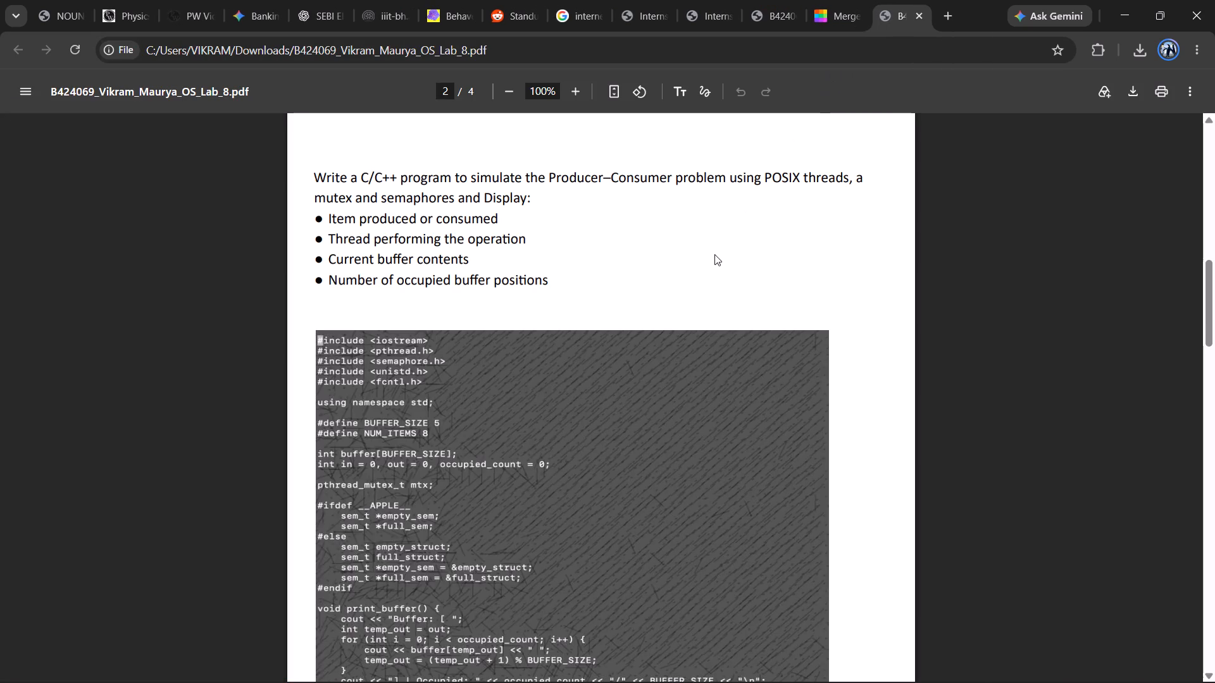
Compare the original Lab 8 document with the merged version and look through the OS_Lab_7 PDF.
click(651, 21)
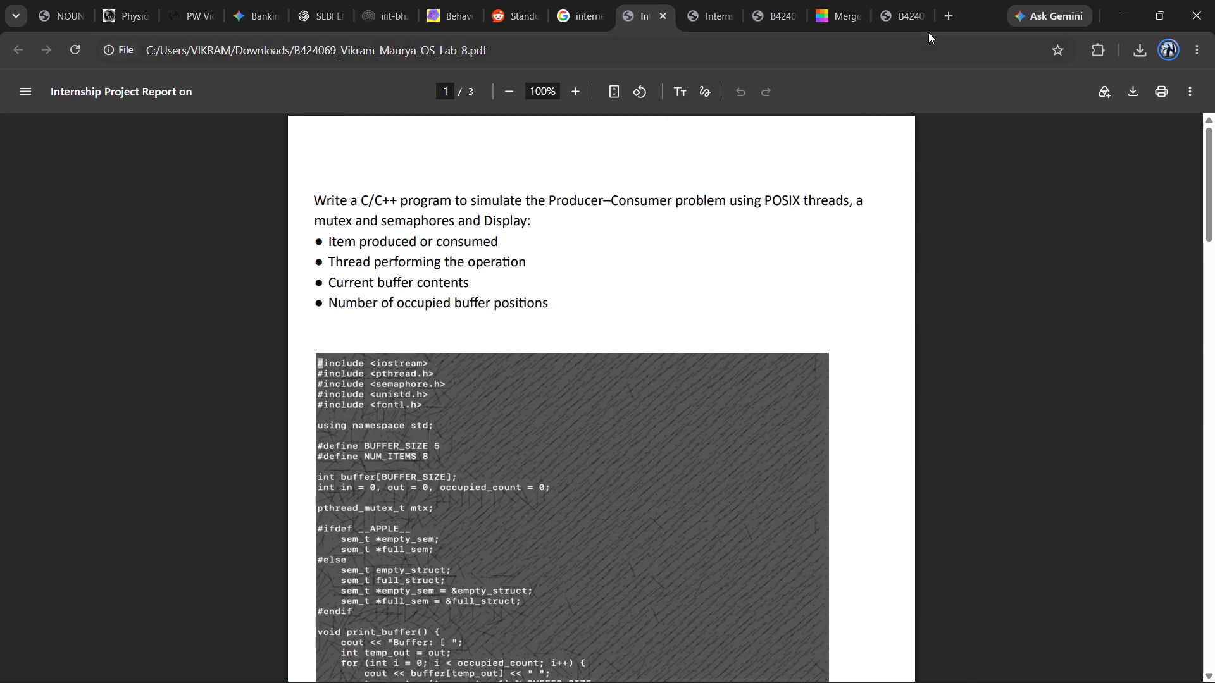
click(907, 27)
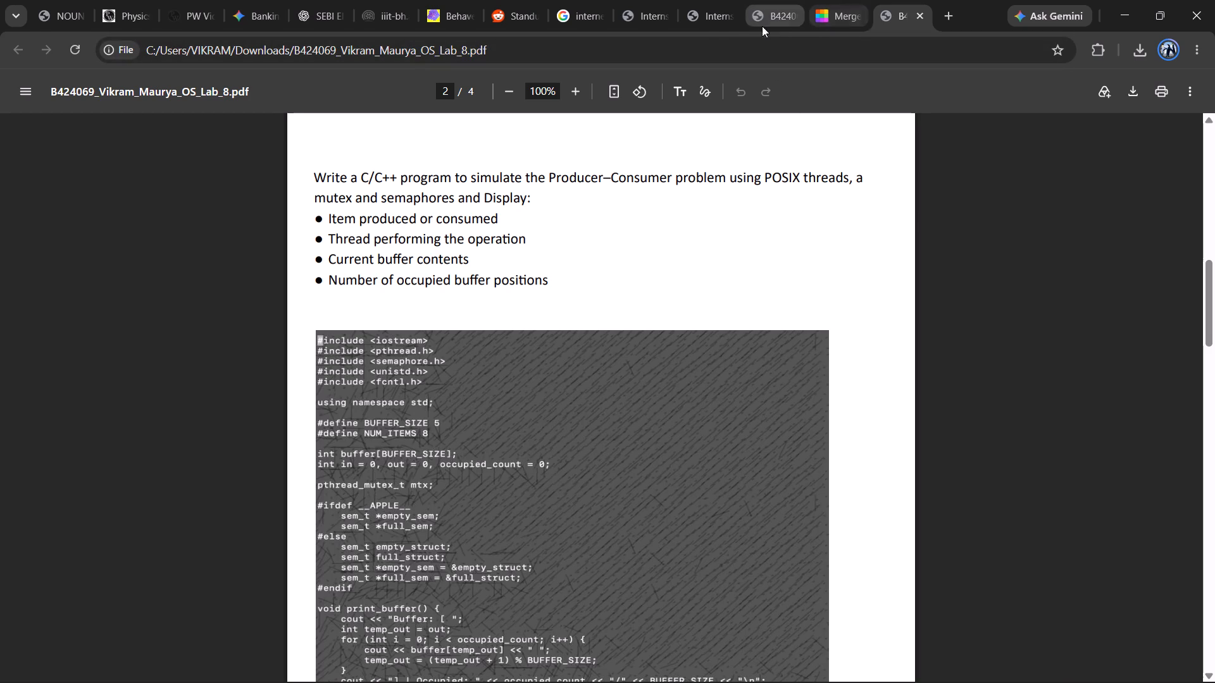
click(708, 27)
scroll(637, 280, down, 5)
scroll(637, 280, up, 9)
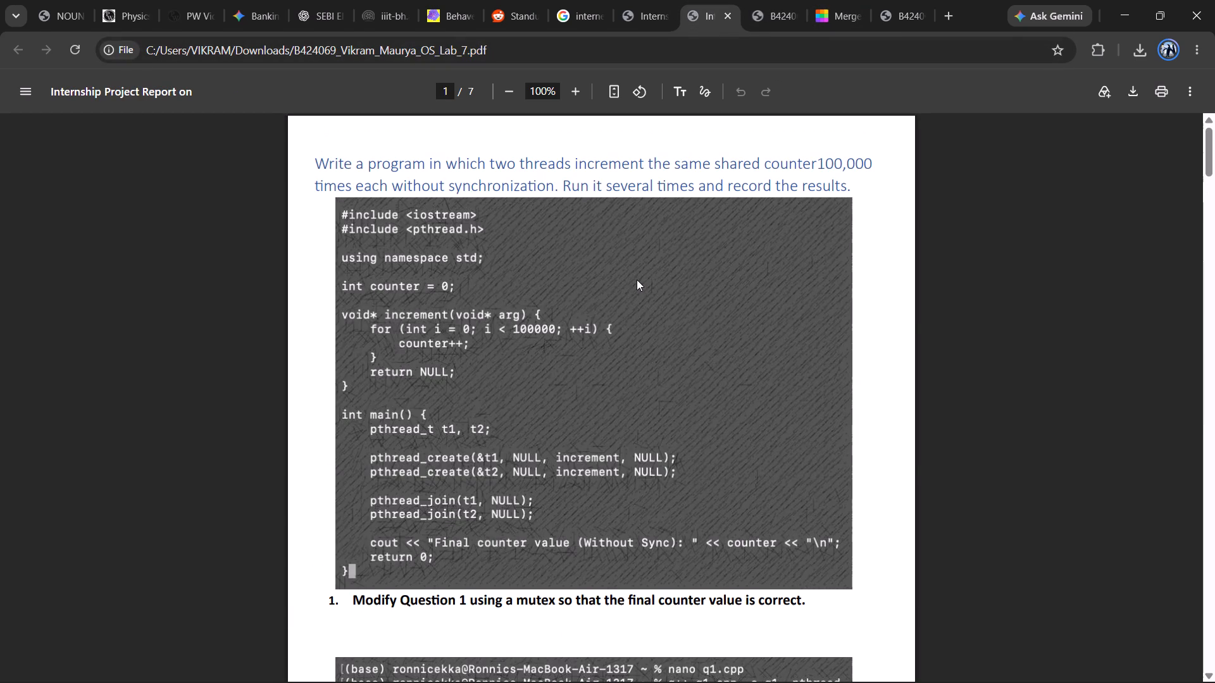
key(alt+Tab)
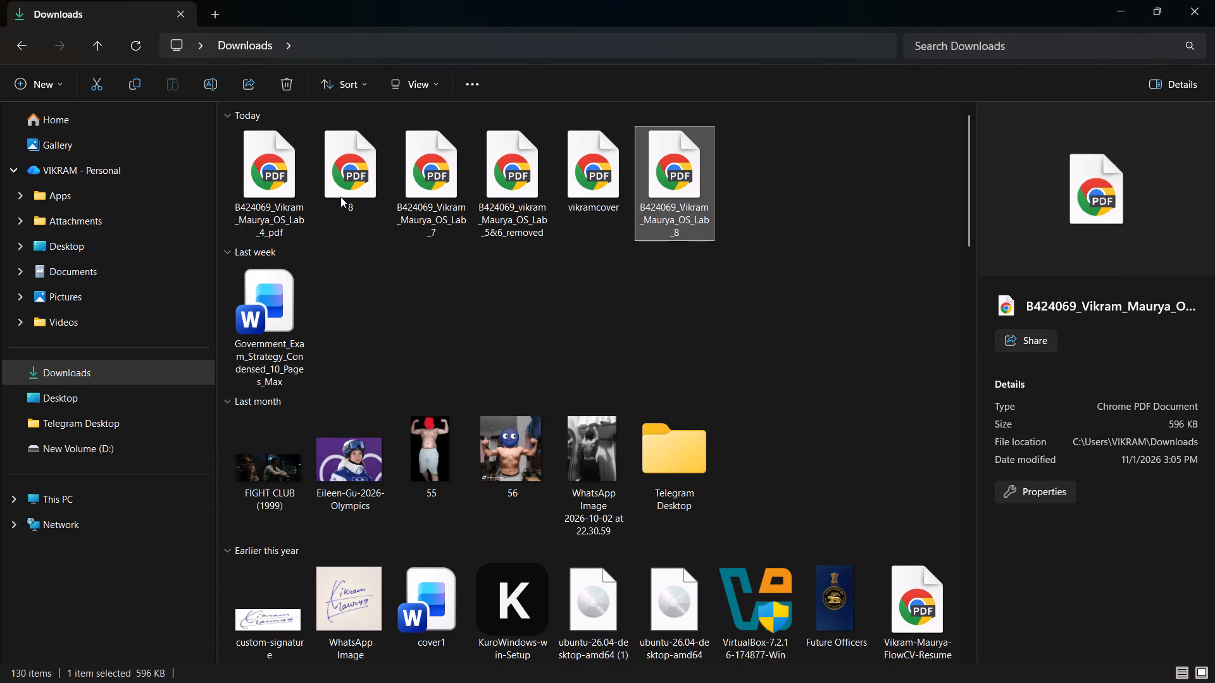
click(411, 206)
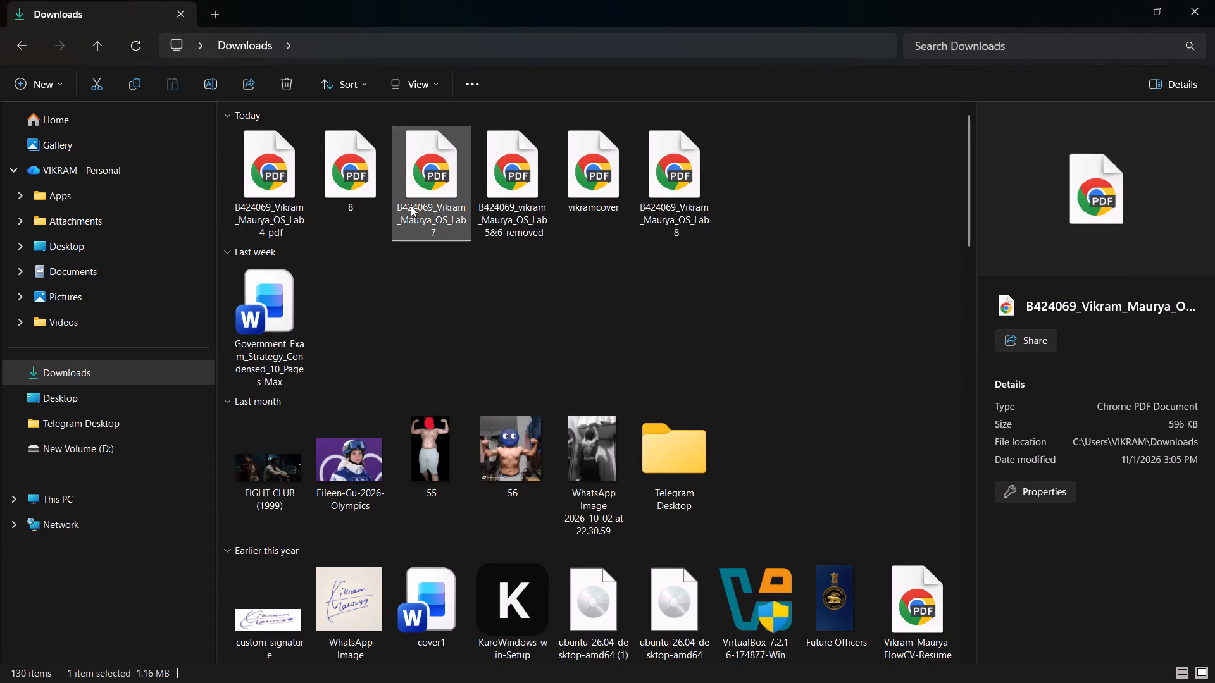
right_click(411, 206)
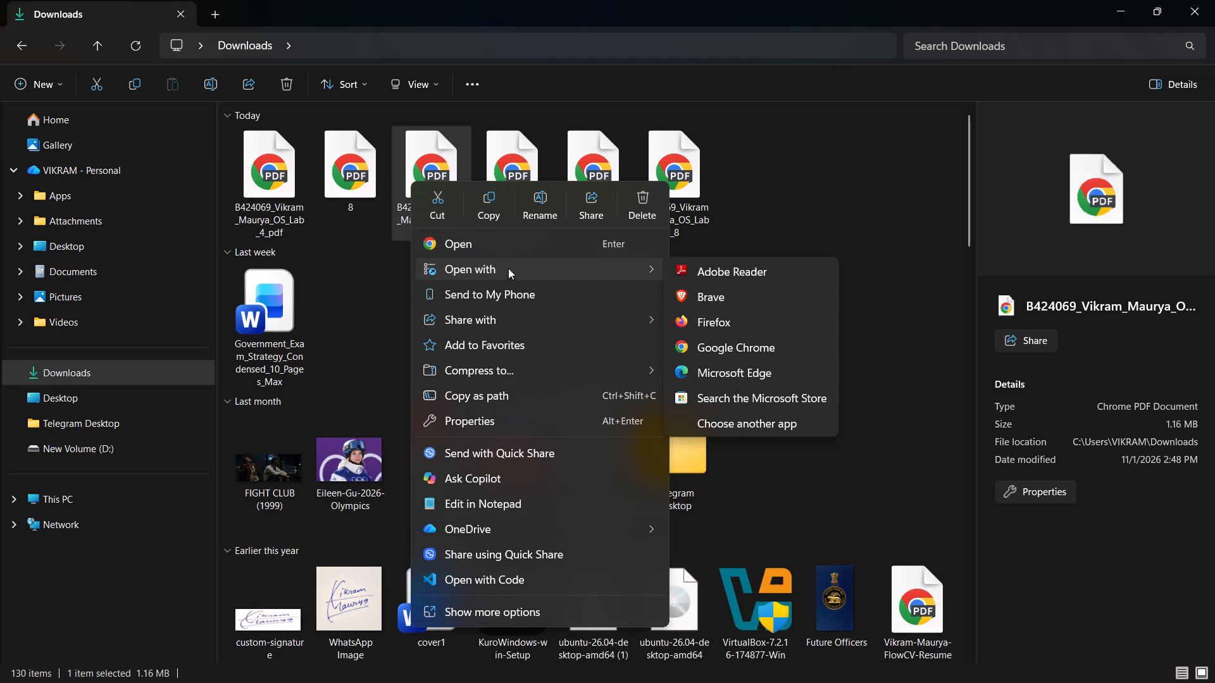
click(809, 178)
Add the vikramcover and OS_Lab_7 PDFs from the Downloads folder to the Smallpdf merge, with the cover first.
key(alt+Tab)
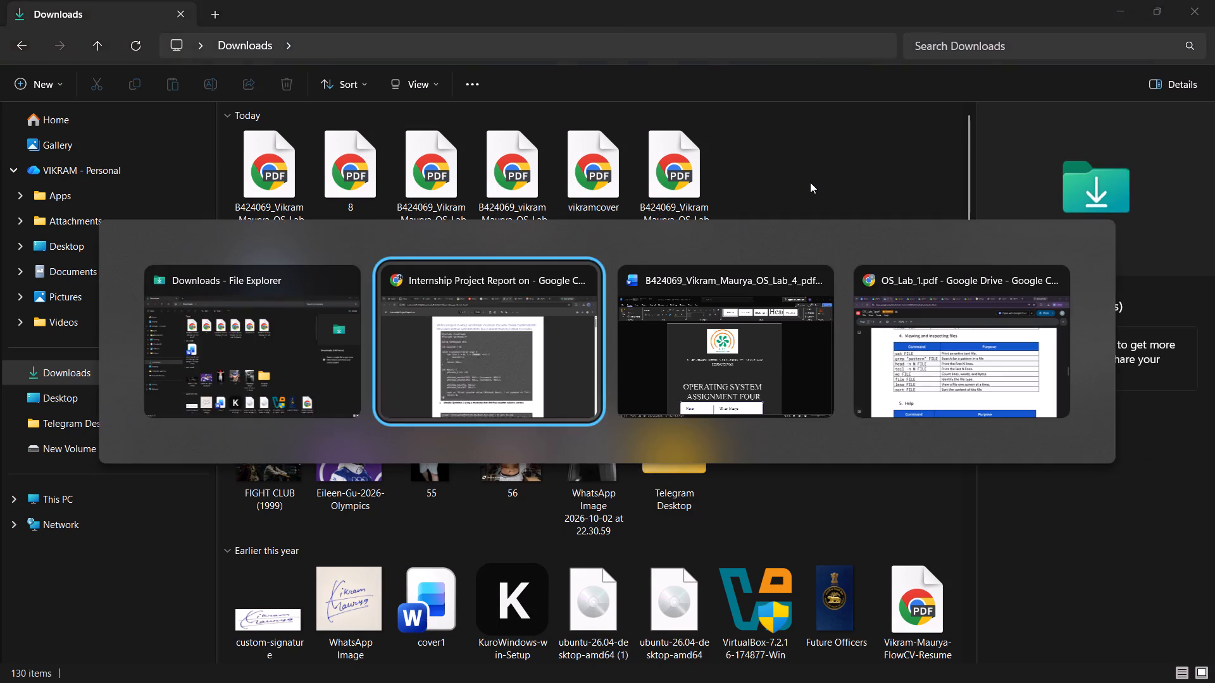
click(837, 8)
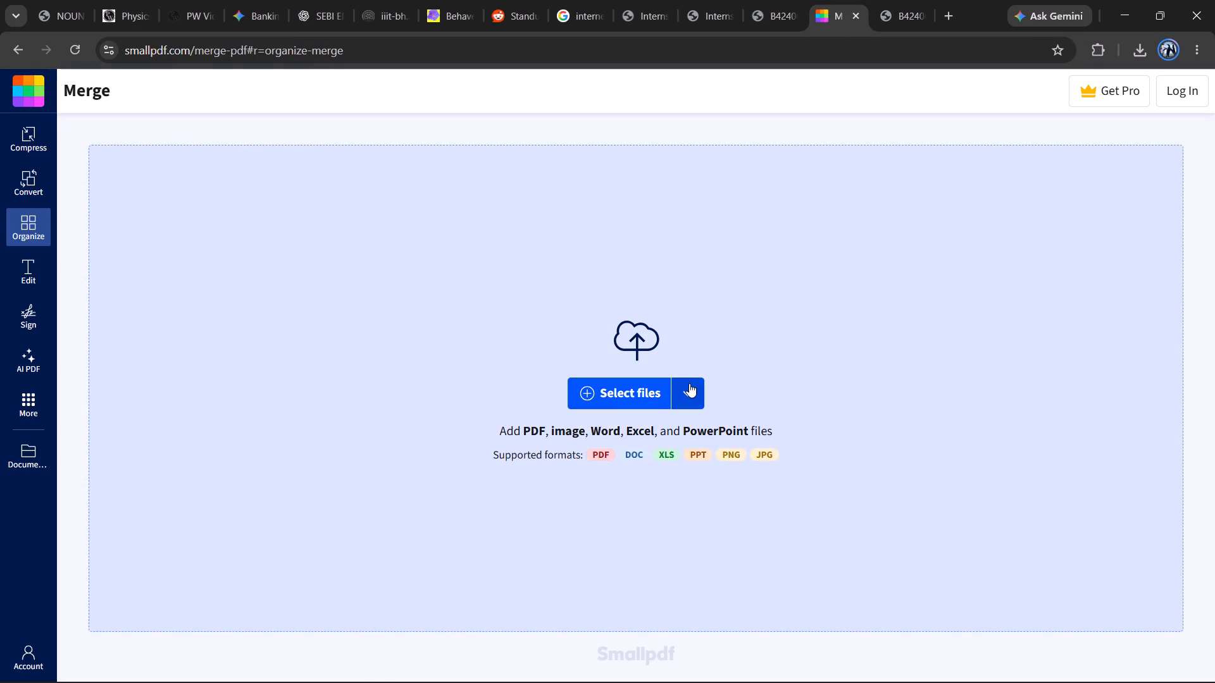
click(689, 383)
click(602, 439)
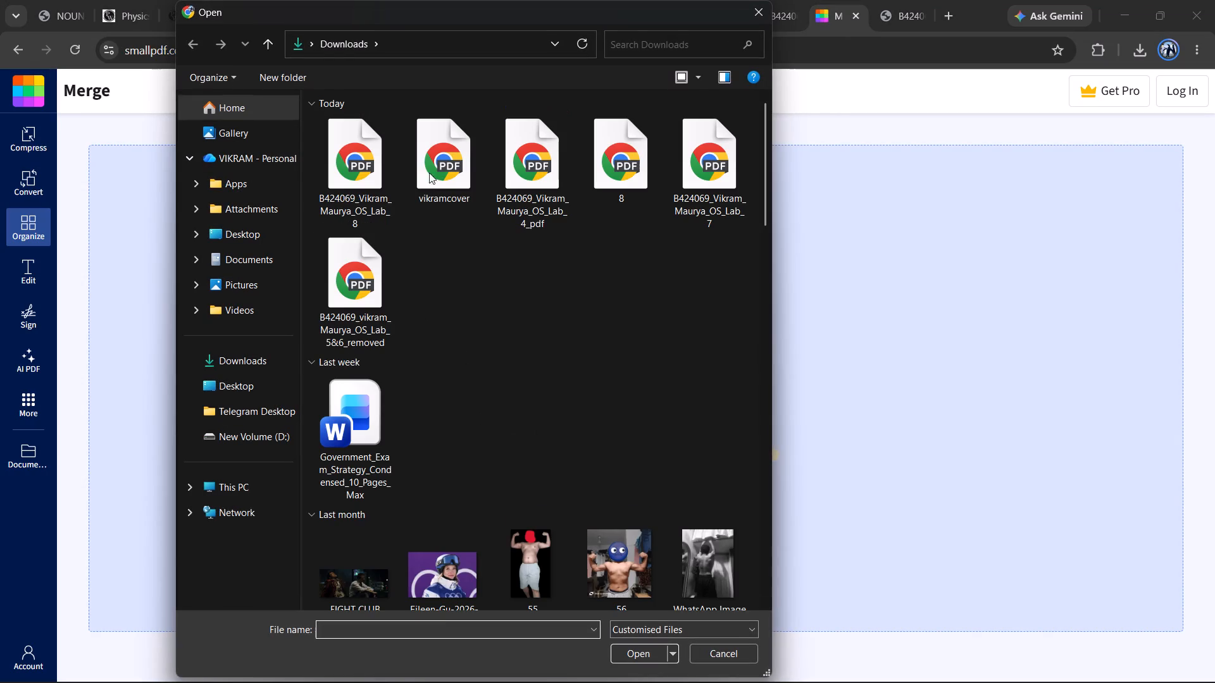
click(445, 172)
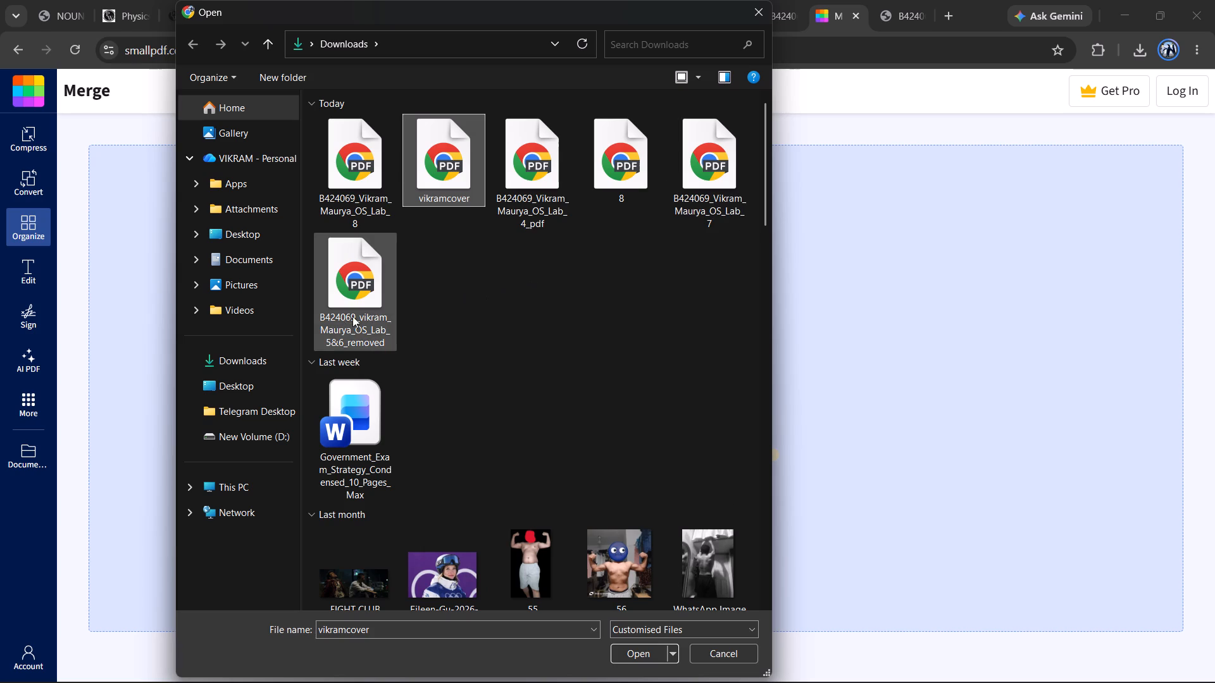
click(713, 195)
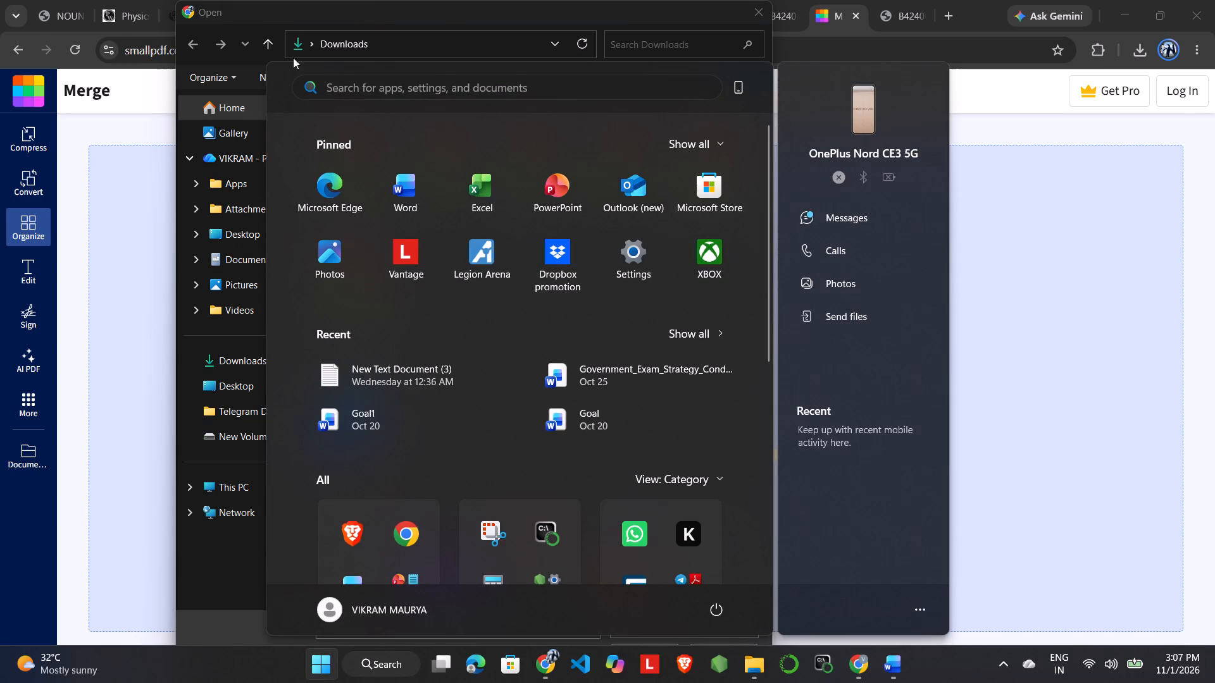
click(490, 19)
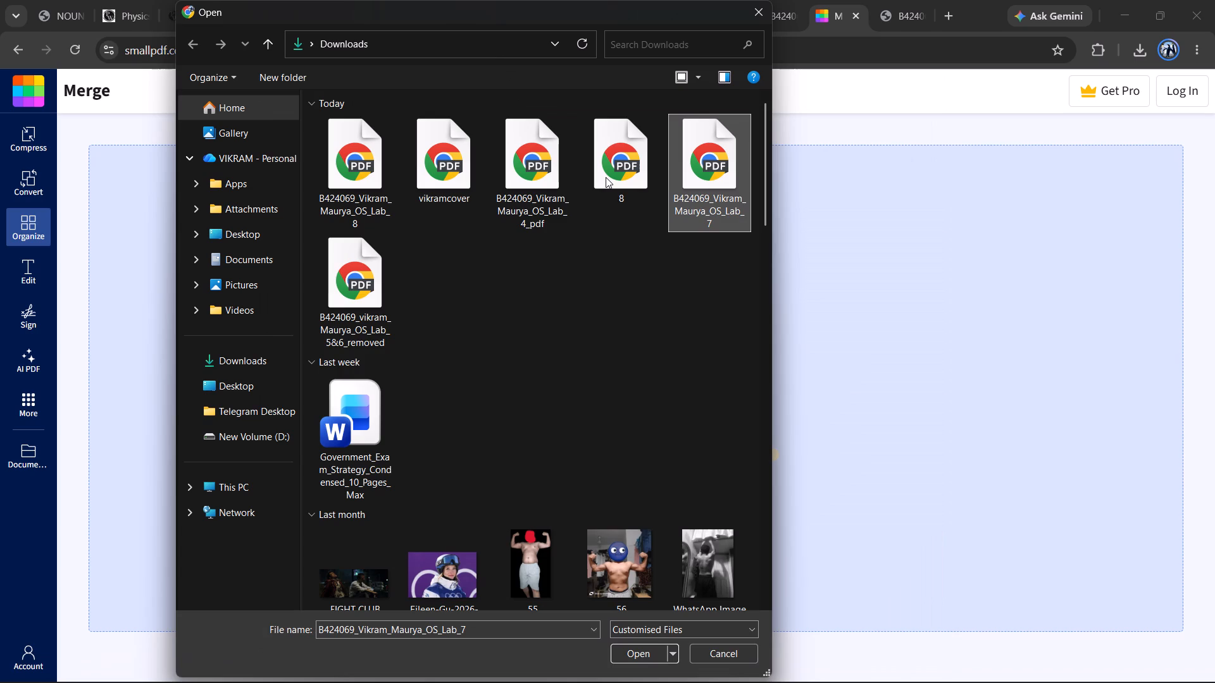
ctrl+click(426, 184)
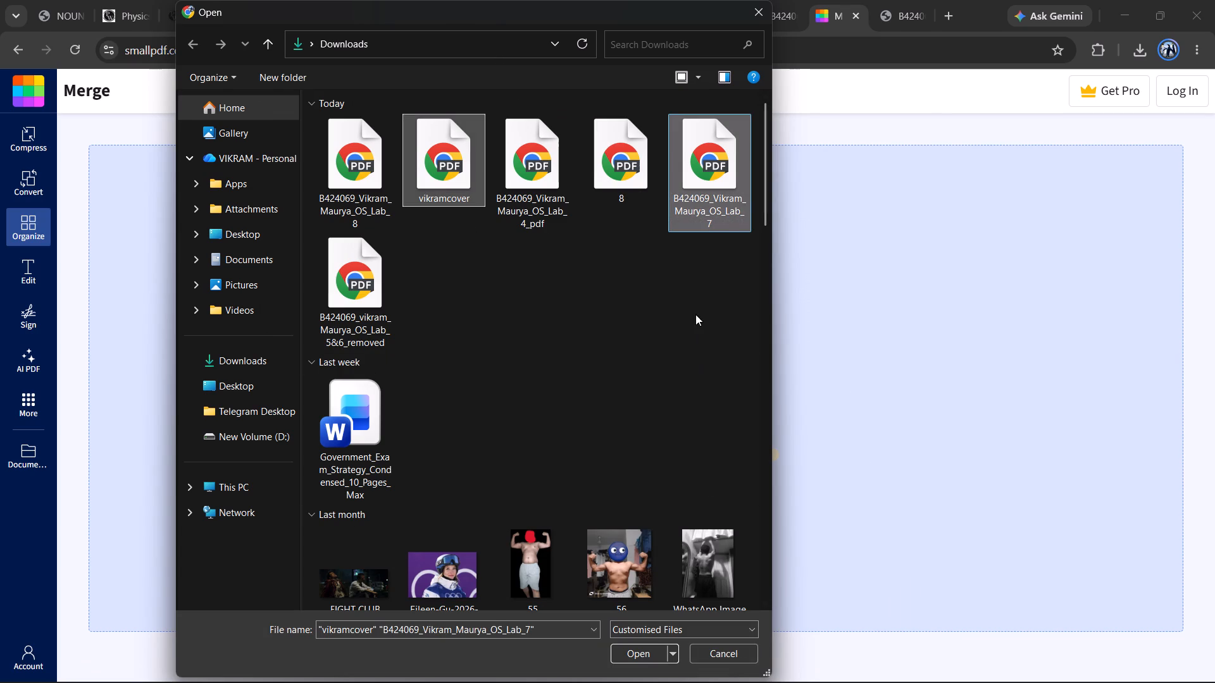
click(695, 314)
ctrl+click(442, 171)
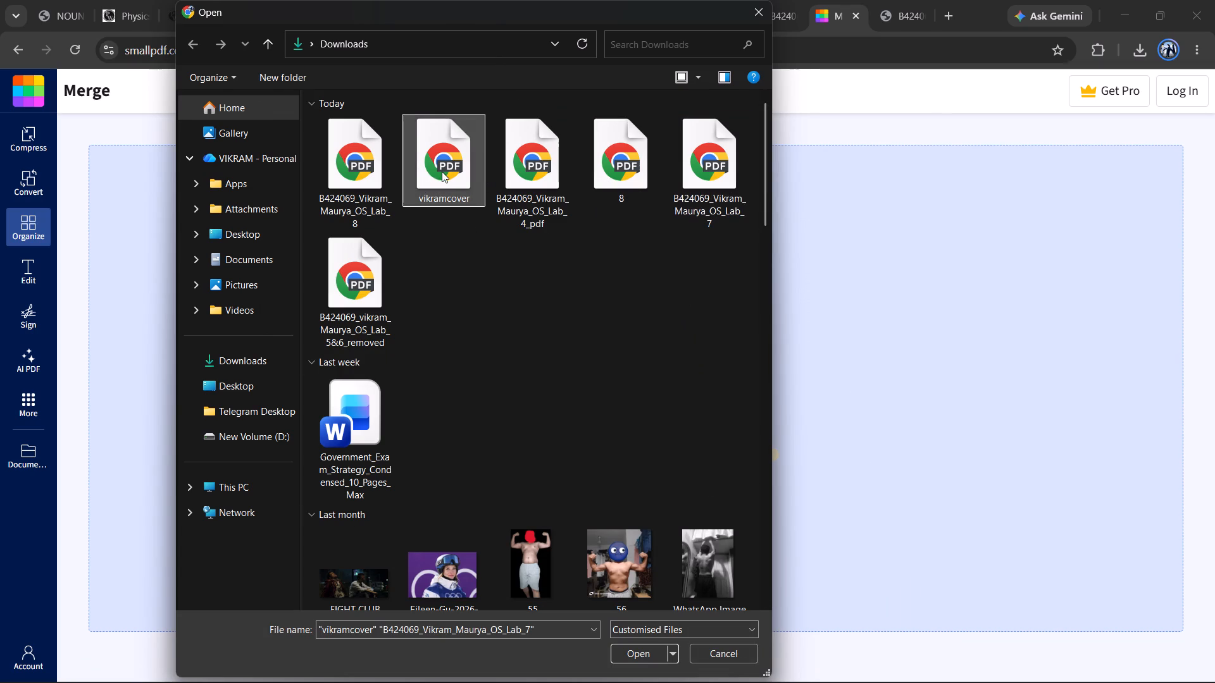
ctrl+click(713, 175)
click(636, 647)
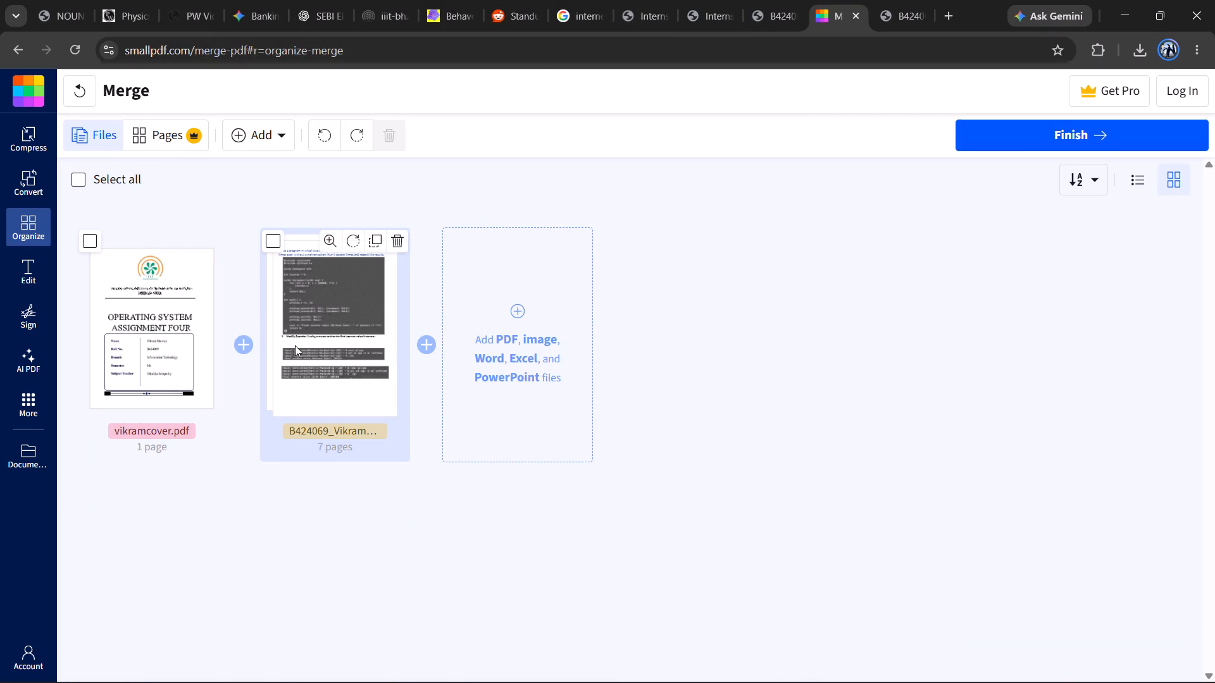
Finish the Smallpdf merge to create one document from the cover and OS_Lab_7.
click(1083, 136)
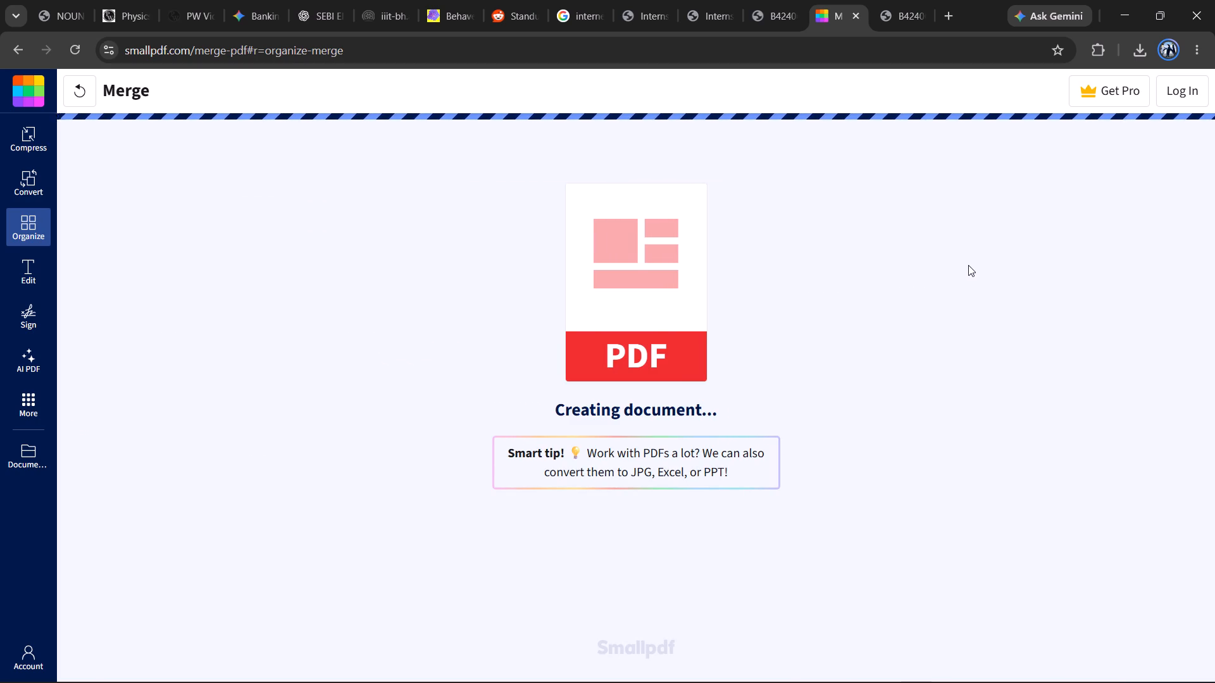
Download the merged cover and OS_Lab_7 PDF from Smallpdf, dismiss the Pro promotion, and look through the merged preview.
click(1004, 275)
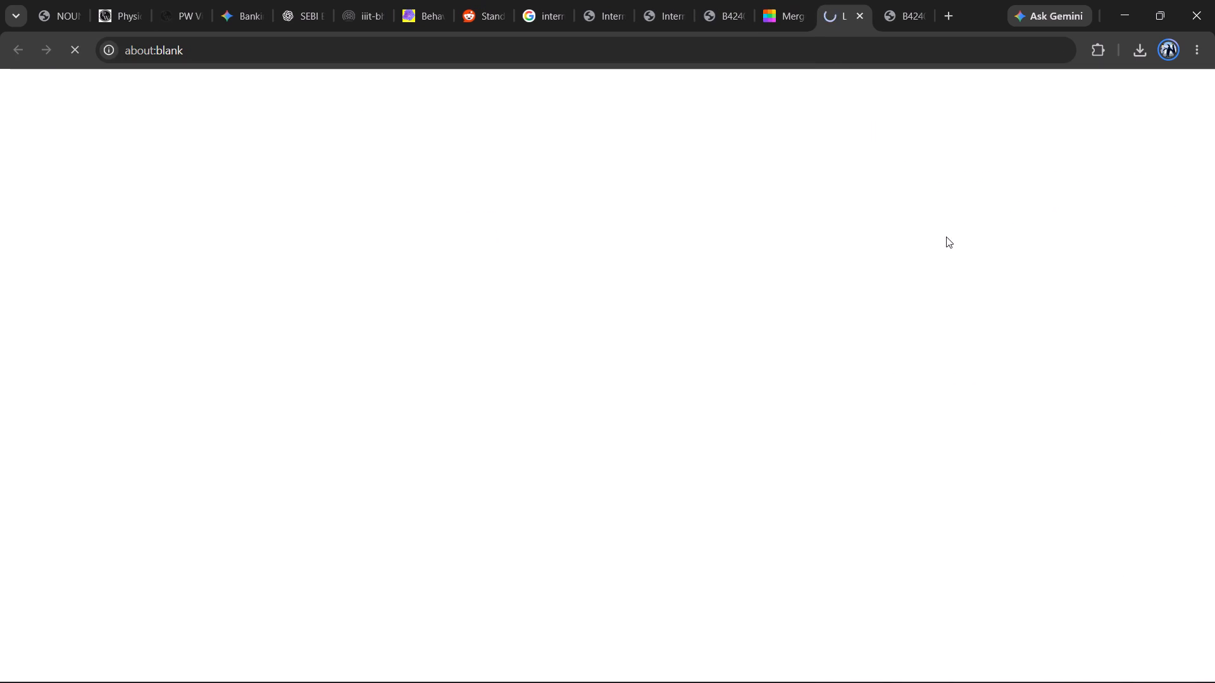
click(788, 0)
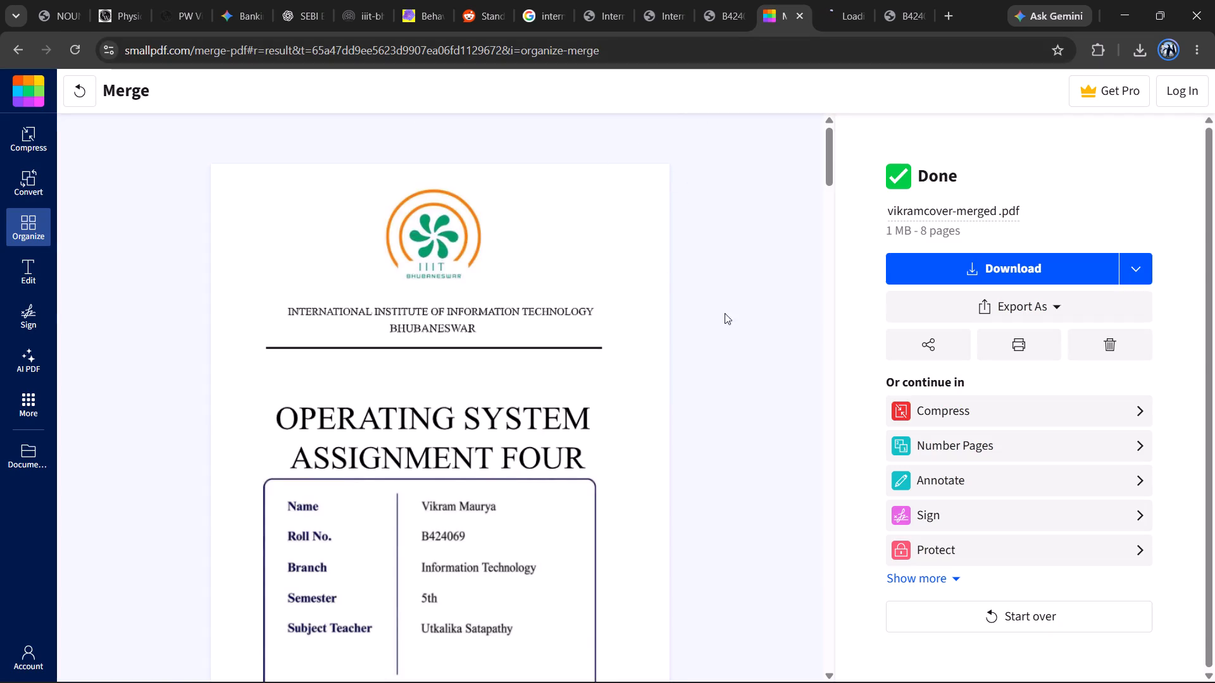
click(840, 23)
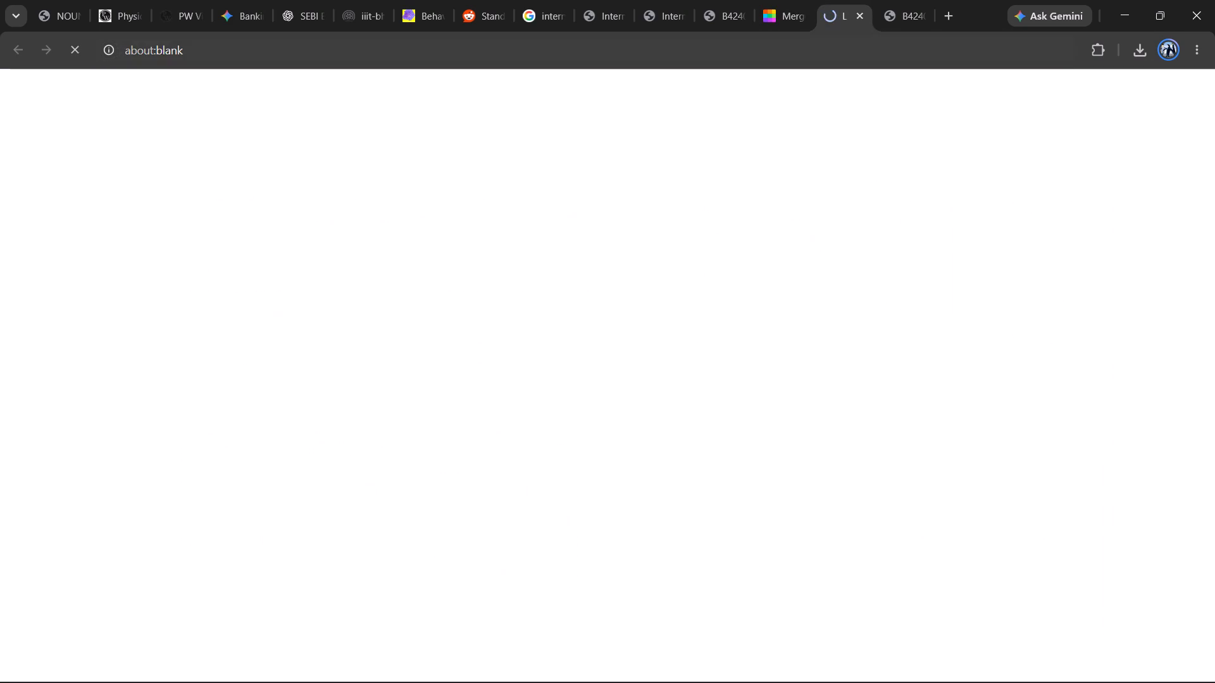
click(785, 12)
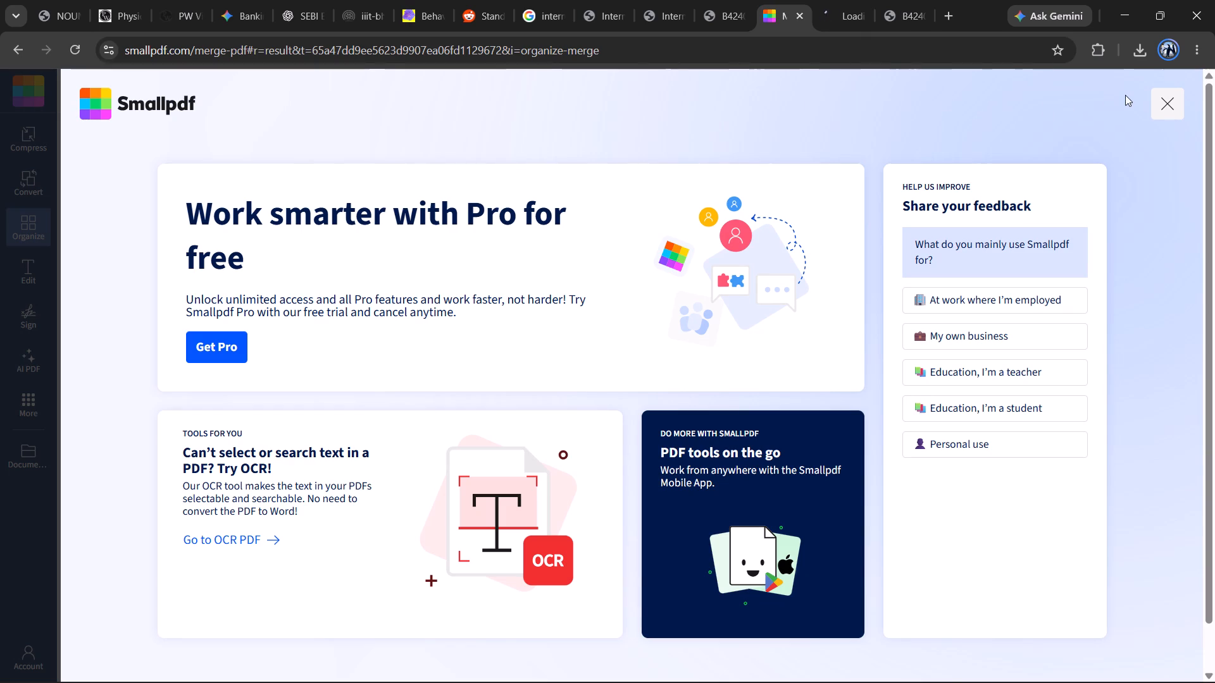
click(841, 16)
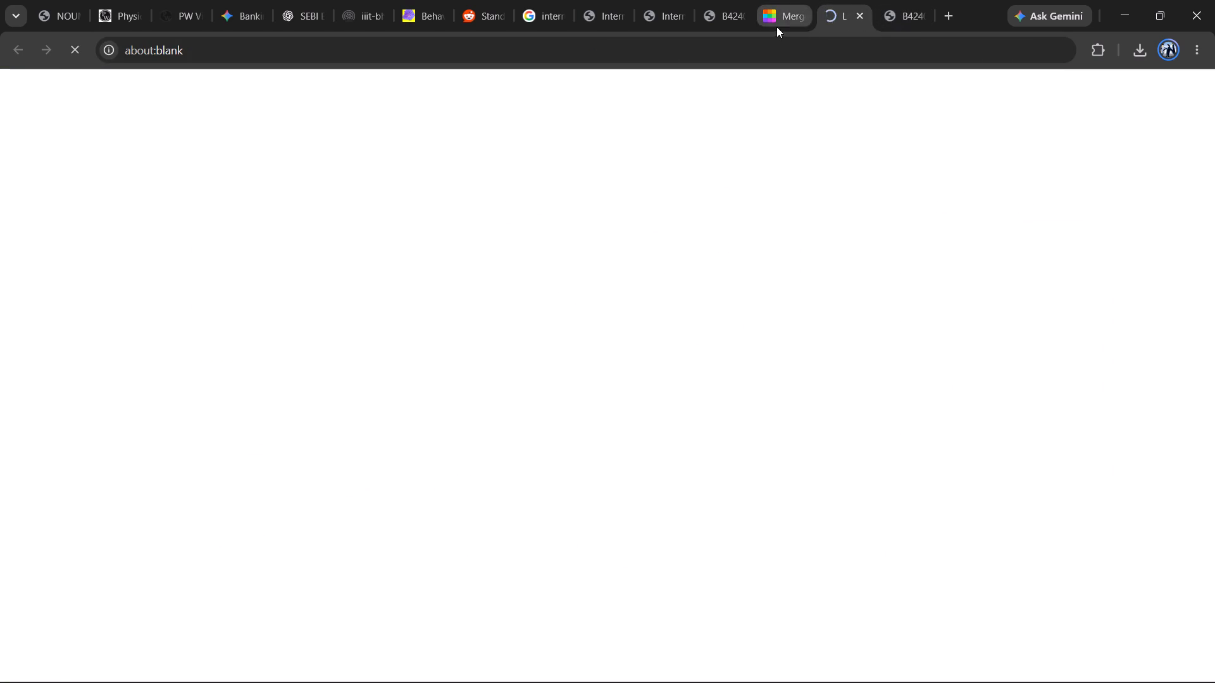
click(776, 27)
click(1168, 104)
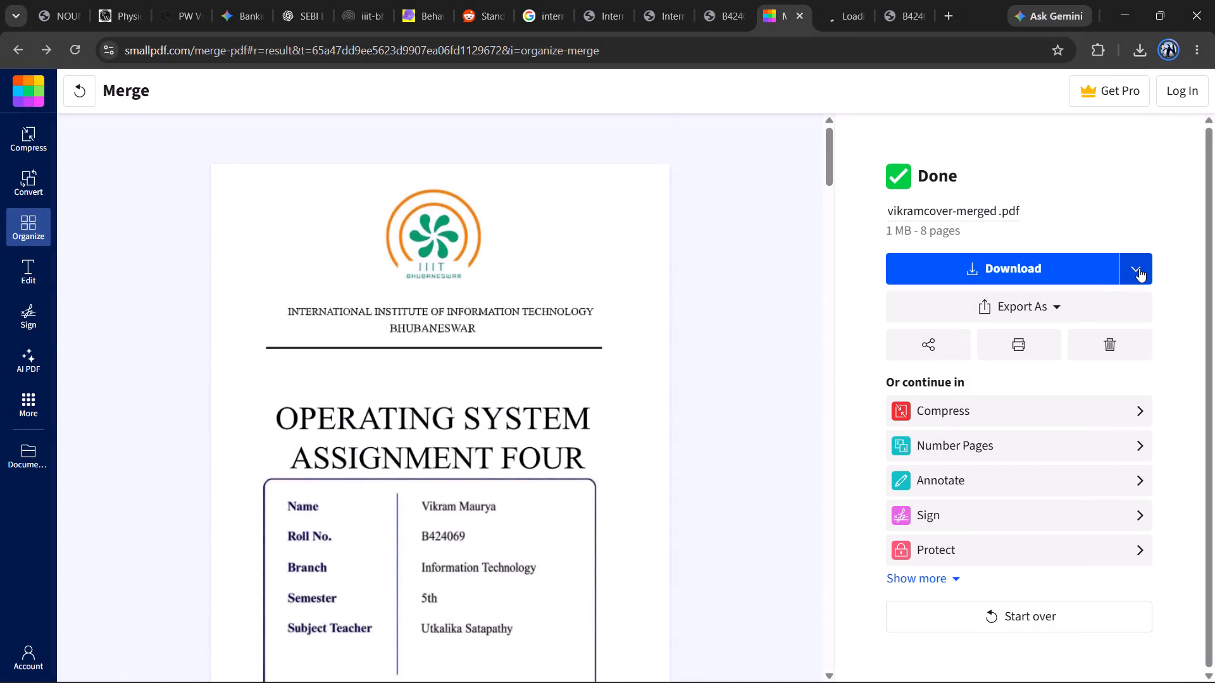
scroll(509, 276, down, 20)
scroll(509, 276, down, 4)
scroll(518, 266, up, 1)
scroll(518, 266, down, 7)
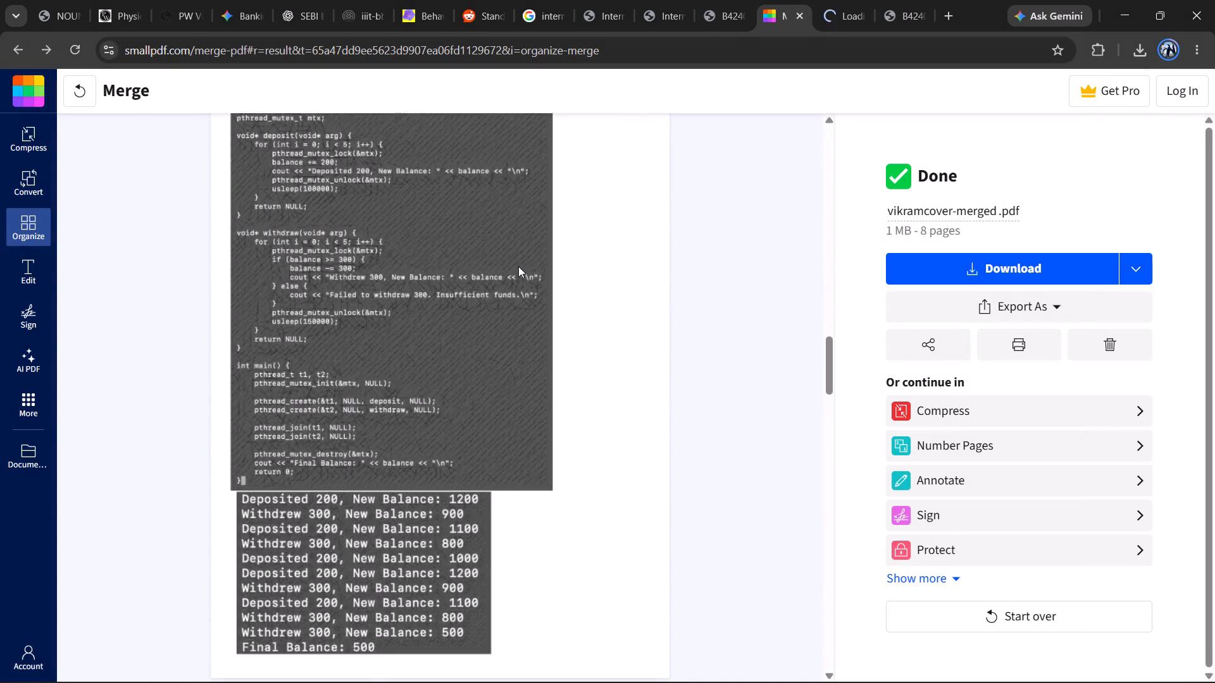
scroll(518, 266, down, 20)
scroll(518, 266, down, 19)
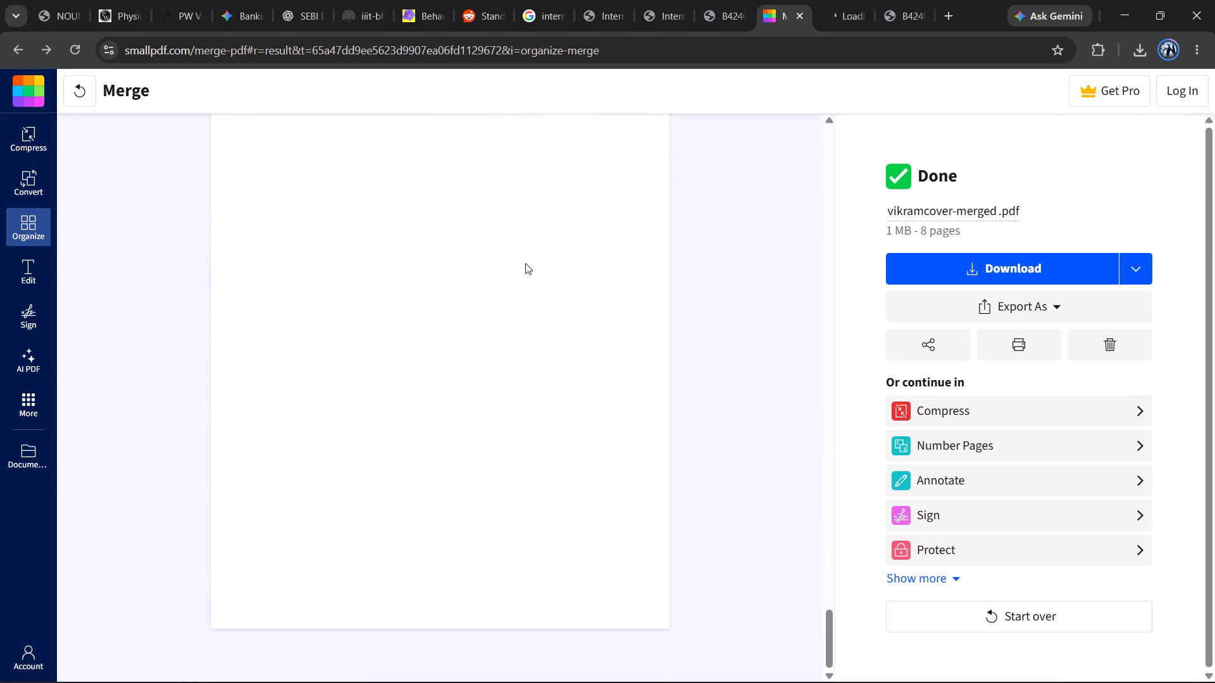
scroll(530, 261, up, 14)
click(840, 0)
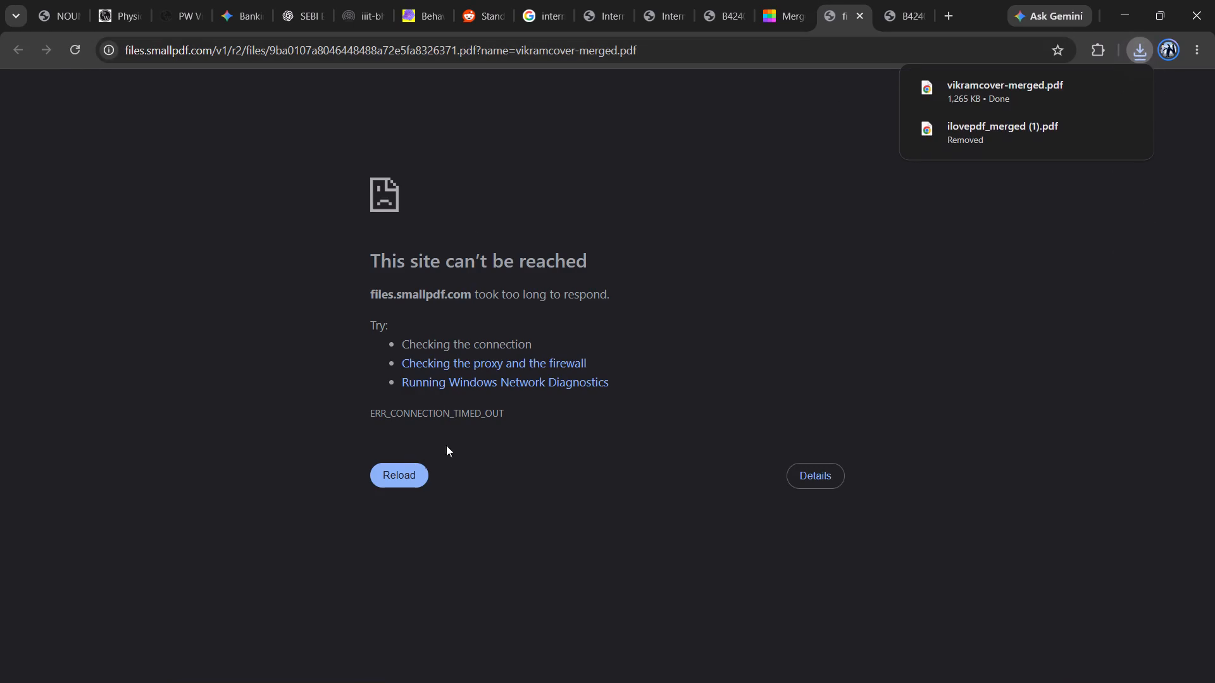
Open the downloaded vikramcover-merged.pdf, check its first pages, and close the files.smallpdf.com download tab.
click(1040, 93)
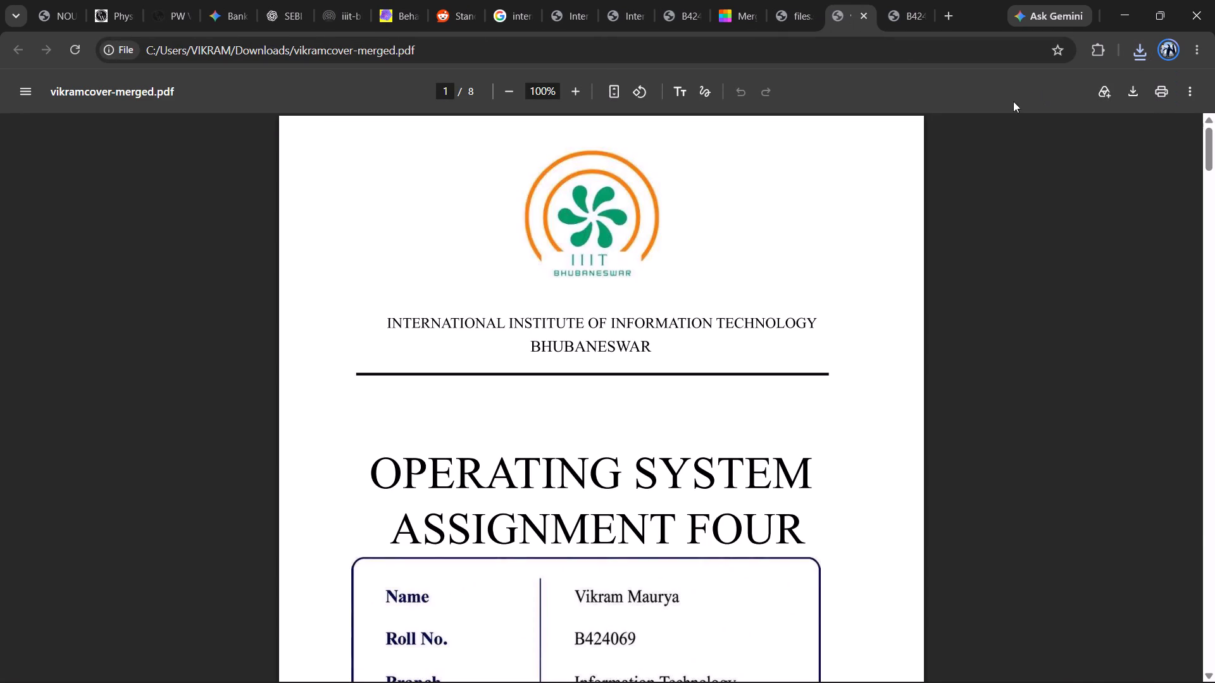
scroll(682, 184, down, 15)
scroll(682, 182, up, 7)
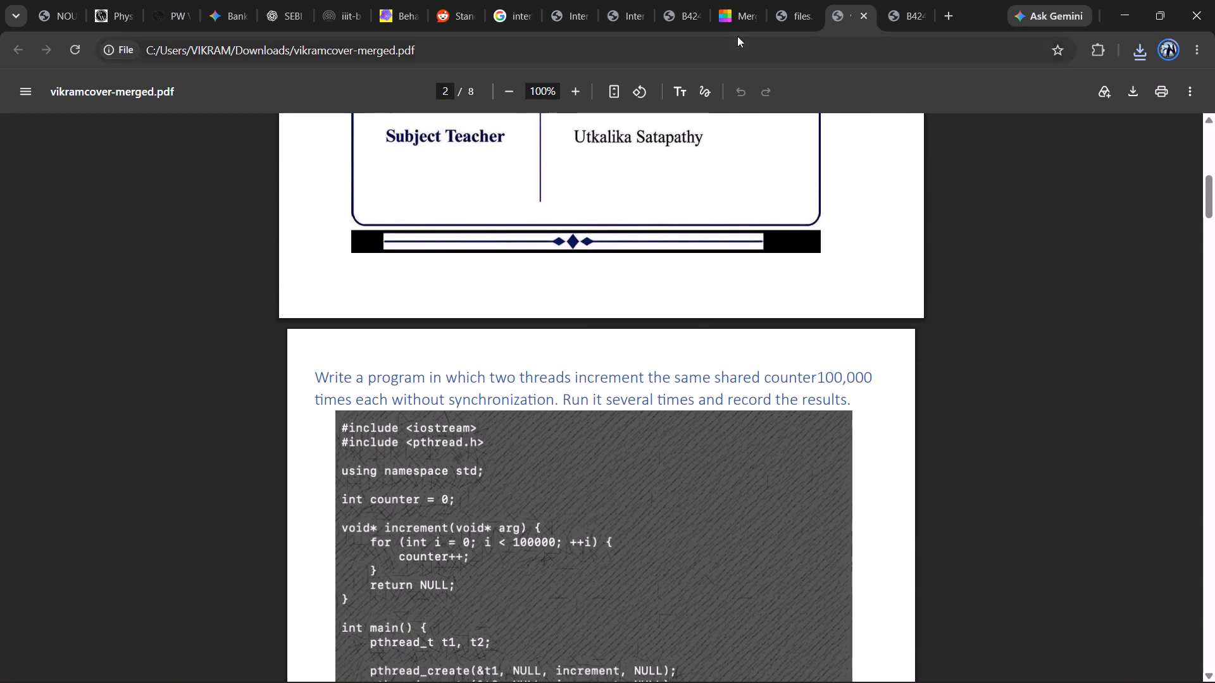
click(796, 19)
click(805, 20)
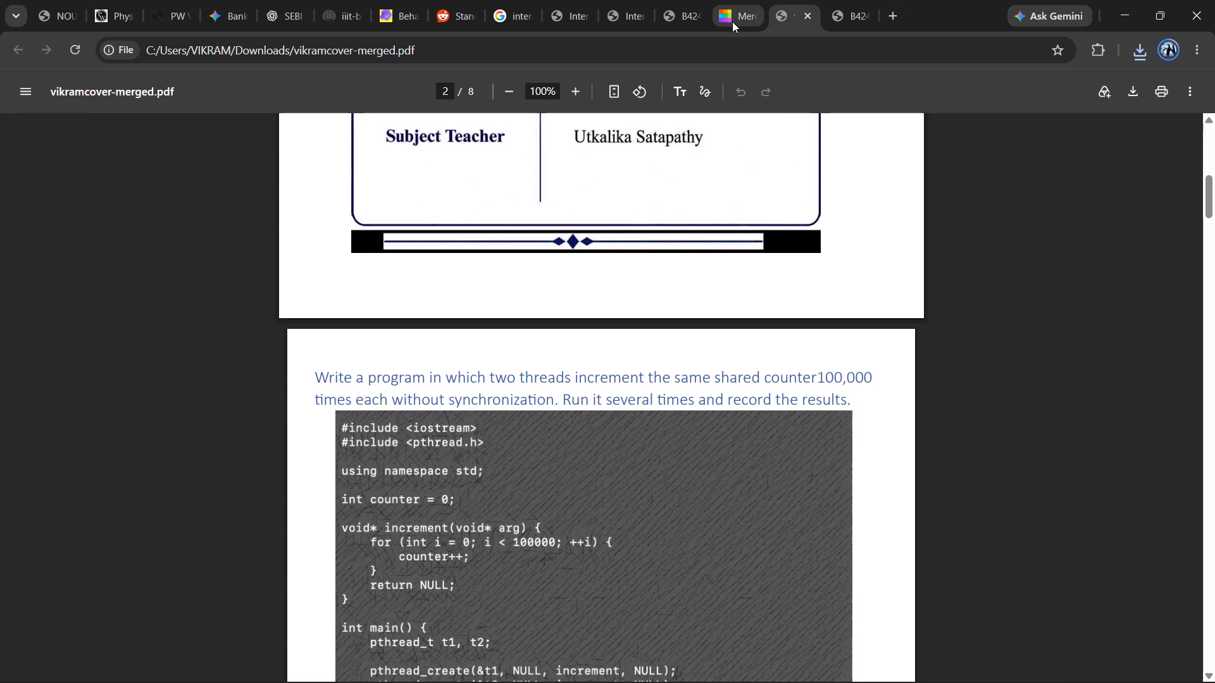
Close the merged OS_Lab_8 tab and compare vikramcover-merged.pdf with the original Lab 8 and Lab 7 documents.
scroll(715, 140, up, 3)
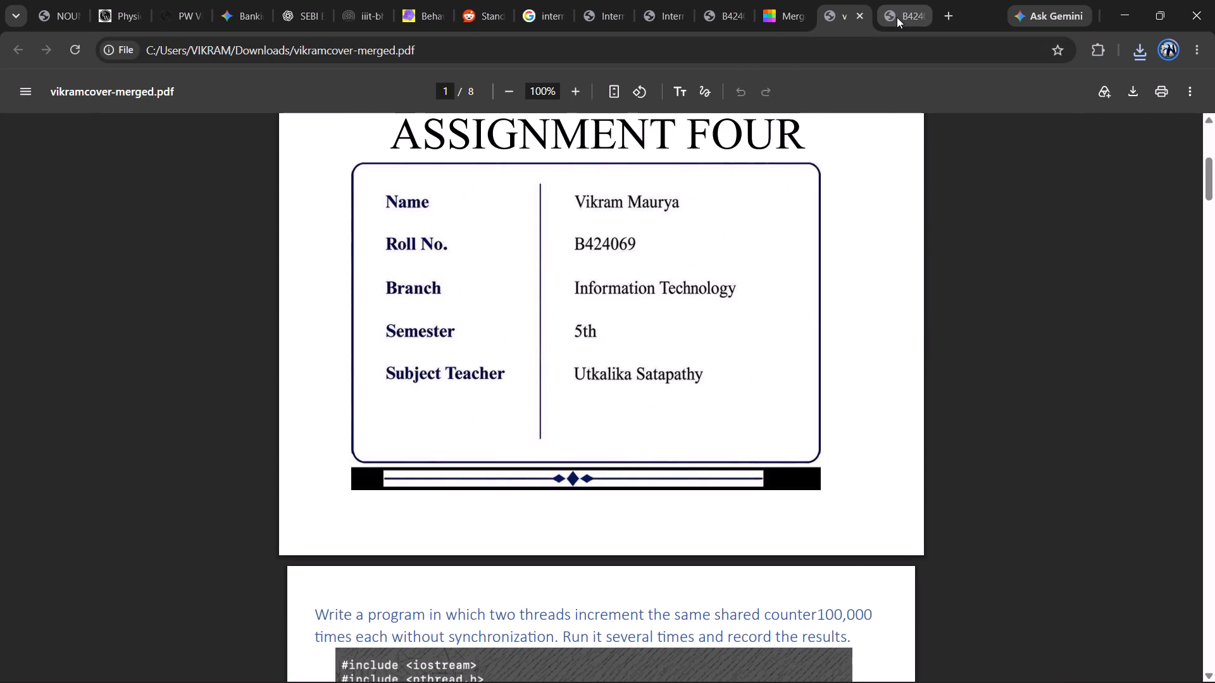
click(897, 17)
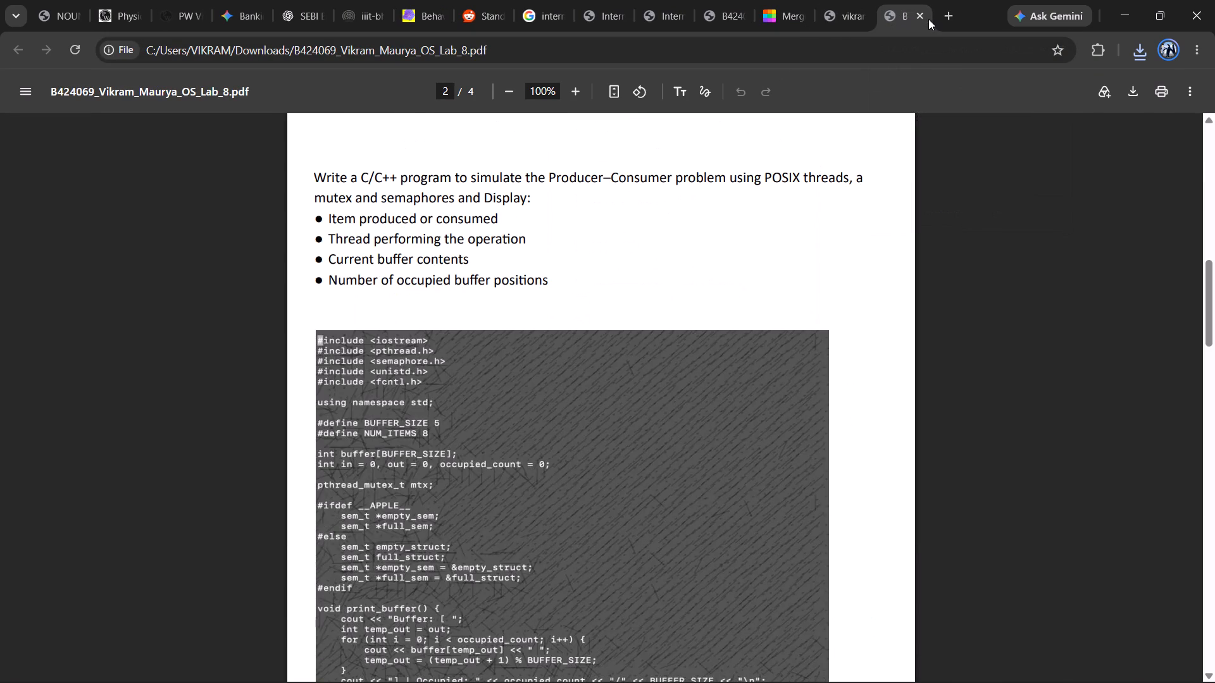
click(922, 22)
scroll(761, 114, down, 4)
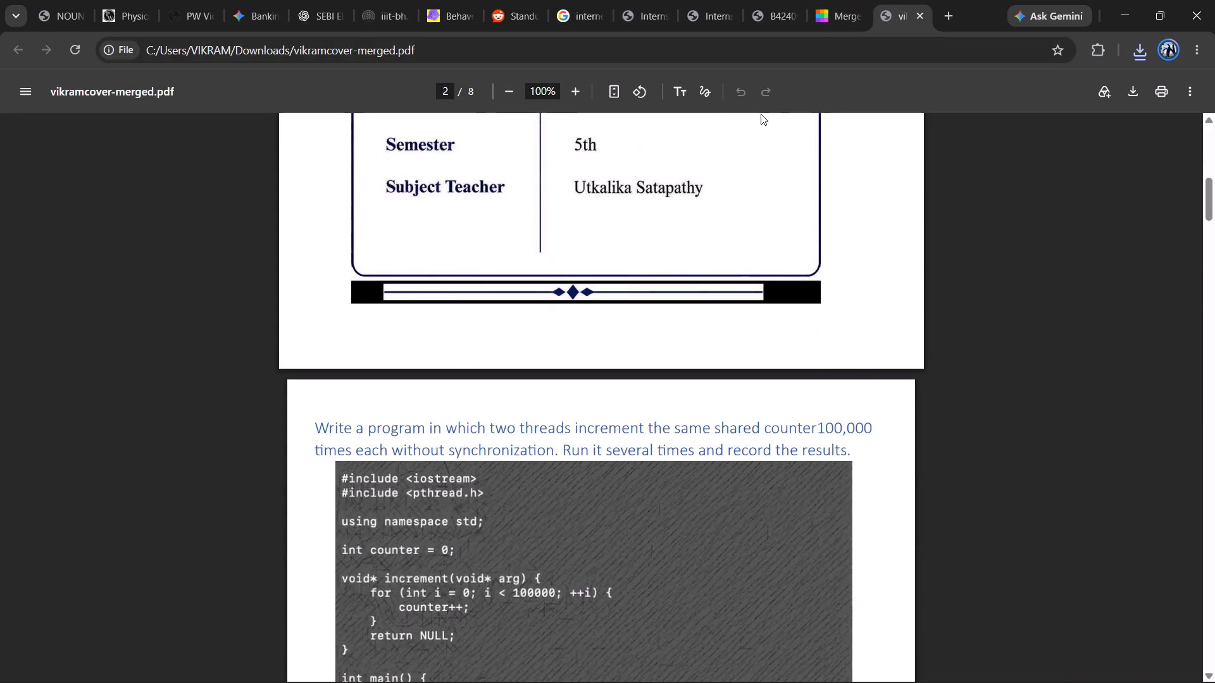
click(647, 17)
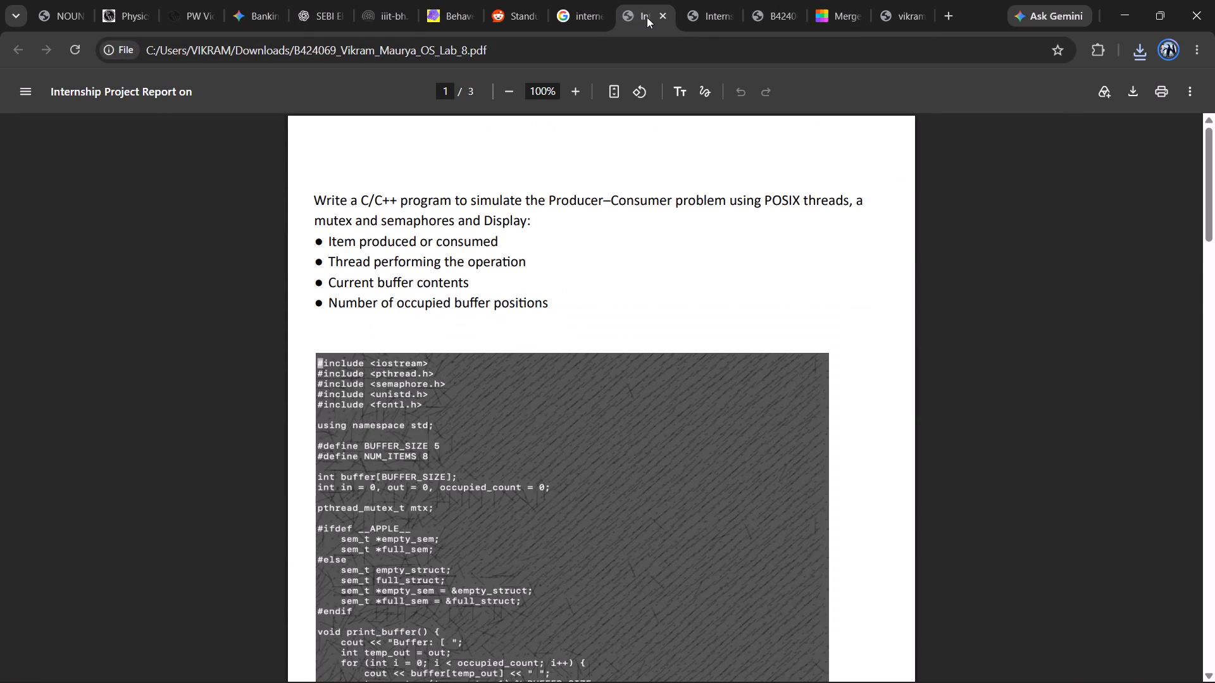
click(690, 9)
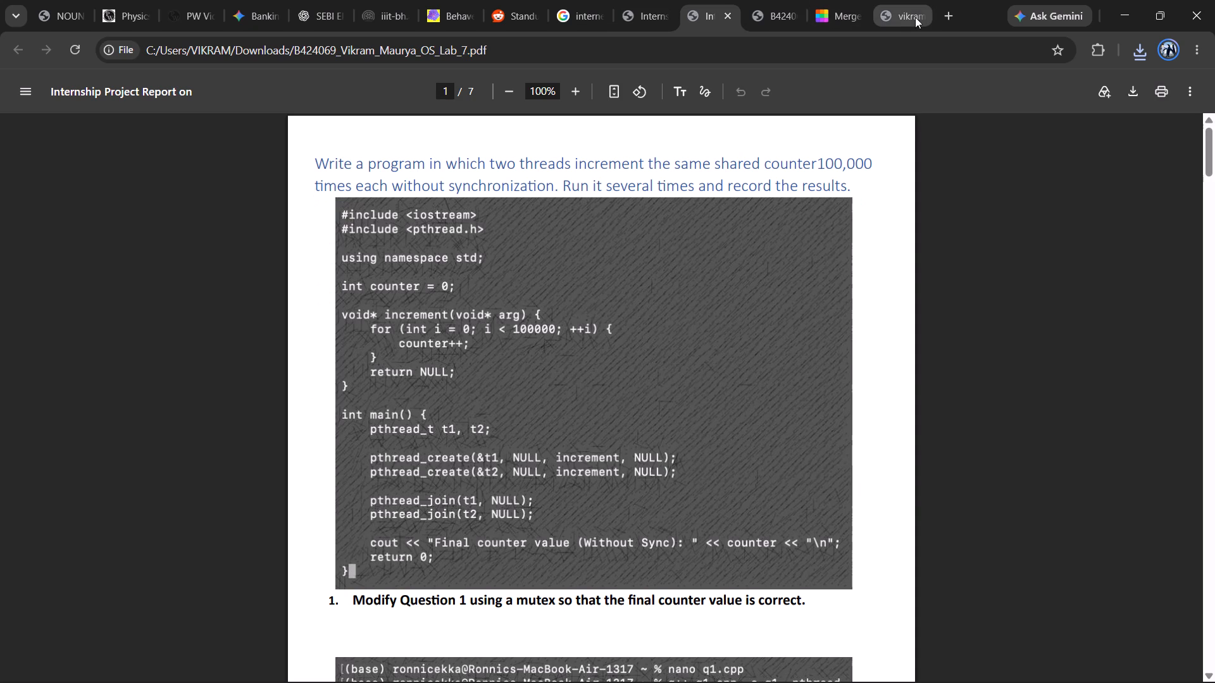
click(901, 17)
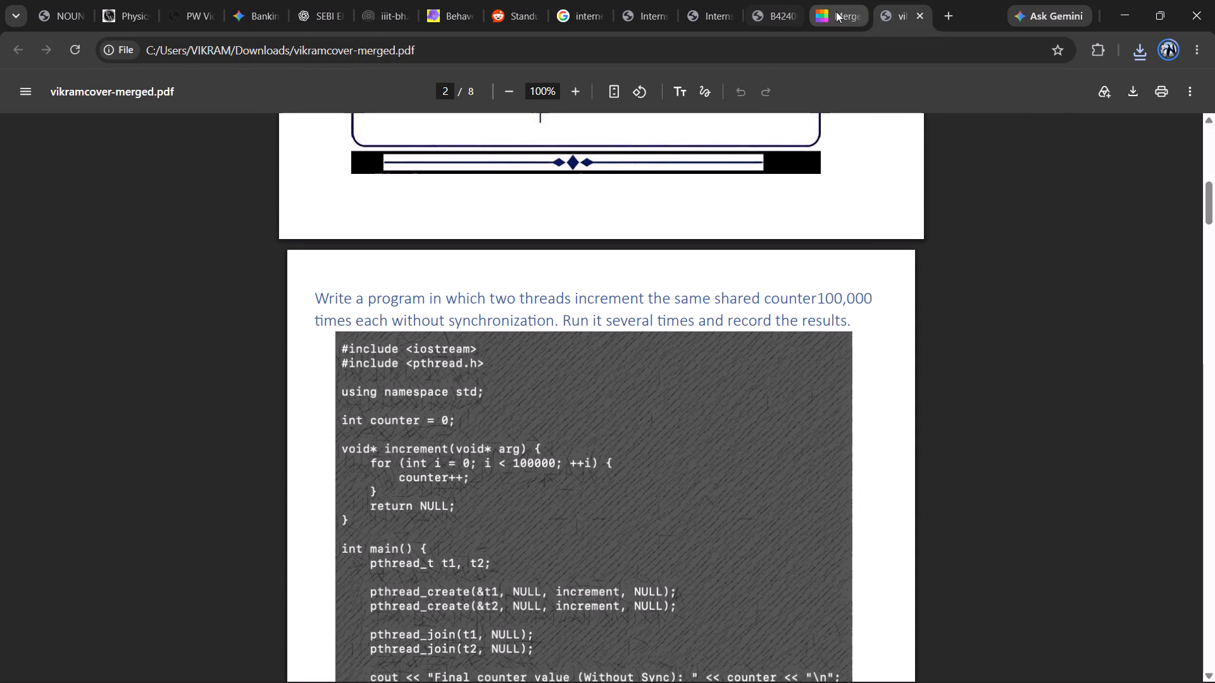
Start a new Smallpdf merge with vikramcover-merged and the OS_Lab_5&6_removed PDF from Downloads, and finish it.
click(836, 11)
scroll(596, 178, up, 20)
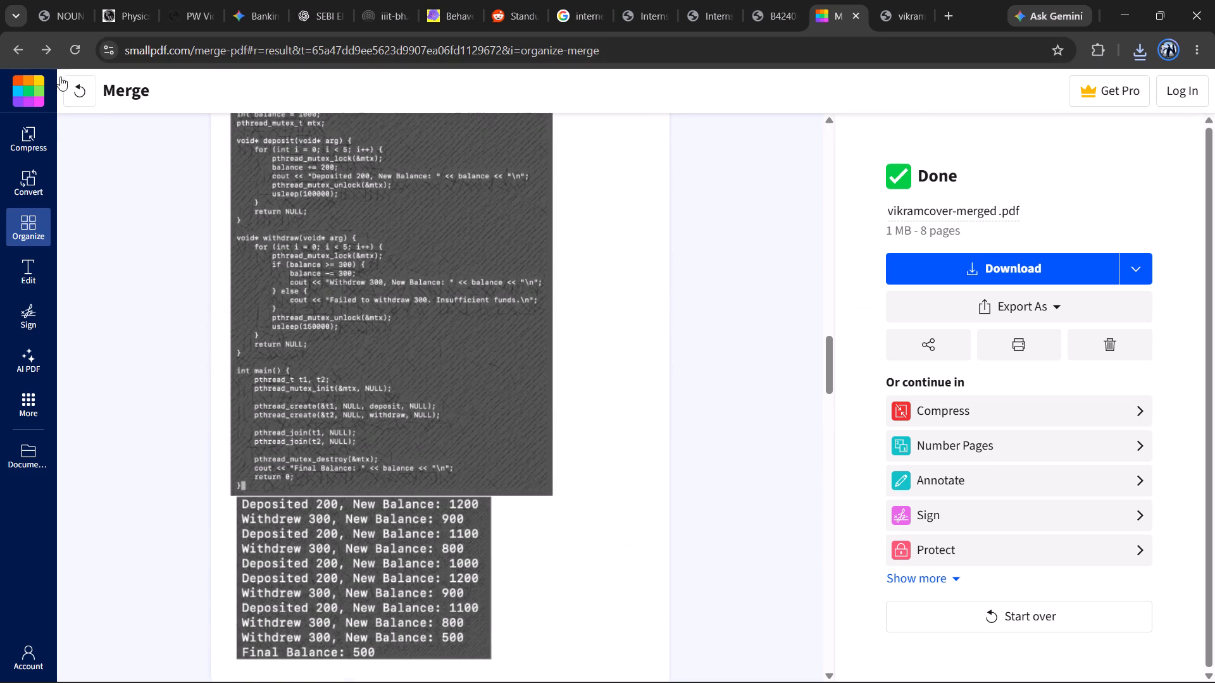
click(73, 85)
click(687, 397)
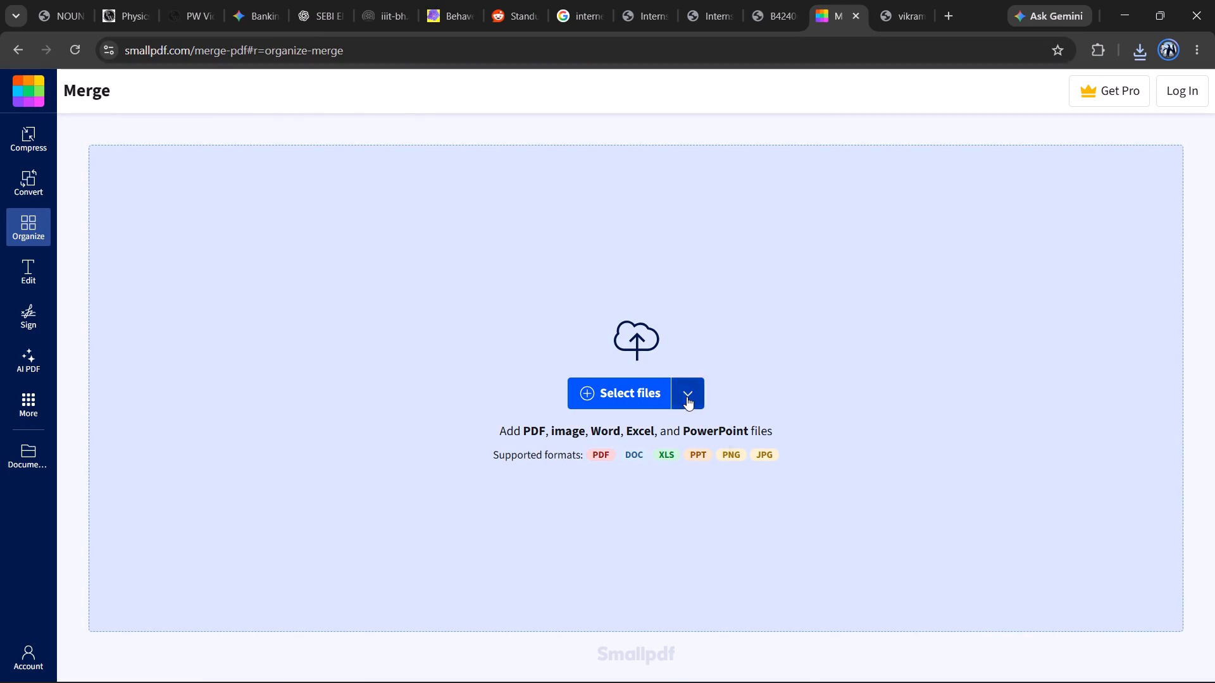
click(614, 438)
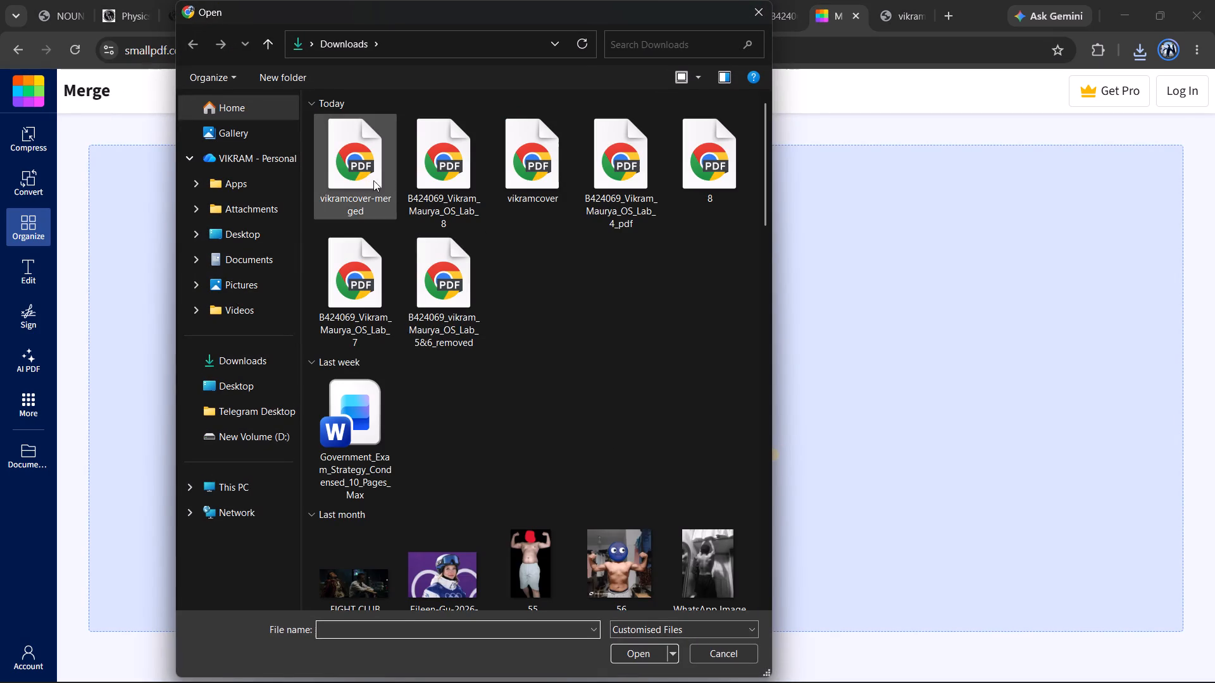
click(358, 180)
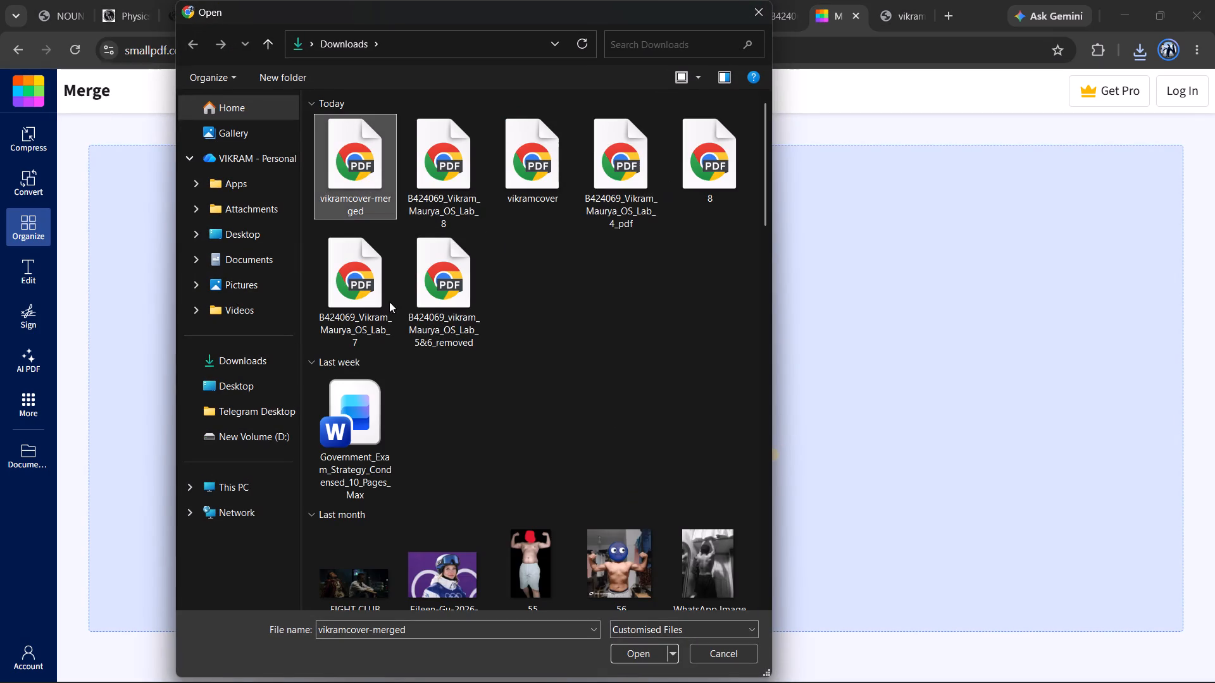
ctrl+click(454, 316)
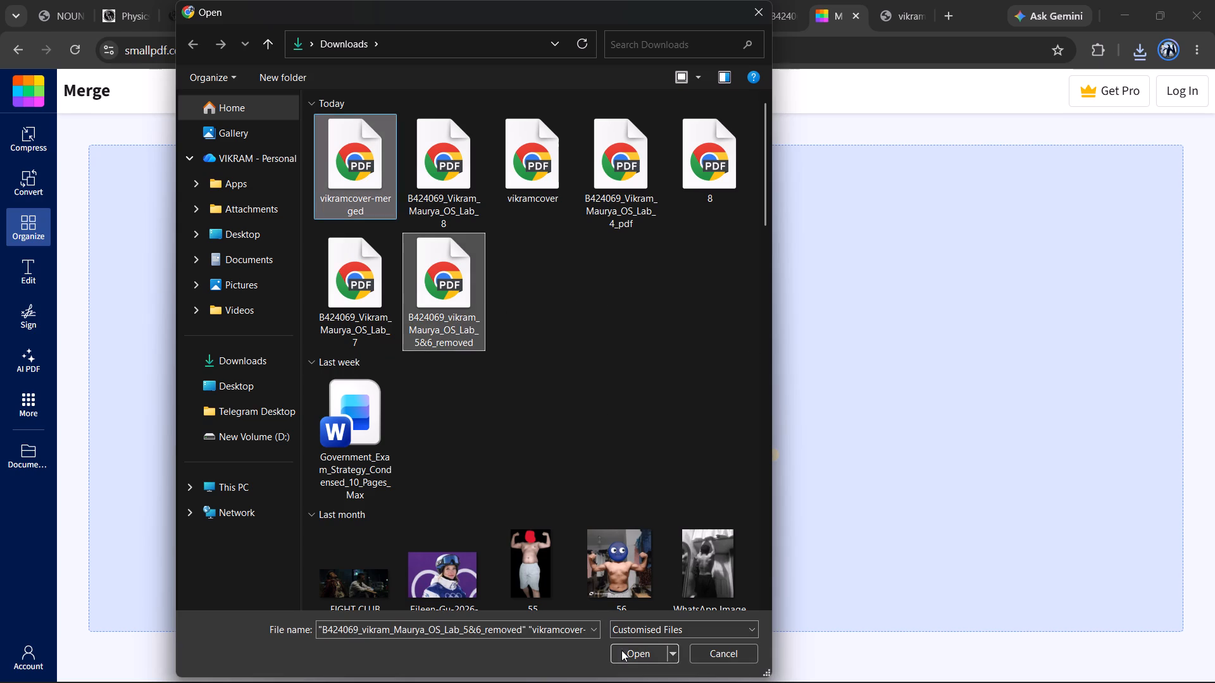
click(621, 649)
click(1115, 132)
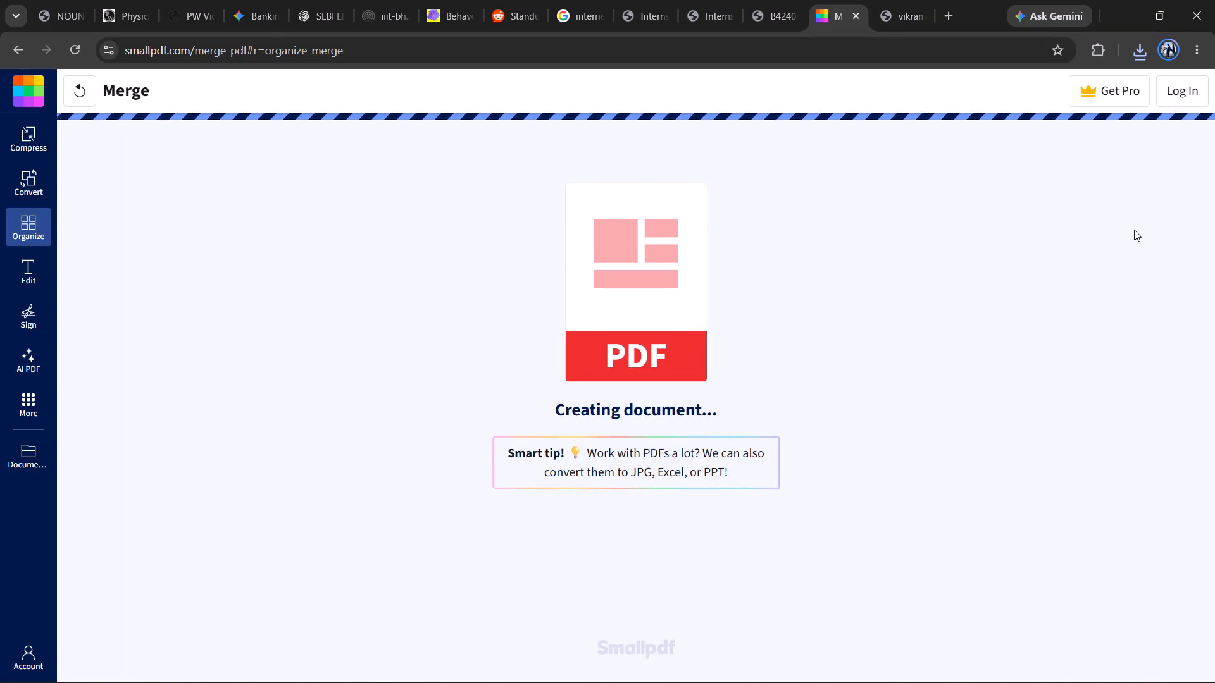
Download and open vikramcover-merged-merged.pdf, and dismiss the Smallpdf promotion.
click(1056, 264)
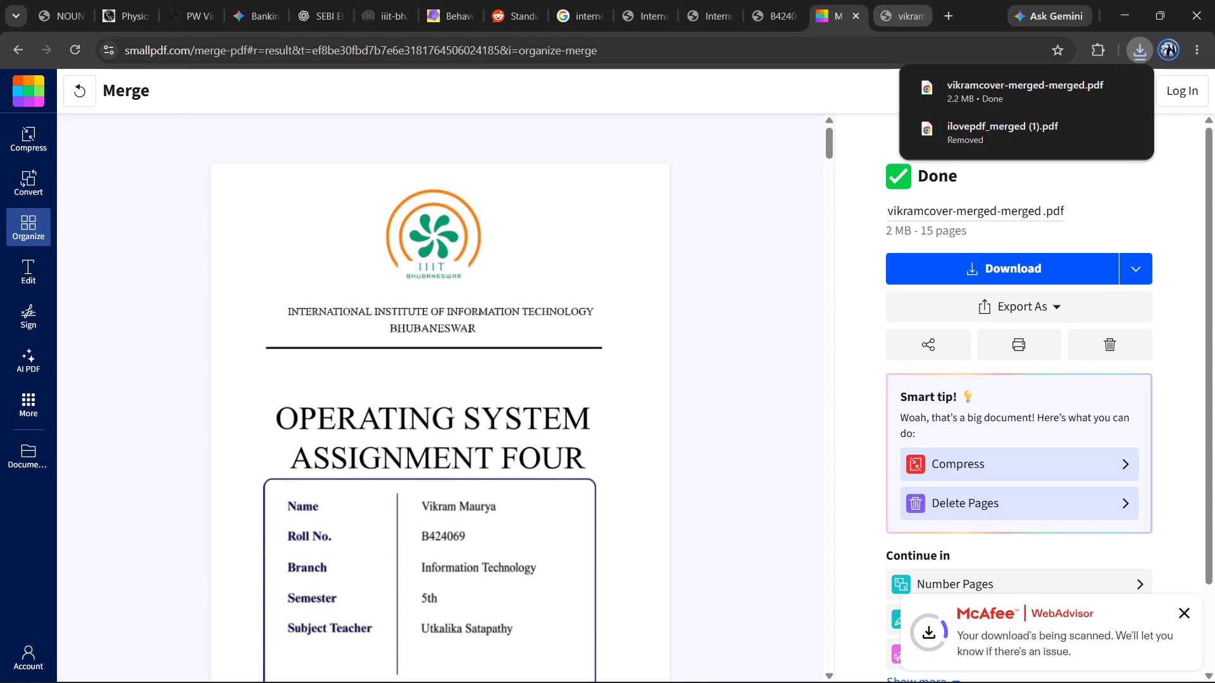
click(1012, 96)
click(782, 20)
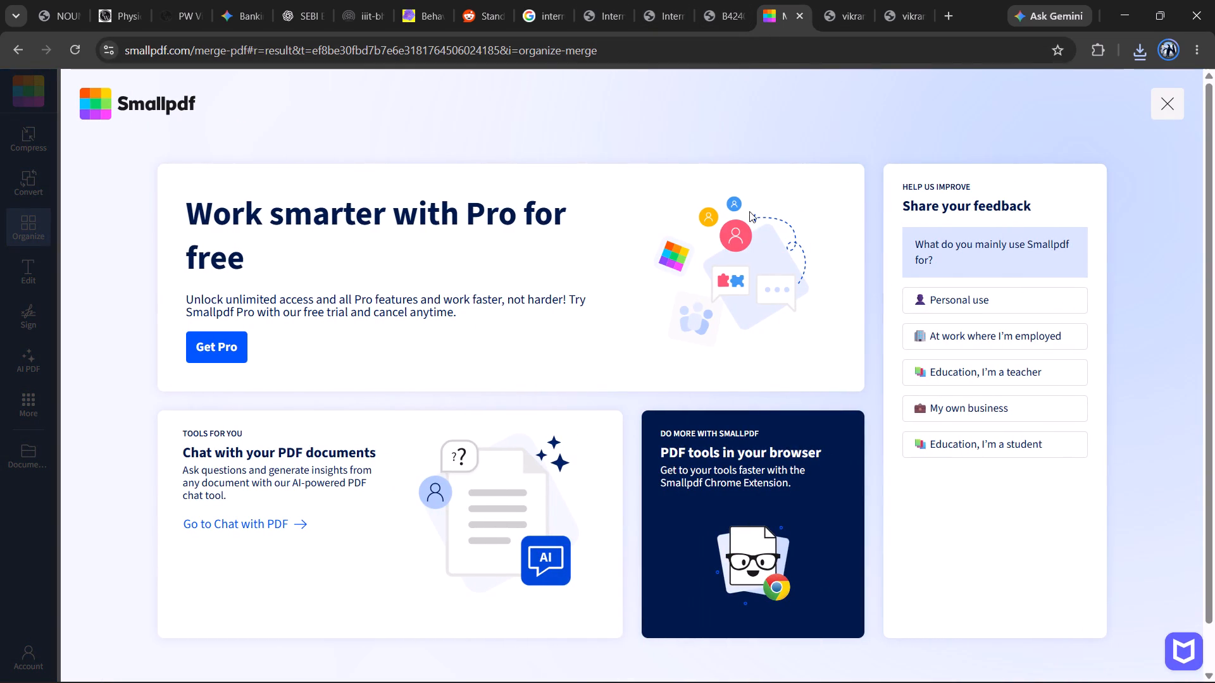
click(1172, 106)
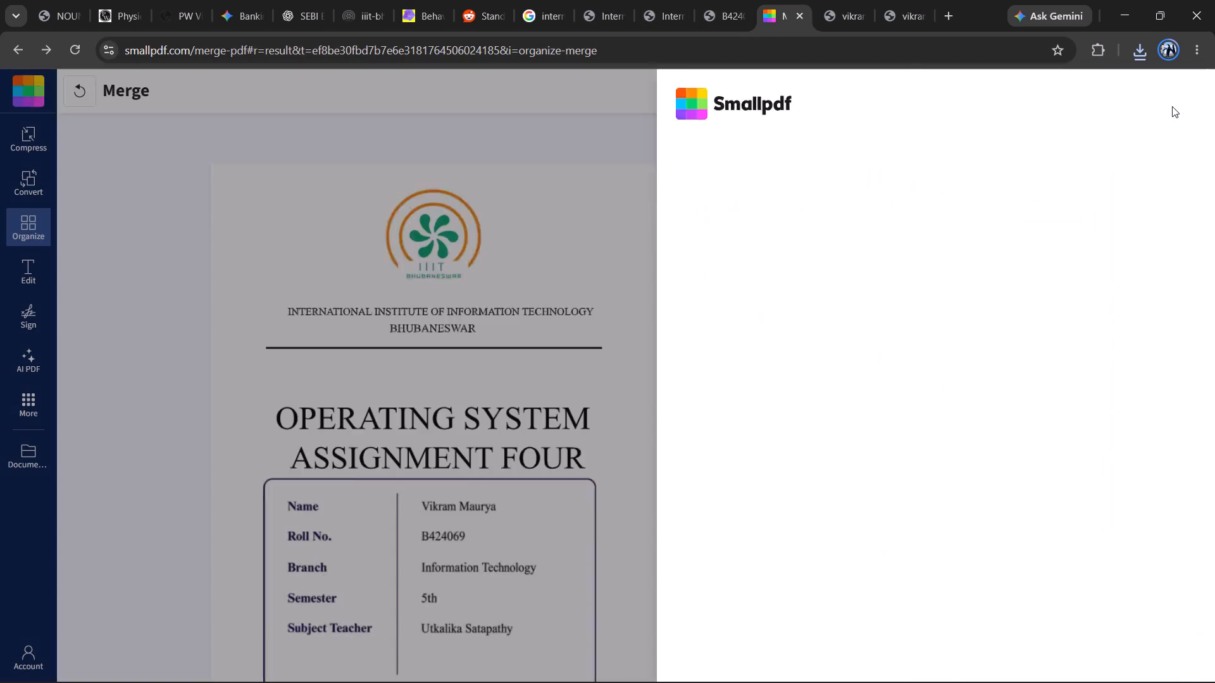
Check the opening pages of vikramcover-merged-merged.pdf, and close it along with the vikramcover-merged.pdf tab.
click(894, 22)
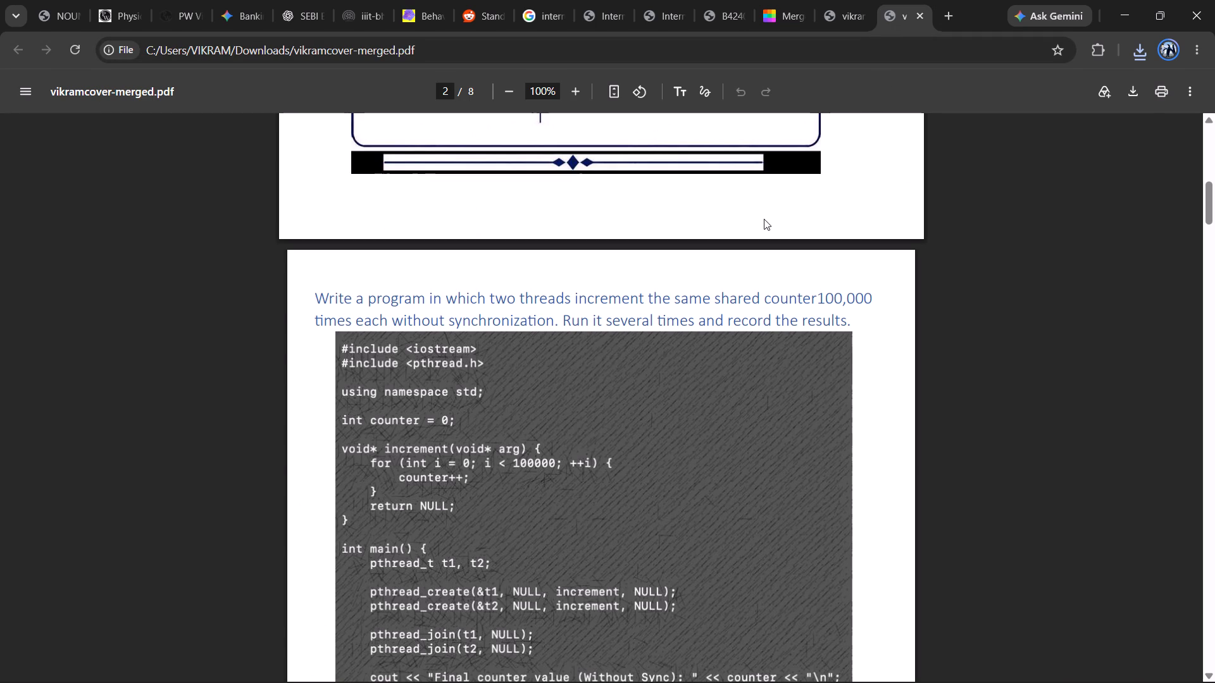
key(alt+Tab)
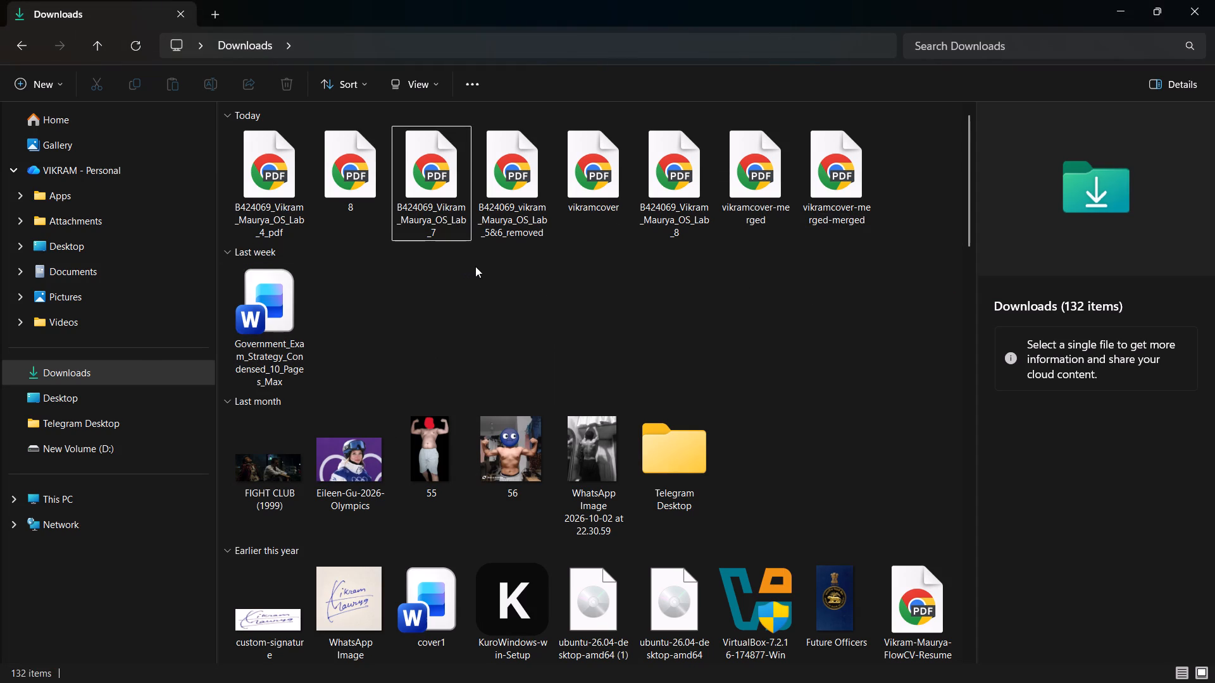
key(alt+Tab)
click(840, 28)
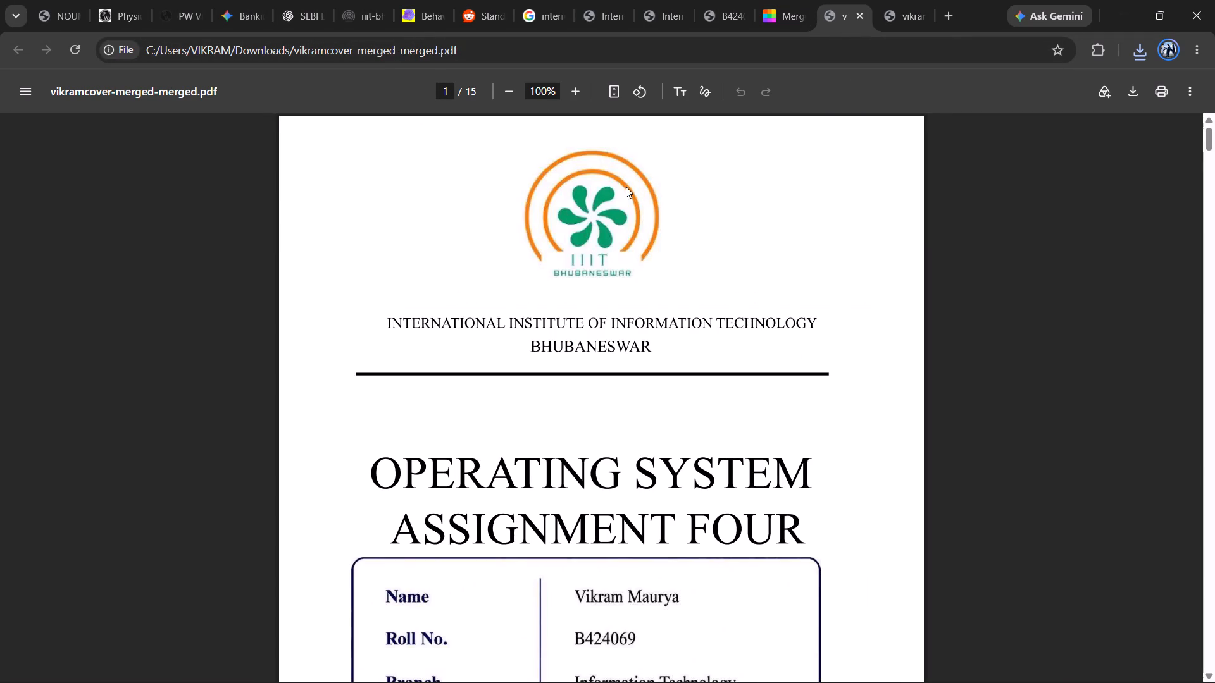
scroll(626, 187, down, 7)
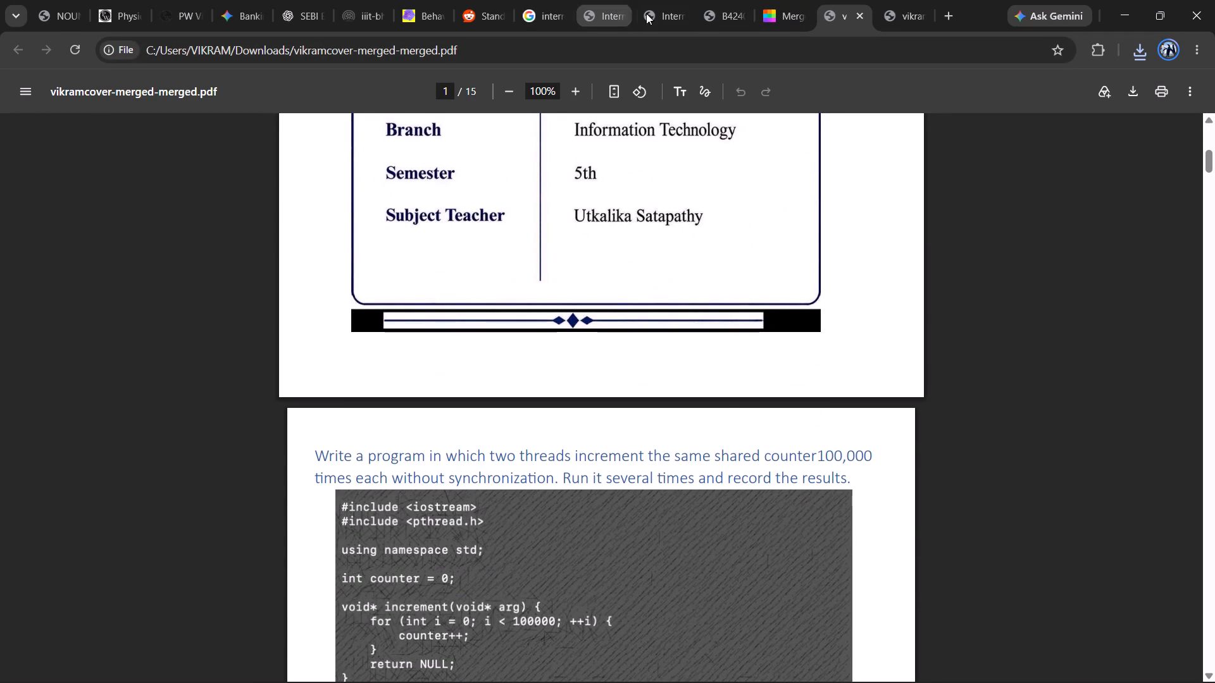
click(862, 17)
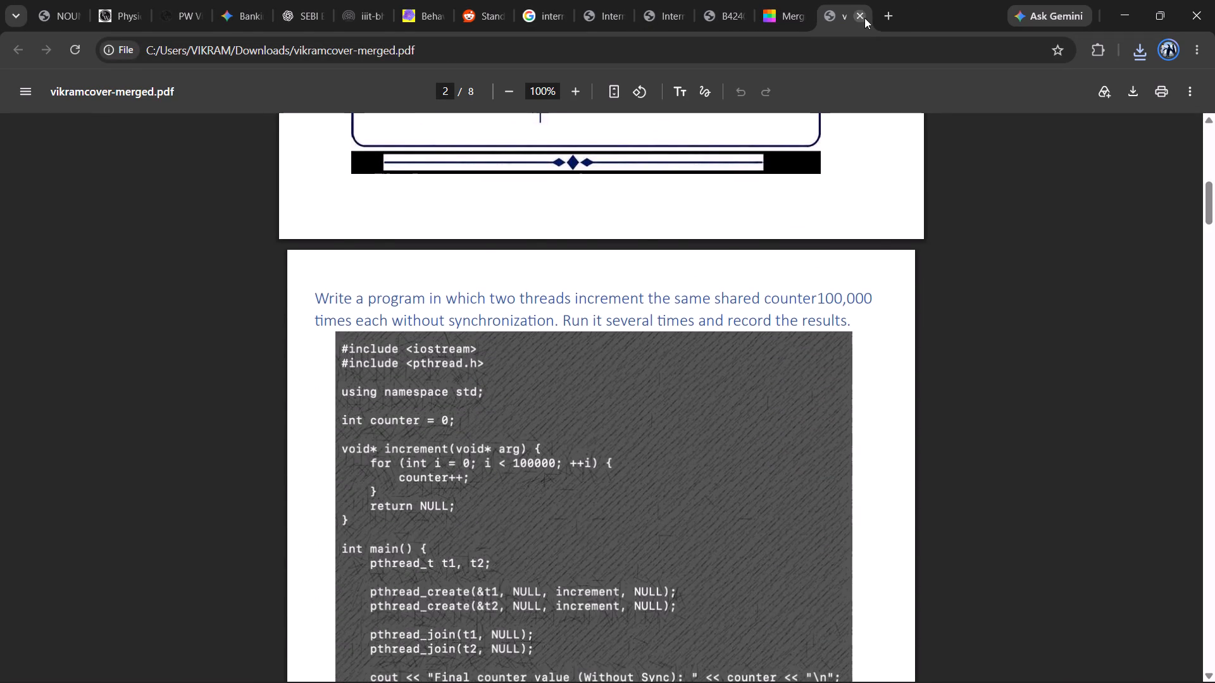
click(864, 18)
Reopen vikramcover-merged.pdf from the Downloads folder and check its cover and first question page.
key(alt+Tab)
click(896, 257)
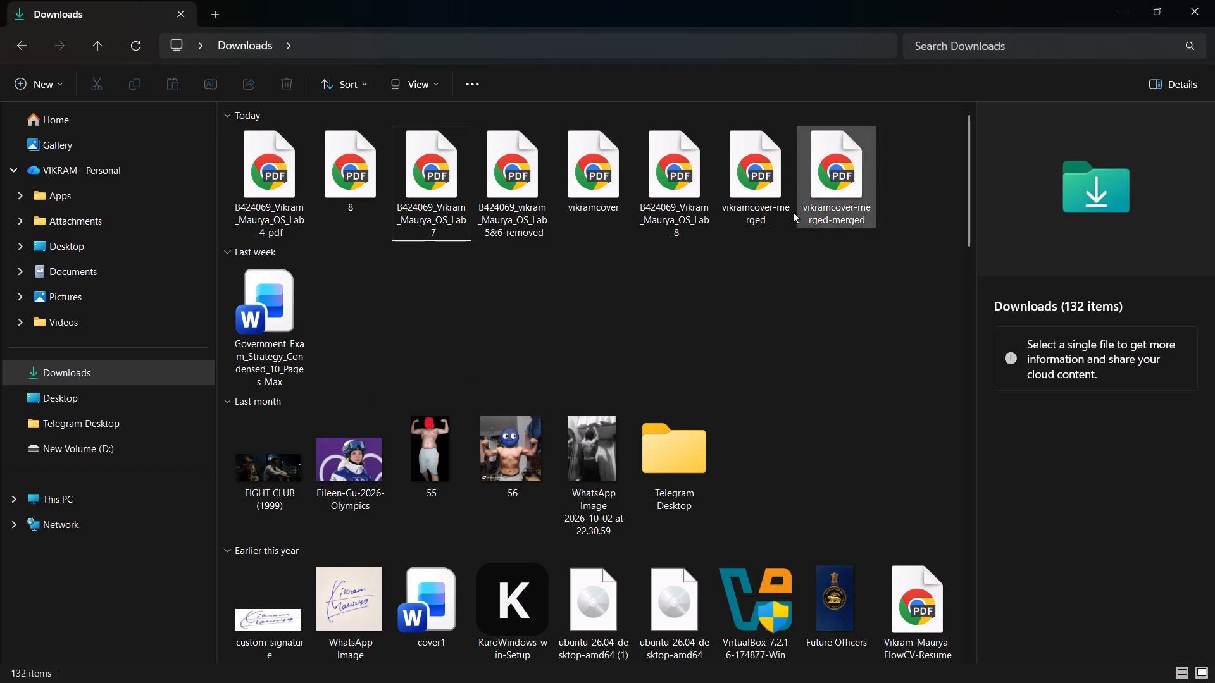
double_click(768, 197)
scroll(802, 181, down, 4)
scroll(798, 182, up, 3)
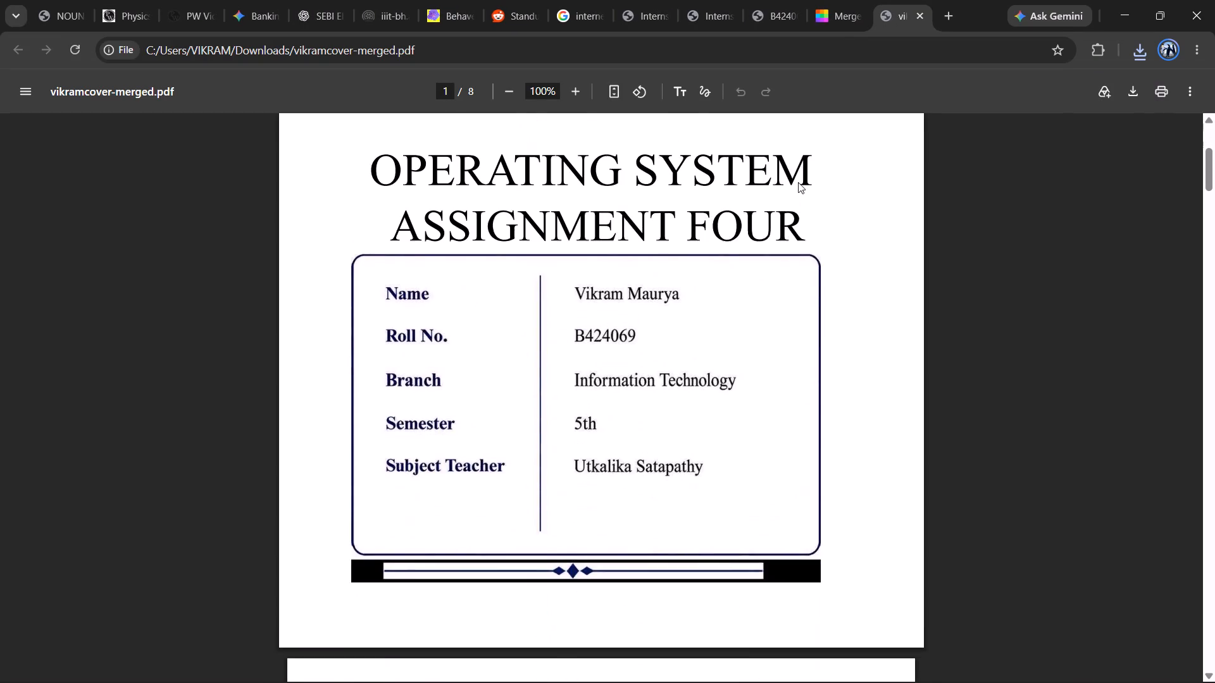
scroll(798, 182, up, 2)
scroll(564, 209, down, 11)
scroll(721, 169, up, 1)
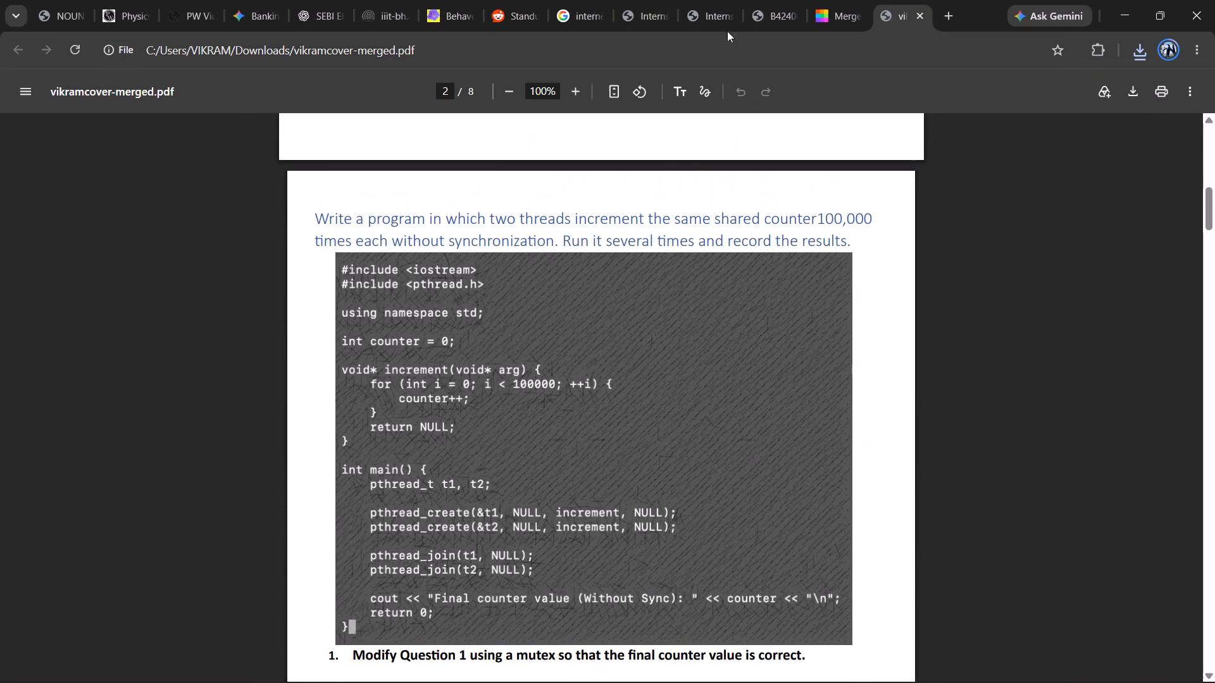
Rename vikramcover-merged in Downloads using the original OS_Lab_7 PDF's name, accepting the offered (2) suffix.
click(713, 23)
key(alt+Tab)
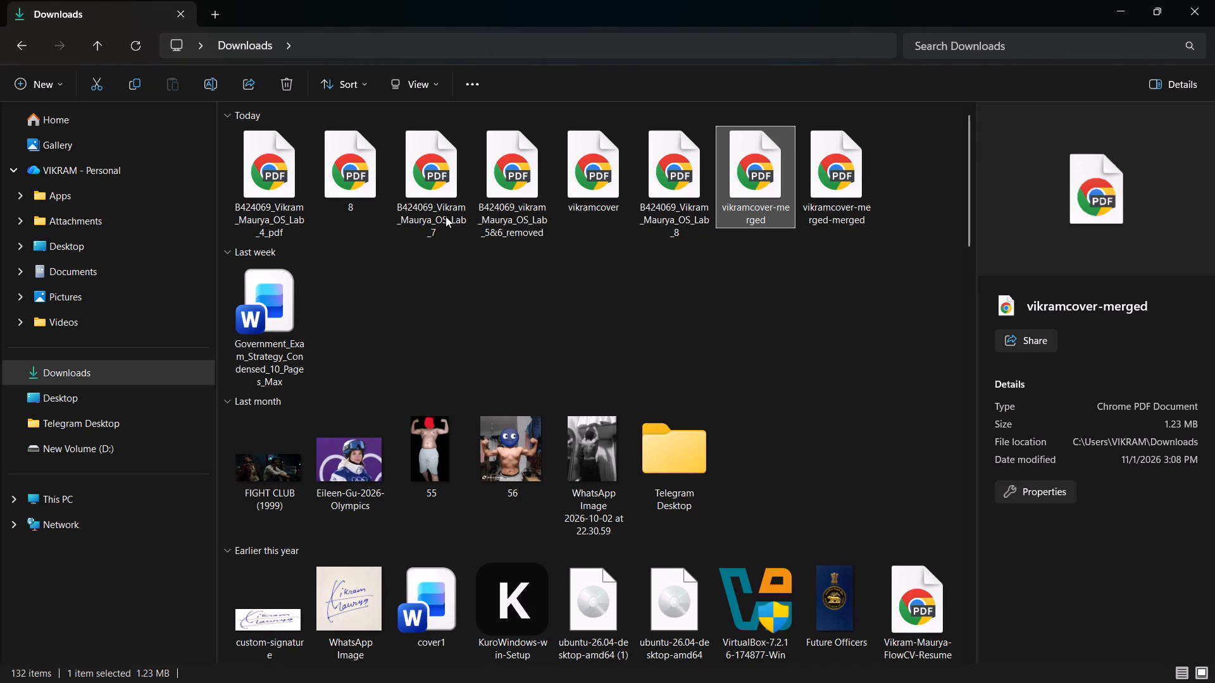
click(445, 216)
key(F2)
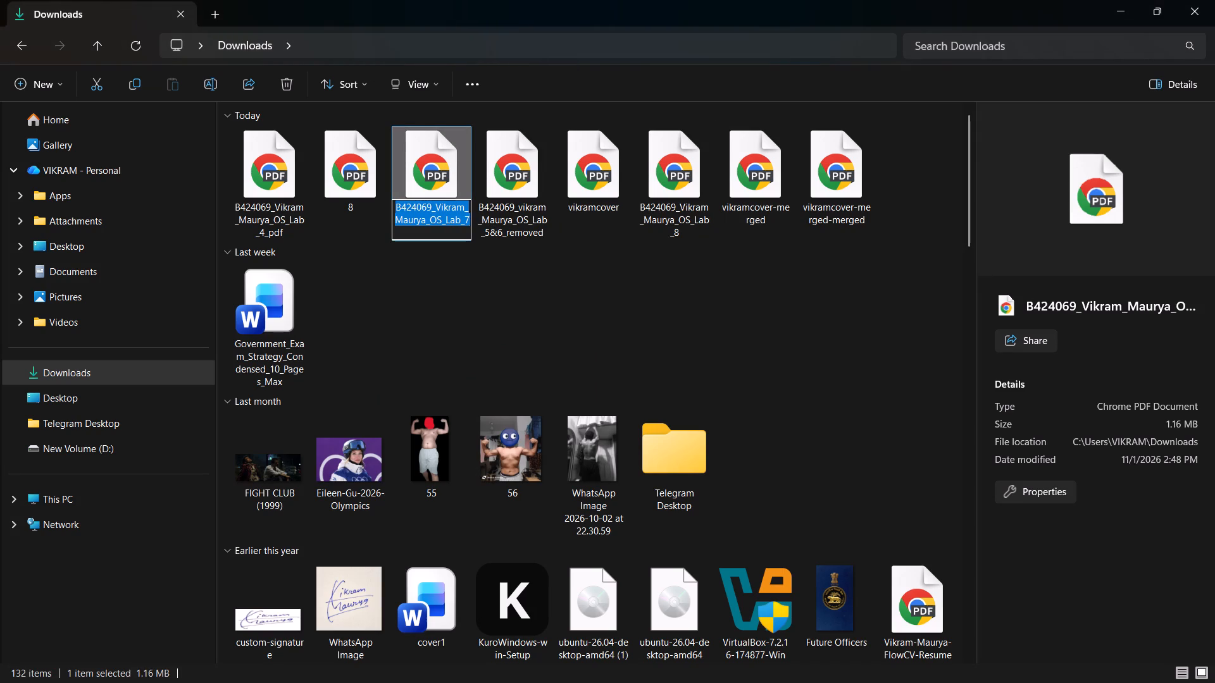
key(ctrl+c)
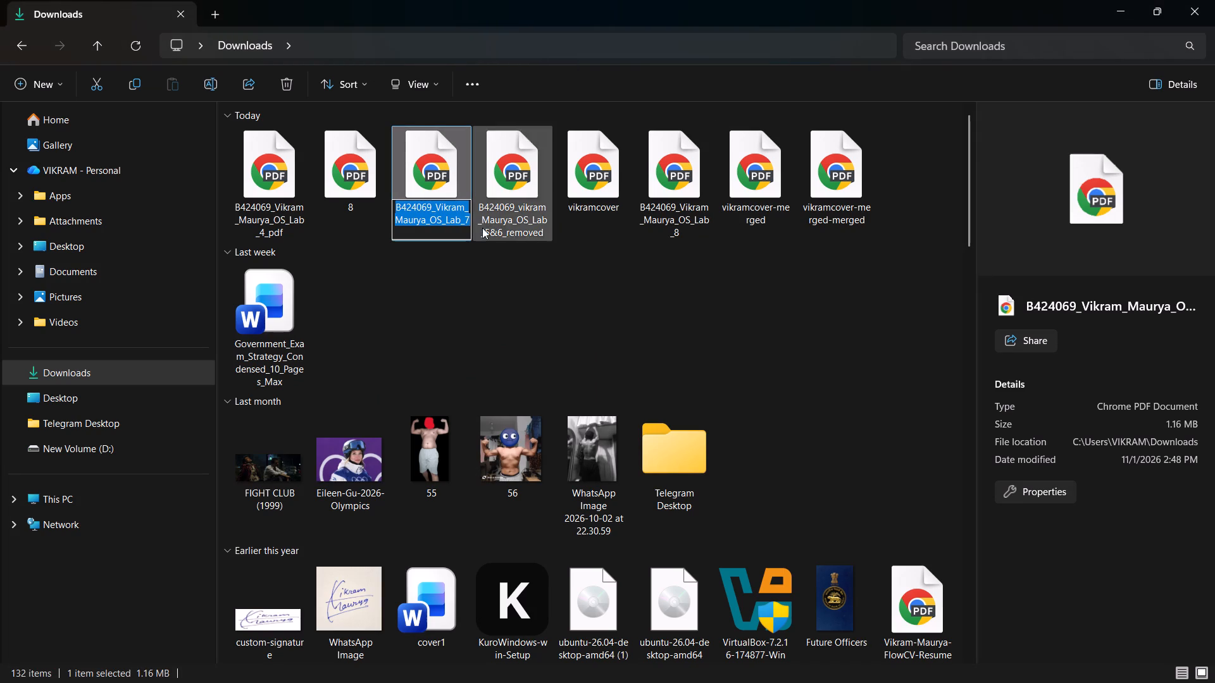
click(907, 201)
click(751, 202)
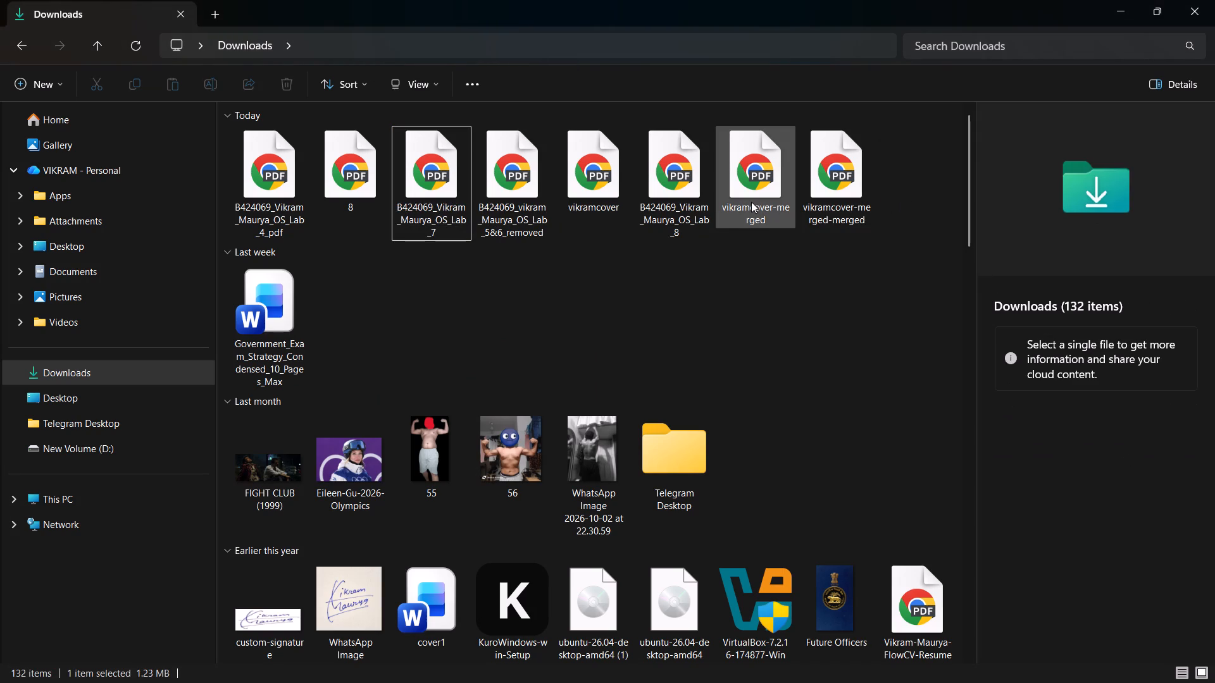
key(F2)
key(ctrl+v)
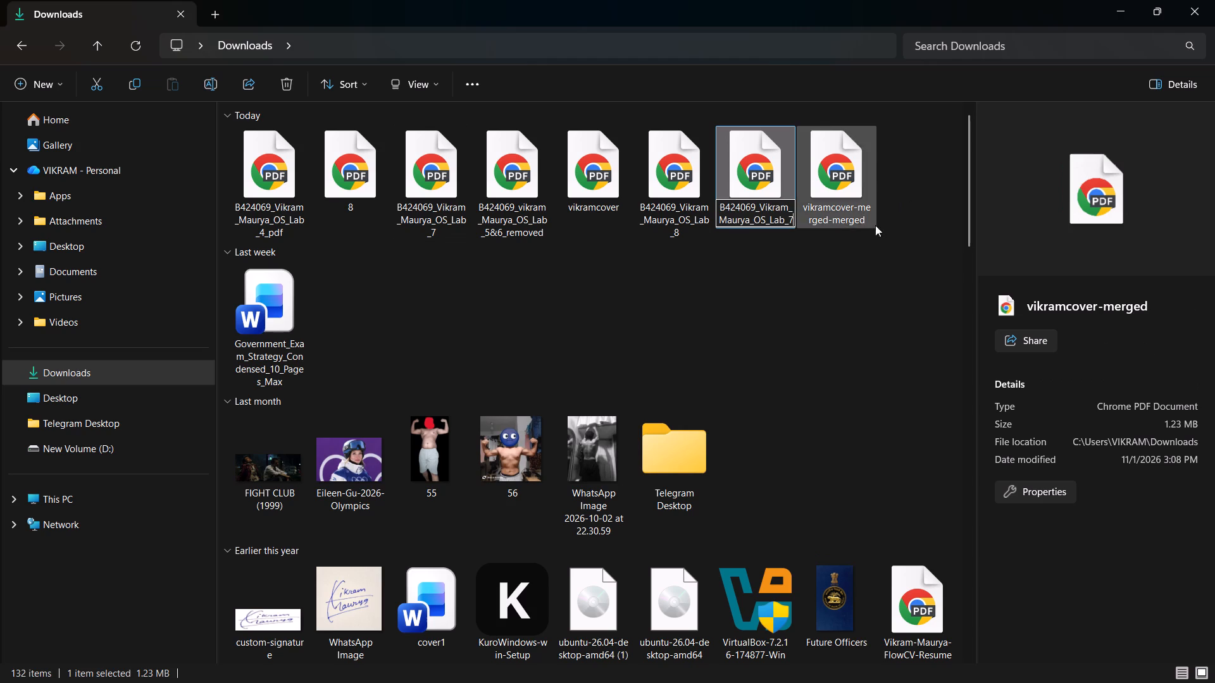
click(926, 221)
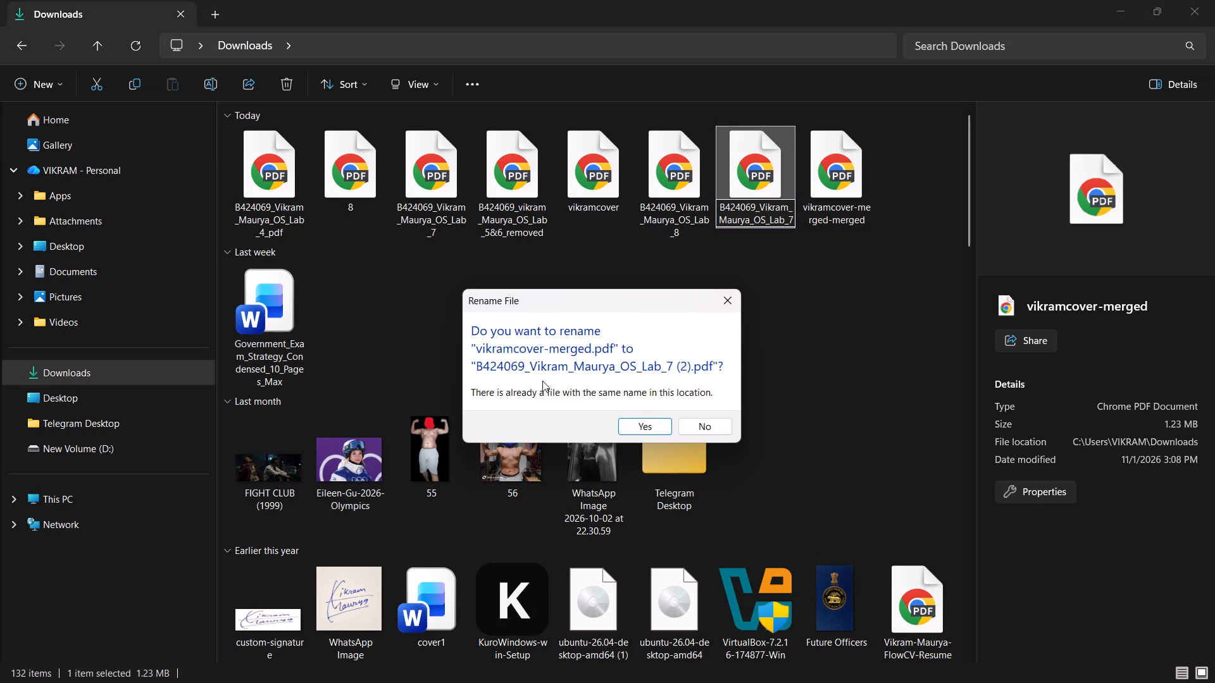
click(664, 425)
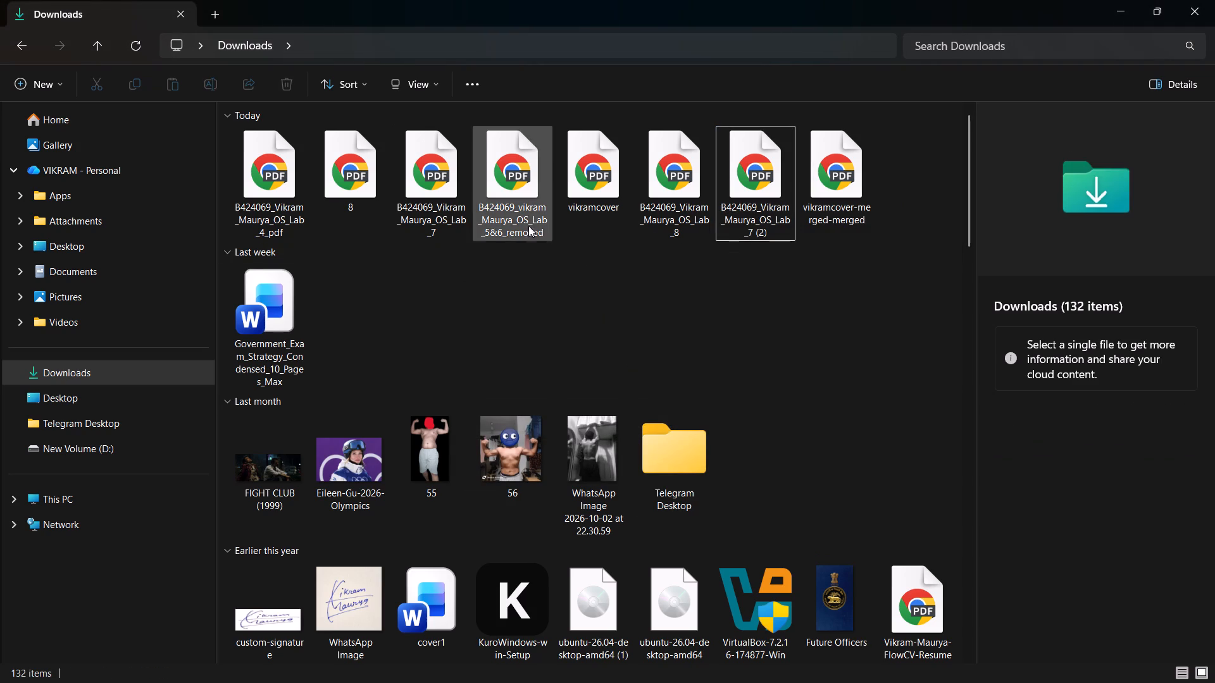
Rename the original OS_Lab_7 PDF without the cover as 7.
click(437, 221)
key(F2)
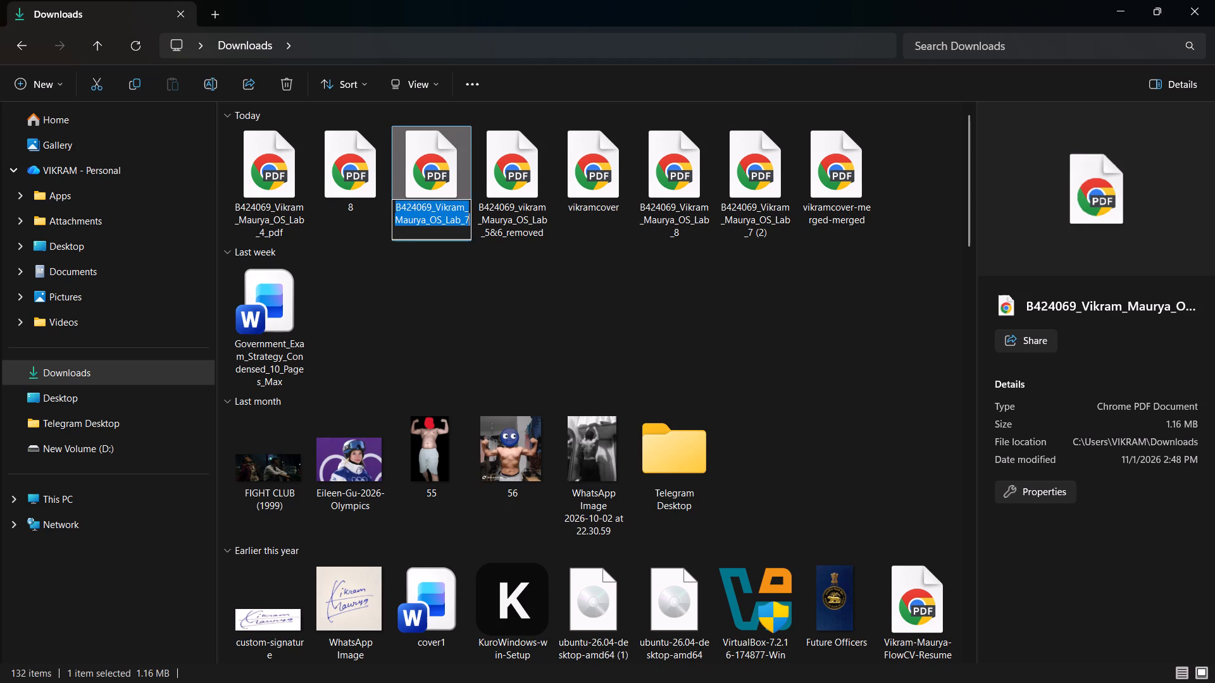
key(BackSpace)
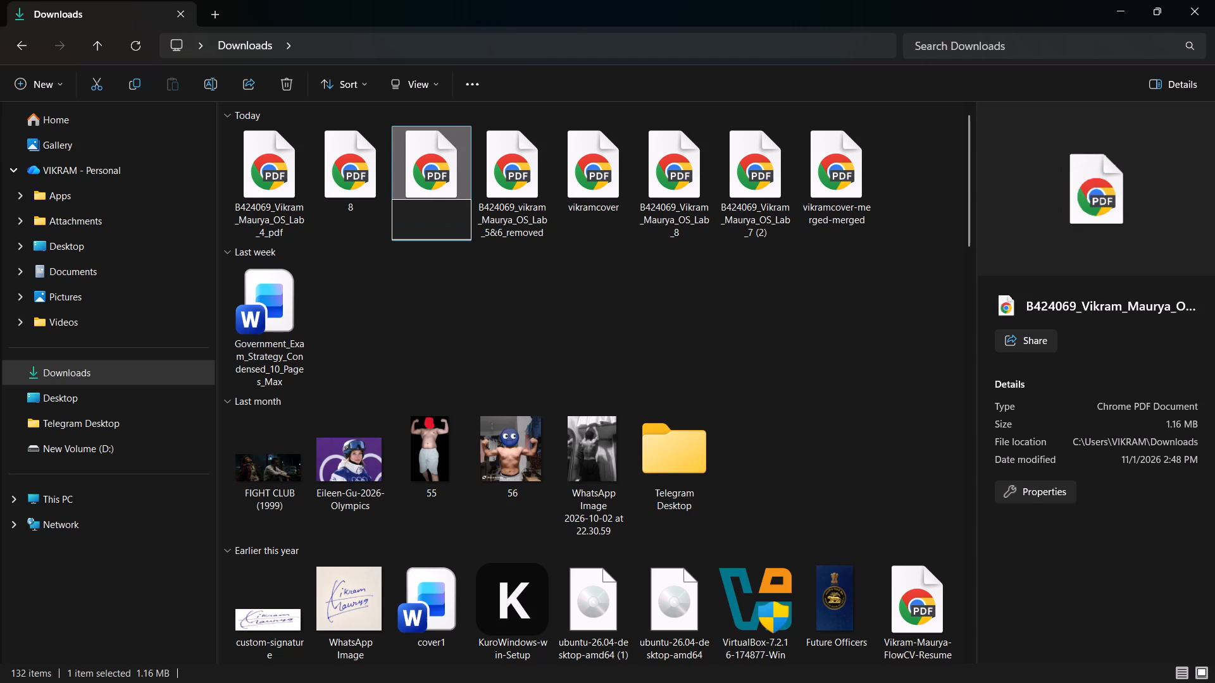
key(7)
key(Return)
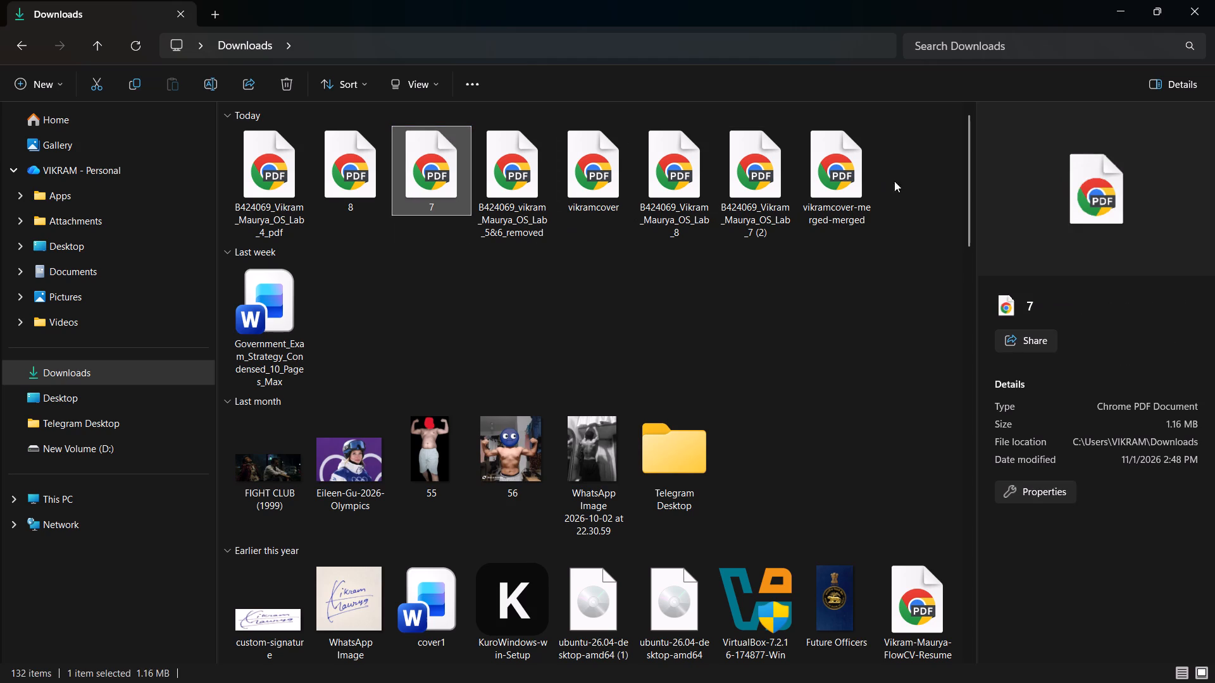
Remove the (2) suffix from the merged PDF's name so that it ends in OS_Lab_7.
click(930, 180)
click(757, 200)
key(F2)
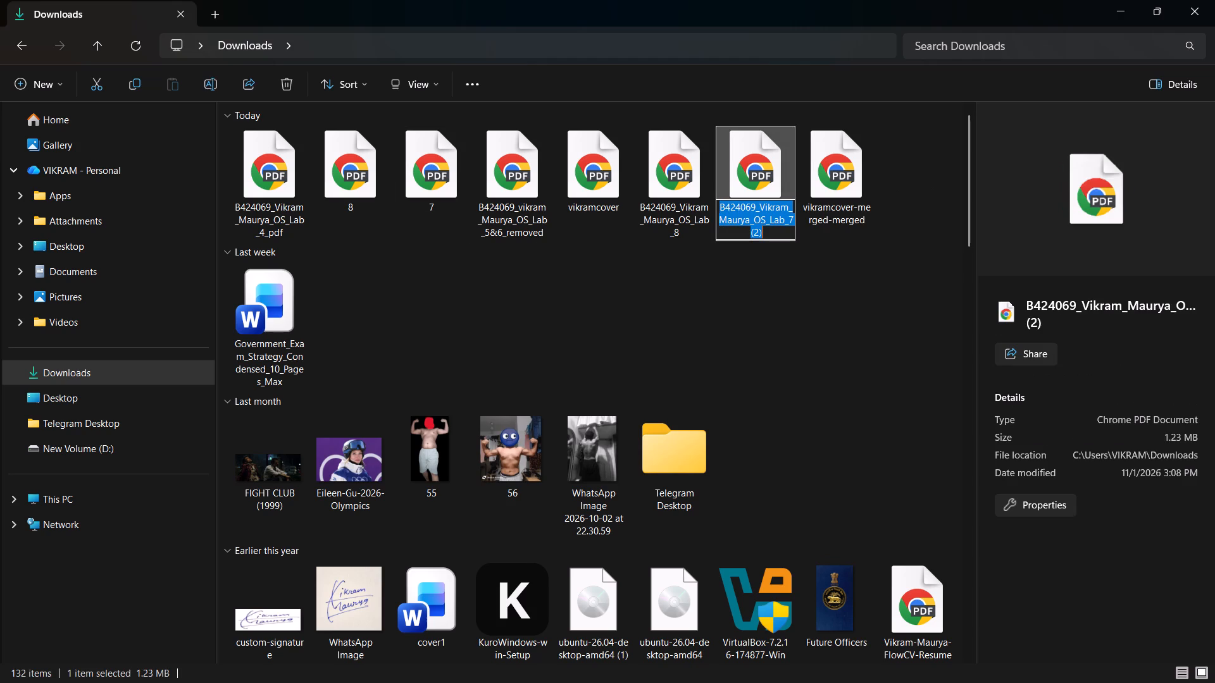
click(773, 238)
click(774, 234)
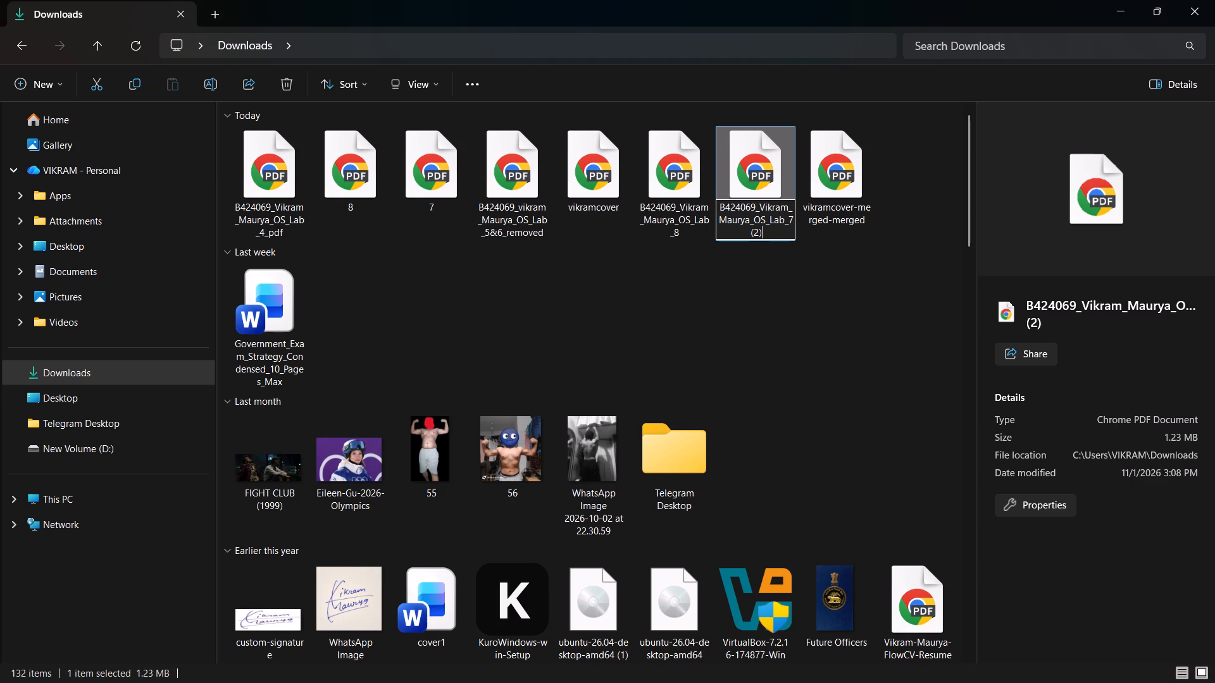
key(BackSpace)
key(BackSpace)
key(BackSpace)
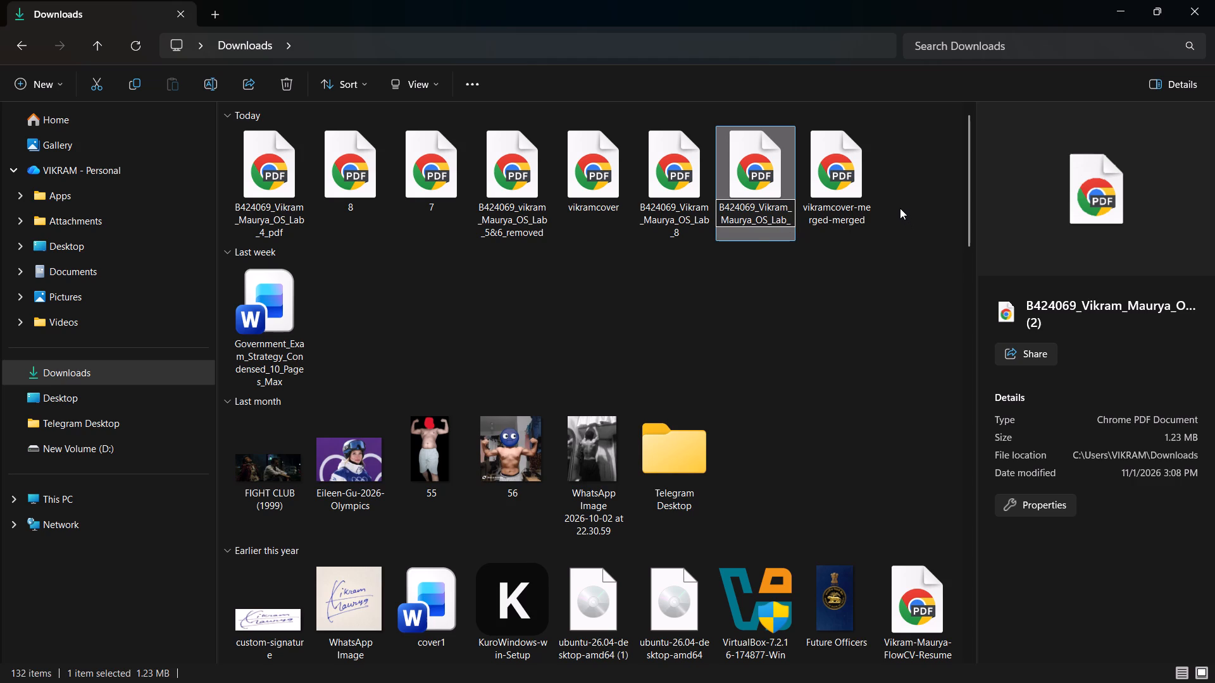
key(Return)
click(903, 206)
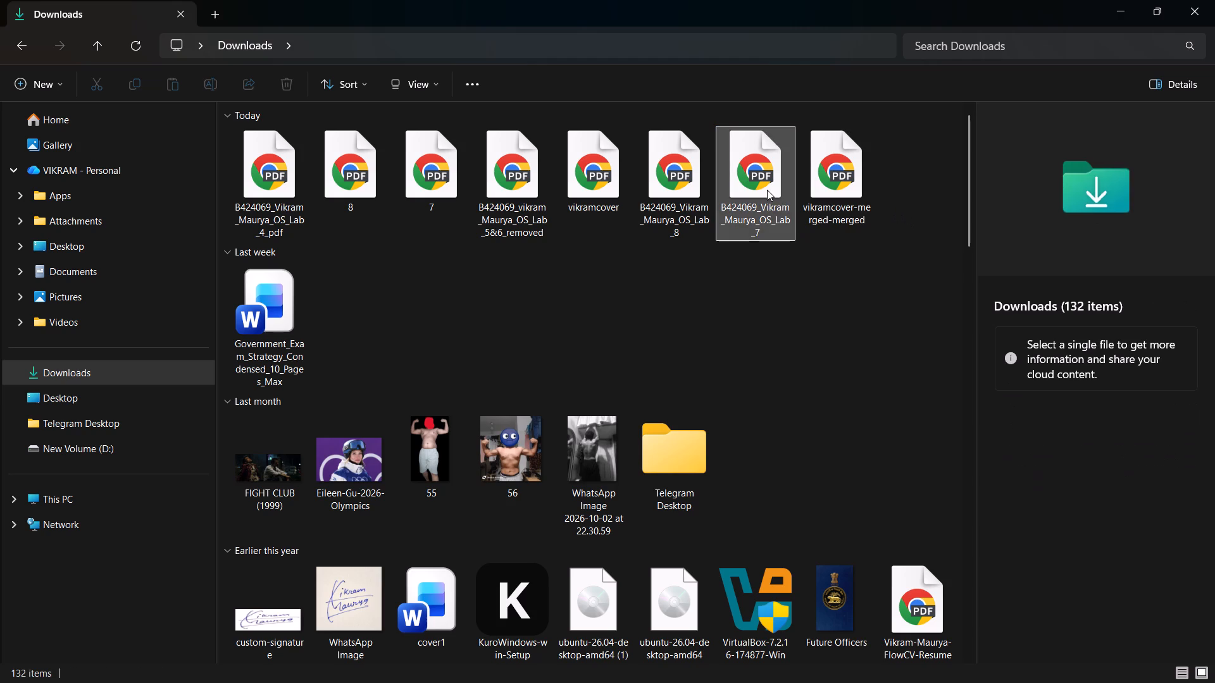
Open the renamed OS_Lab_7 PDF to check its opening pages, and close it along with the vikramcover-merged.pdf tab.
double_click(762, 190)
scroll(758, 283, down, 11)
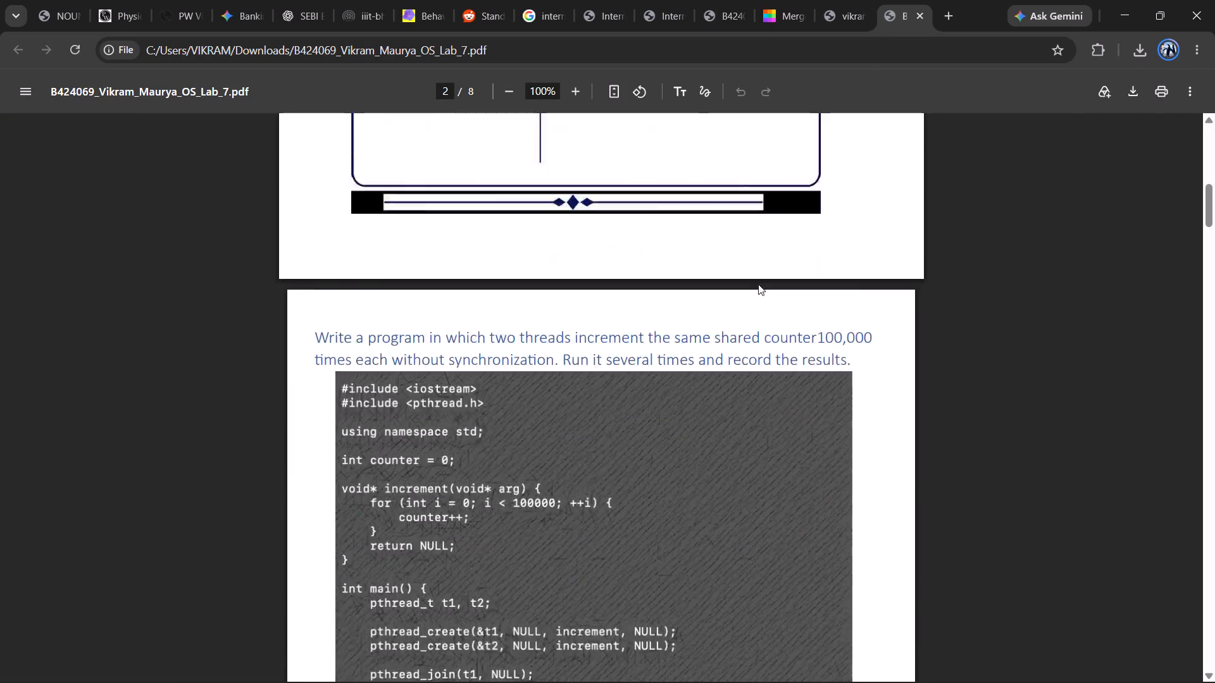
scroll(758, 284, up, 5)
click(924, 11)
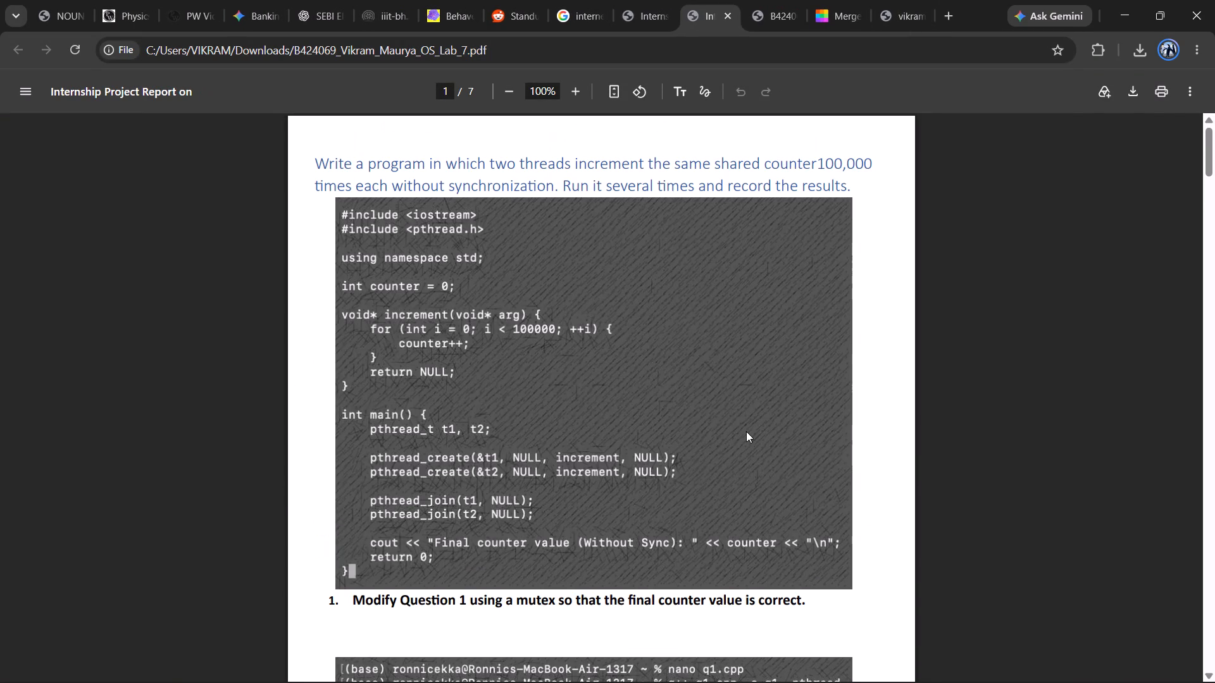
scroll(738, 406, up, 8)
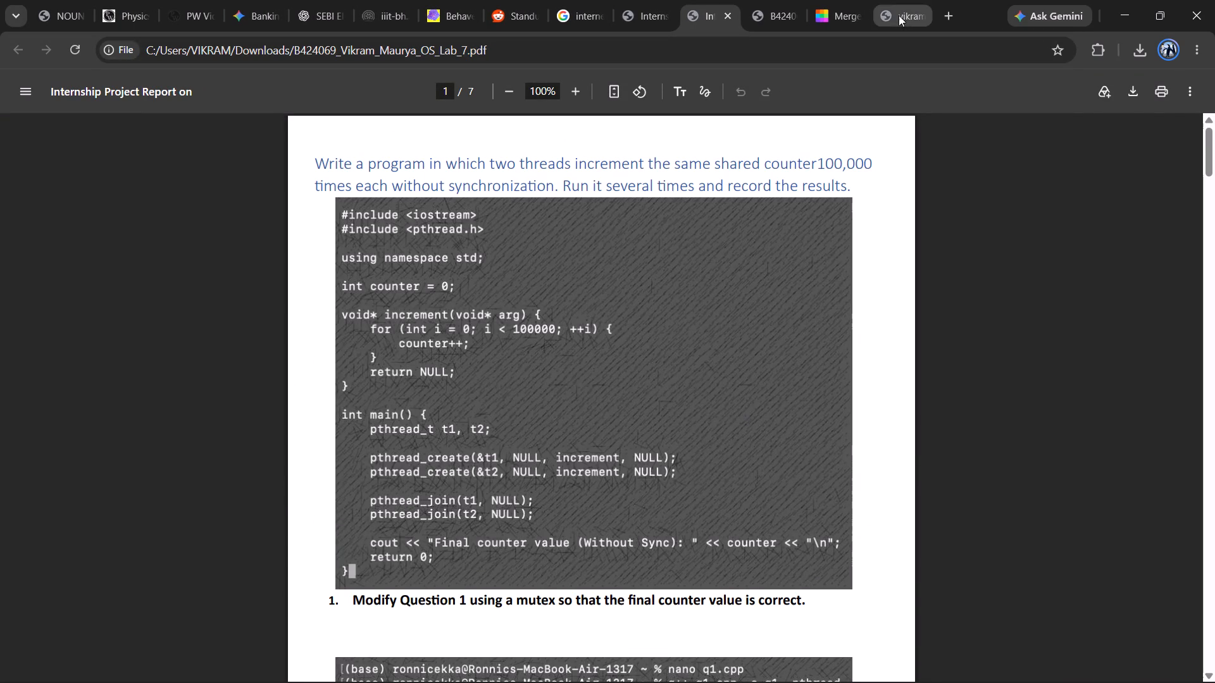
scroll(713, 228, up, 6)
scroll(713, 228, down, 5)
scroll(713, 228, up, 13)
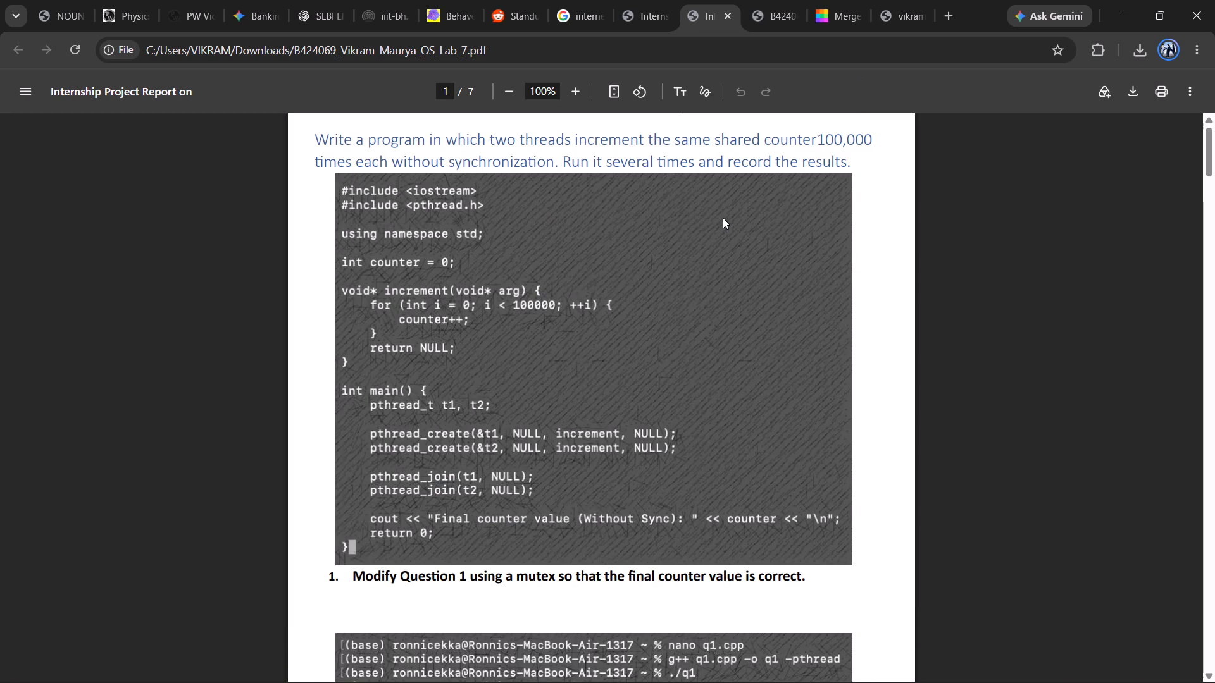
key(alt+Tab)
key(alt+Tab)
click(893, 1)
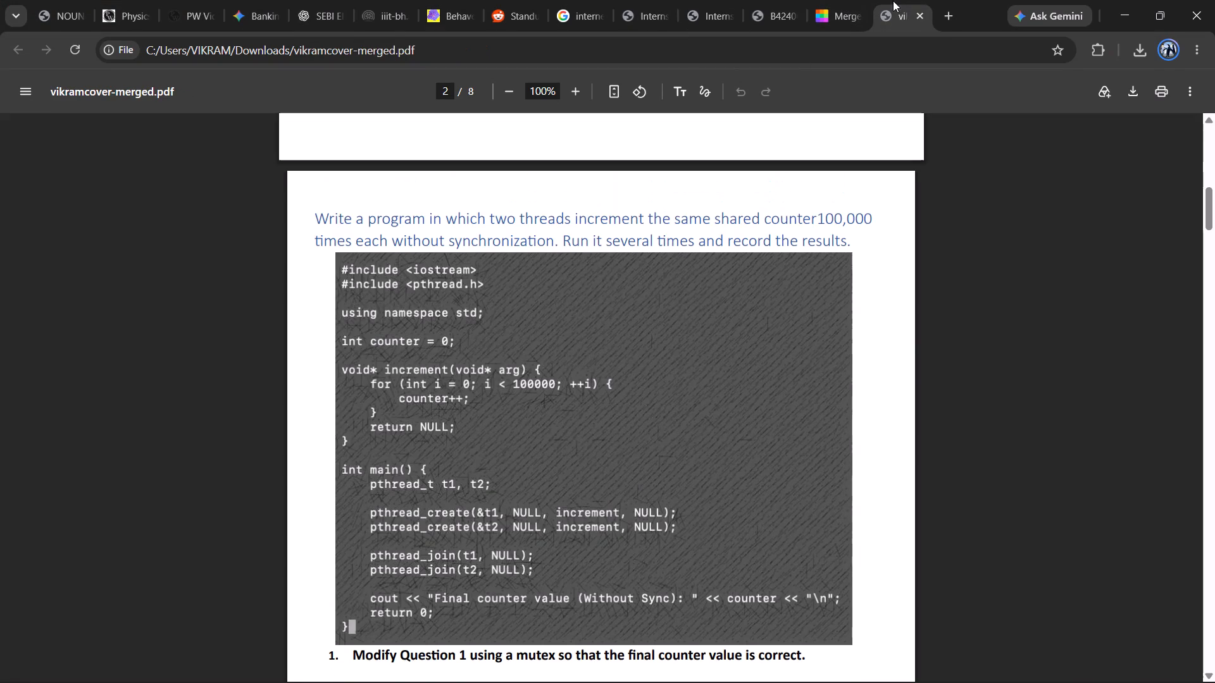
scroll(733, 272, up, 12)
click(919, 18)
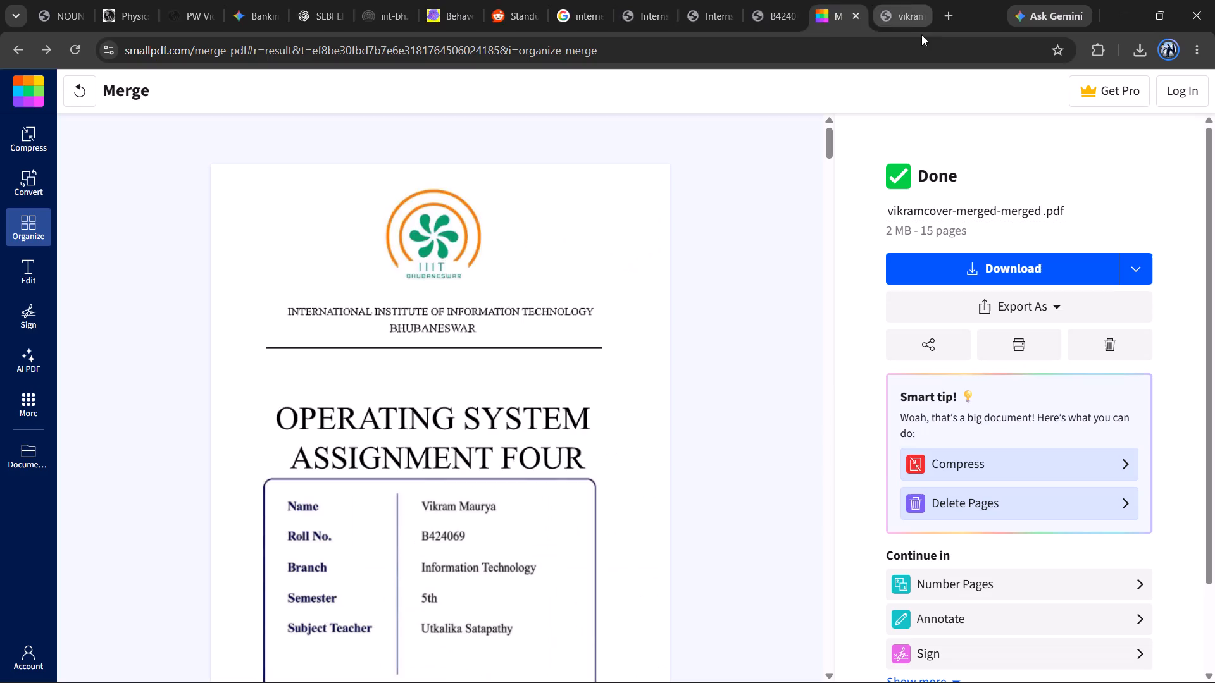
Open vikramcover-merged-merged.pdf from Downloads and compare its first question page with the original Lab 7 document.
key(alt+Tab)
click(919, 197)
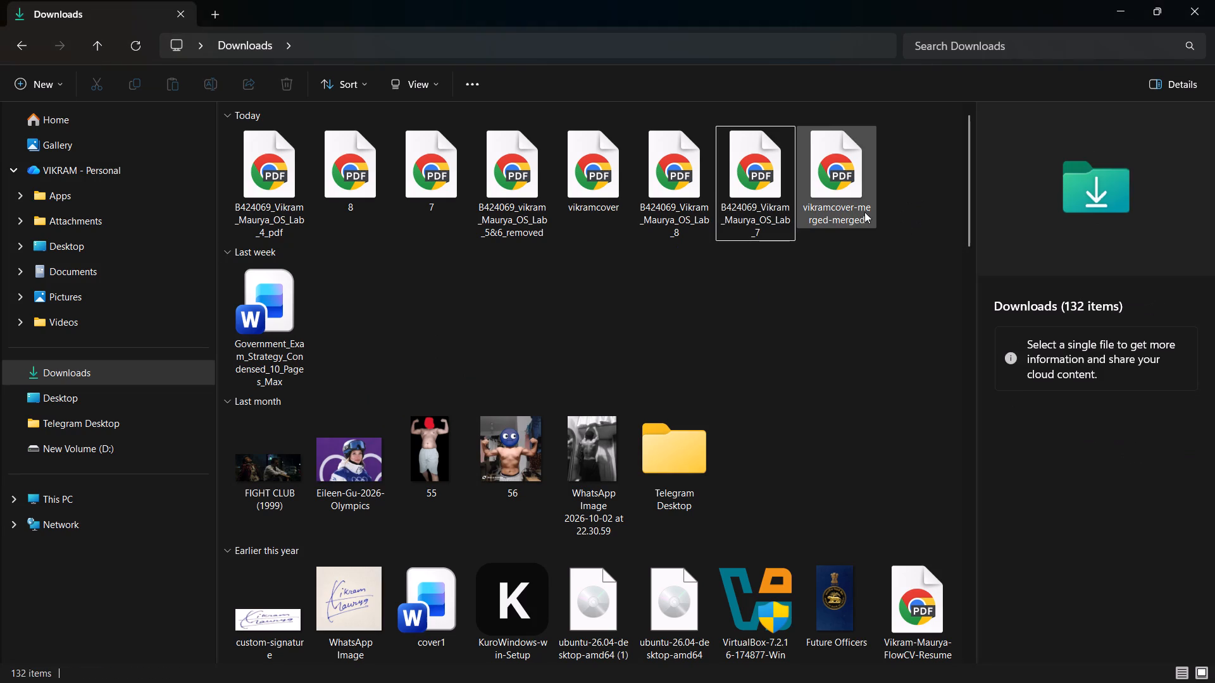
double_click(849, 214)
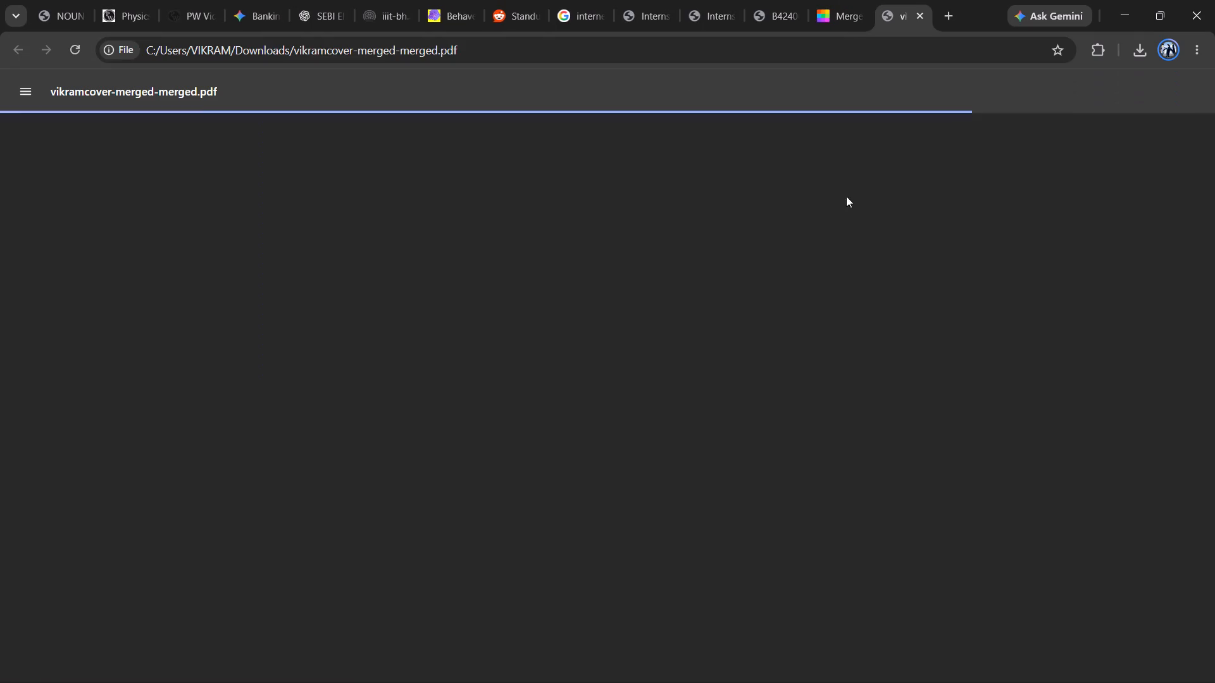
scroll(735, 178, down, 8)
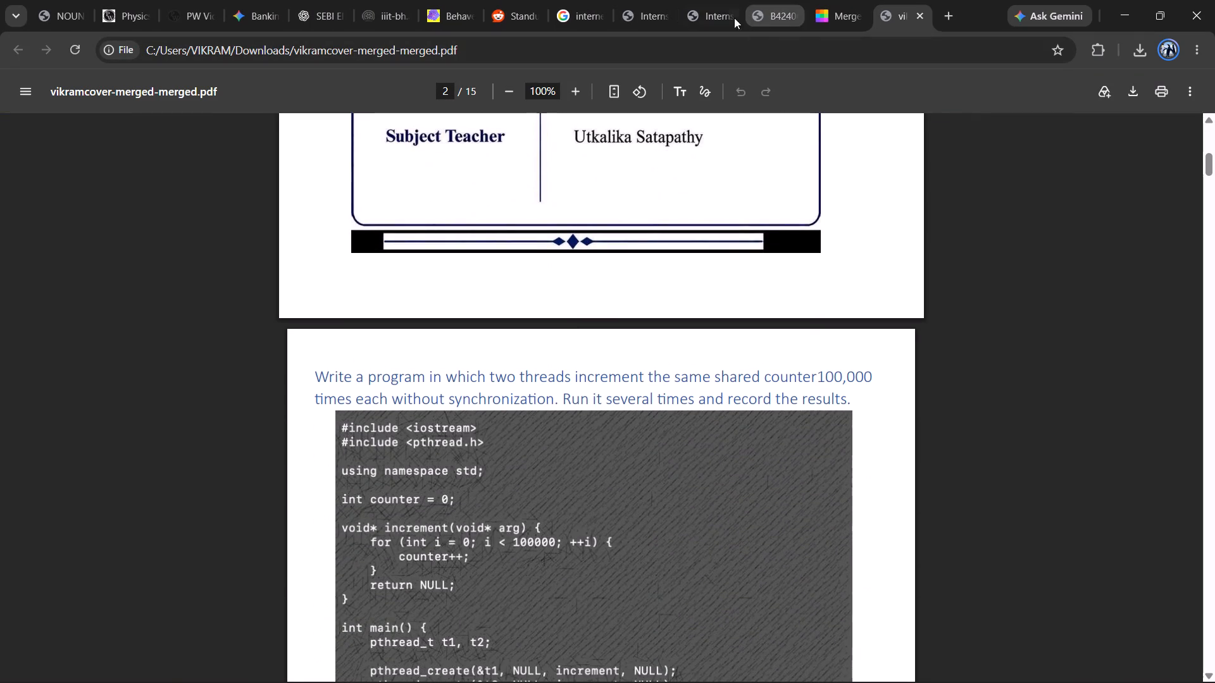
click(699, 15)
scroll(552, 240, up, 3)
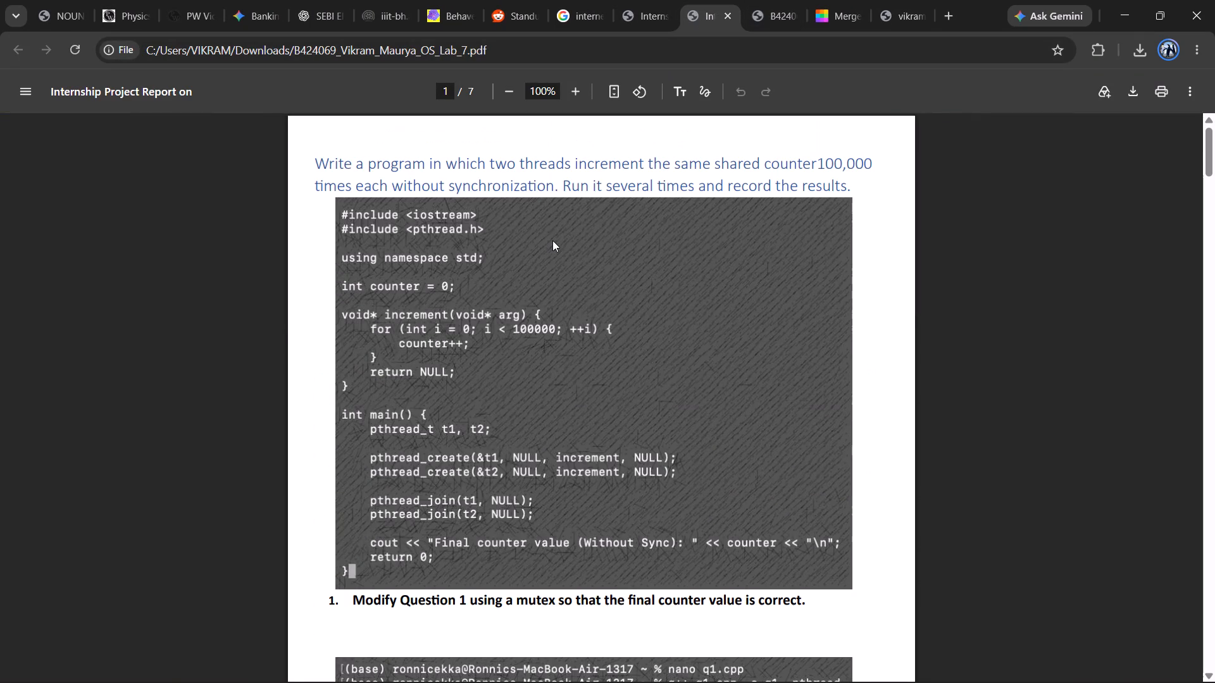
scroll(582, 229, up, 4)
click(893, 1)
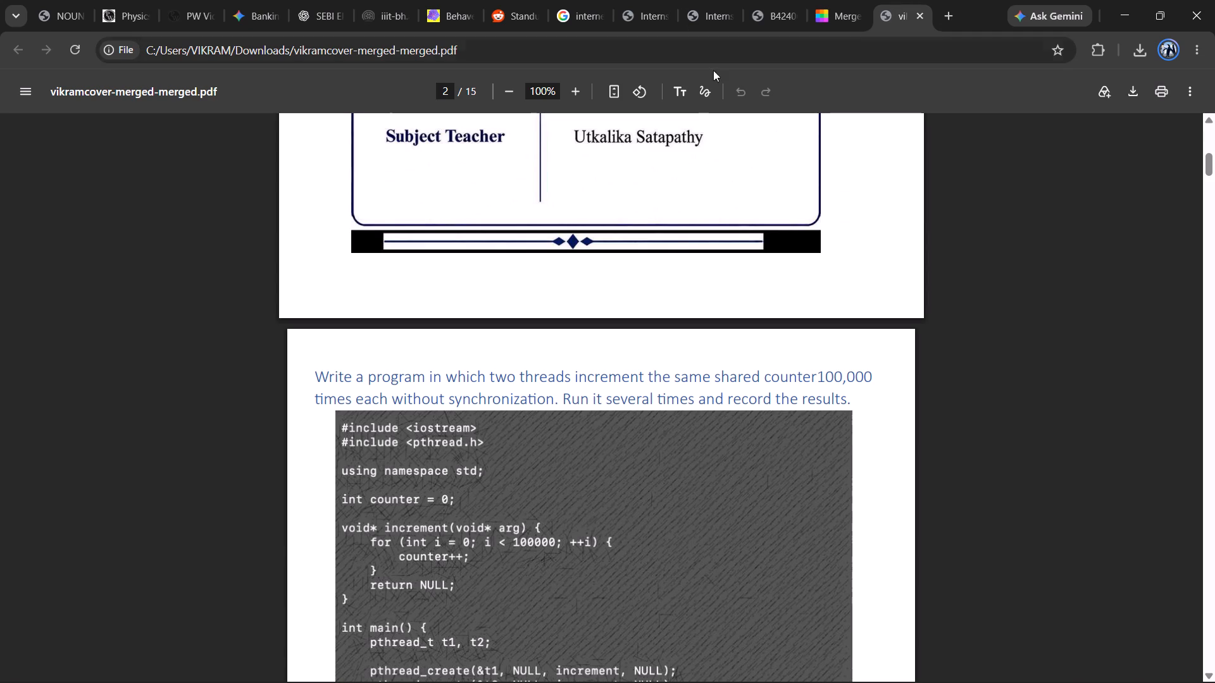
Examine the first pages of the original Lab 5&6, Lab 7 and Lab 8 PDFs in their open tabs.
click(754, 22)
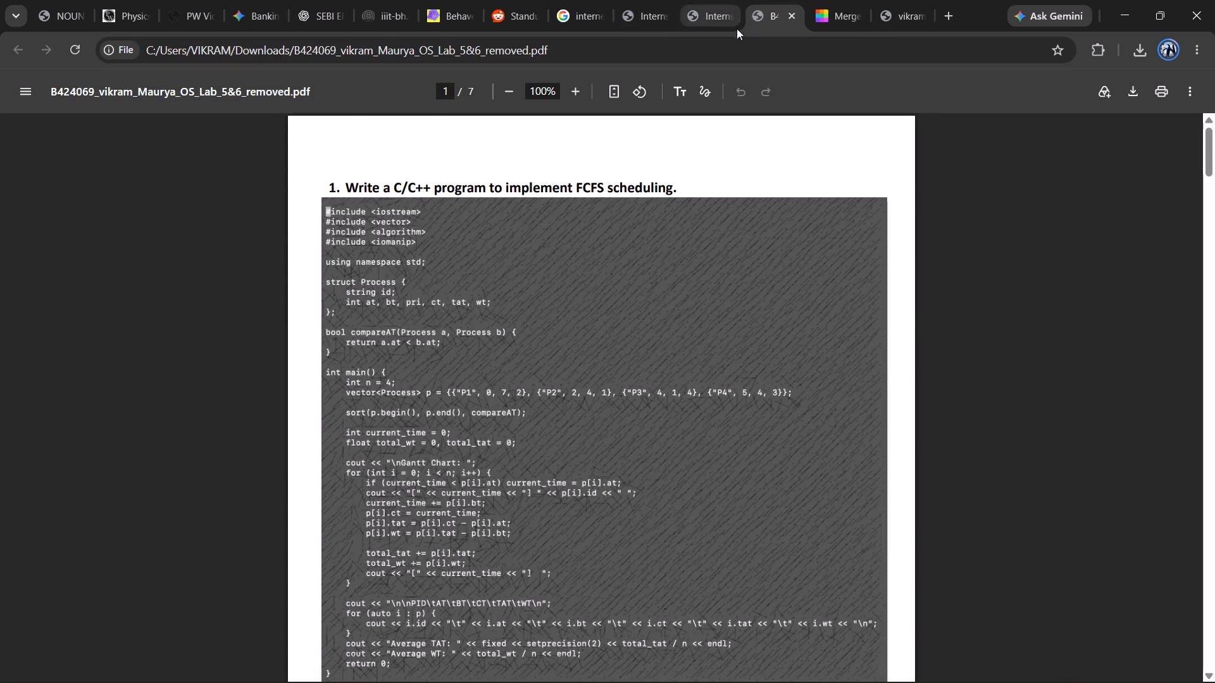
scroll(642, 214, up, 5)
click(720, 4)
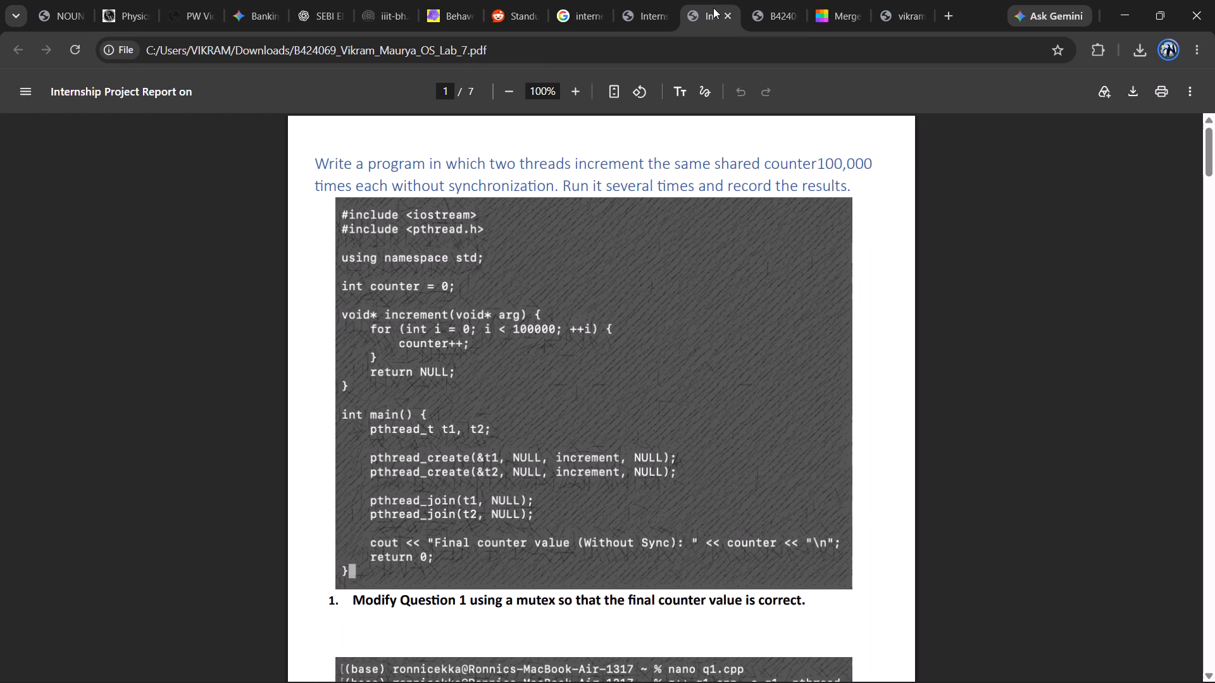
click(633, 23)
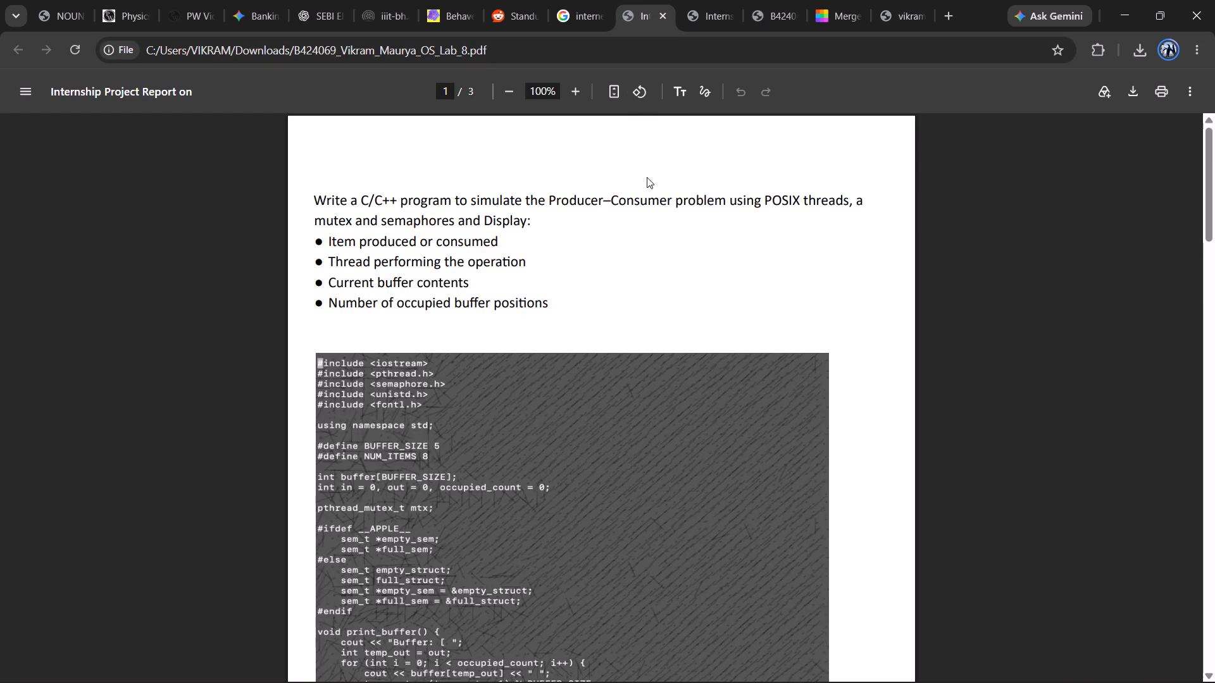
scroll(654, 197, up, 3)
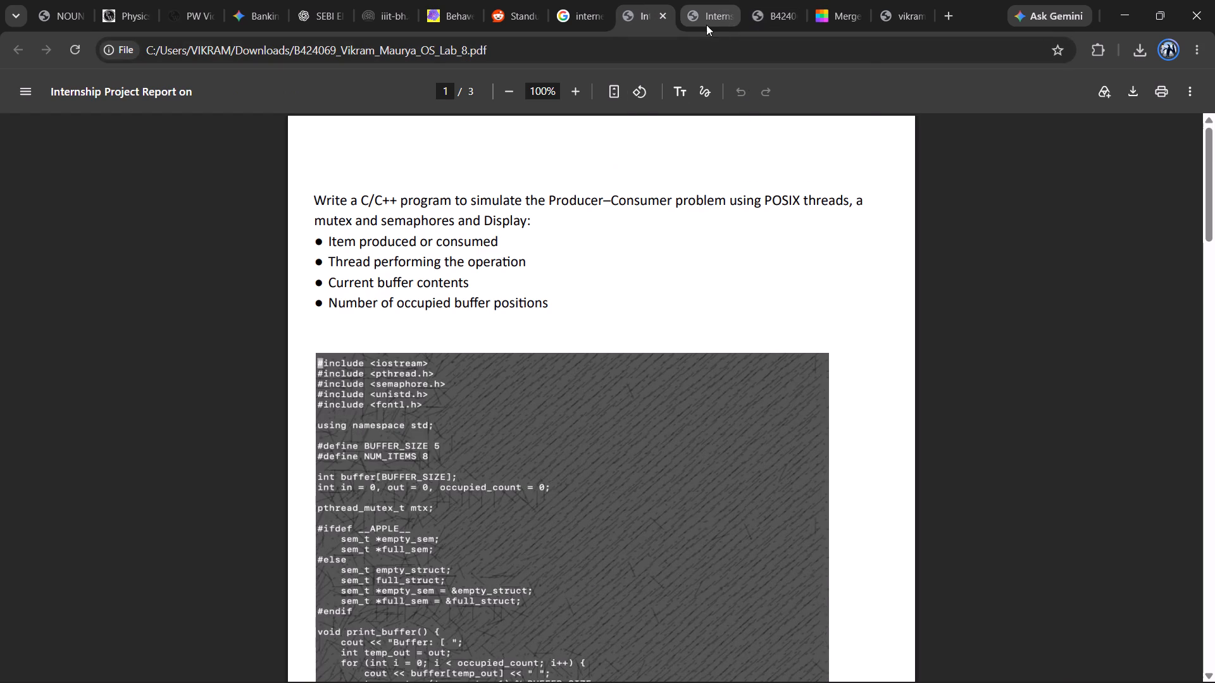
click(763, 19)
scroll(672, 254, up, 6)
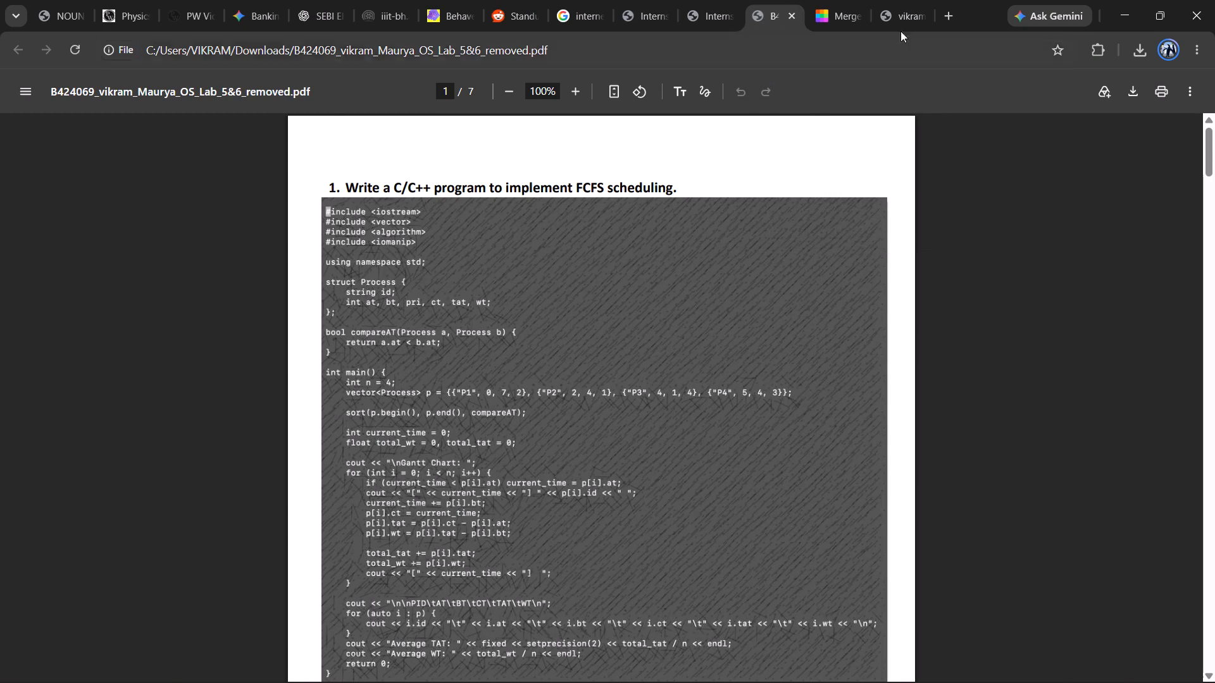
Check the cover and first question page of vikramcover-merged-merged.pdf against the Lab 5&6 PDF.
click(909, 23)
scroll(740, 311, up, 5)
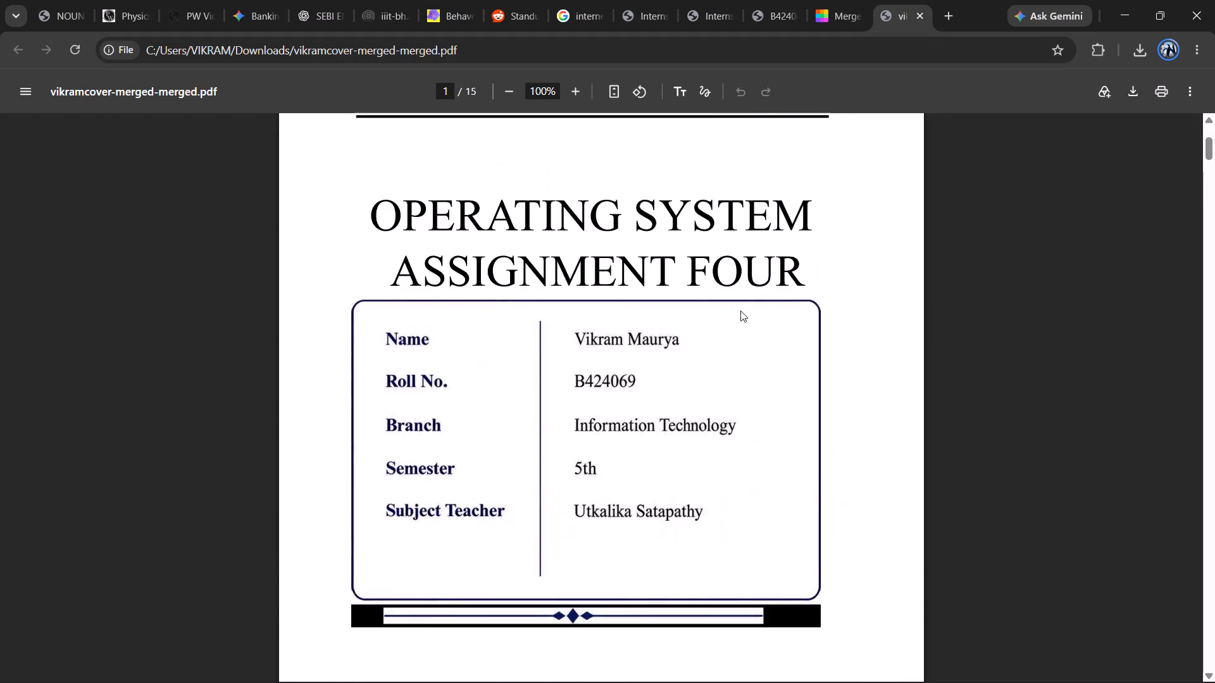
scroll(740, 311, up, 5)
scroll(729, 339, down, 6)
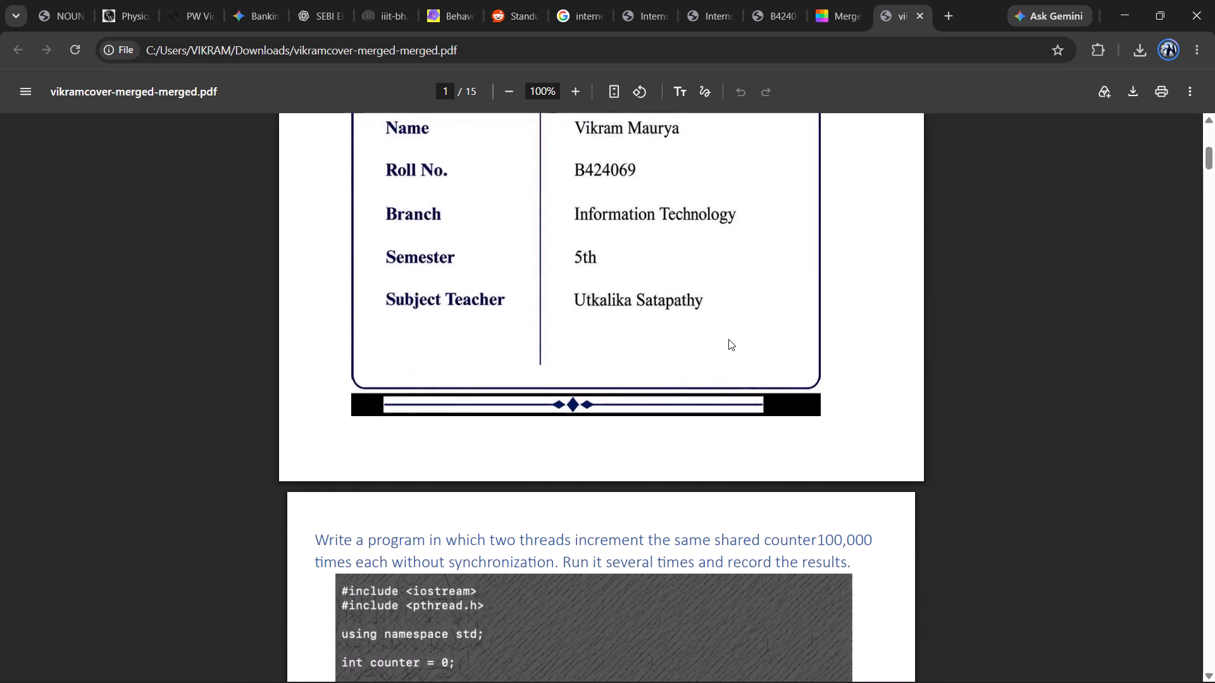
scroll(728, 339, down, 2)
drag(647, 378, 771, 369)
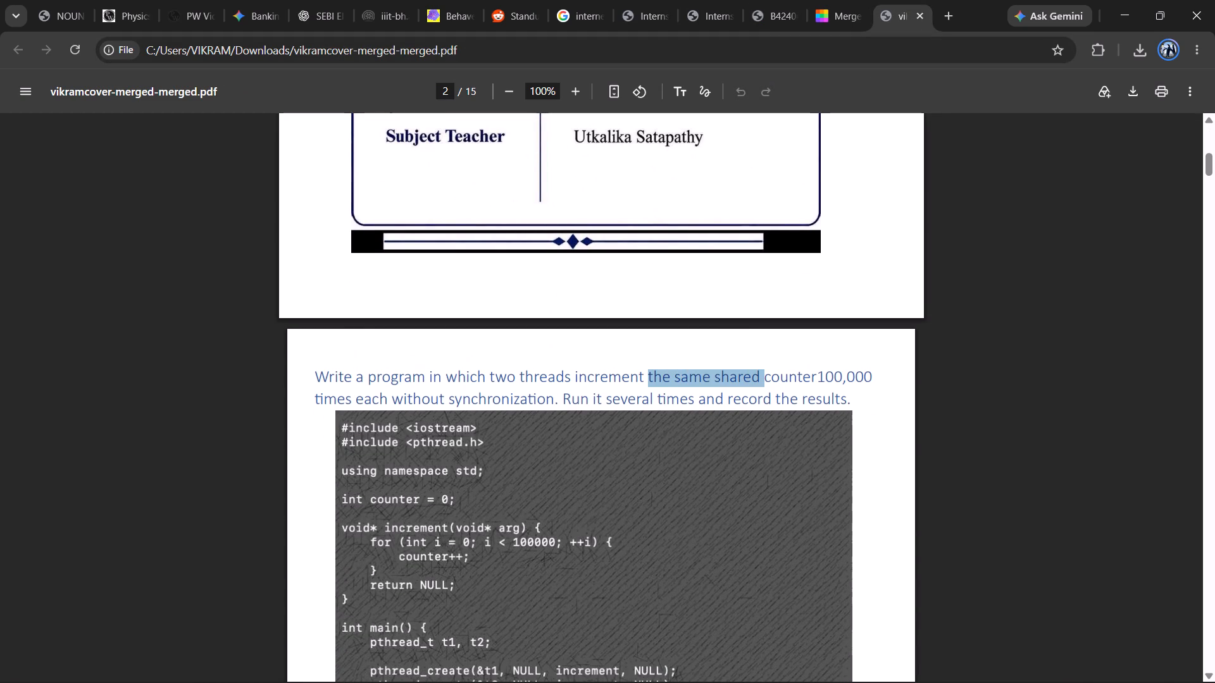
drag(771, 369, 800, 371)
click(851, 436)
click(757, 0)
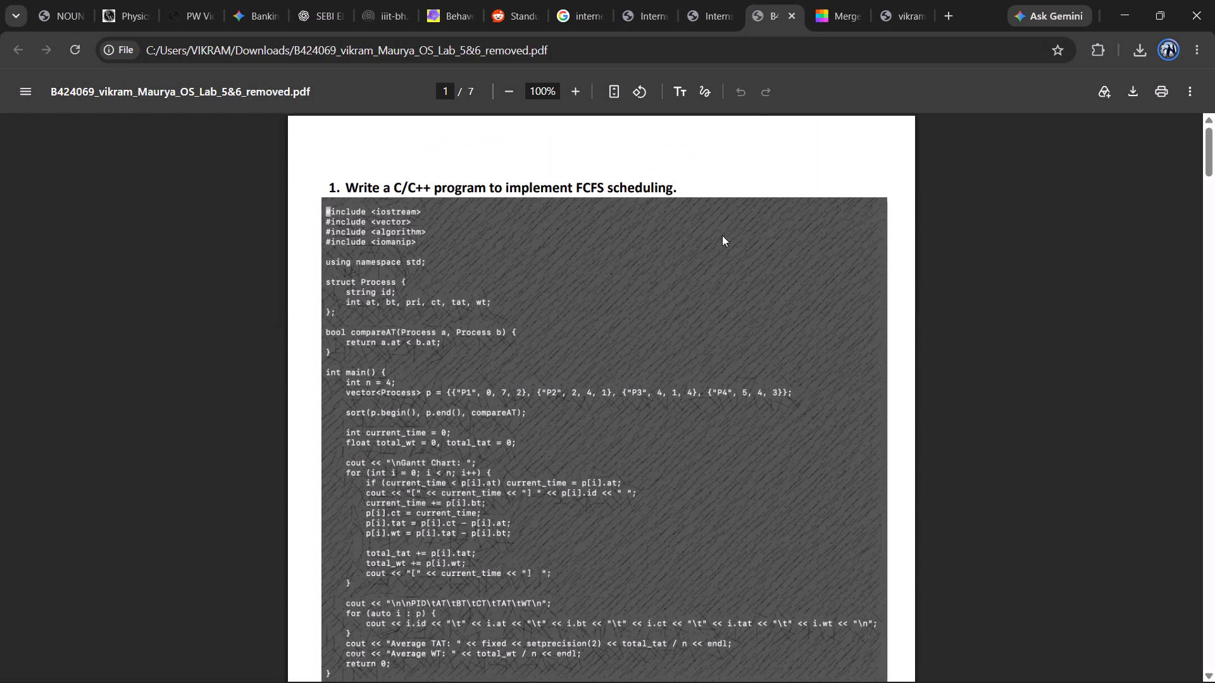
Look through the scheduling questions in the Lab 5&6 PDF and the first page of the original Lab 7 PDF.
scroll(721, 242, up, 6)
scroll(721, 242, down, 9)
scroll(721, 242, up, 1)
scroll(721, 242, down, 14)
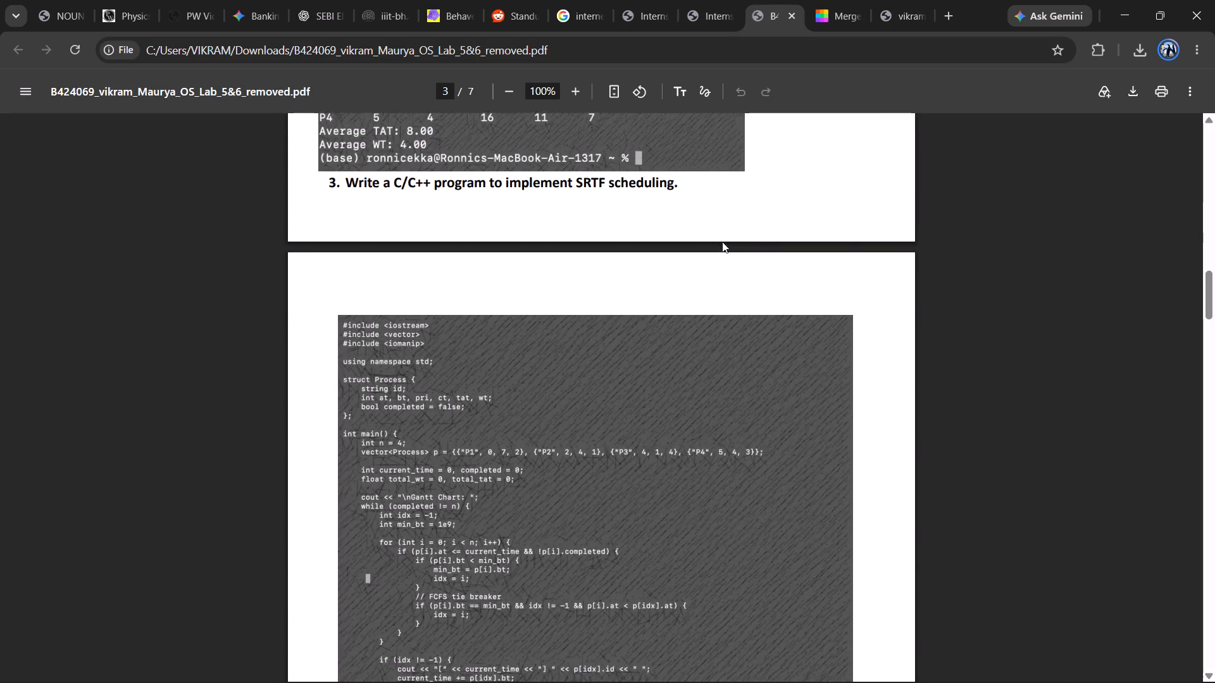
click(715, 16)
scroll(680, 312, up, 4)
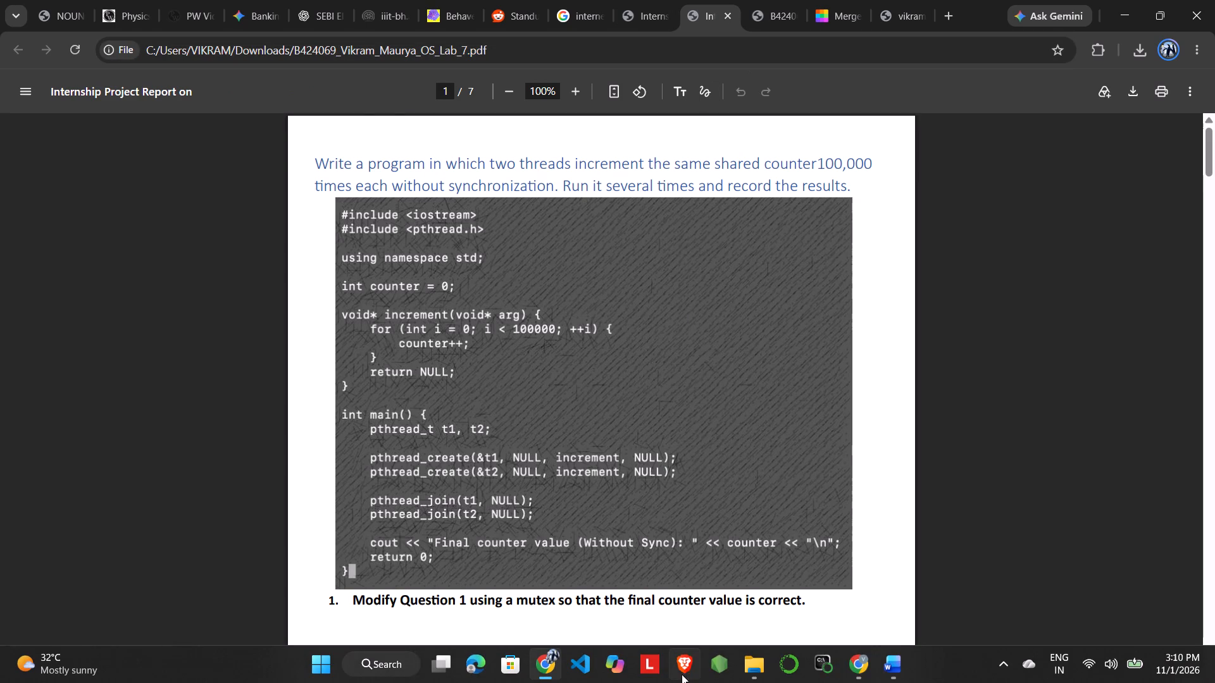
Open the renamed OS_Lab_7 PDF from Downloads and compare its cover and first question page with the original Lab 7 tab.
click(751, 670)
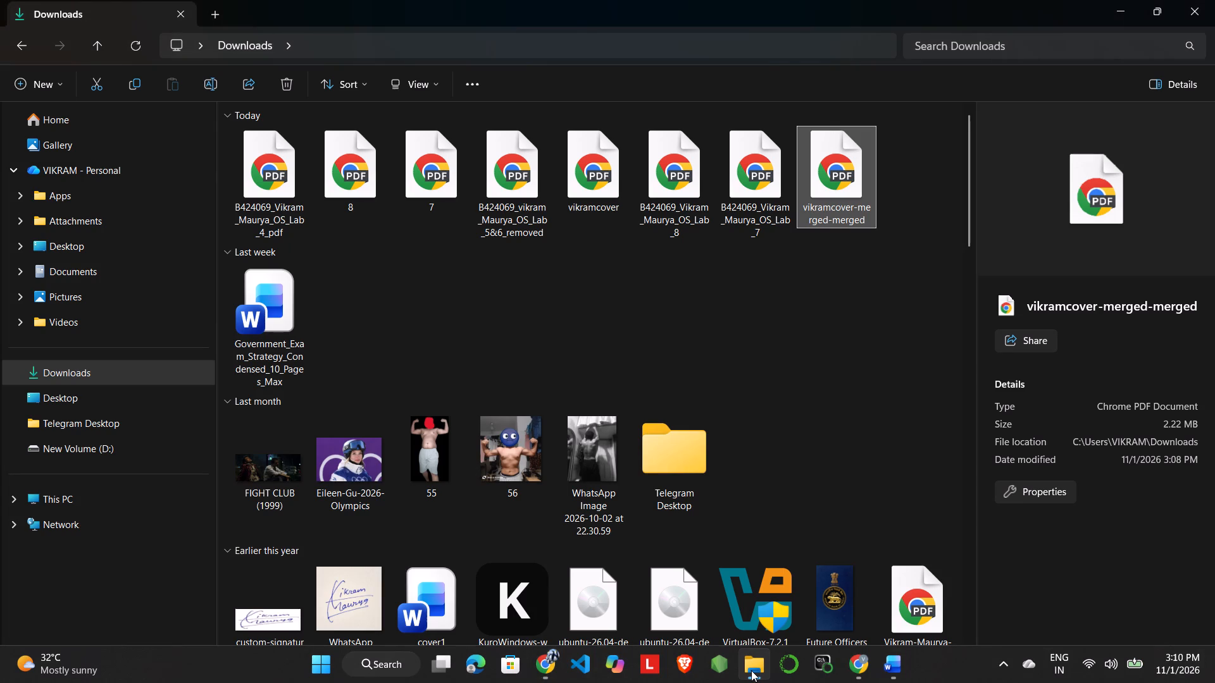
double_click(746, 216)
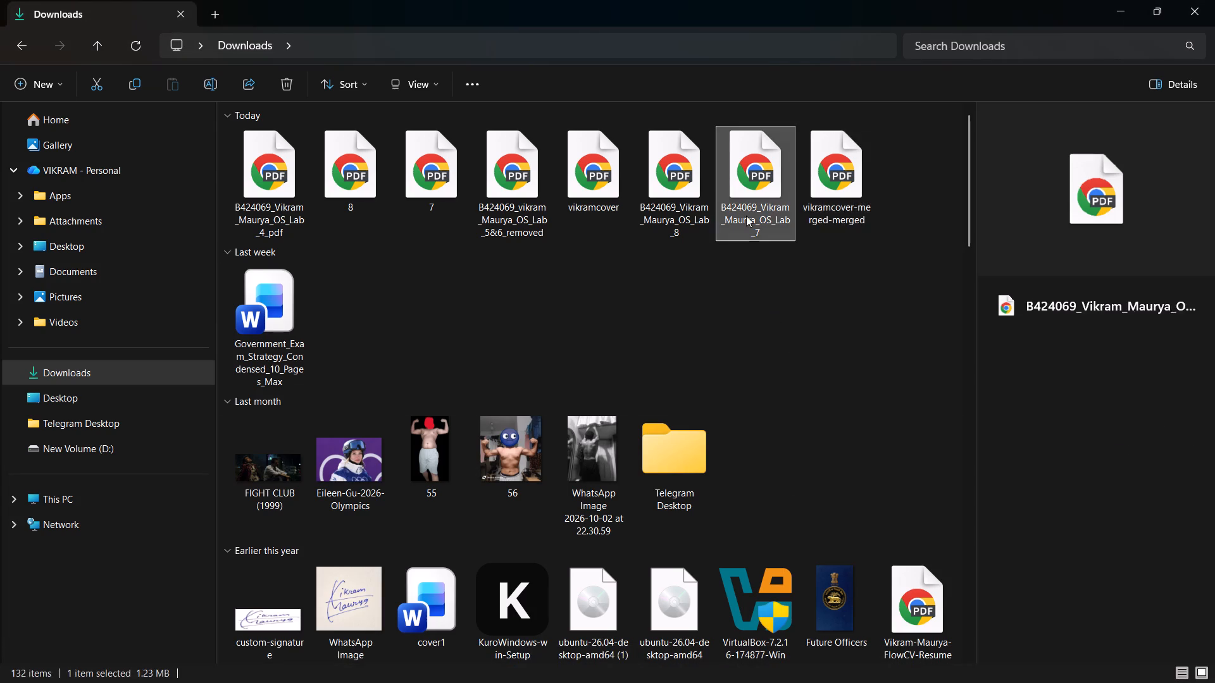
scroll(741, 412, down, 9)
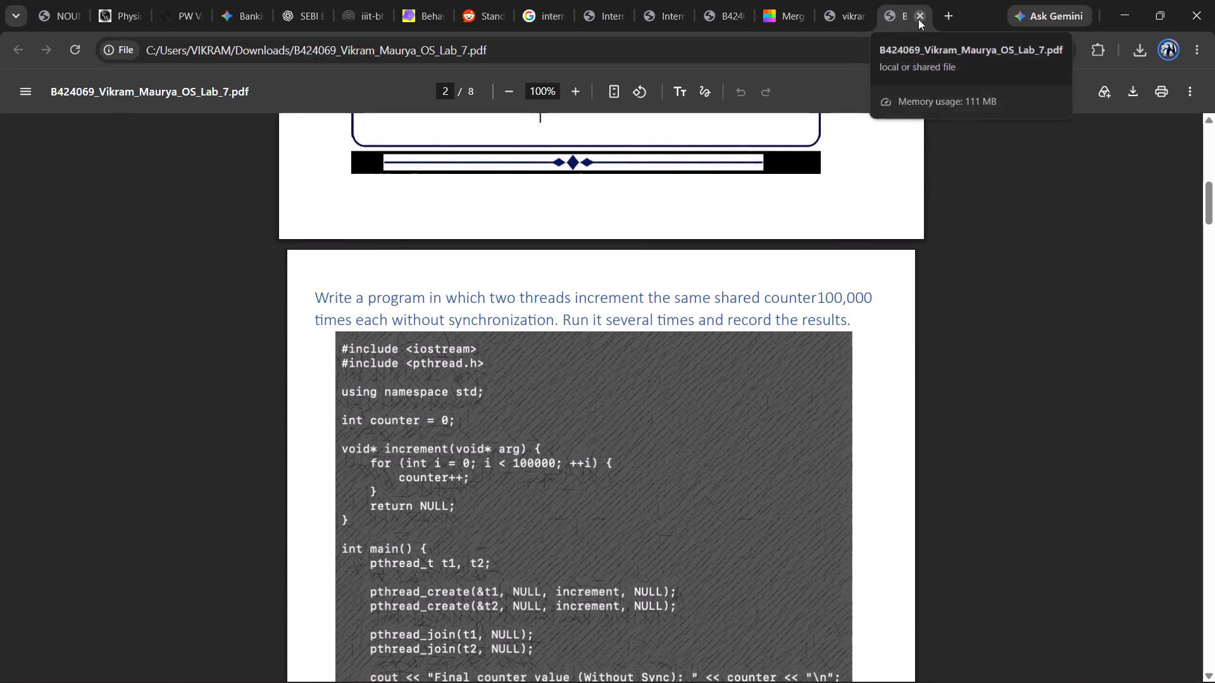
click(679, 9)
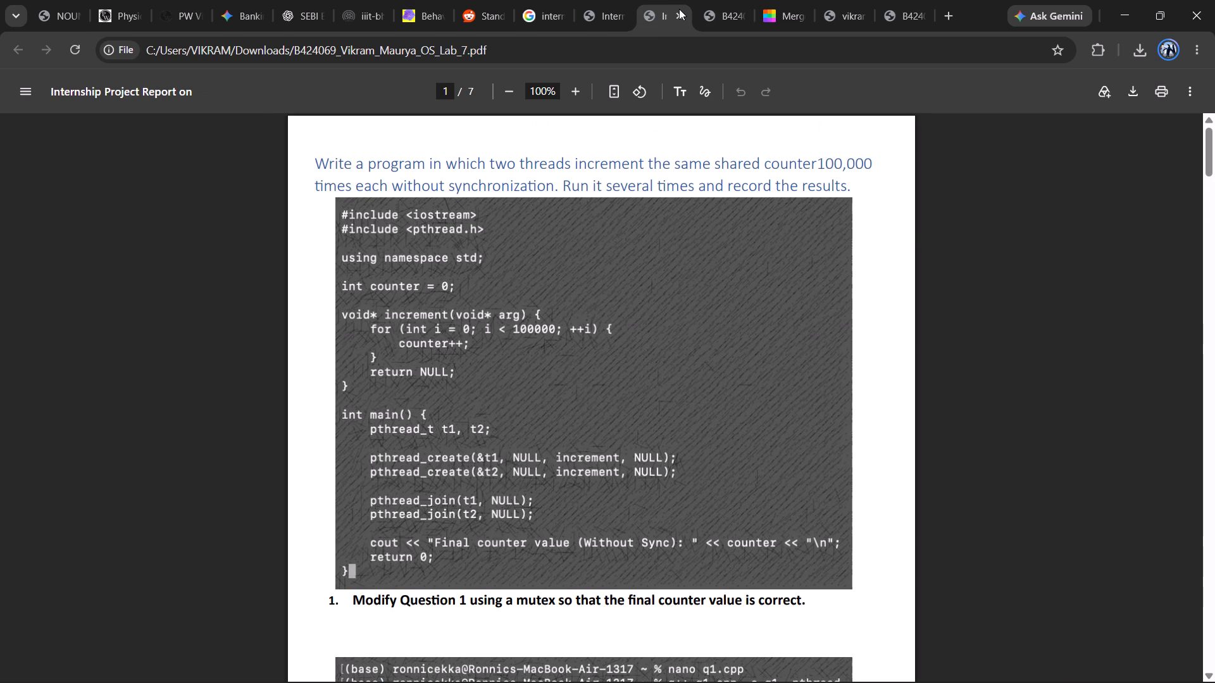
click(900, 6)
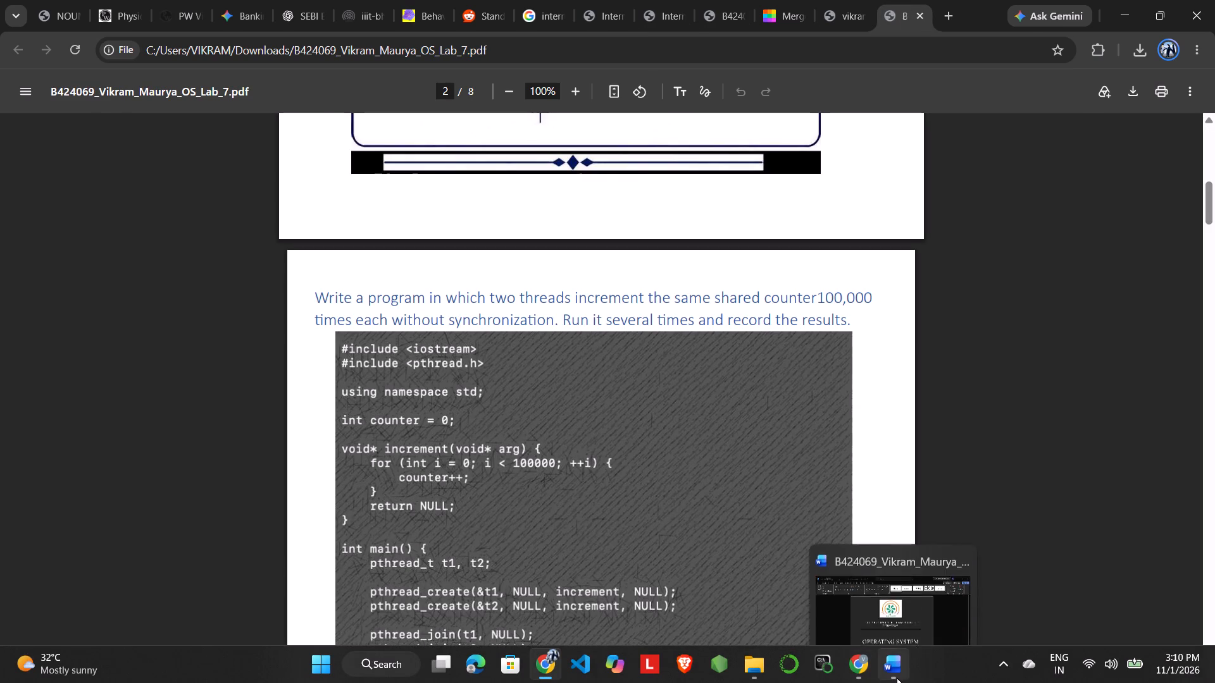
Open vikramcover-merged-merged.pdf from Downloads, compare its question pages with the open original lab PDFs, and close it.
click(897, 678)
click(852, 669)
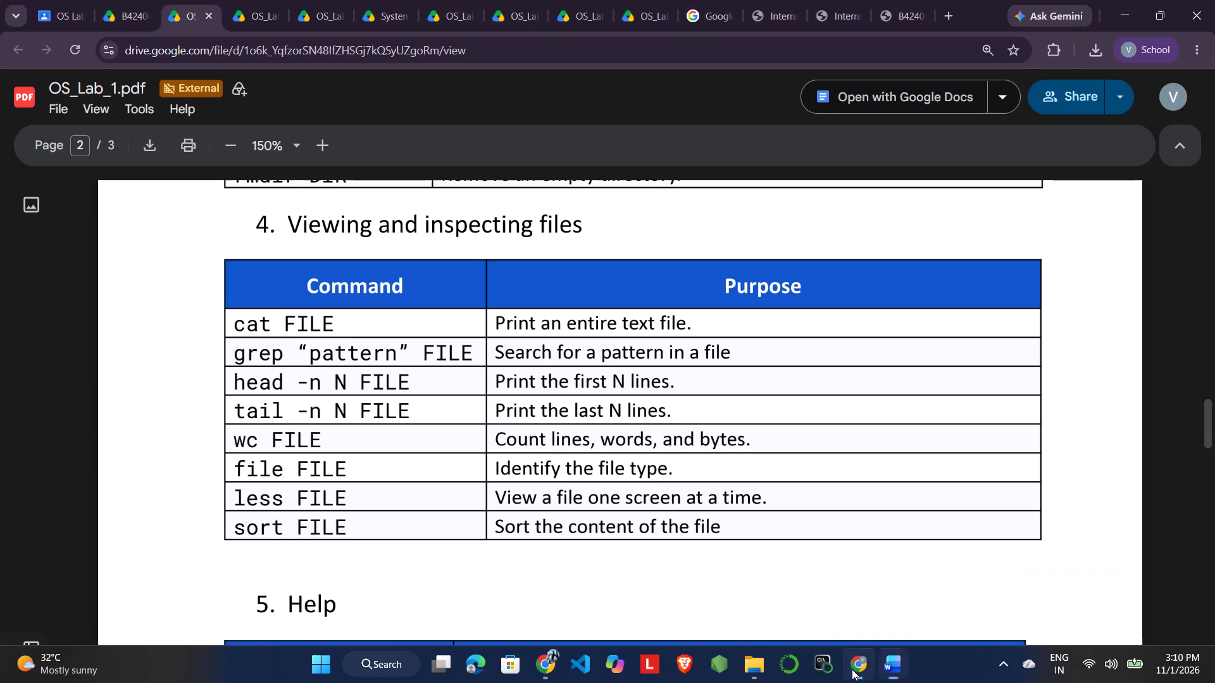
click(852, 669)
click(754, 664)
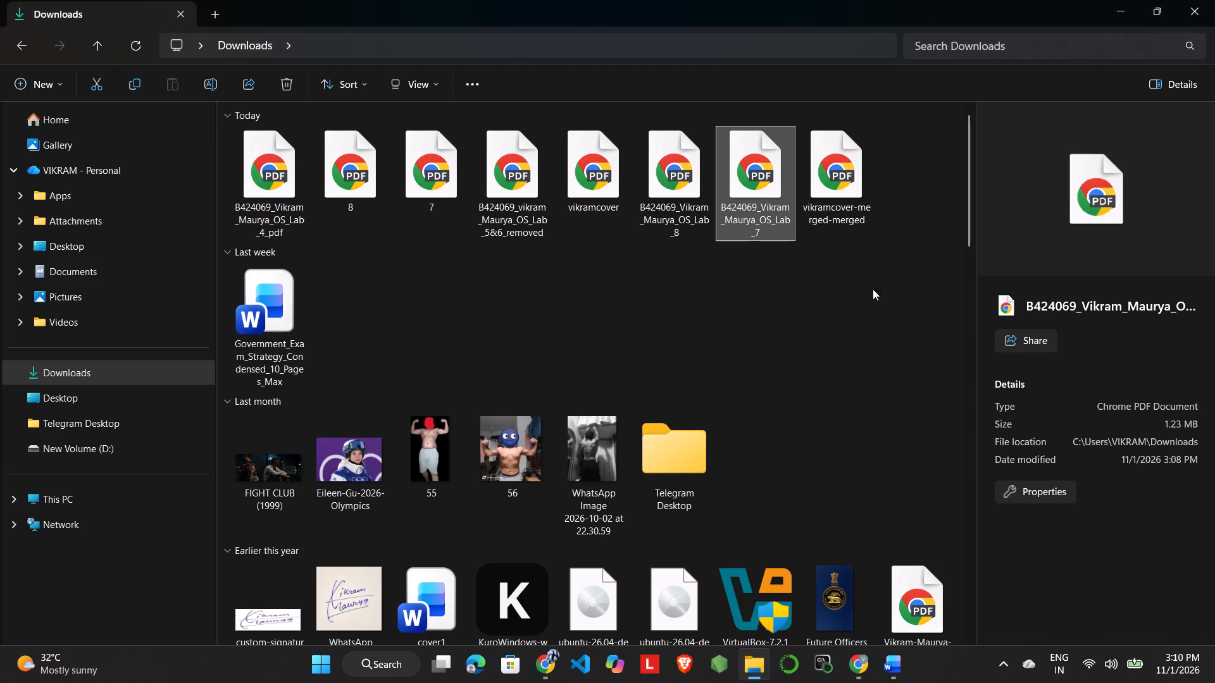
click(918, 212)
double_click(859, 206)
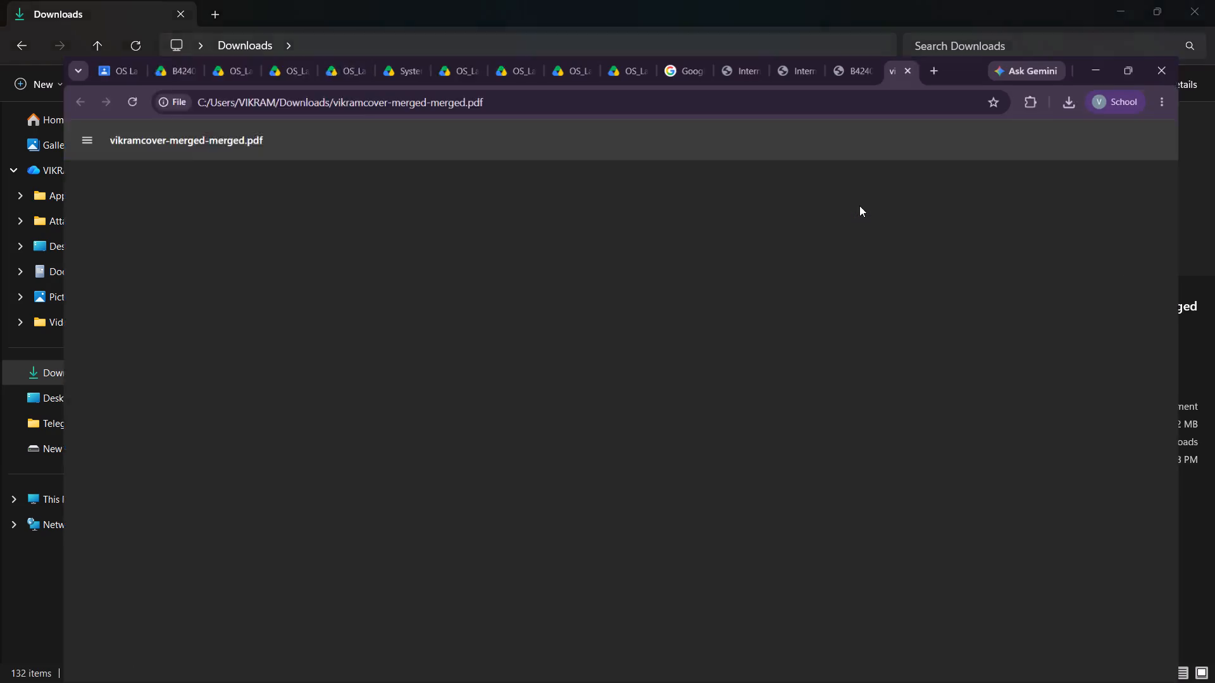
scroll(812, 266, down, 16)
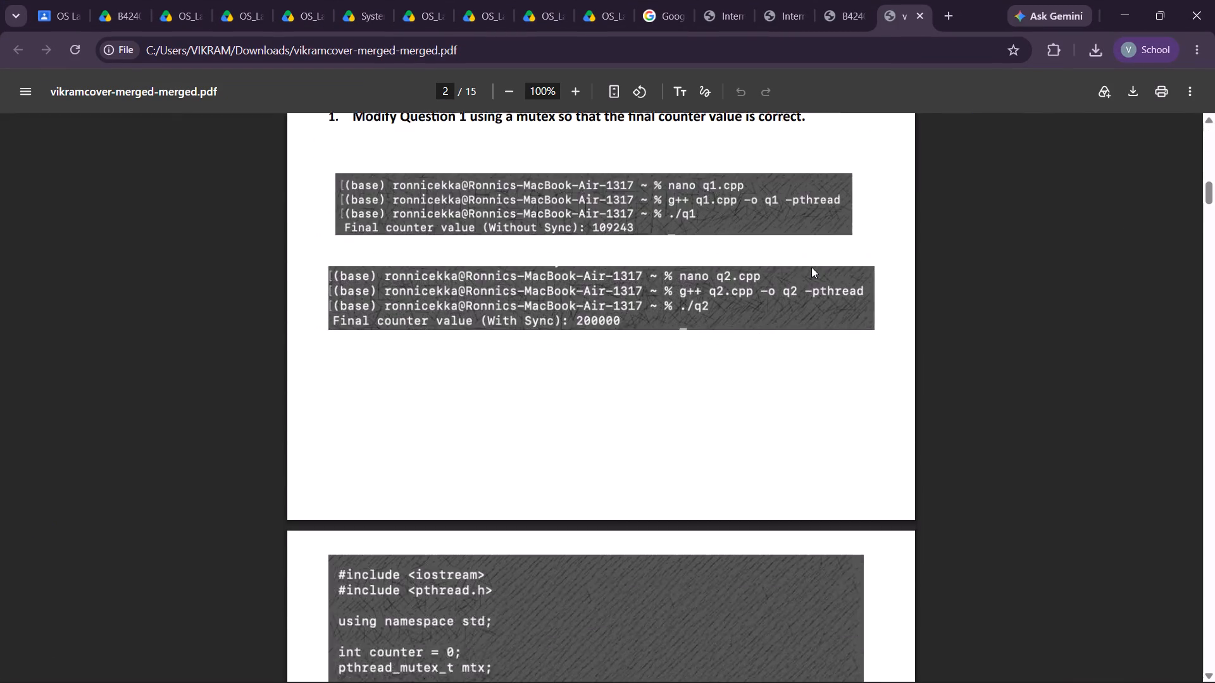
scroll(811, 267, down, 5)
scroll(877, 104, up, 10)
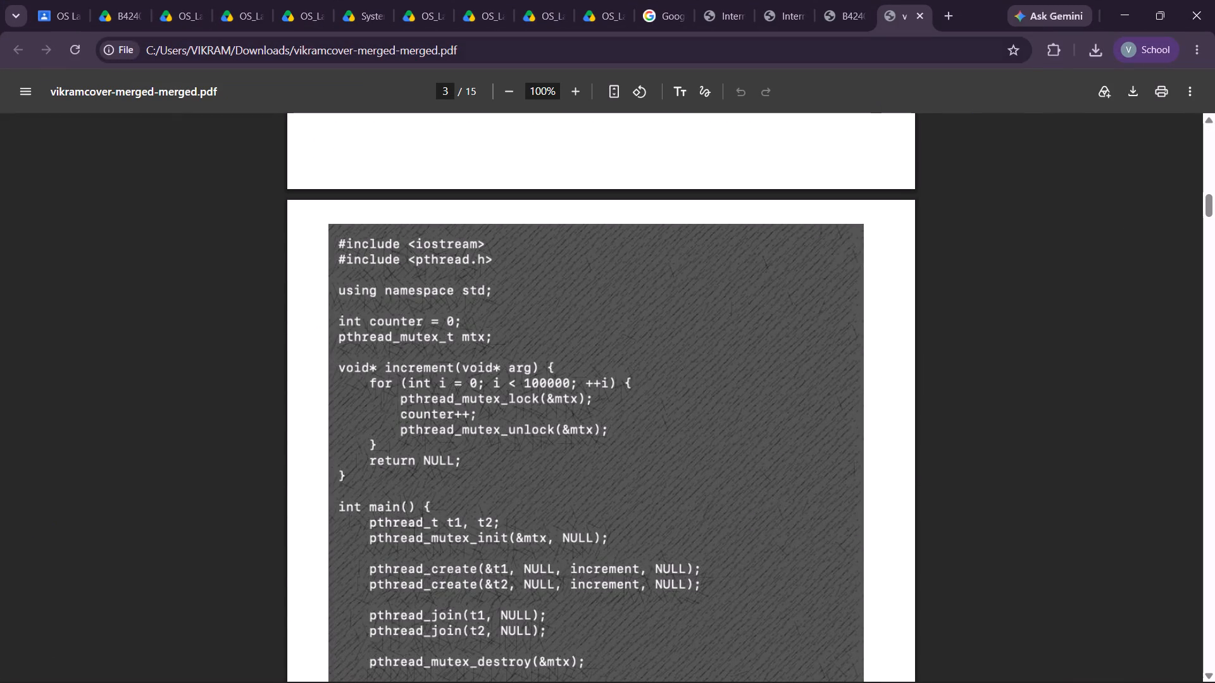
scroll(783, 123, up, 5)
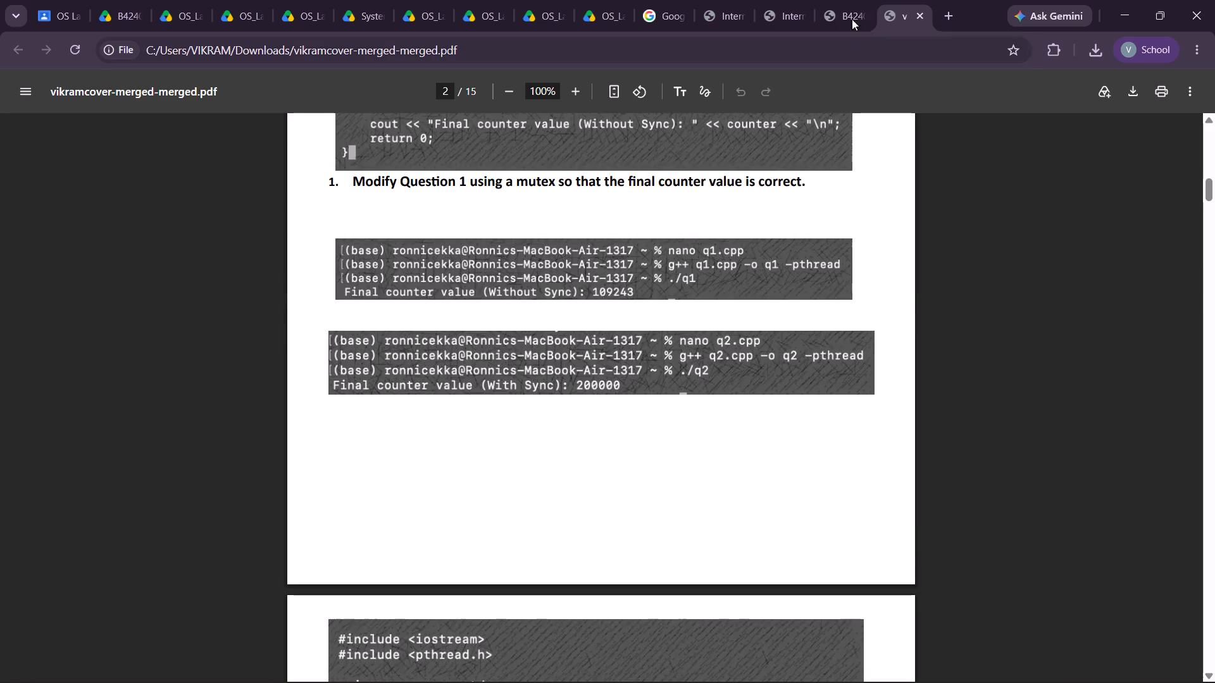
click(847, 0)
click(775, 12)
click(728, 15)
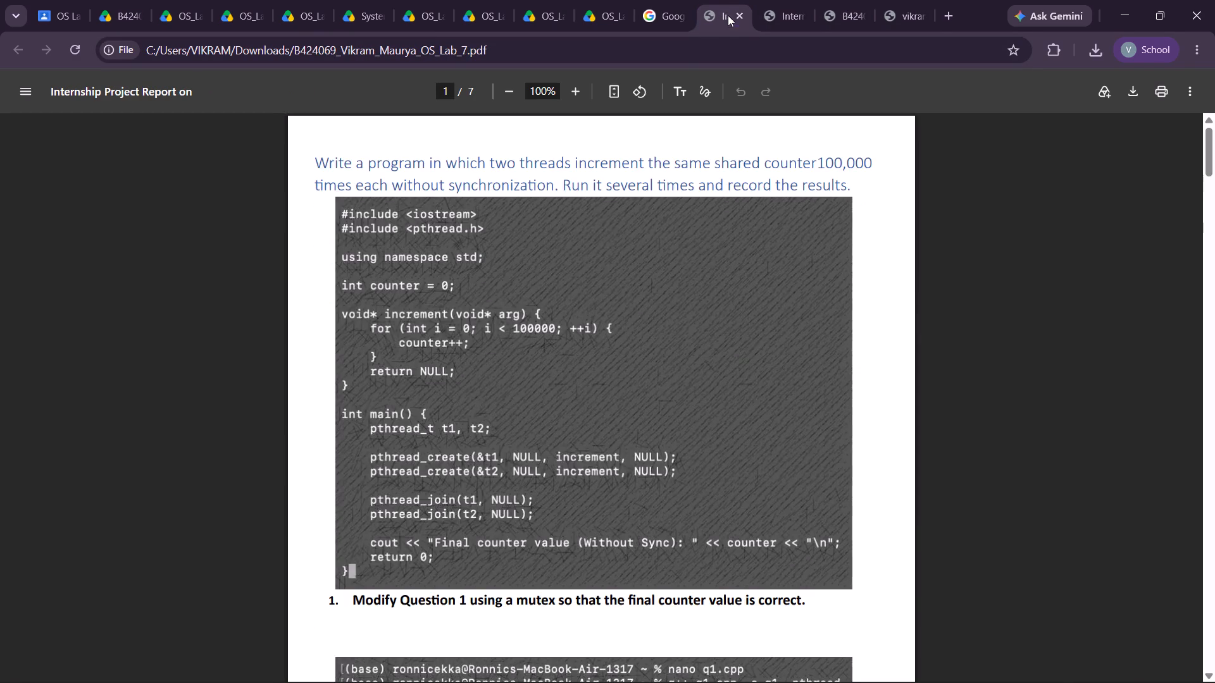
click(776, 14)
click(834, 10)
click(906, 8)
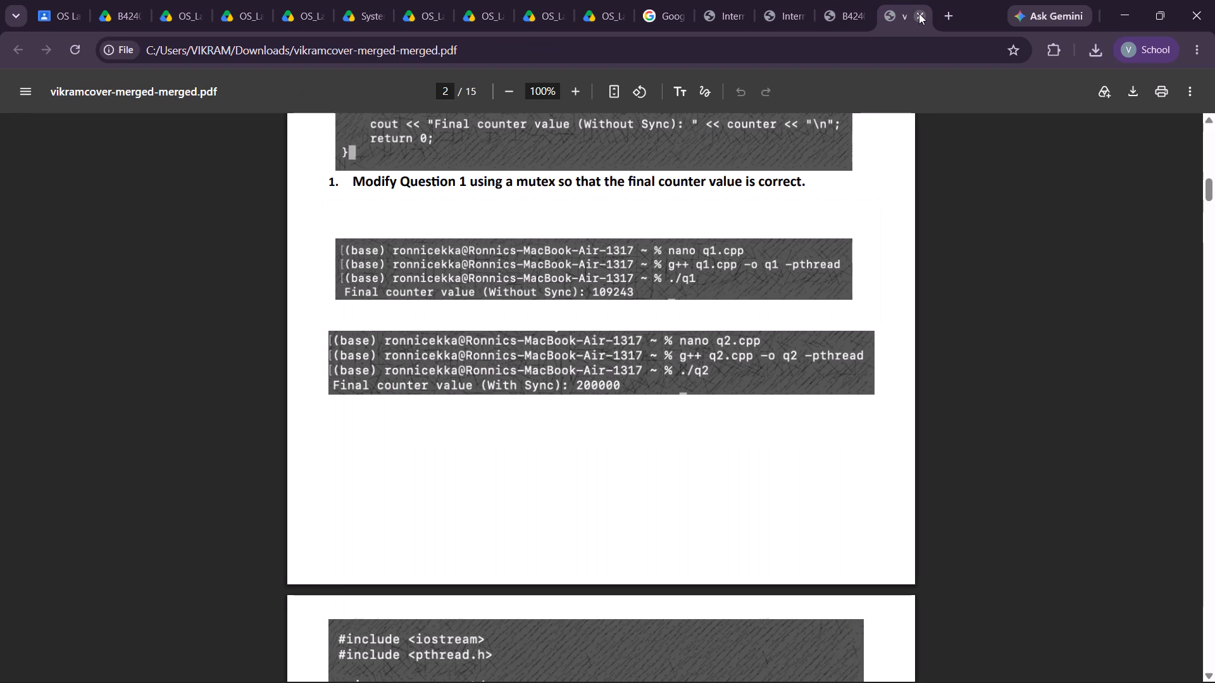
click(919, 13)
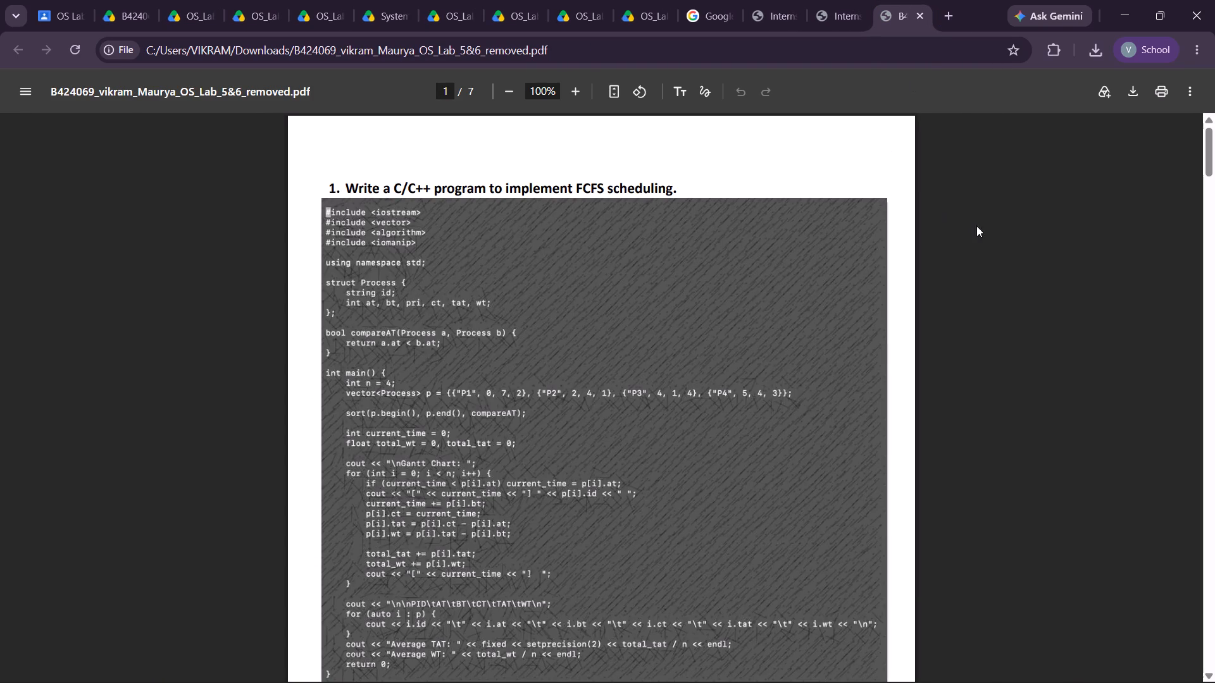
Open the OS_Lab_8, OS_Lab_7 and vikramcover-merged-merged PDFs together from the Downloads folder.
key(alt+Tab)
click(880, 255)
click(944, 183)
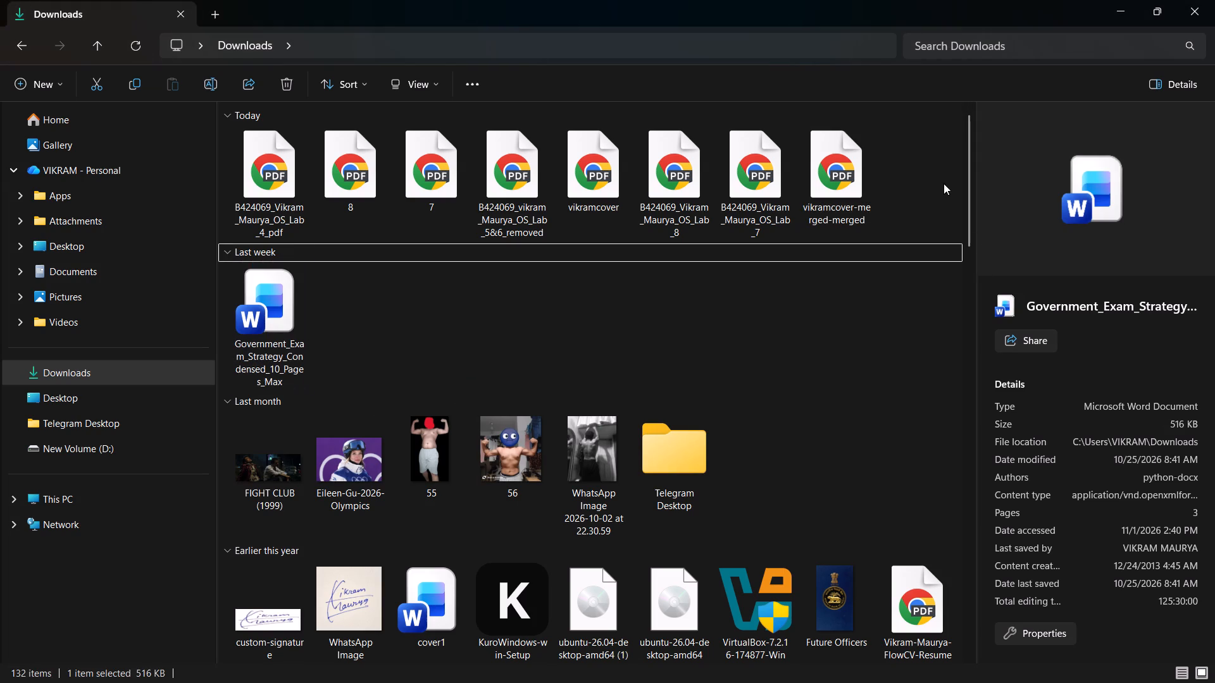
drag(923, 182, 910, 182)
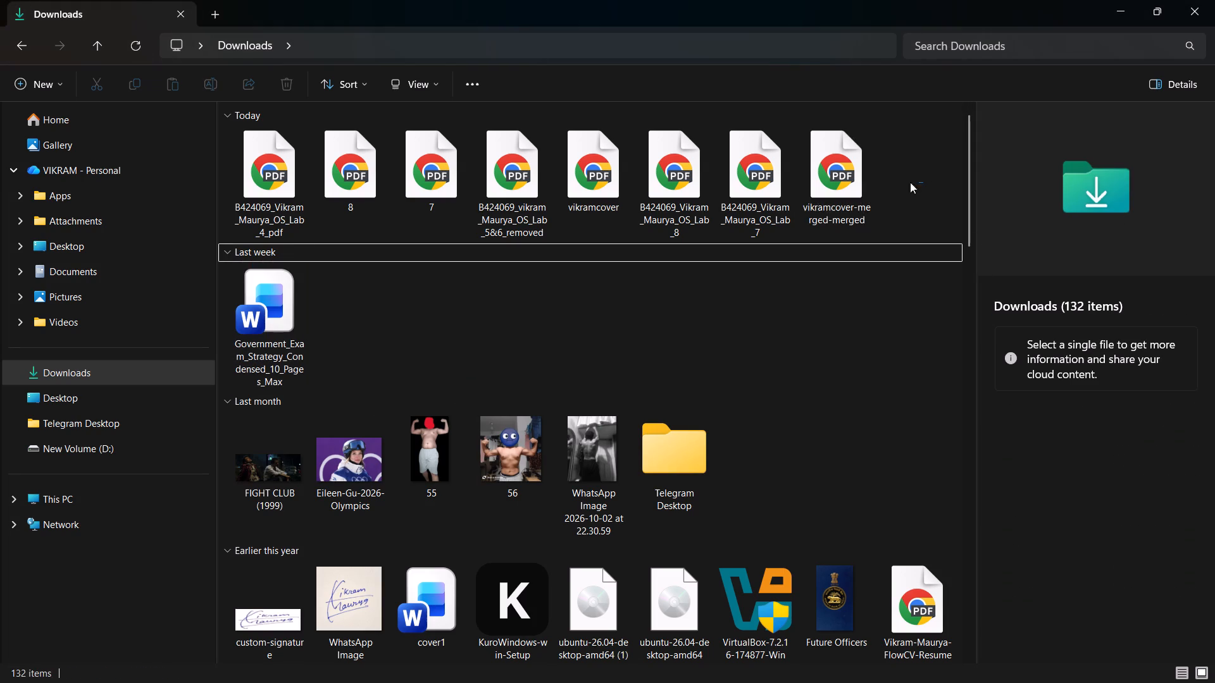
drag(910, 182, 654, 182)
right_click(702, 180)
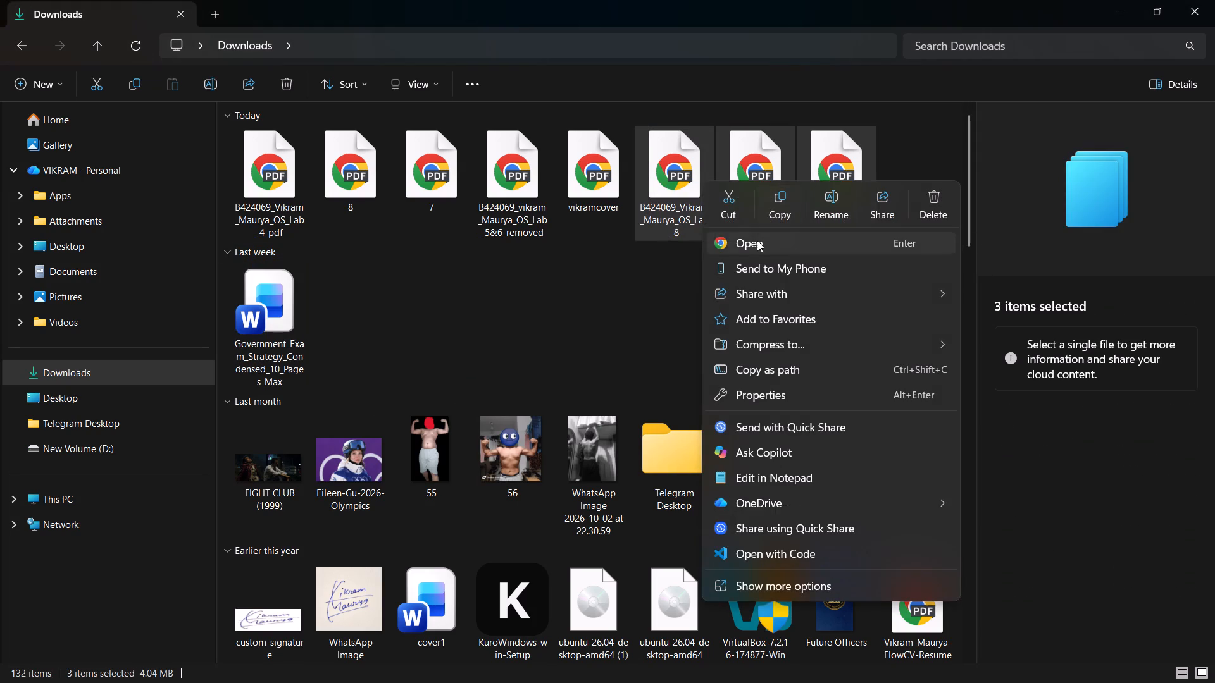
click(757, 240)
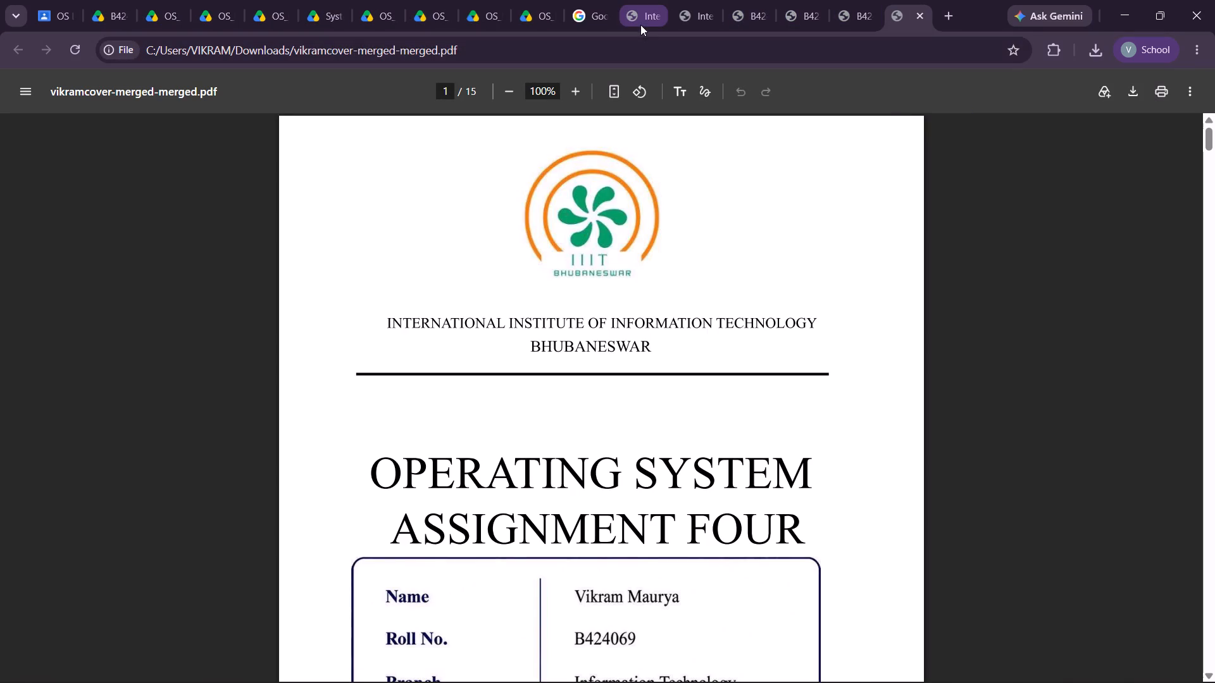
Check the cover and first question page of the merged Lab 8, Lab 7 and vikramcover-merged-merged PDFs, closing the merged Lab 7 tab.
click(640, 23)
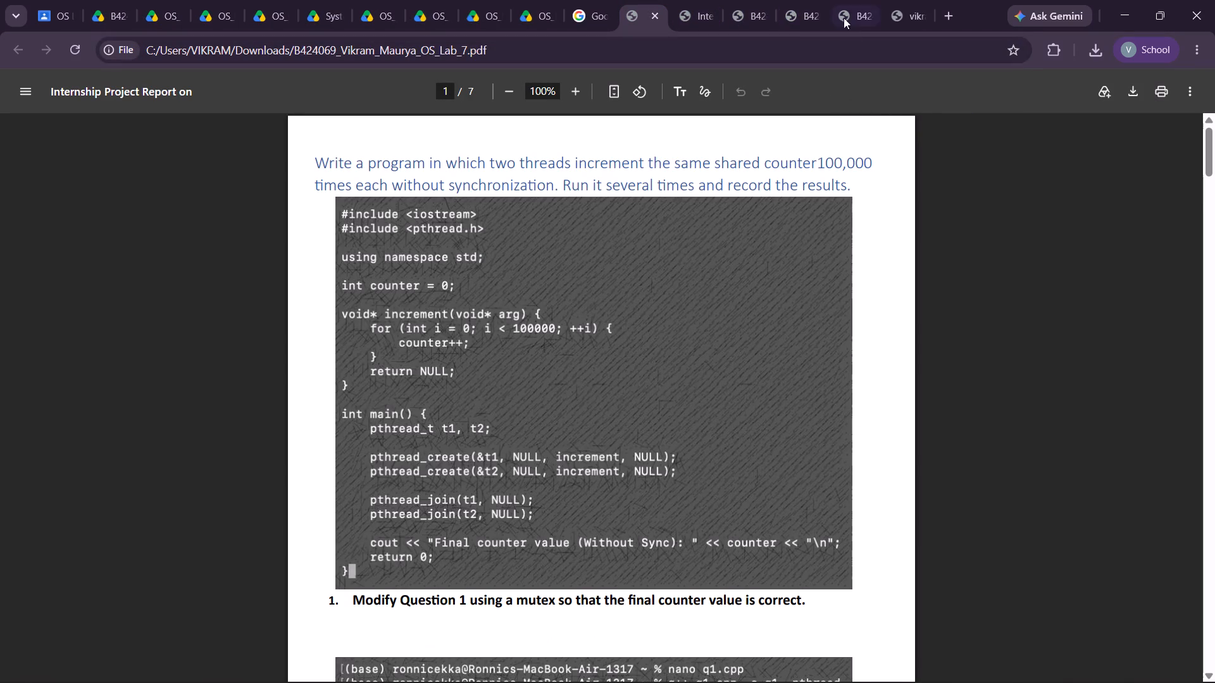
click(807, 21)
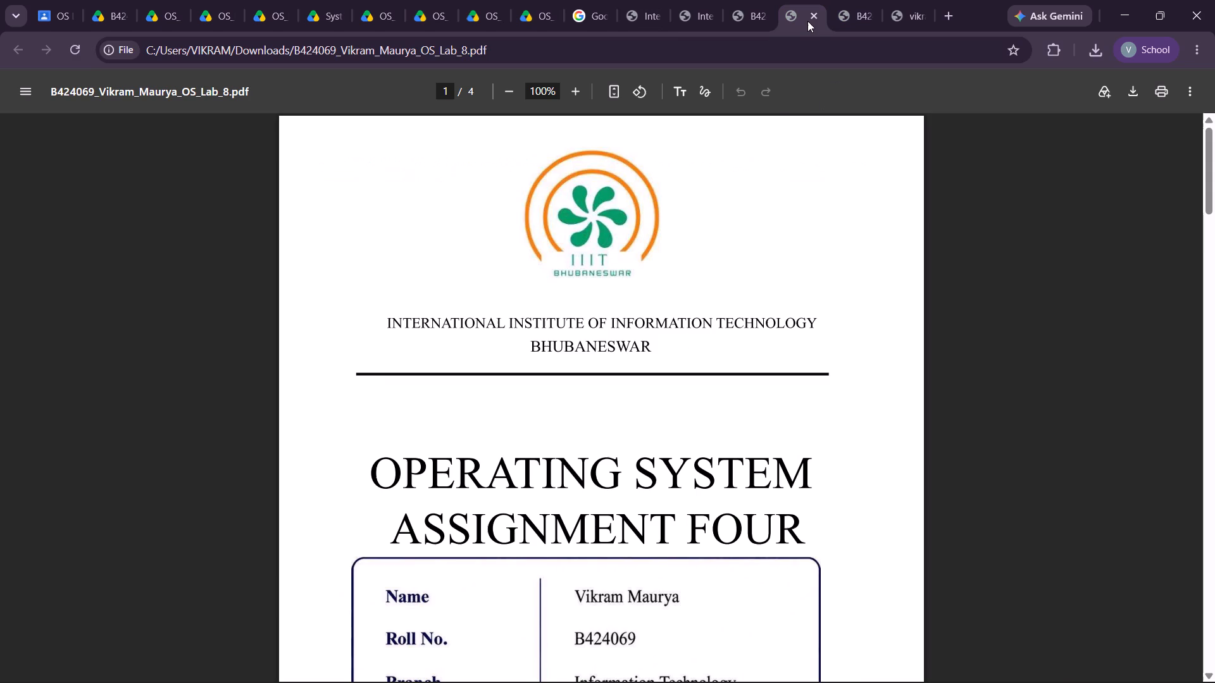
scroll(704, 207, down, 10)
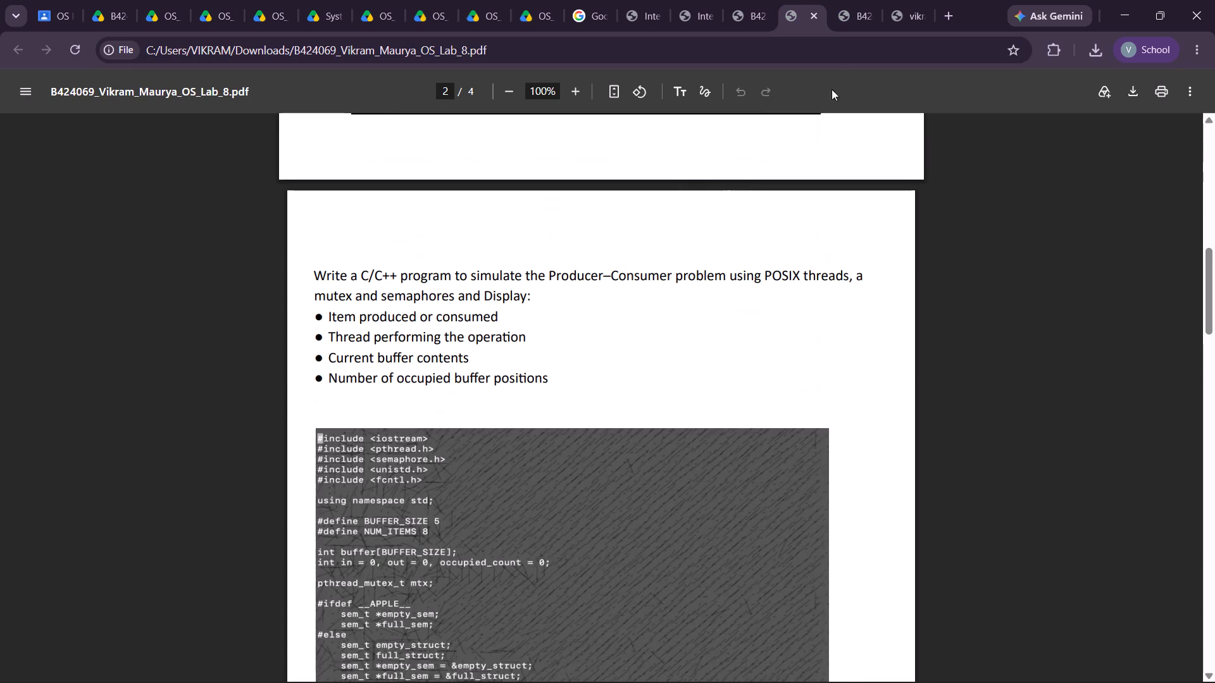
click(852, 23)
scroll(707, 199, down, 8)
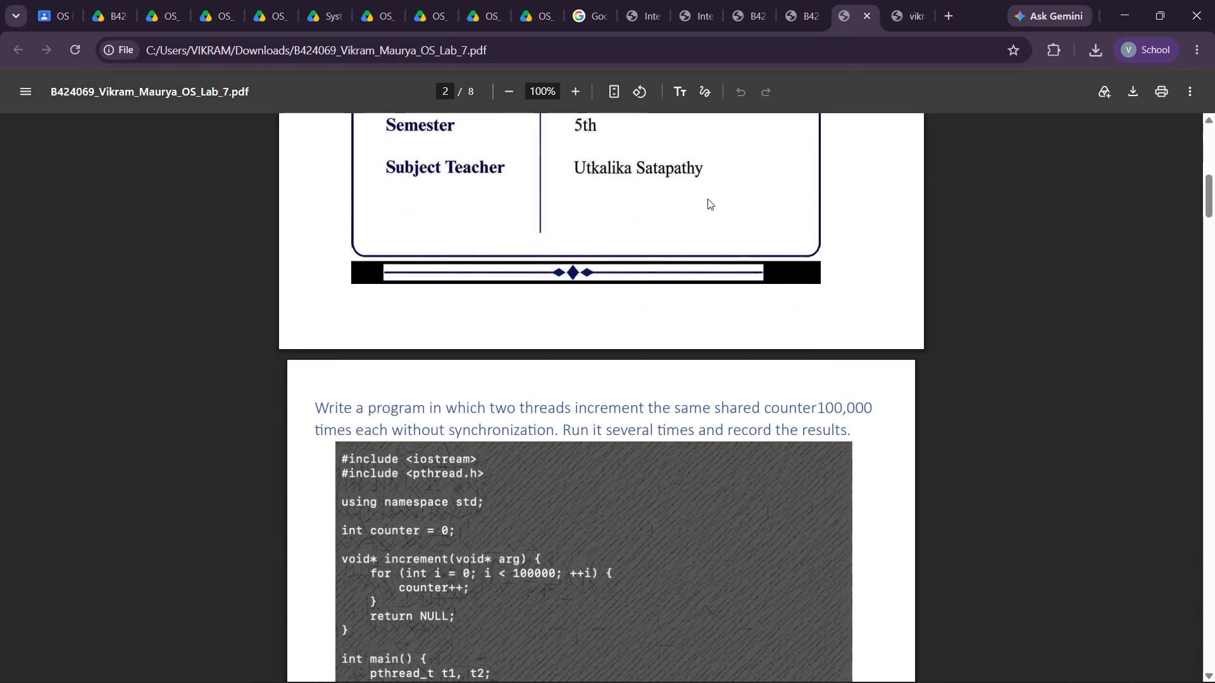
click(868, 19)
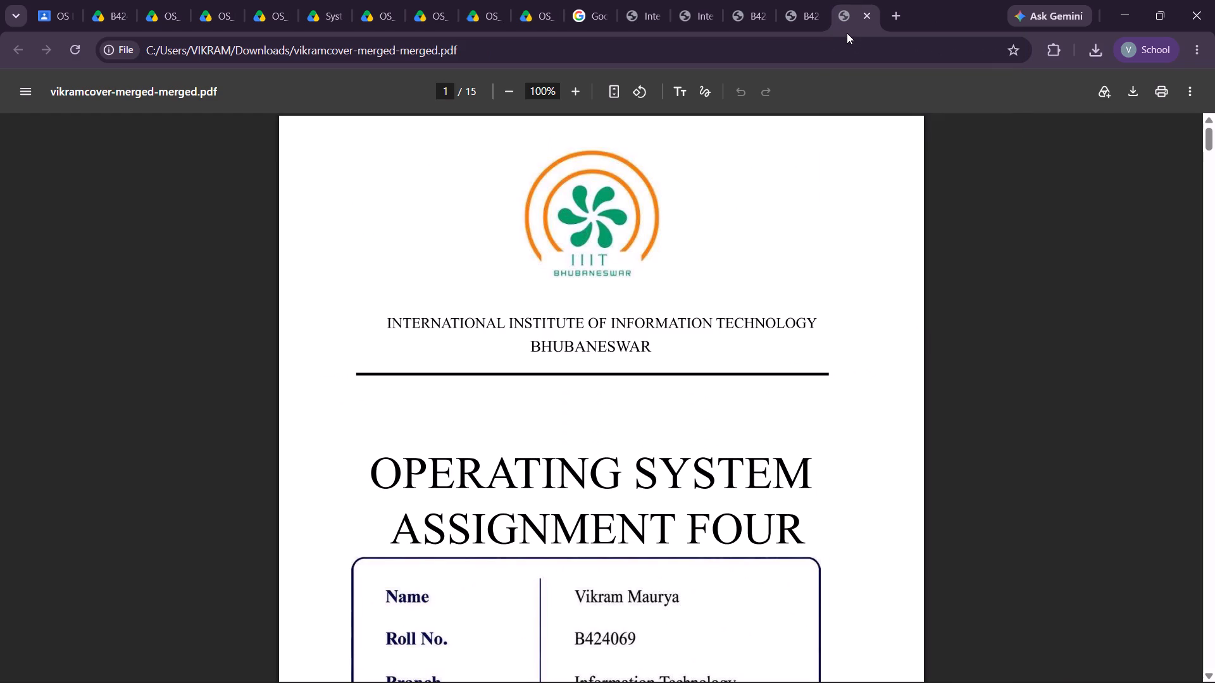
scroll(713, 254, down, 9)
scroll(713, 254, up, 5)
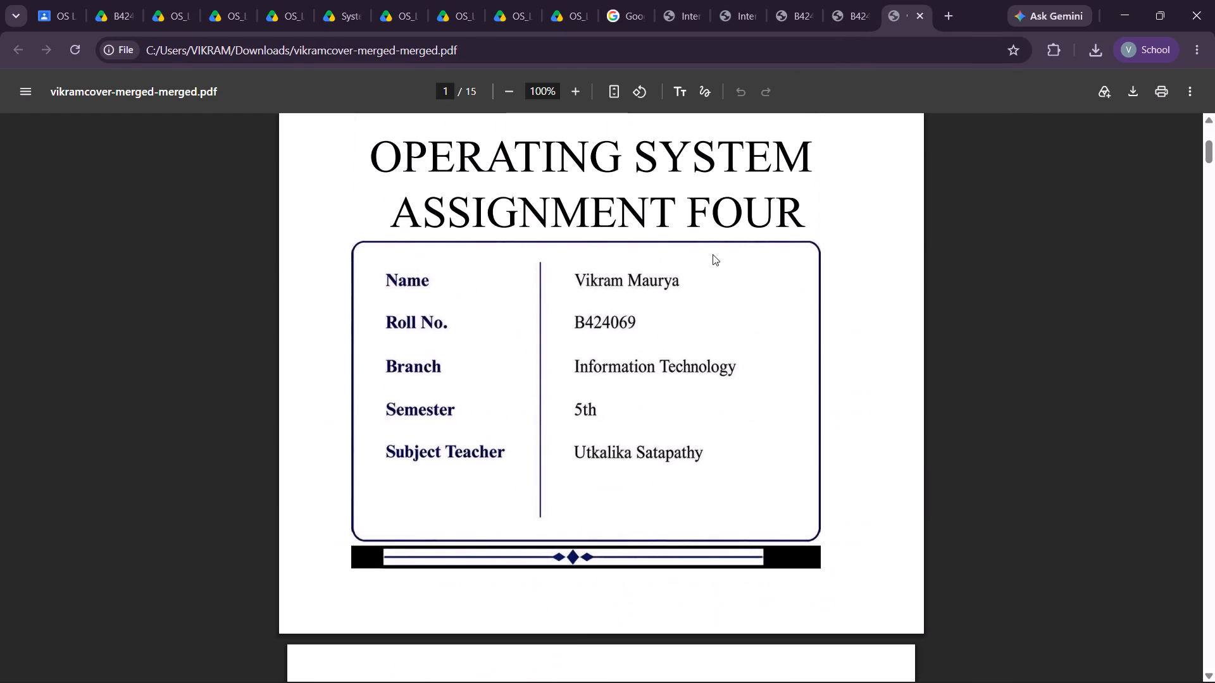
scroll(714, 252, down, 5)
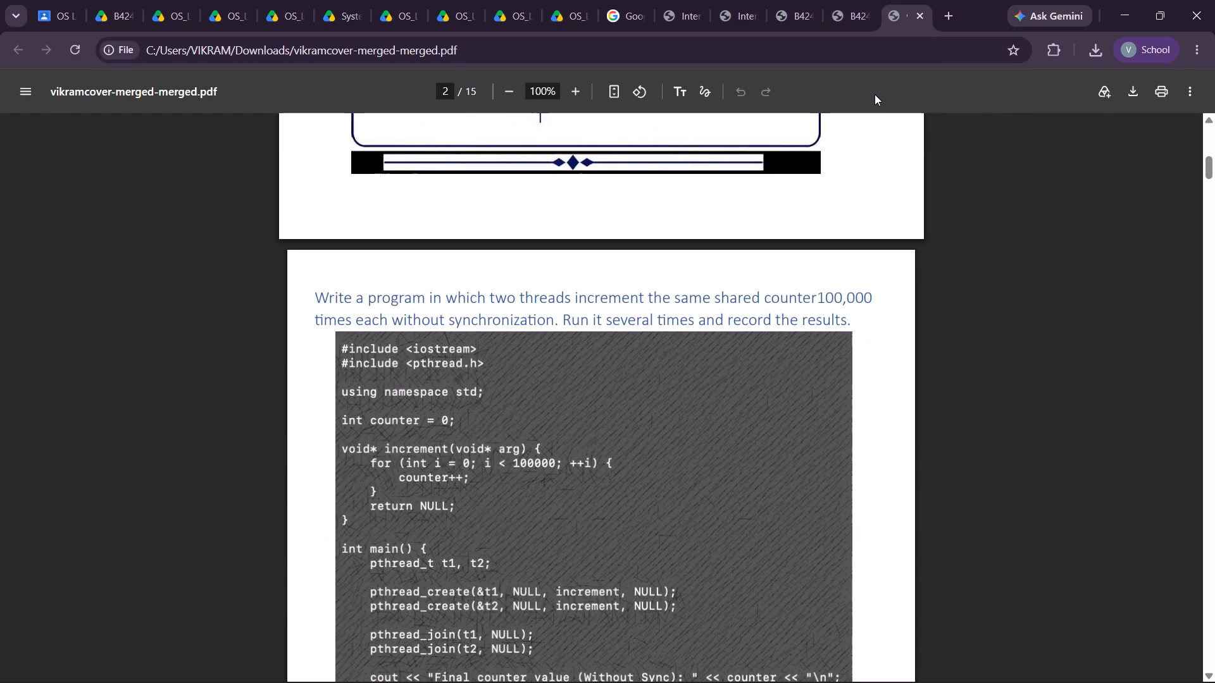
Delete the vikramcover-merged-merged PDF from the Downloads folder.
key(alt+Tab)
click(854, 191)
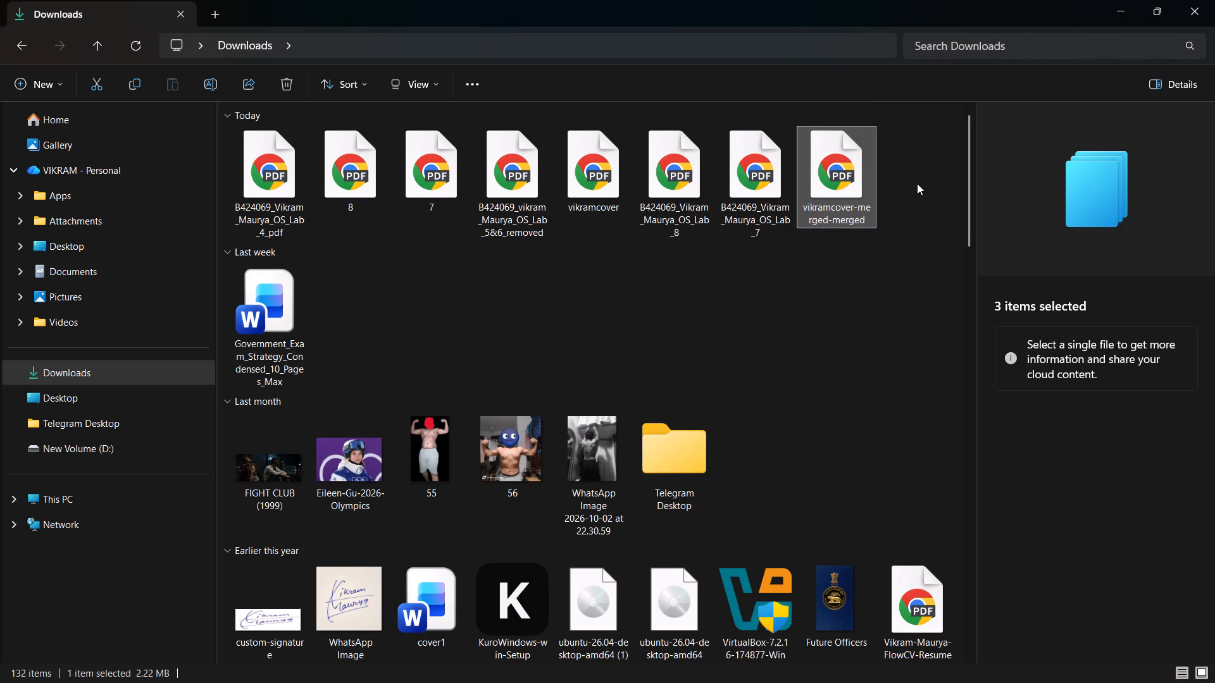
key(Delete)
click(893, 190)
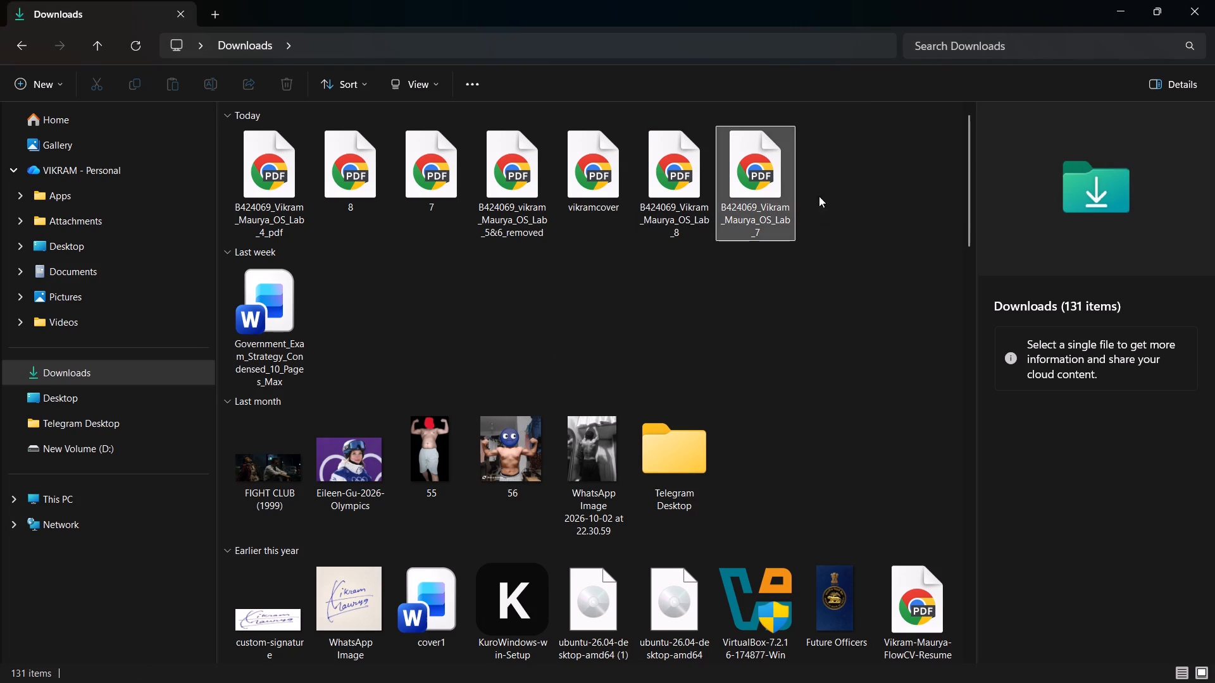
Review the merged Lab 8 and vikramcover-merged-merged PDFs again, and close the vikramcover-merged-merged.pdf tab.
key(alt+Tab)
click(850, 12)
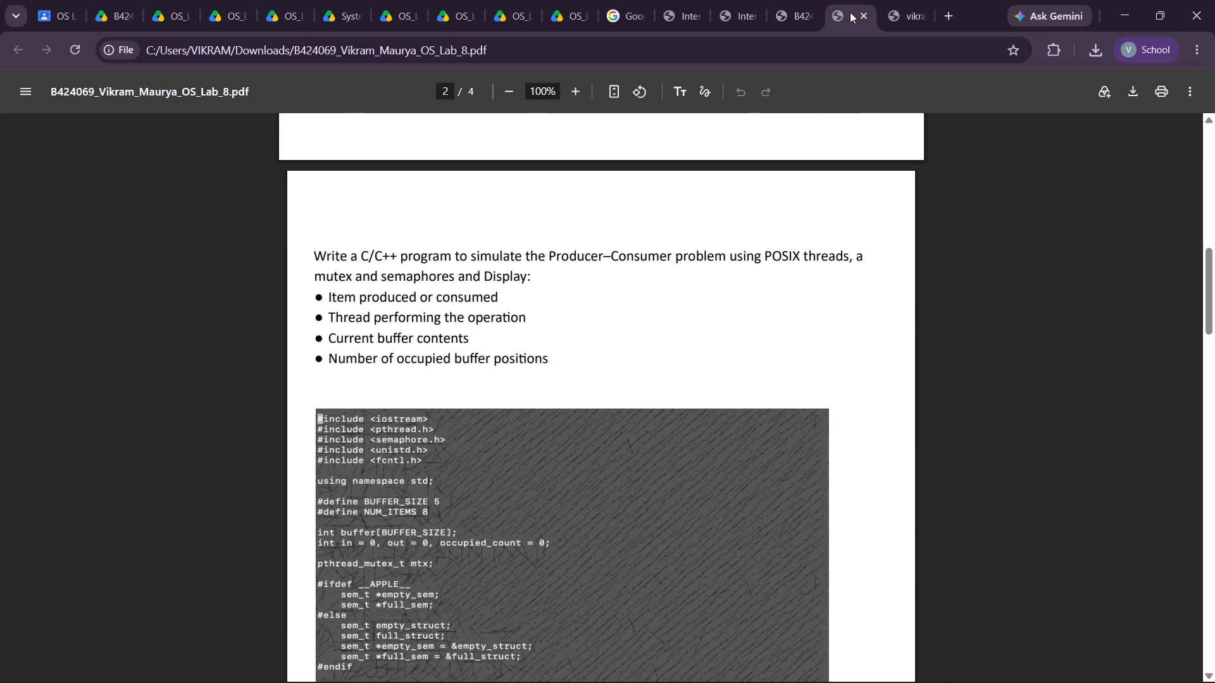
click(899, 15)
scroll(735, 191, up, 8)
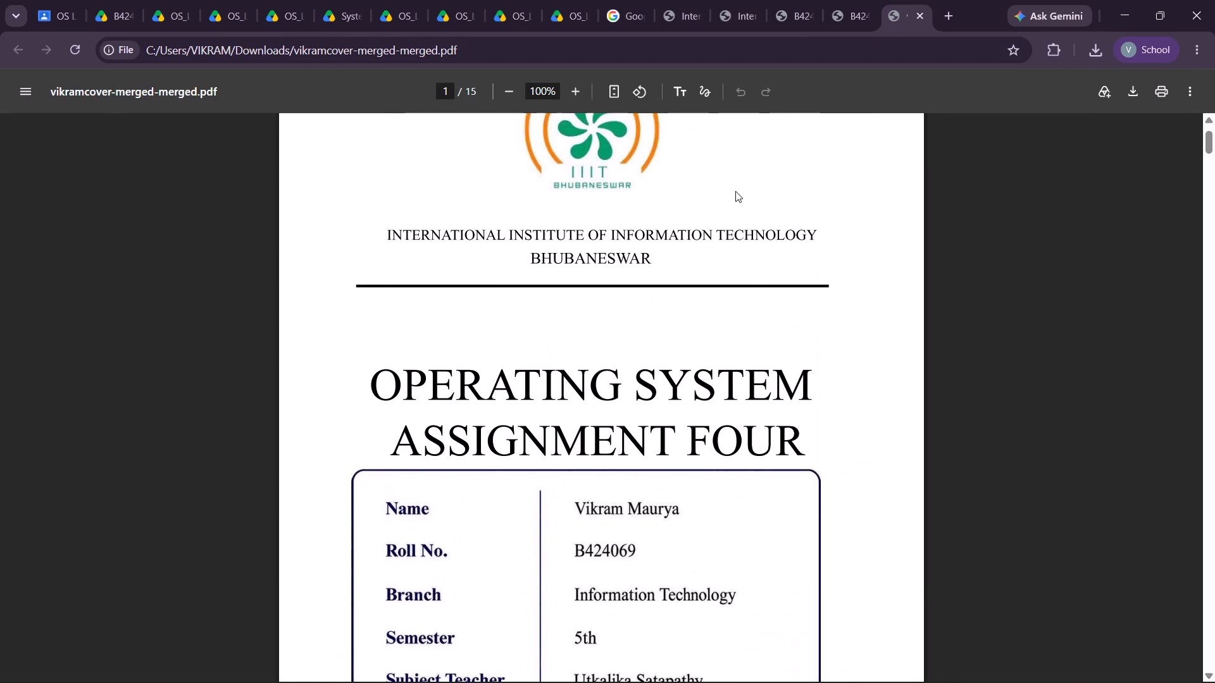
click(916, 14)
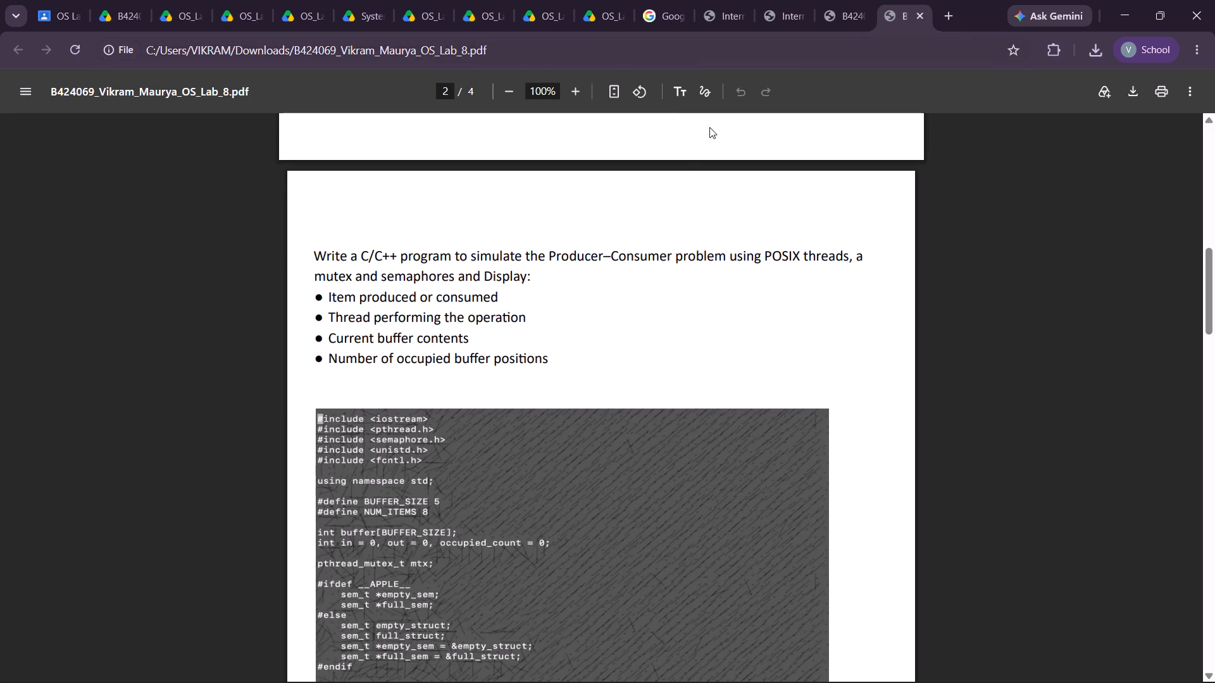
Check the opening pages of the merged Lab 8 PDF, the original Lab 7 PDF and the Lab 5&6 PDF.
scroll(672, 274, up, 15)
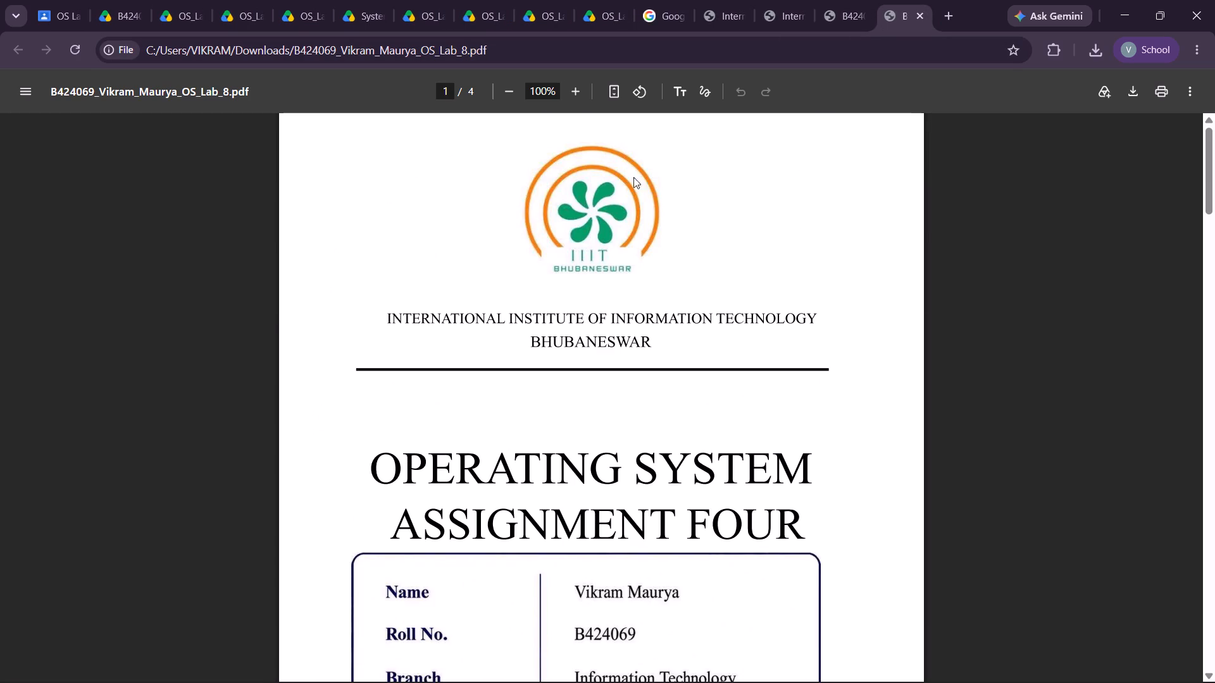
scroll(719, 210, down, 5)
click(716, 16)
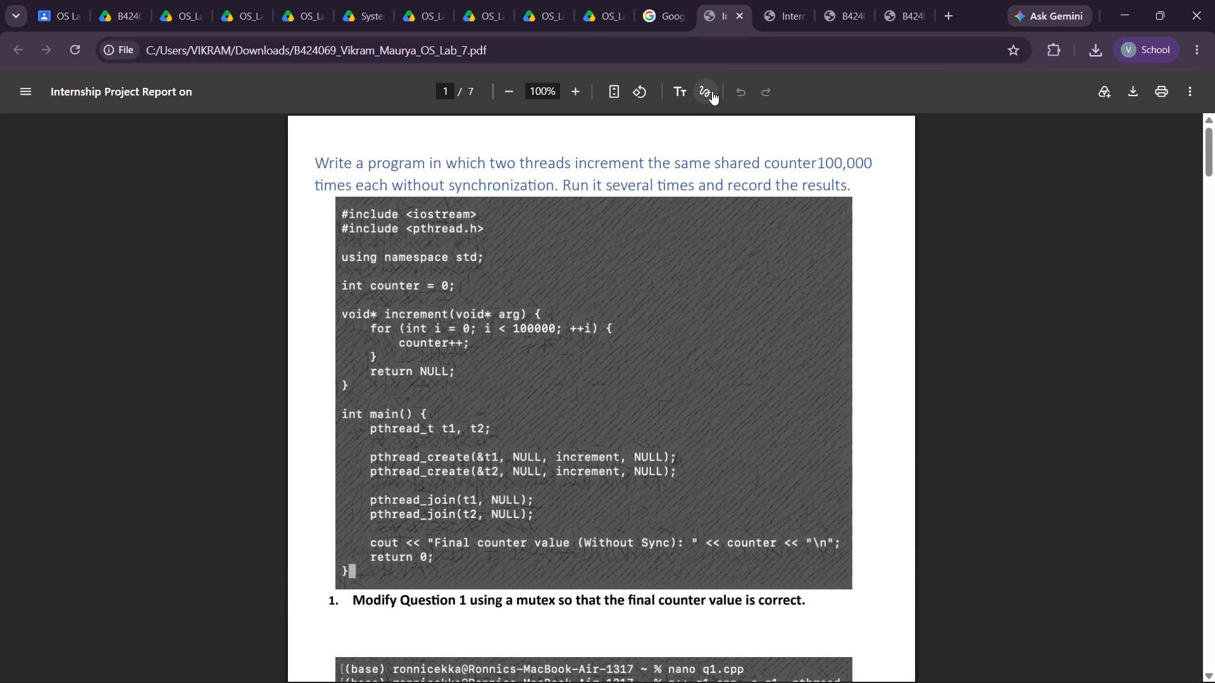
click(856, 22)
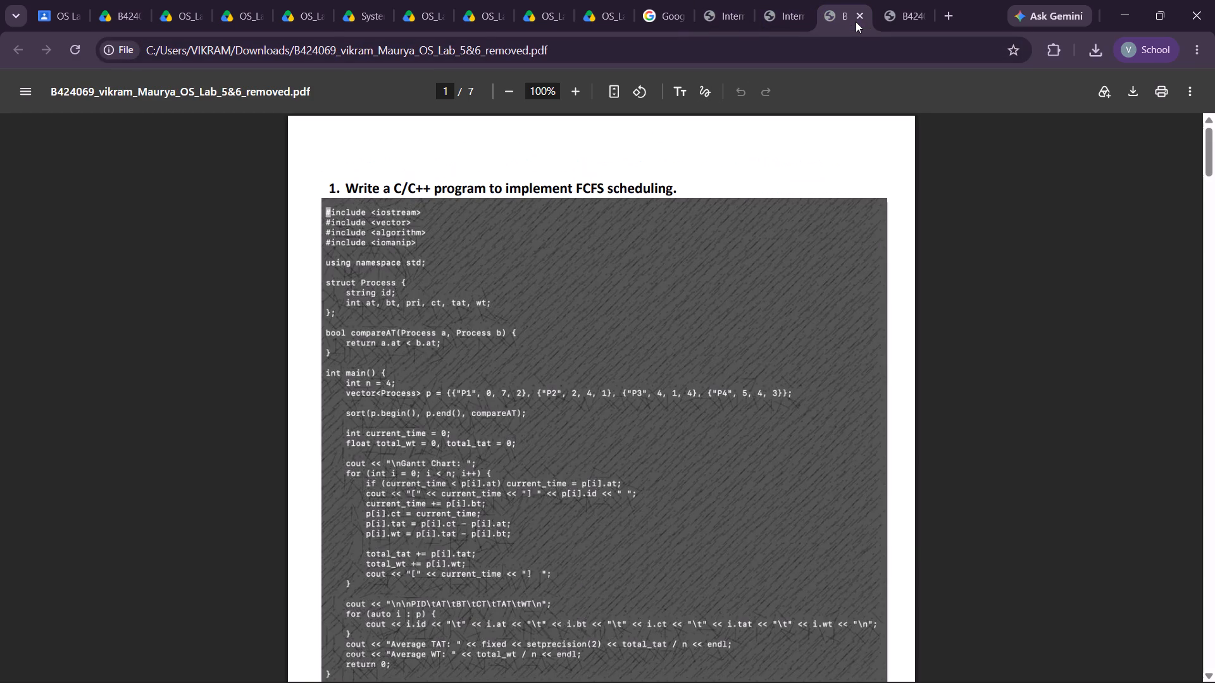
Compare the merged Lab 8 PDF with the original Lab 7, Lab 8 and Lab 5&6 PDFs, closing the merged Lab 8 tab.
click(897, 16)
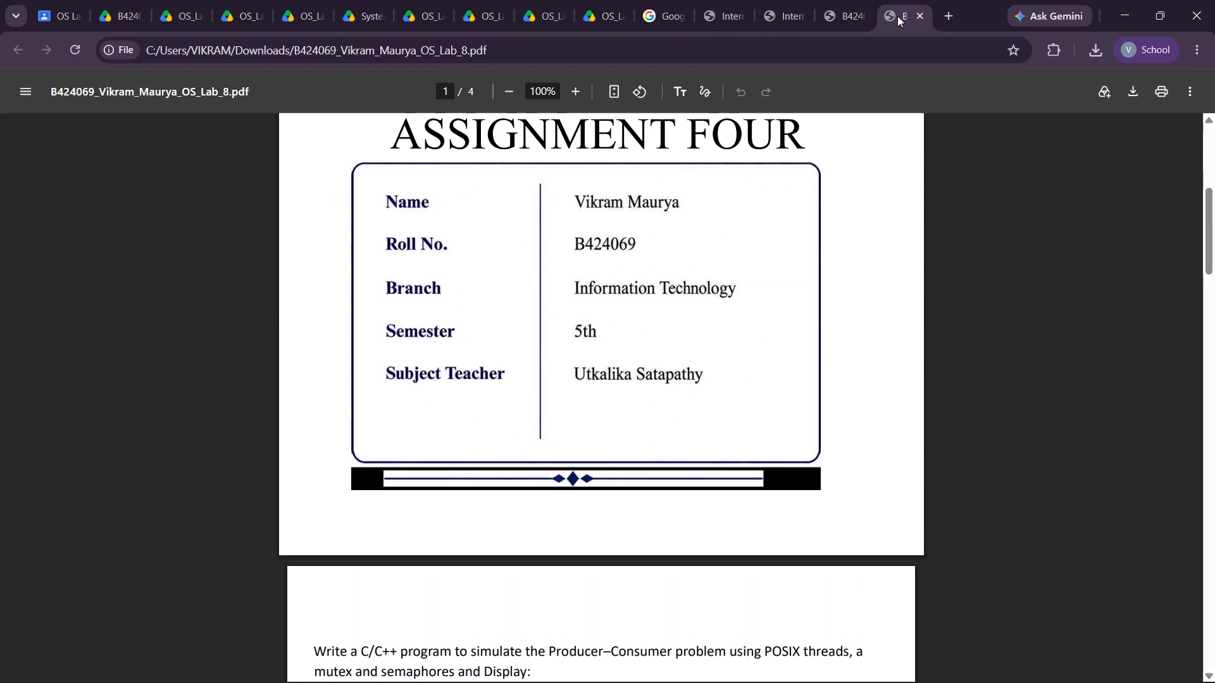
click(850, 8)
scroll(745, 281, up, 11)
click(790, 9)
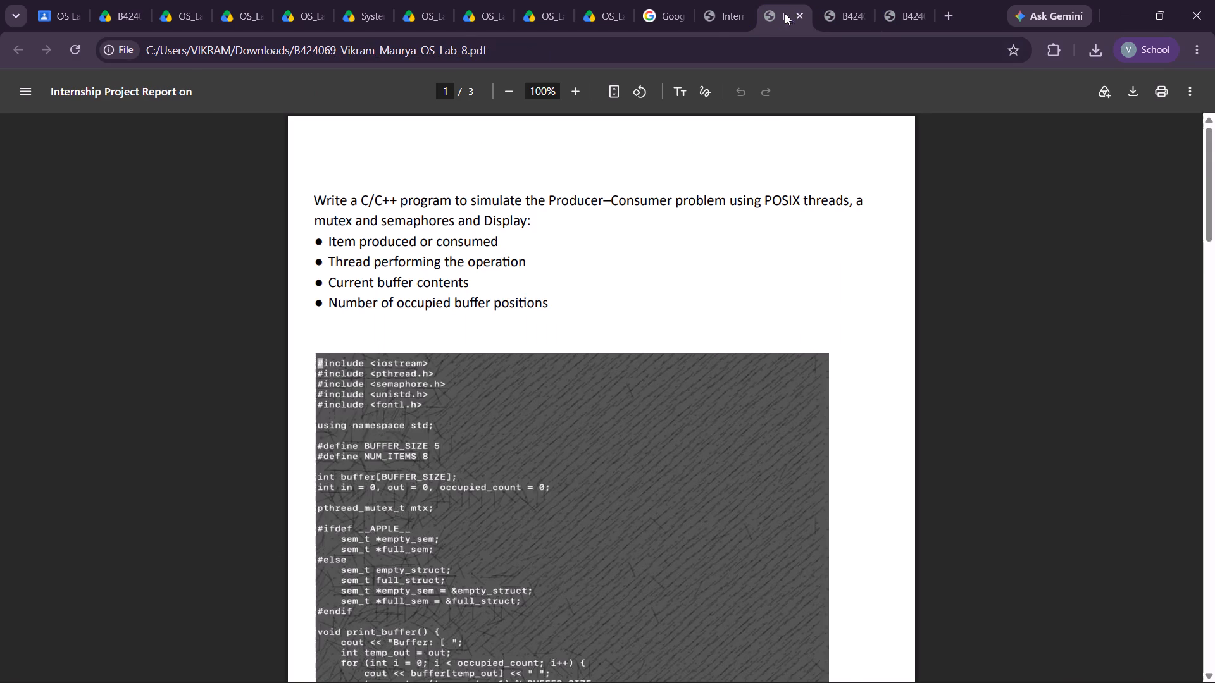
click(725, 22)
scroll(788, 177, up, 10)
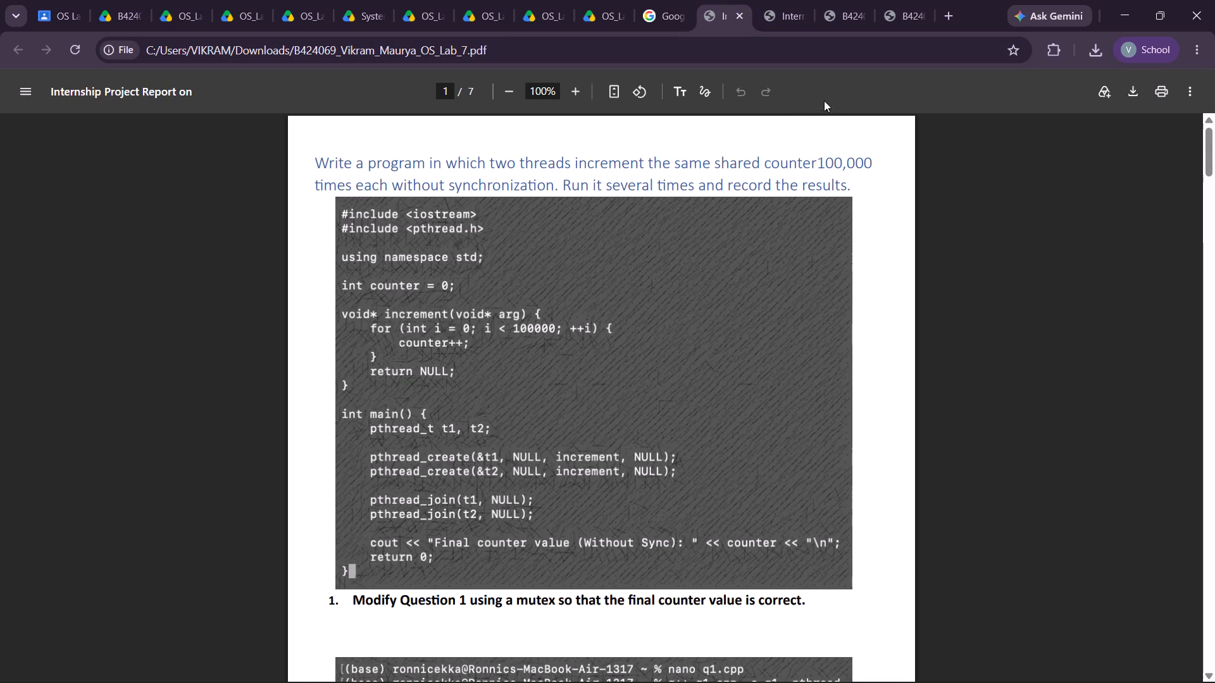
click(901, 0)
scroll(704, 280, down, 4)
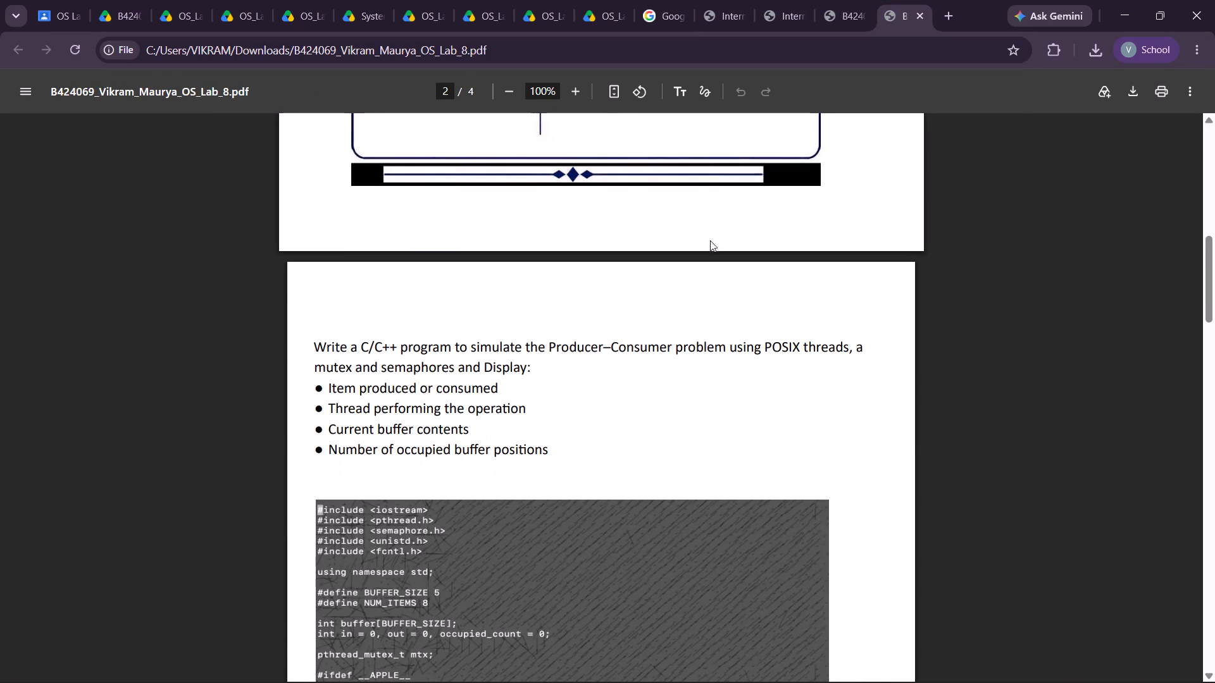
click(726, 1)
scroll(726, 232, up, 5)
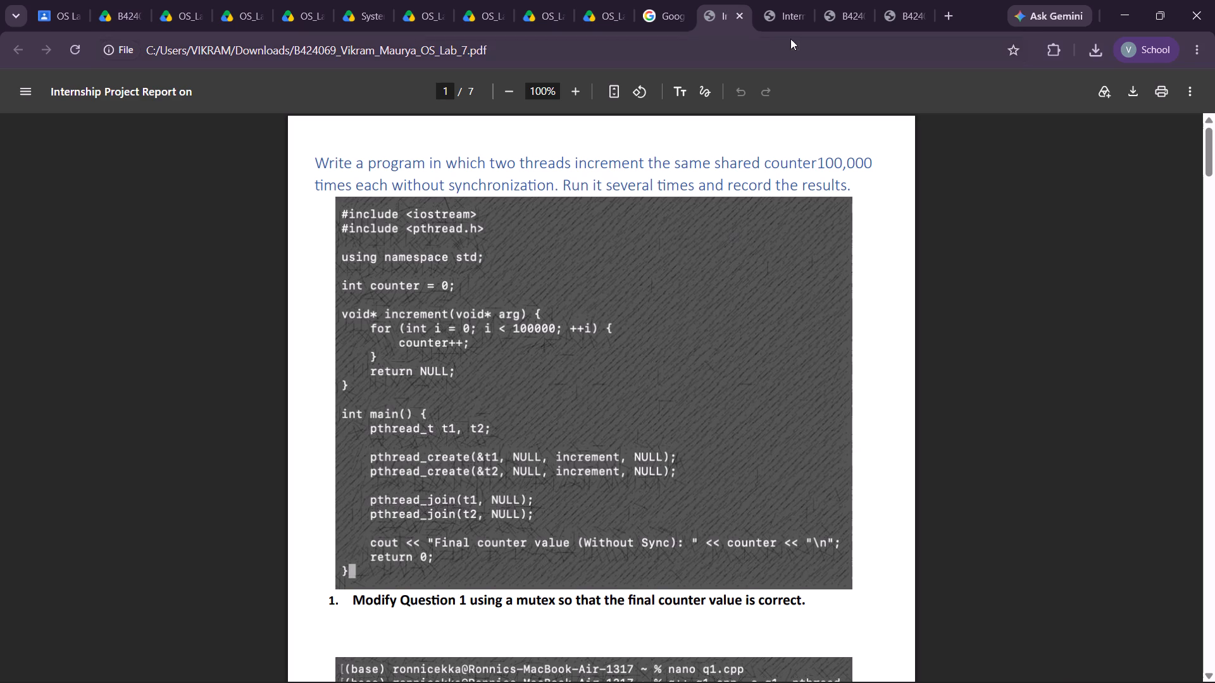
click(795, 30)
scroll(758, 198, up, 5)
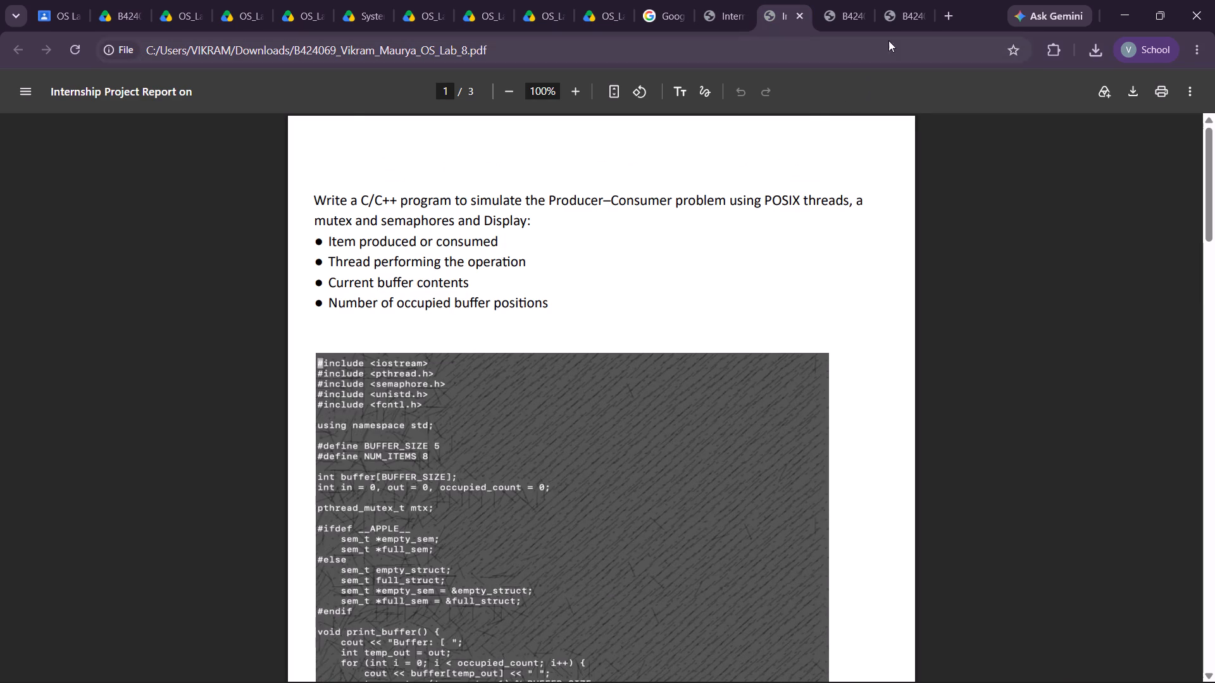
click(909, 25)
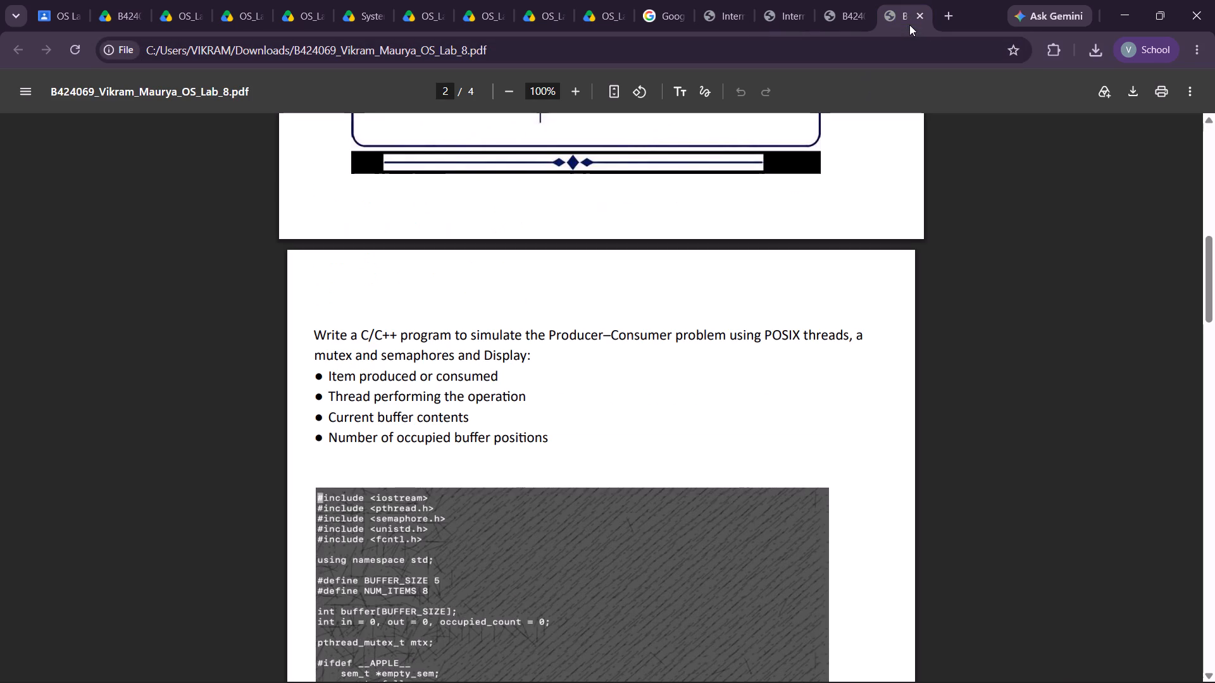
click(783, 27)
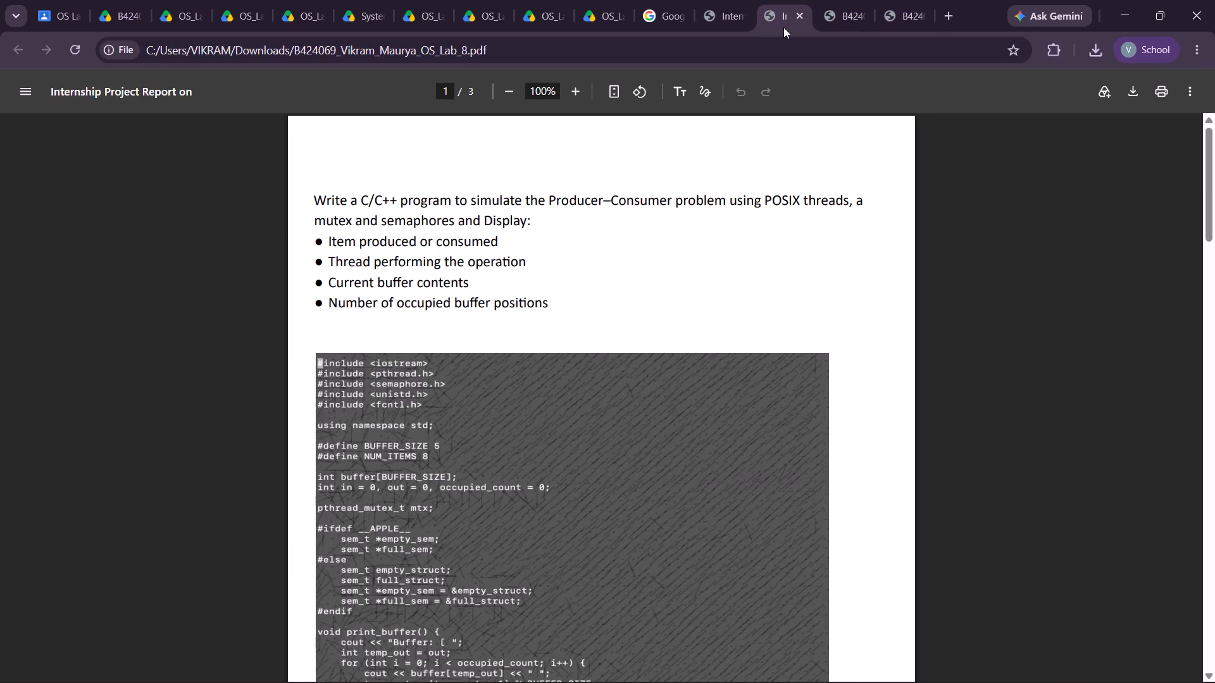
click(906, 20)
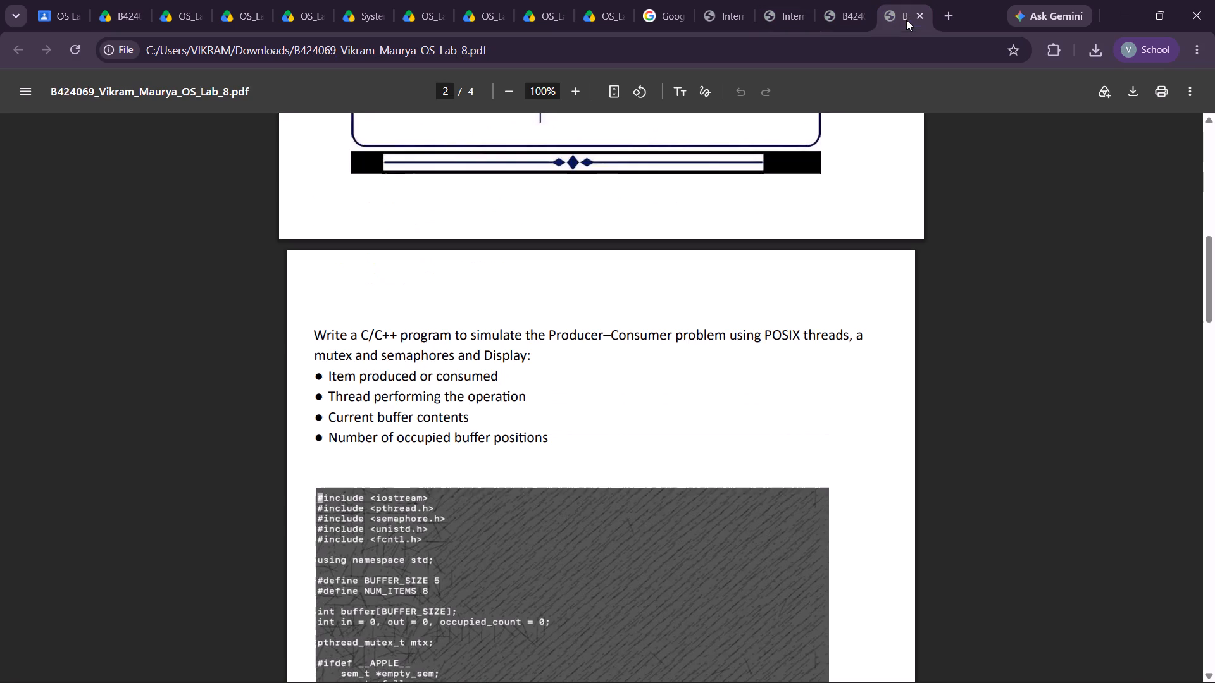
click(920, 15)
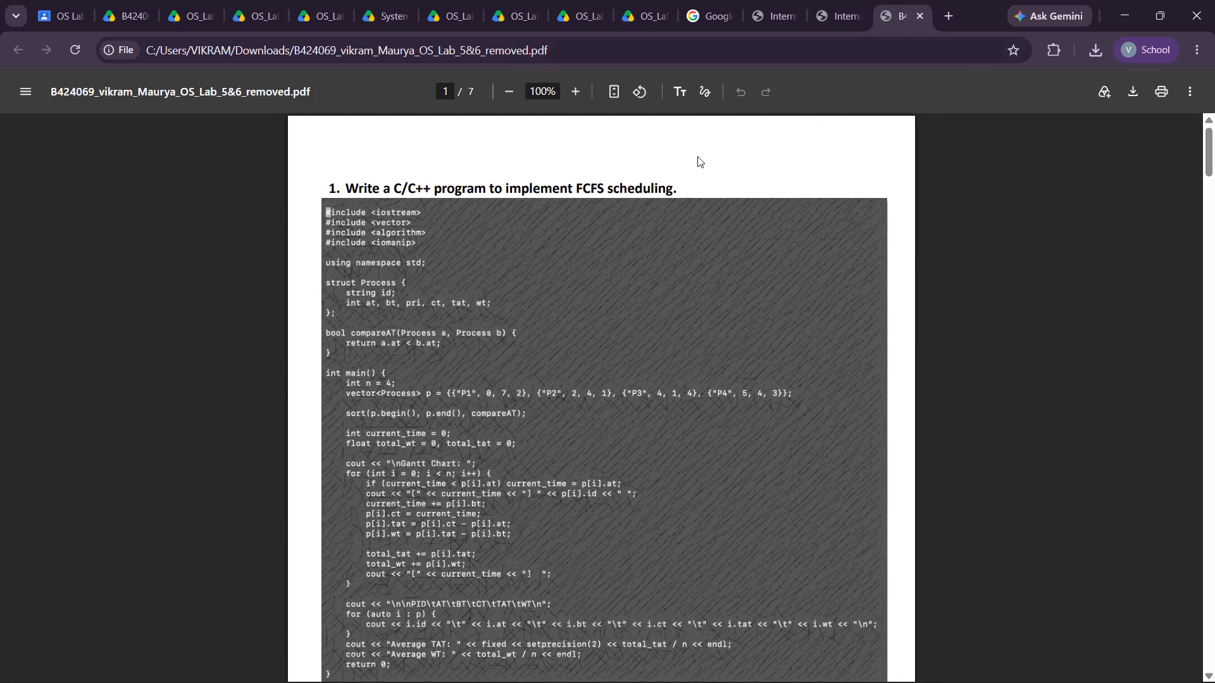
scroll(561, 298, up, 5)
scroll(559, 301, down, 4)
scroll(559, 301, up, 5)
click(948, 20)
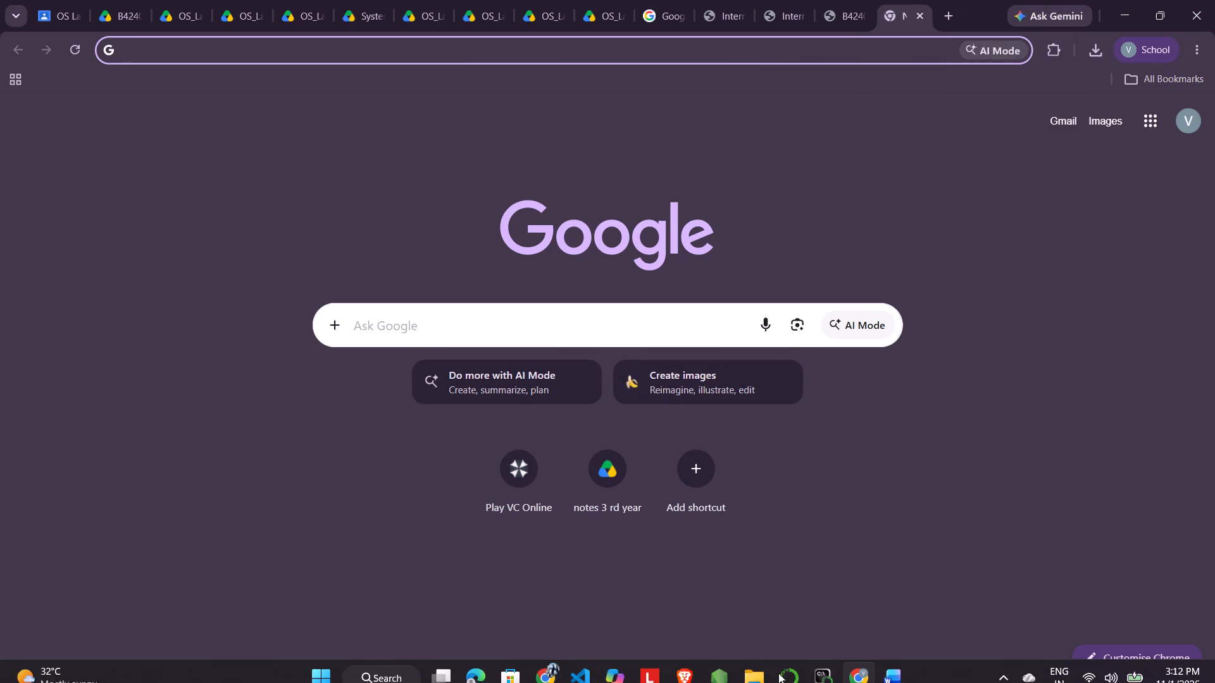
Switch to the other browser window and close its merged Lab 7 and vikramcover PDF tabs.
click(544, 663)
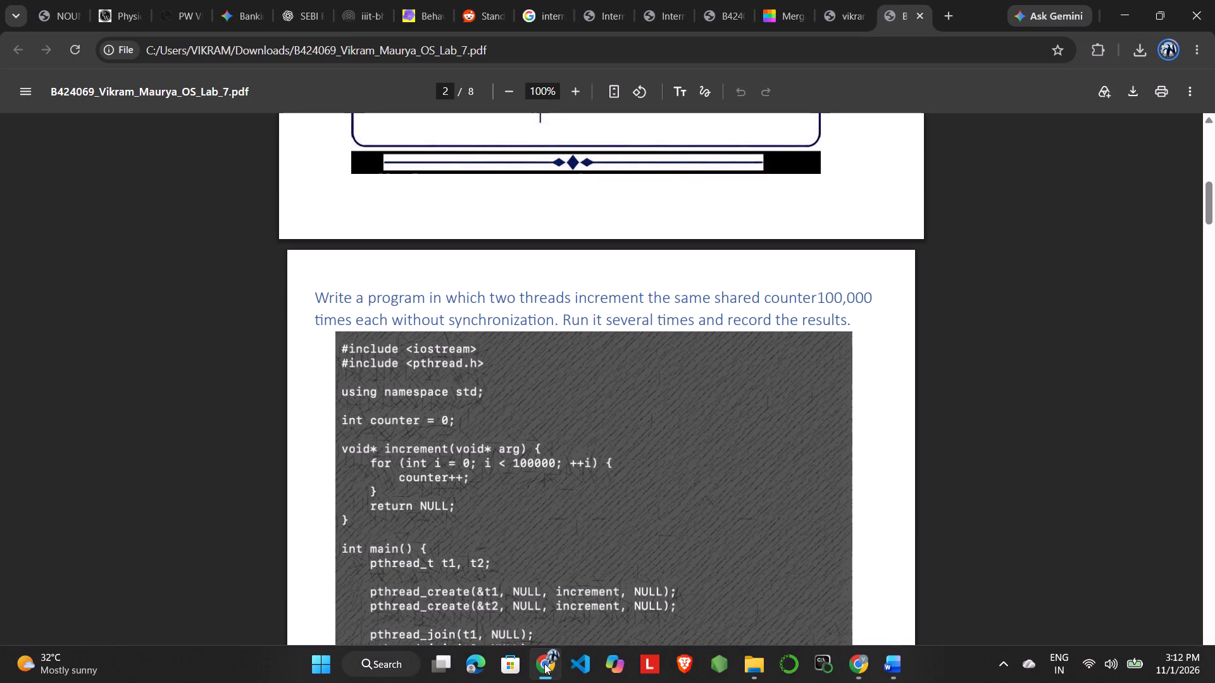
click(544, 663)
click(544, 663)
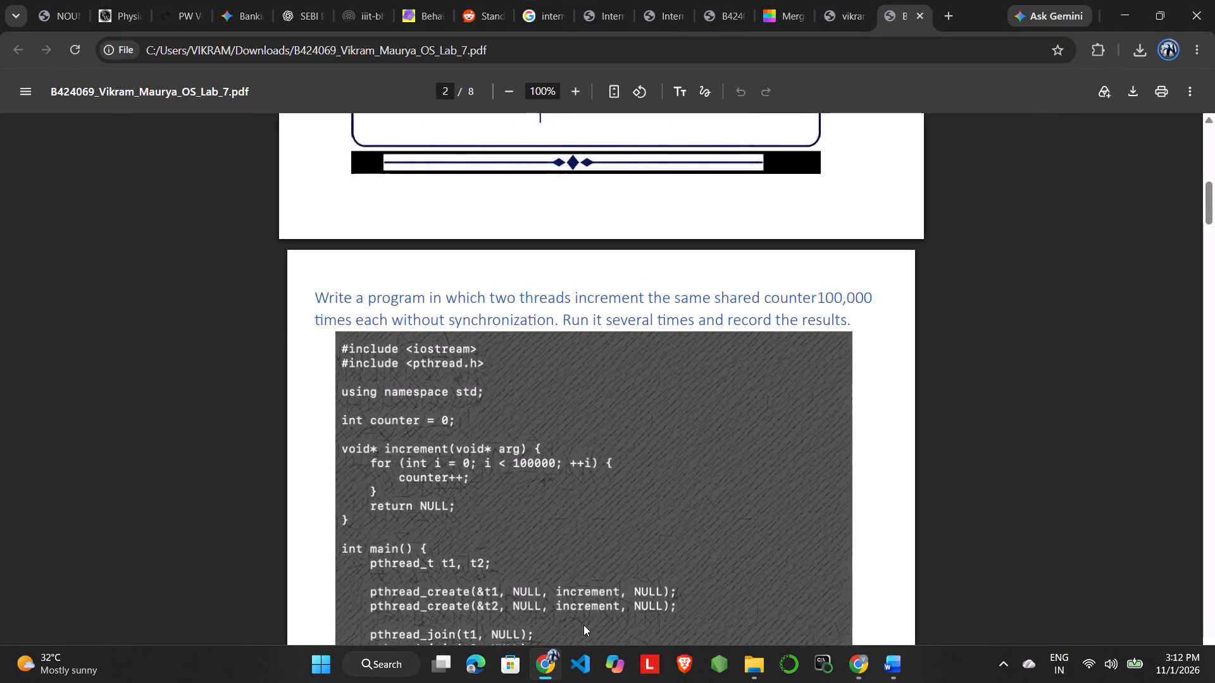
click(785, 9)
click(919, 26)
click(917, 12)
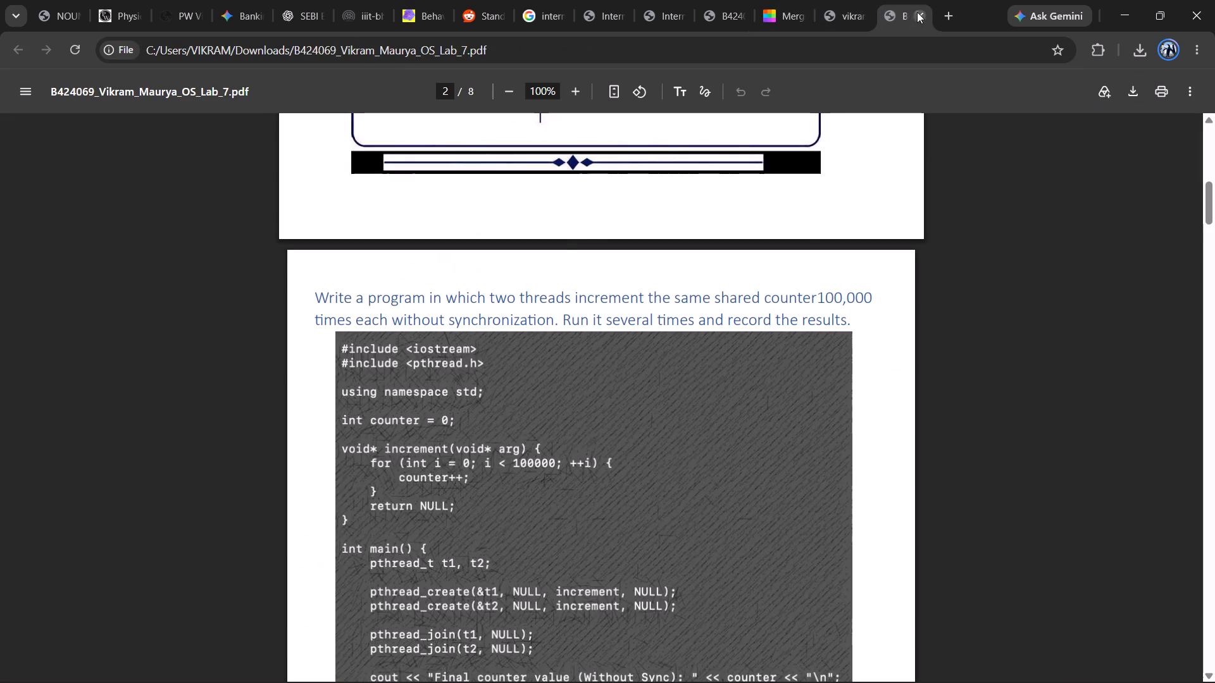
click(918, 13)
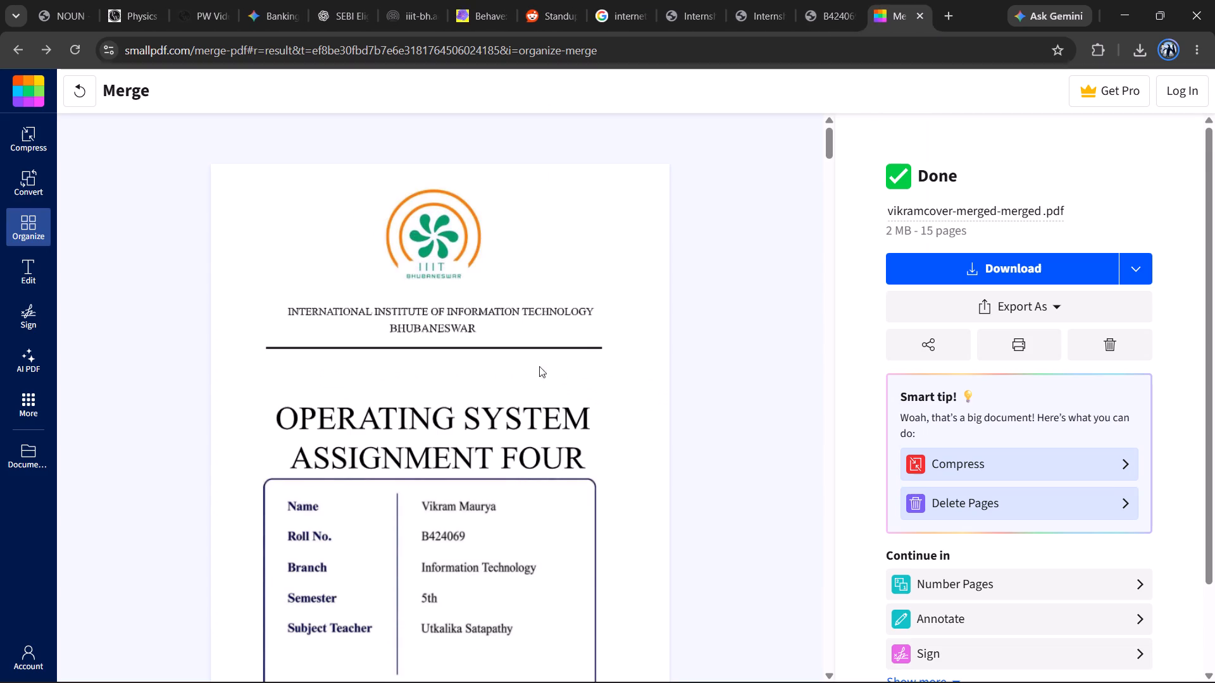
Start a new Smallpdf merge and load vikramcover followed by the OS Lab 5&6 removed PDF from the Downloads folder.
scroll(509, 367, down, 9)
scroll(509, 367, up, 6)
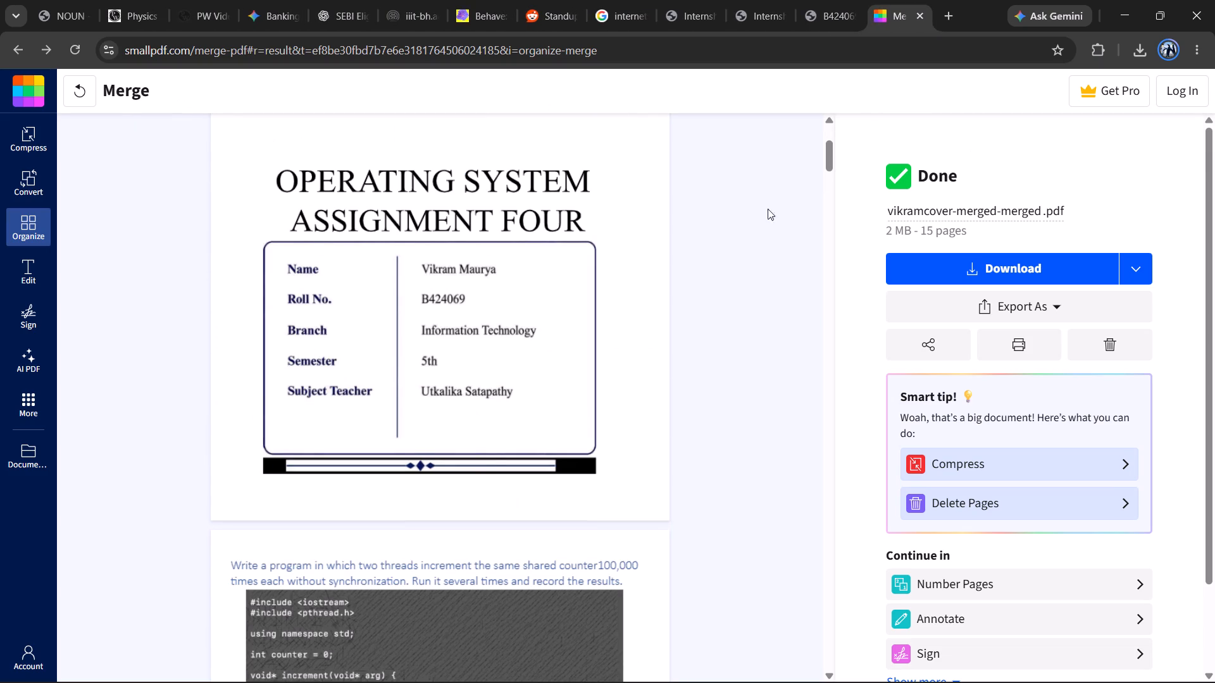
scroll(308, 243, up, 4)
click(88, 87)
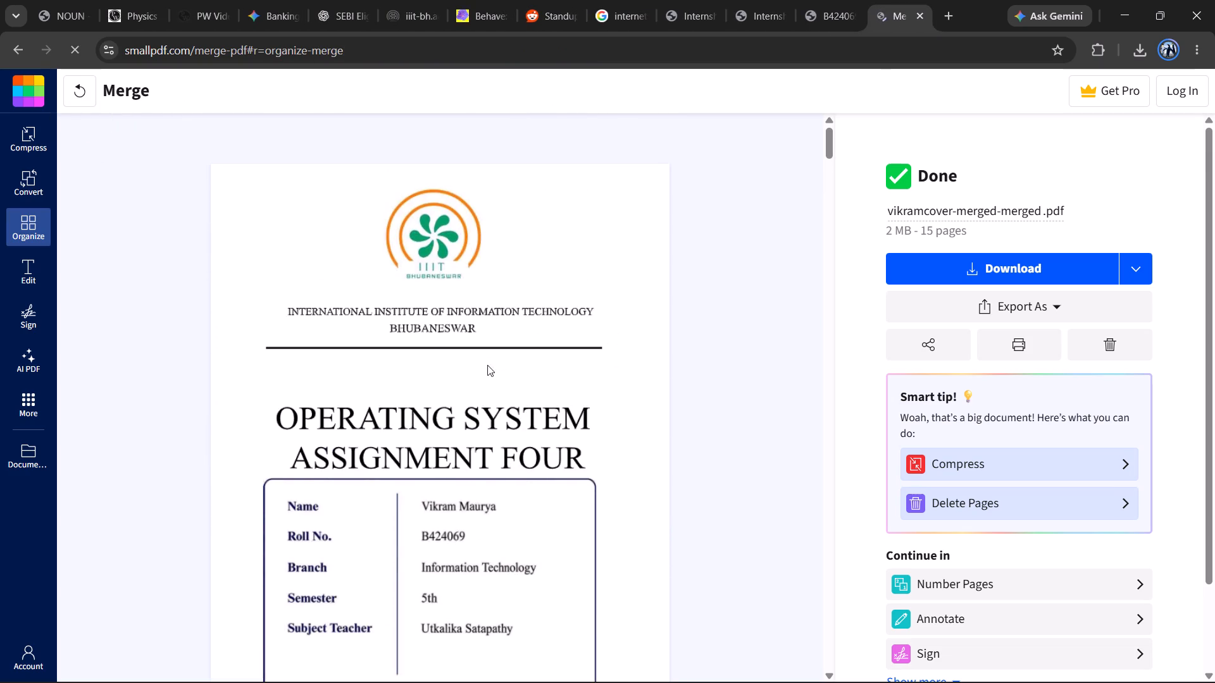
click(697, 393)
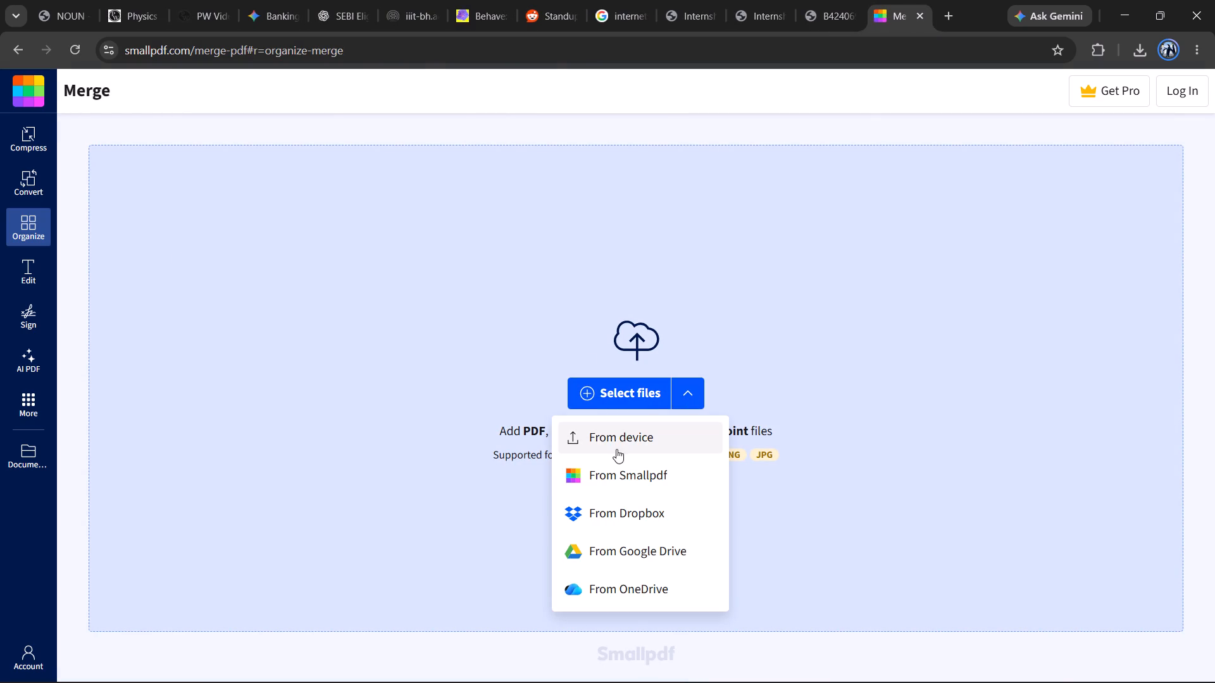
click(628, 446)
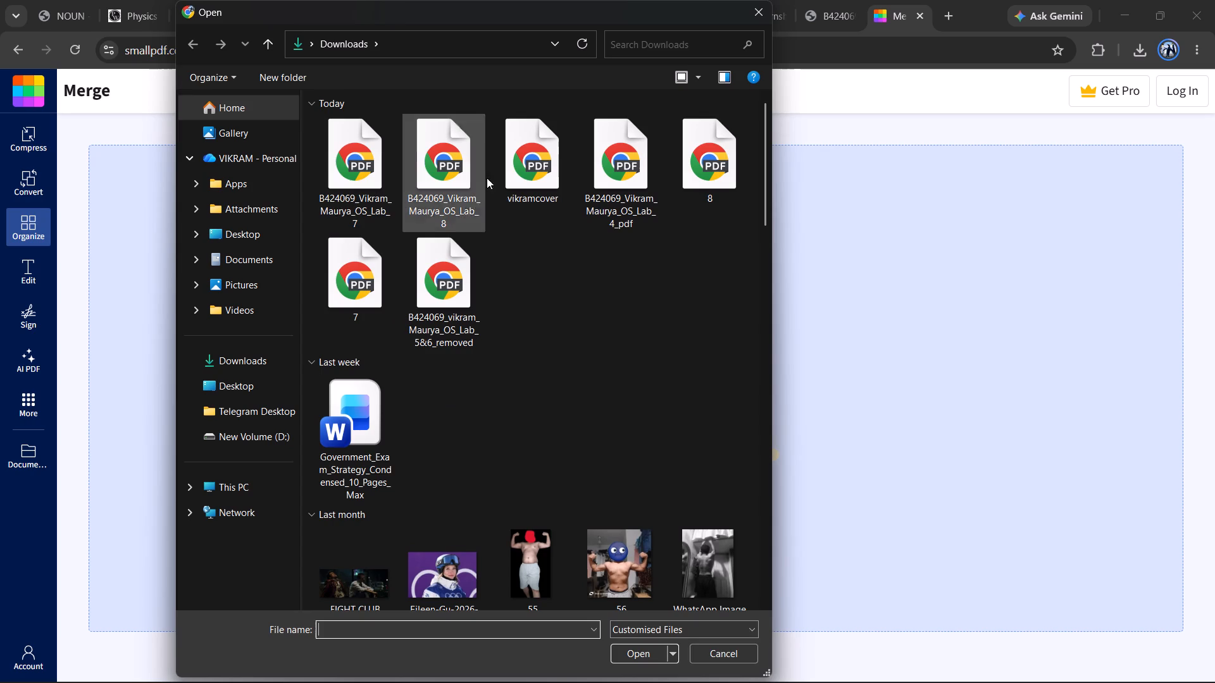
click(526, 178)
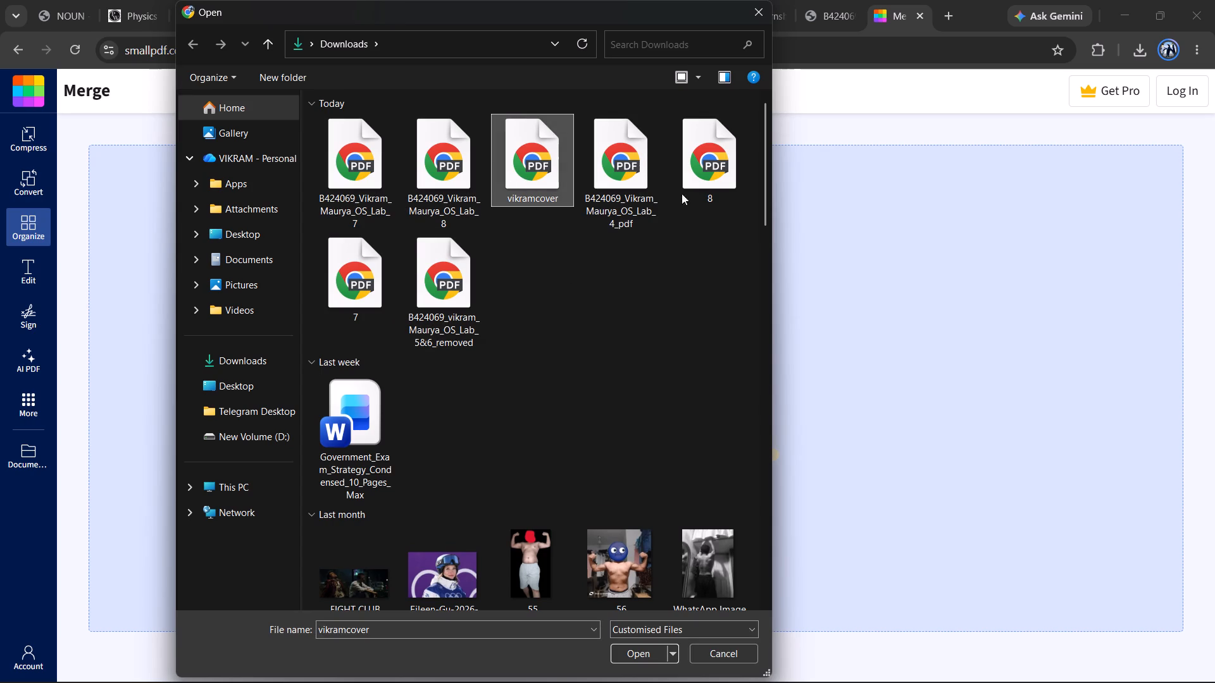
ctrl+click(467, 306)
click(640, 651)
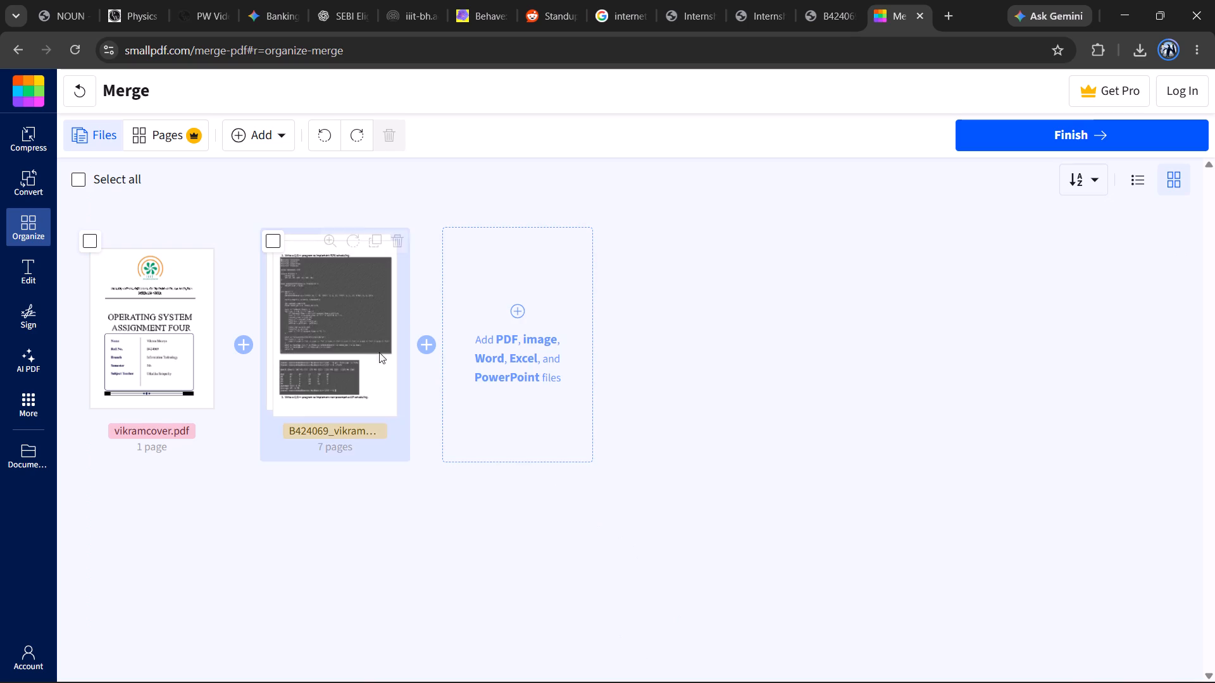
Check the first pages of the original Lab 8 and Lab 5&6 PDFs in the other browser window before merging.
key(alt+Tab)
key(alt+Tab)
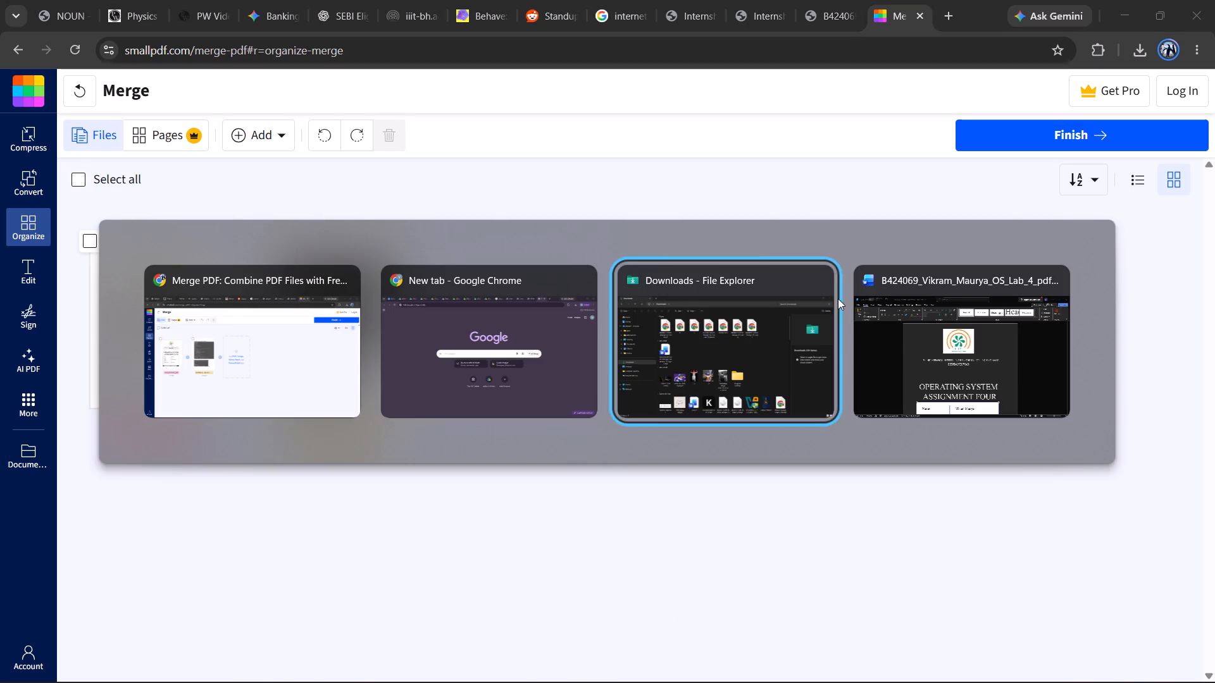
key(alt+Tab)
key(alt+Tab)
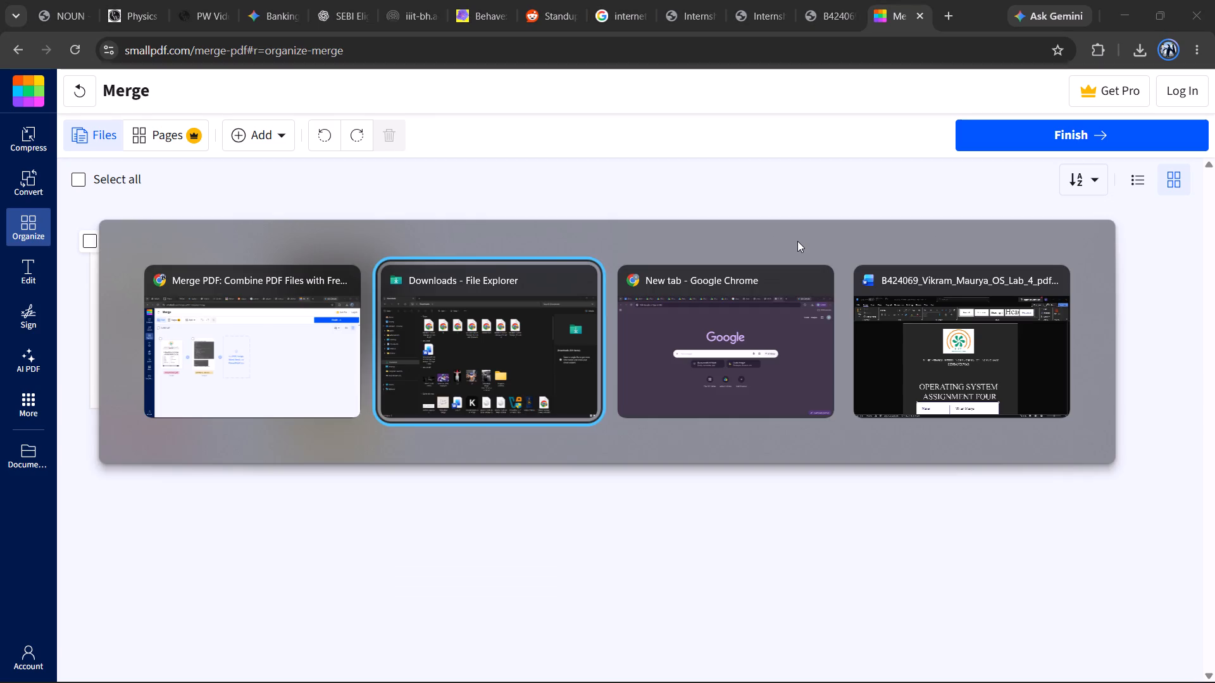
key(alt+Tab)
click(778, 15)
scroll(519, 274, up, 5)
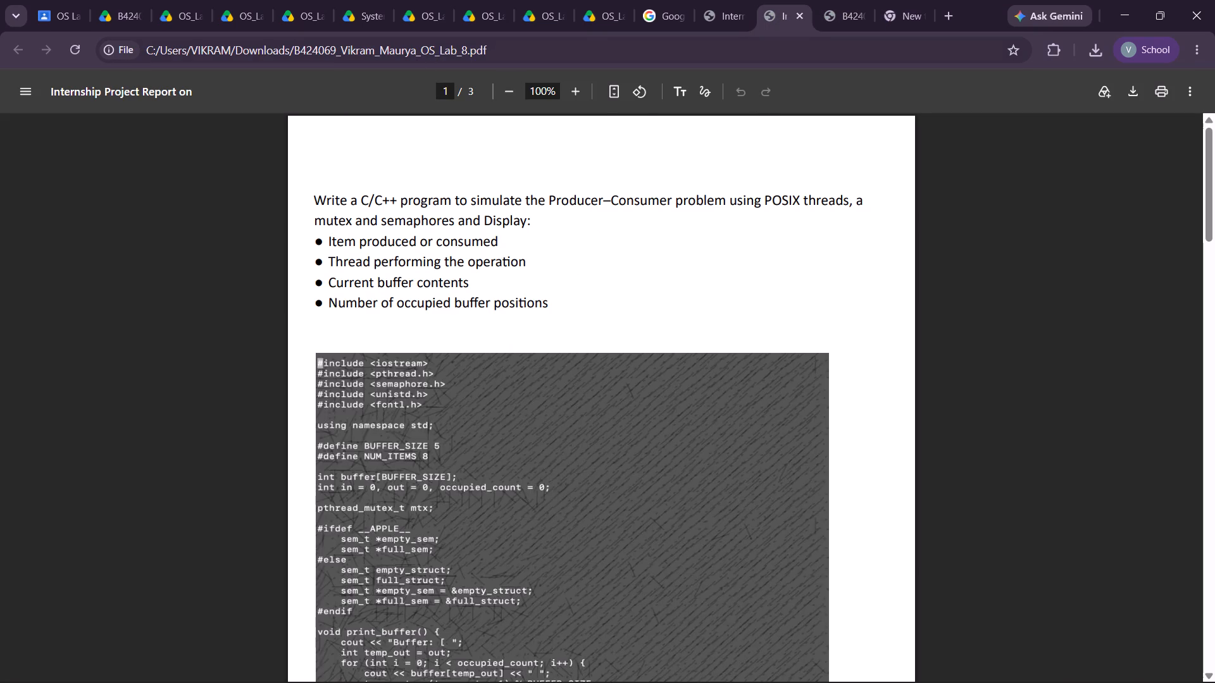
click(834, 21)
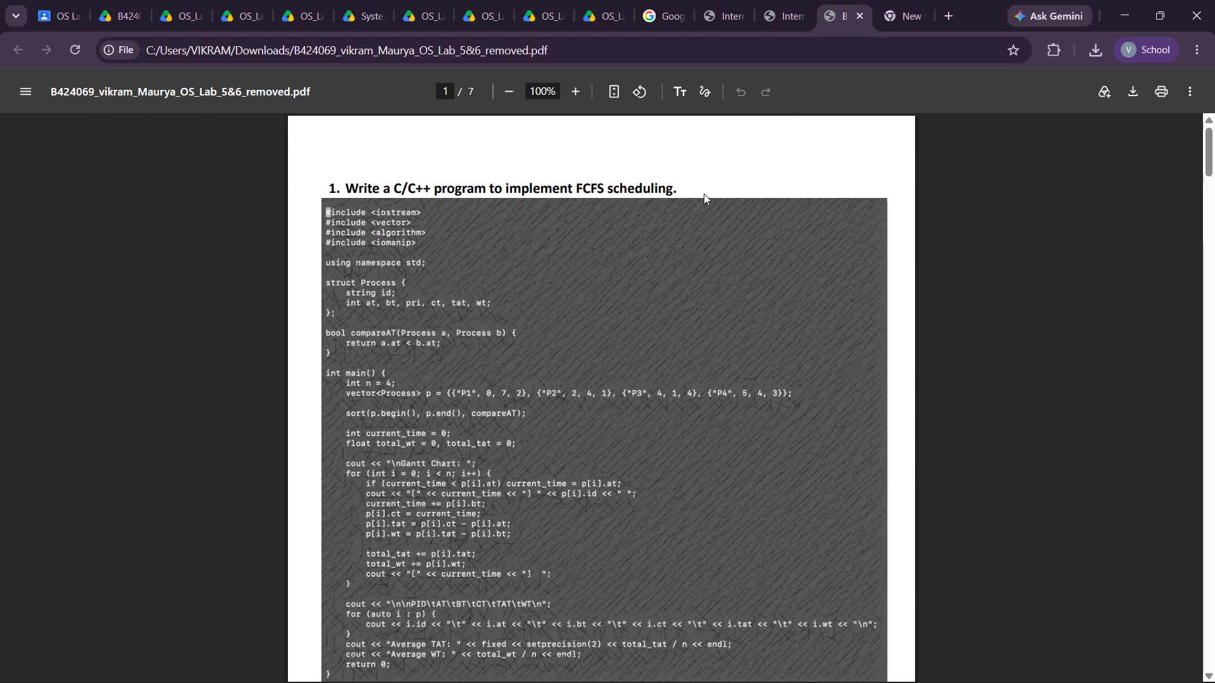
key(alt+Tab)
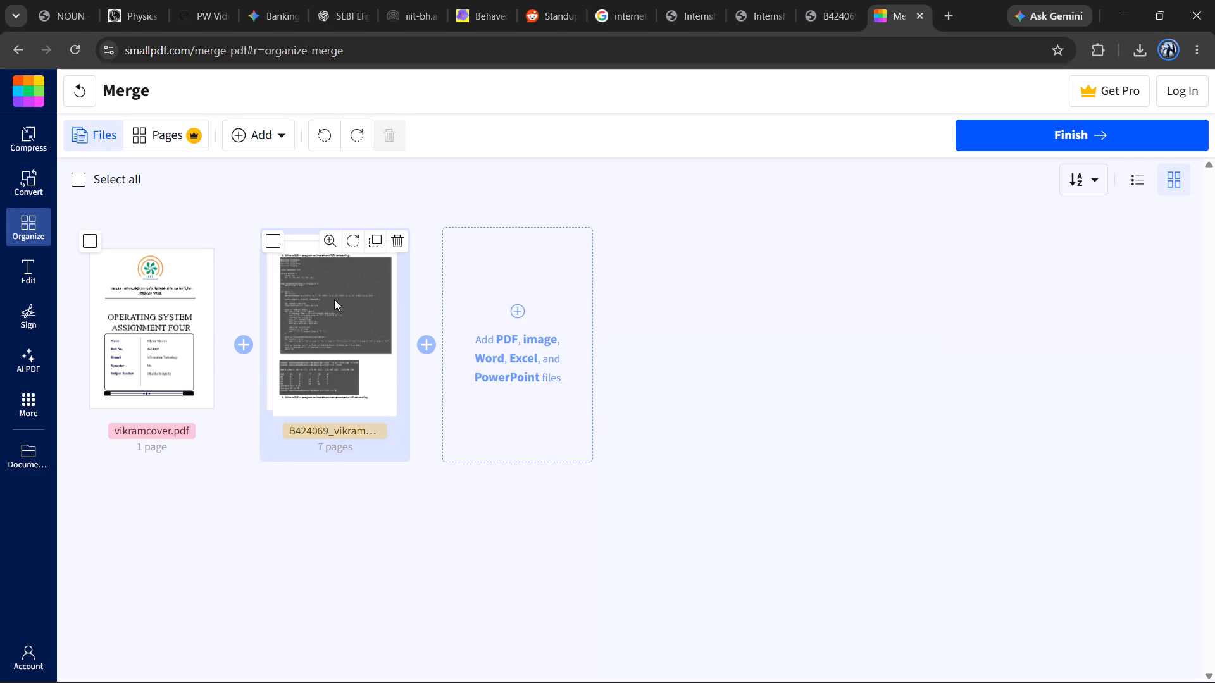
Merge the cover with the Lab 5&6 PDF, download the result and check its cover and first question page.
click(1076, 128)
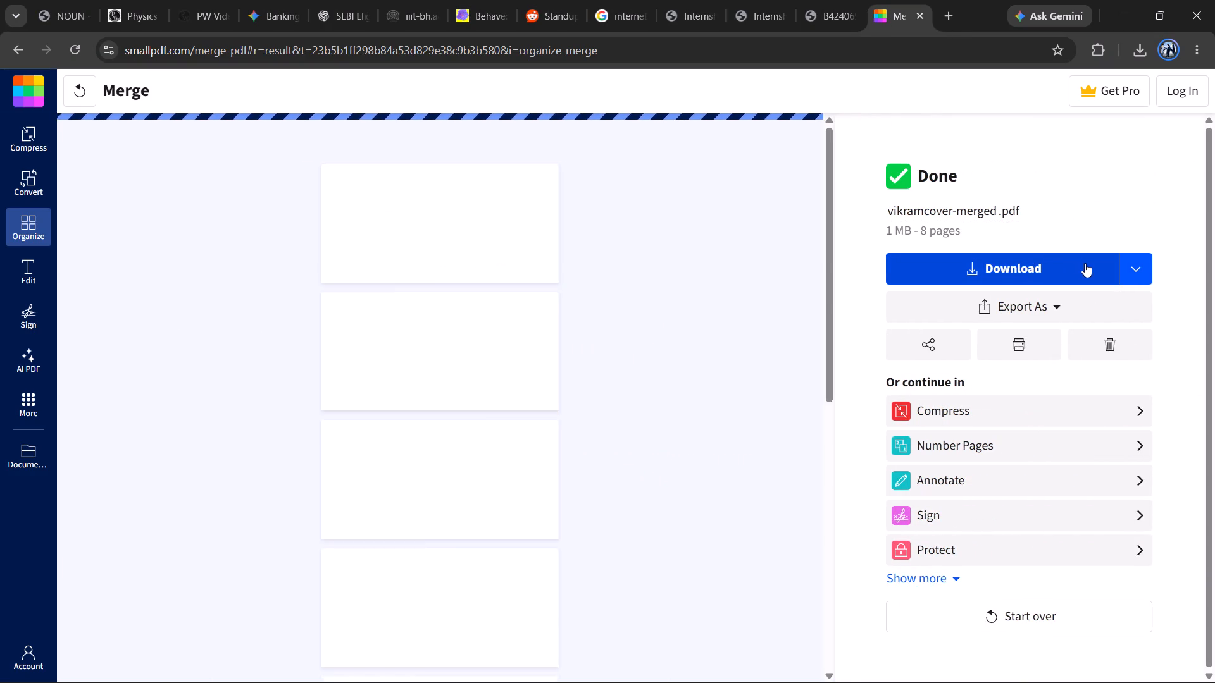
click(1086, 263)
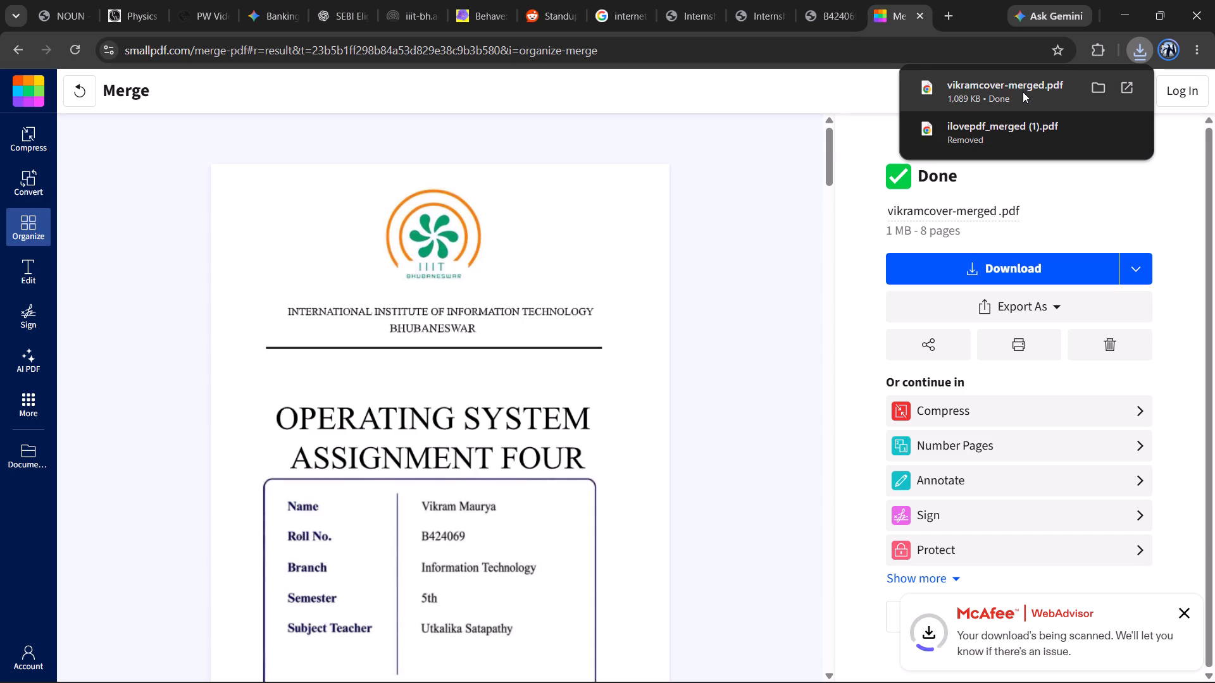
click(1047, 101)
scroll(778, 268, down, 2)
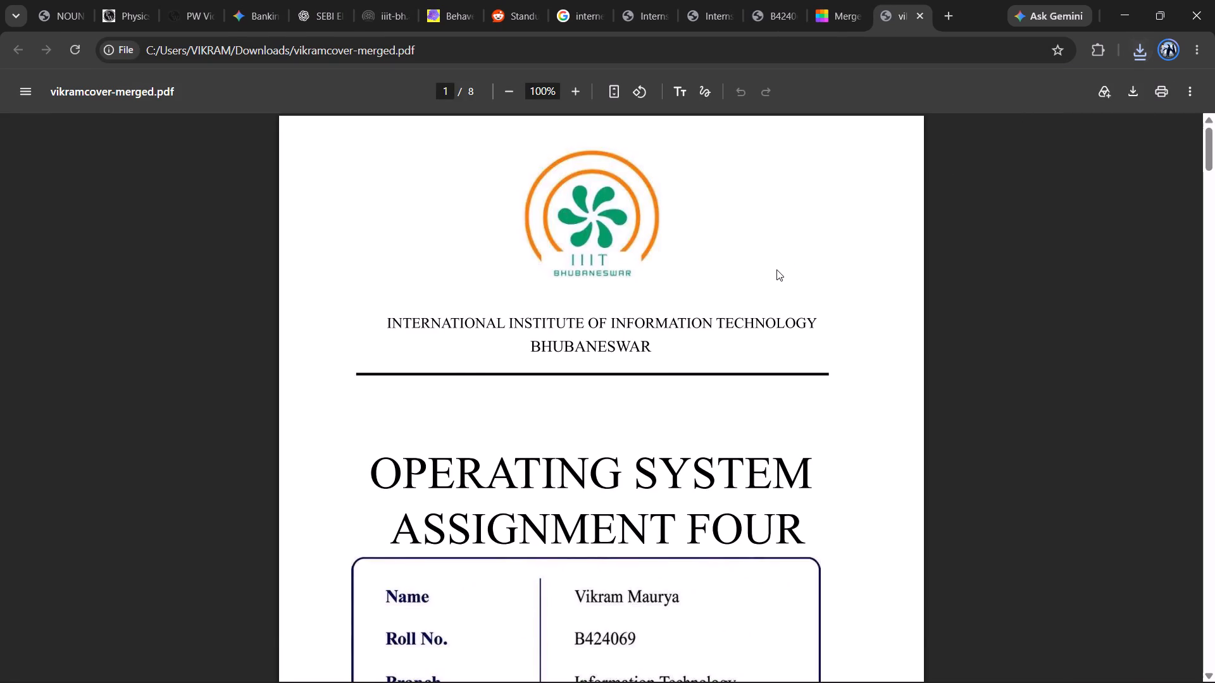
scroll(776, 269, down, 8)
Switch to the Downloads folder, copy the name of the OS Lab 5&6 removed PDF and rename that original as 56.
key(alt+Tab)
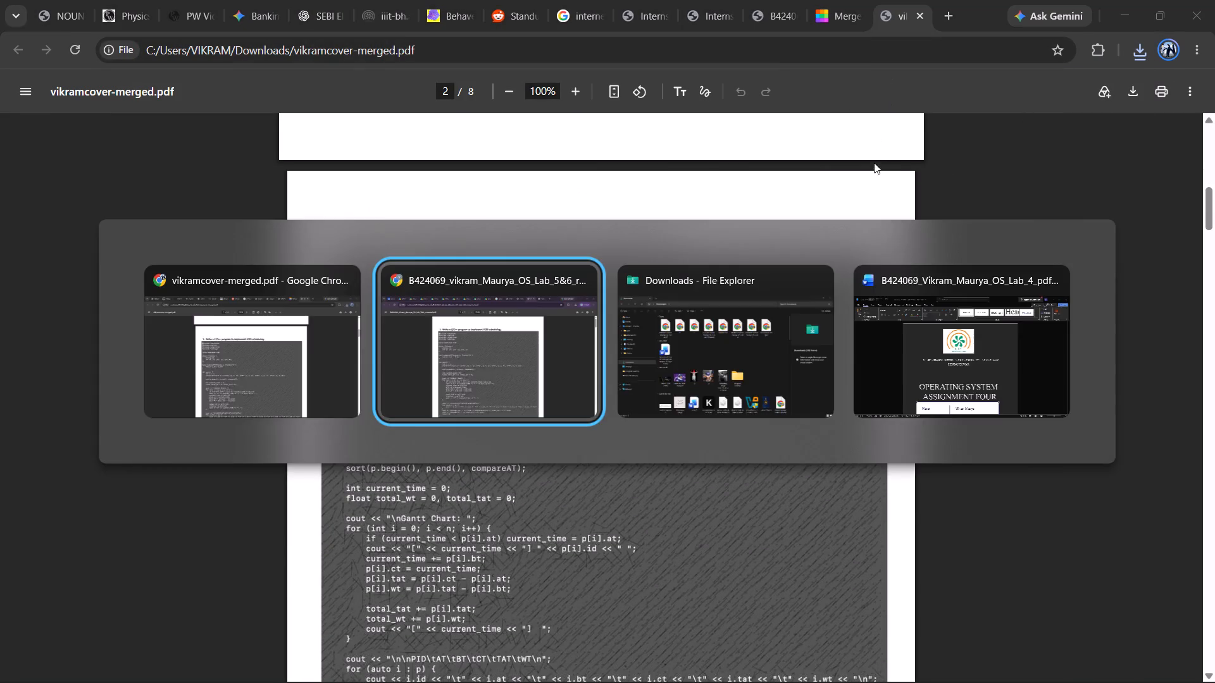
key(alt+Tab)
key(alt+Tab)
key(alt+Tab)
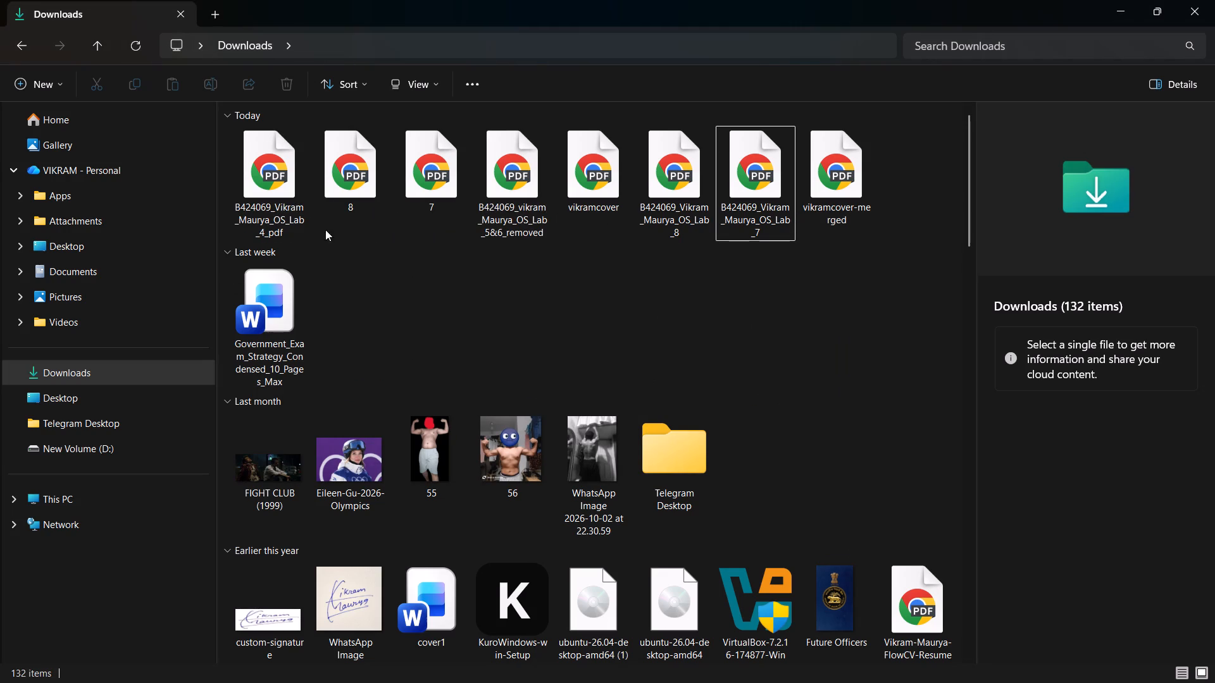
click(543, 225)
key(F2)
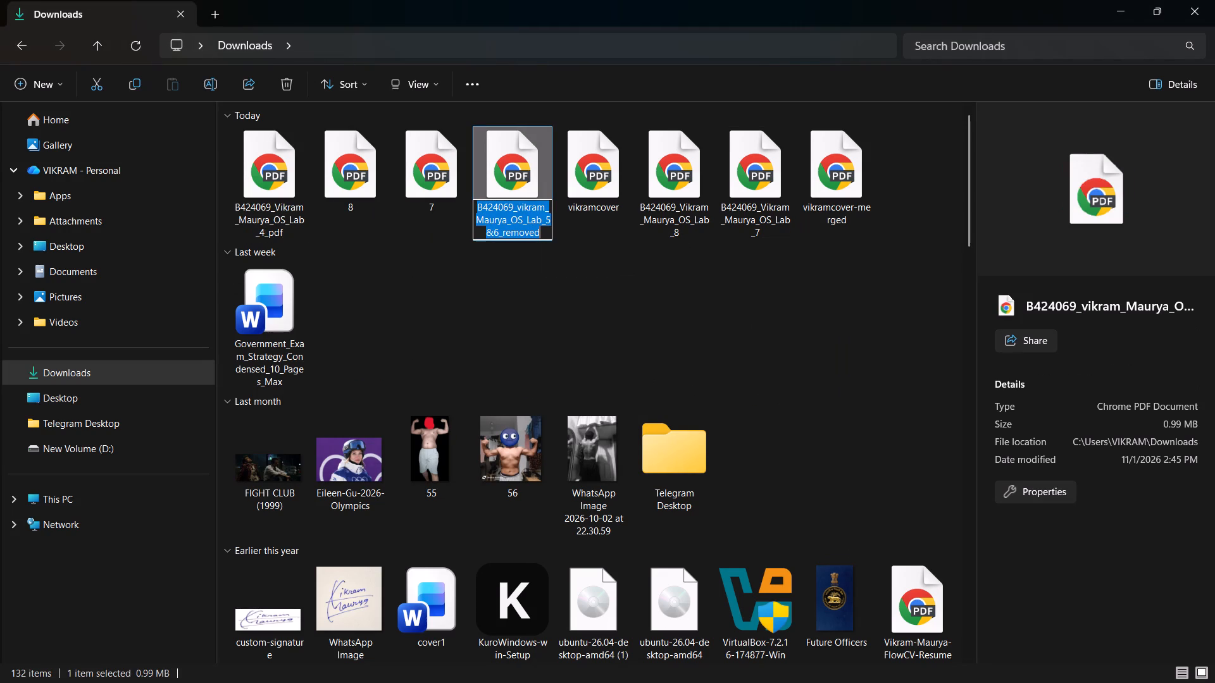
key(ctrl+c)
text(56)
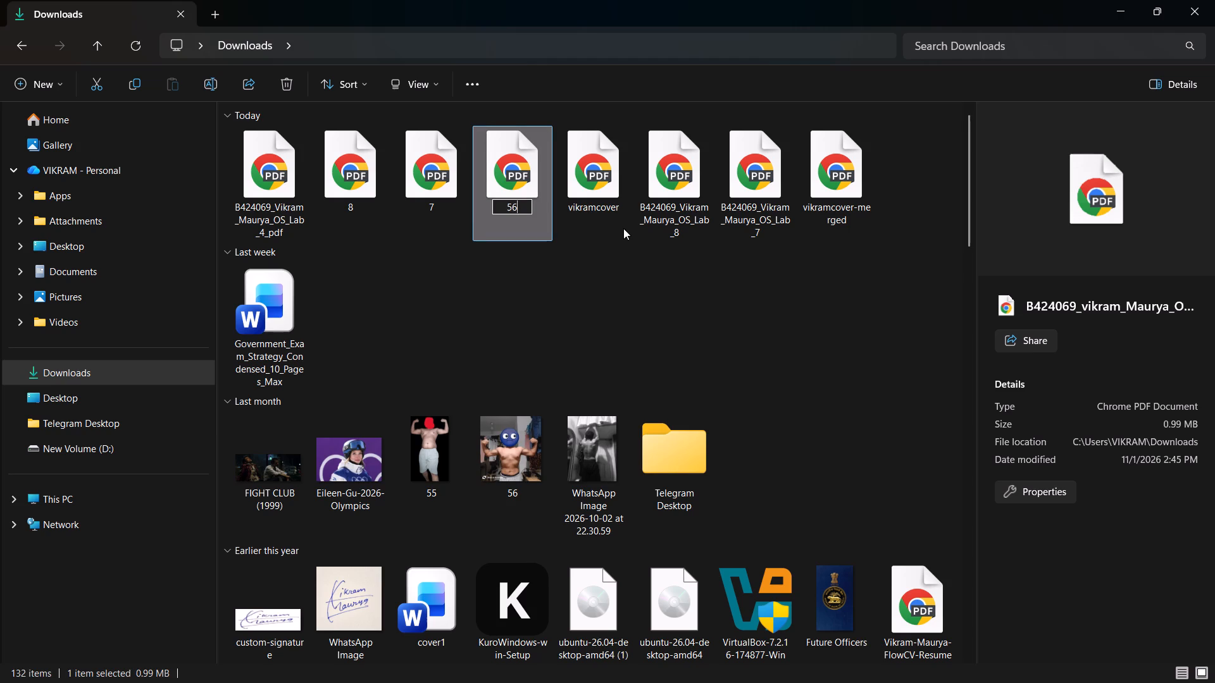
key(Return)
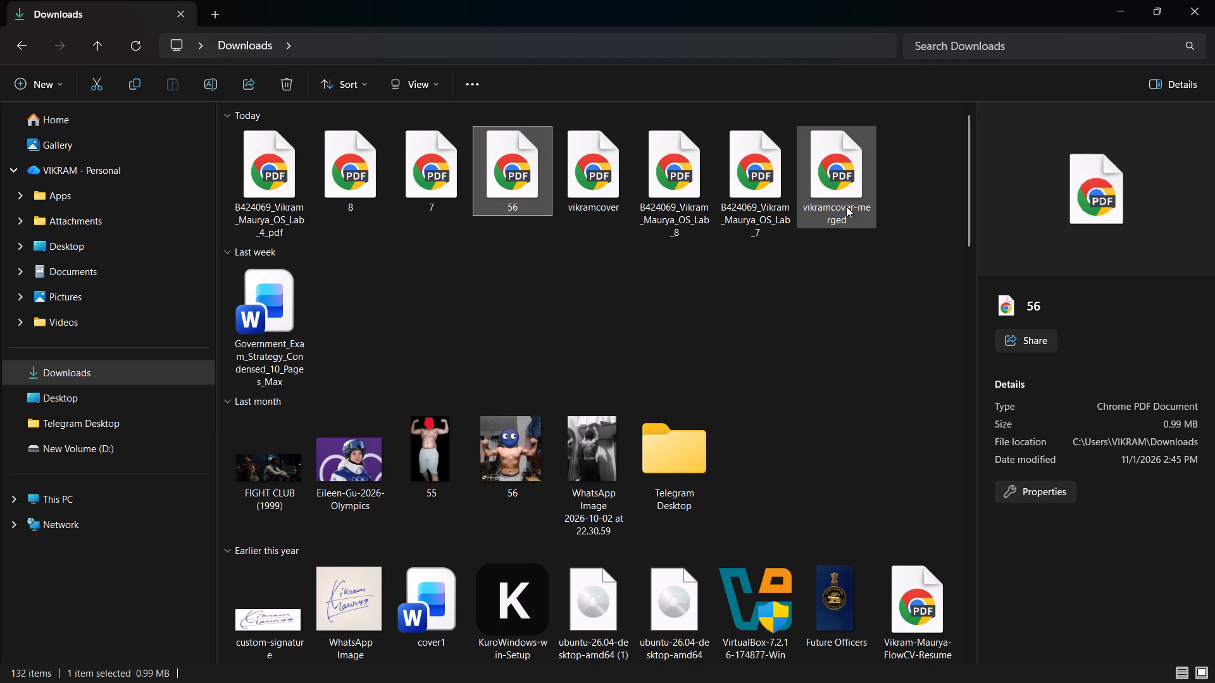
Rename the vikramcover-merged PDF with the copied OS Lab 5&6 removed file name.
click(850, 212)
key(F2)
key(ctrl+v)
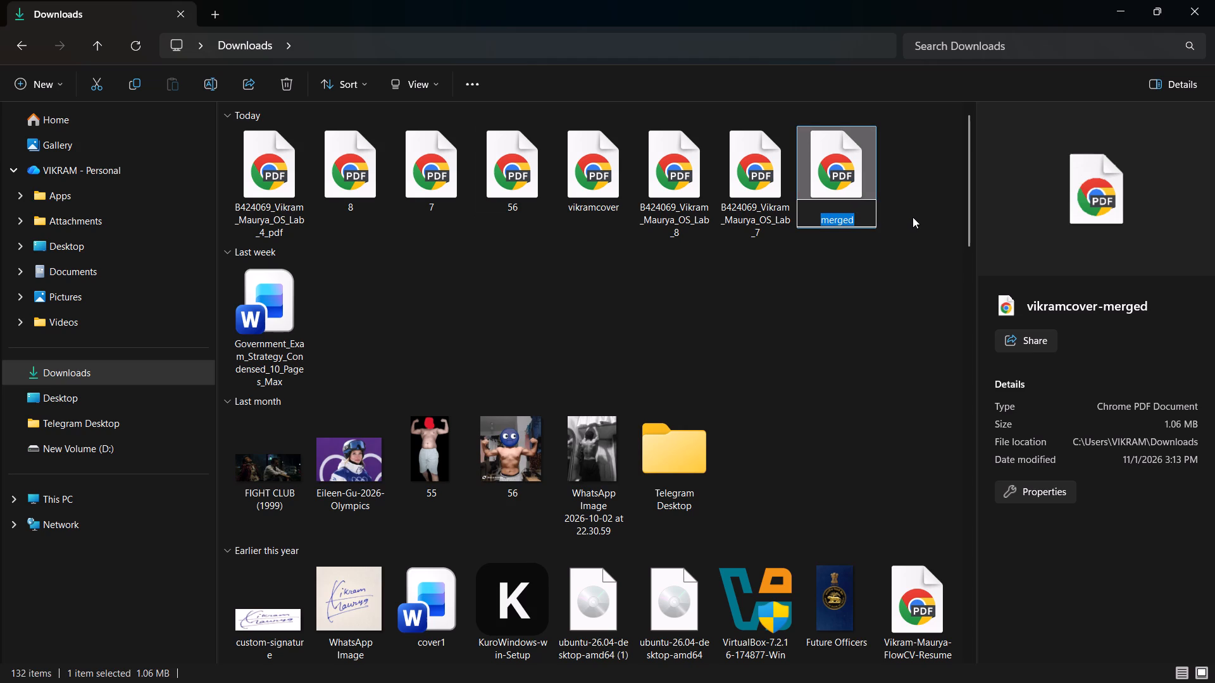
click(913, 217)
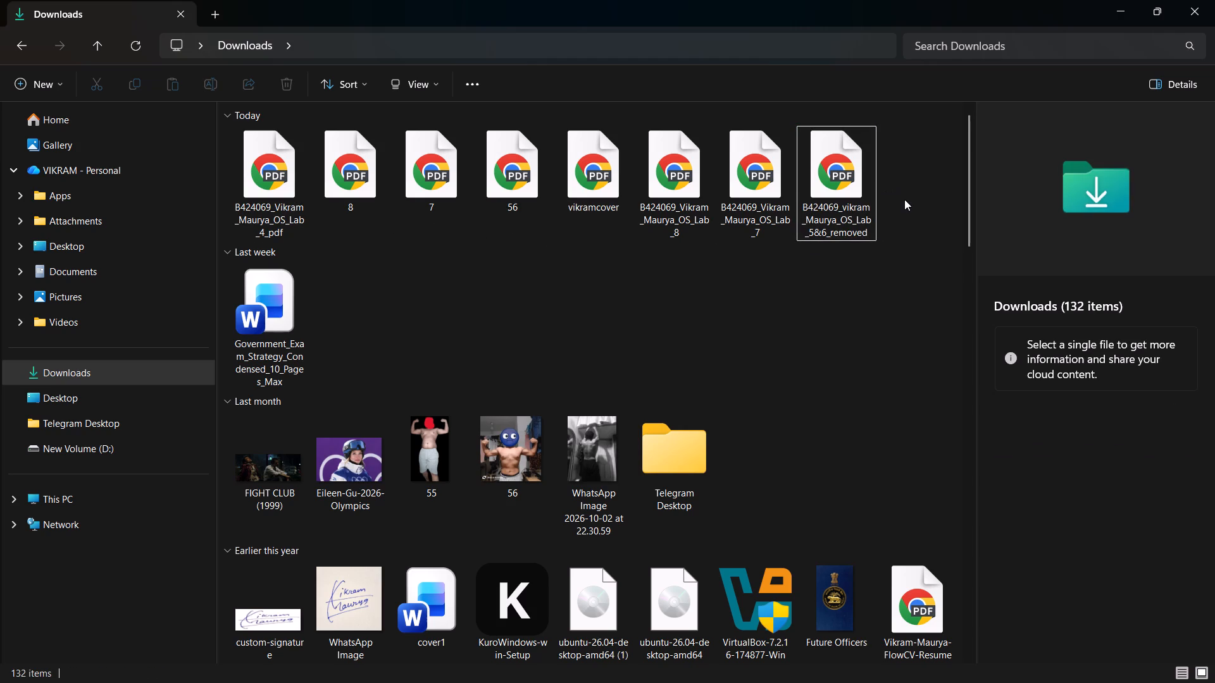
Return to the browser and close the Smallpdf merge and vikramcover-merged tabs.
key(alt+Tab)
click(709, 25)
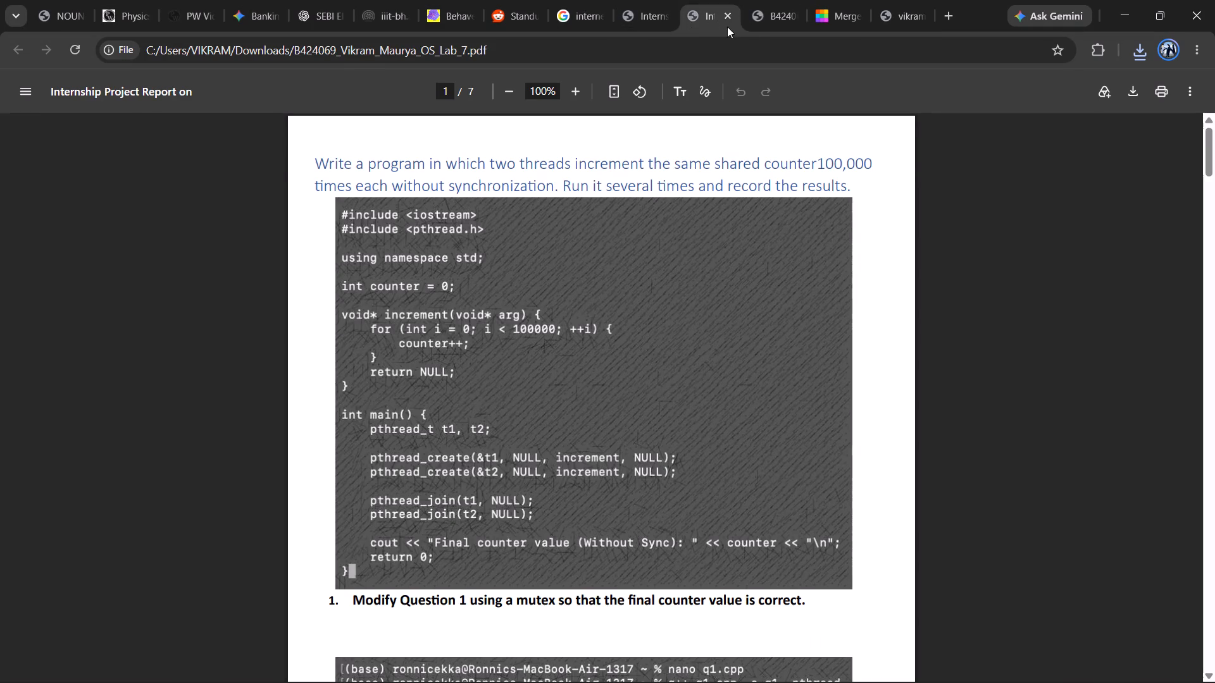
click(758, 24)
scroll(764, 304, up, 18)
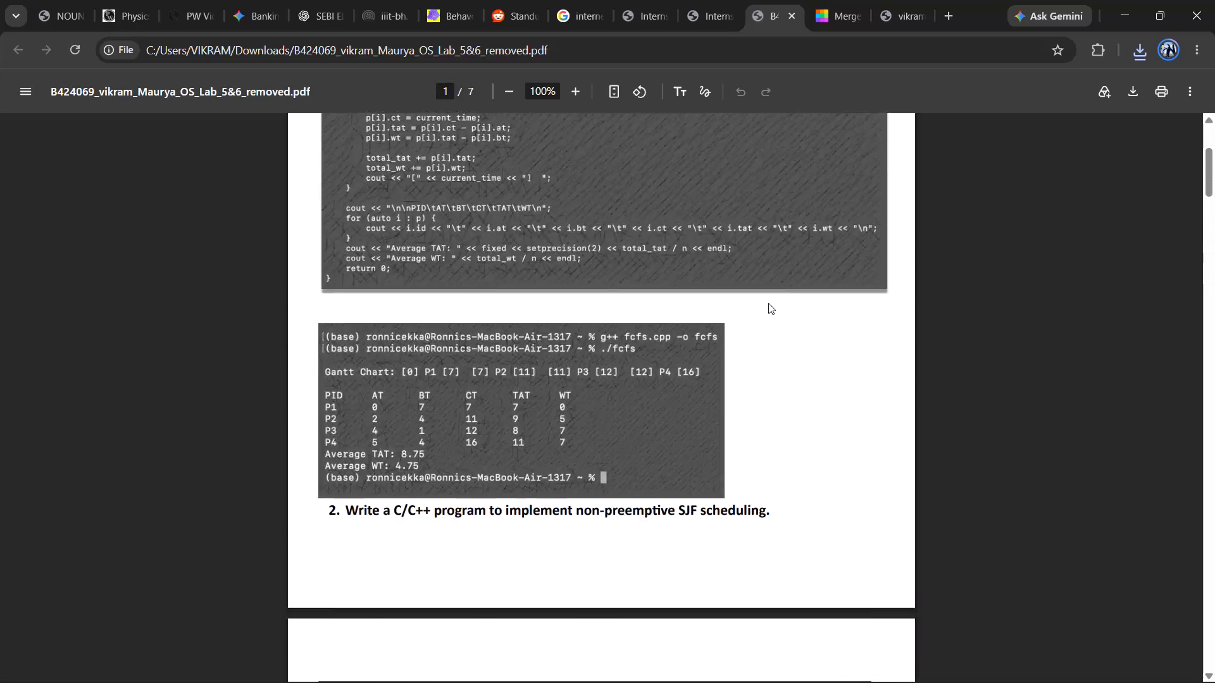
scroll(768, 303, up, 17)
click(844, 3)
click(852, 16)
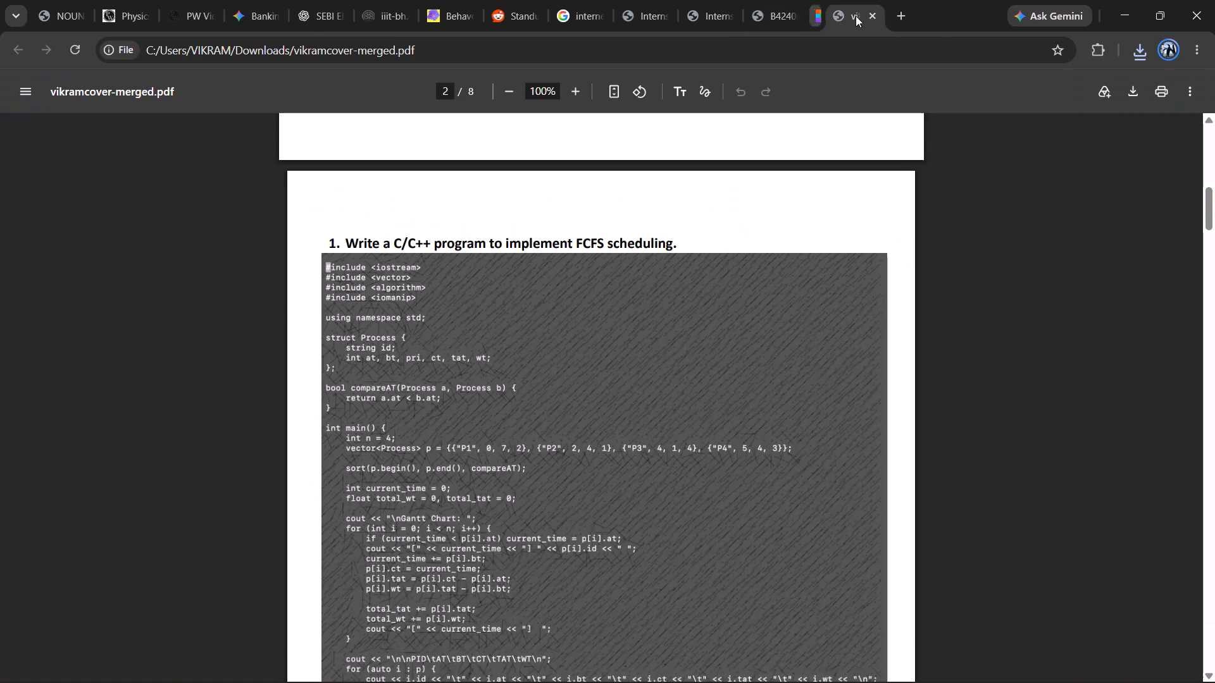
click(860, 16)
Open the three renamed merged PDFs for OS Labs 8, 7 and 5&6 together from the Downloads folder.
key(alt+Tab)
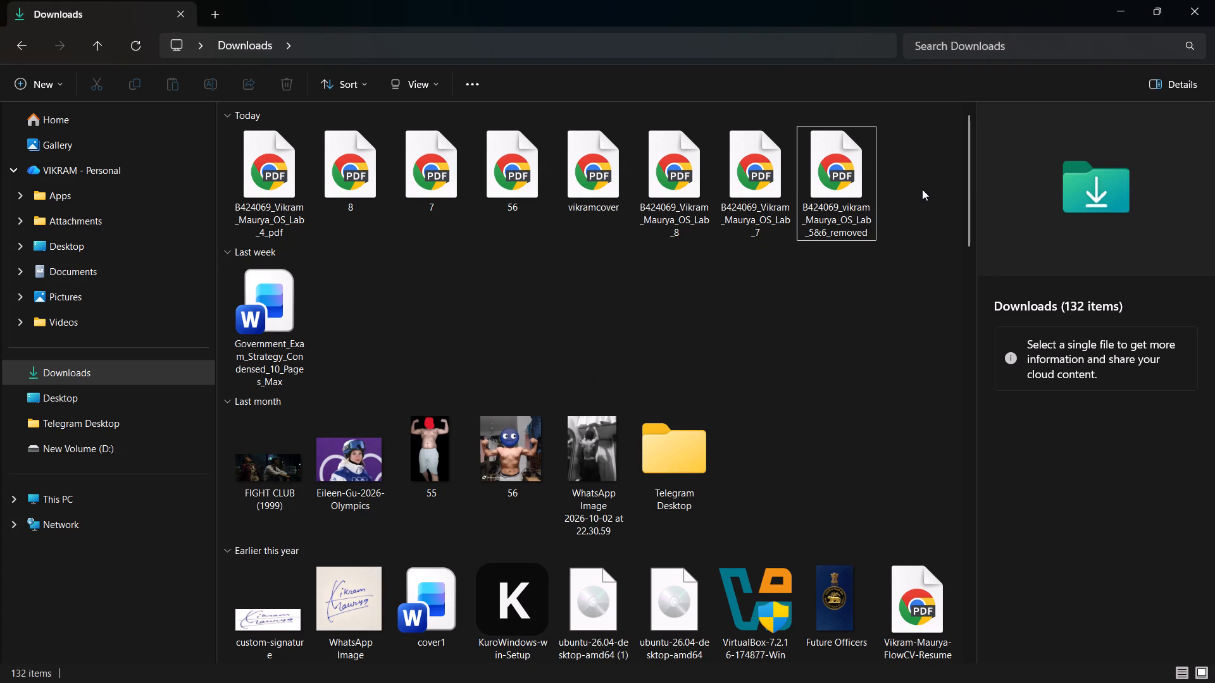
drag(922, 189, 685, 189)
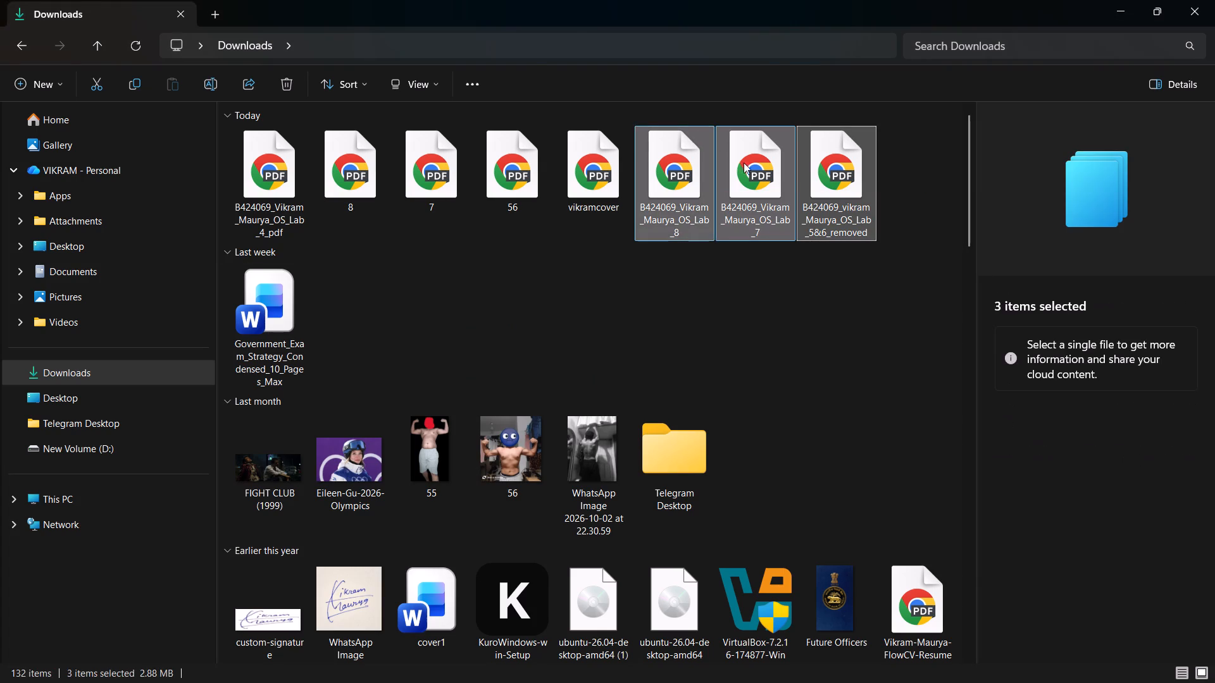
right_click(757, 177)
click(832, 245)
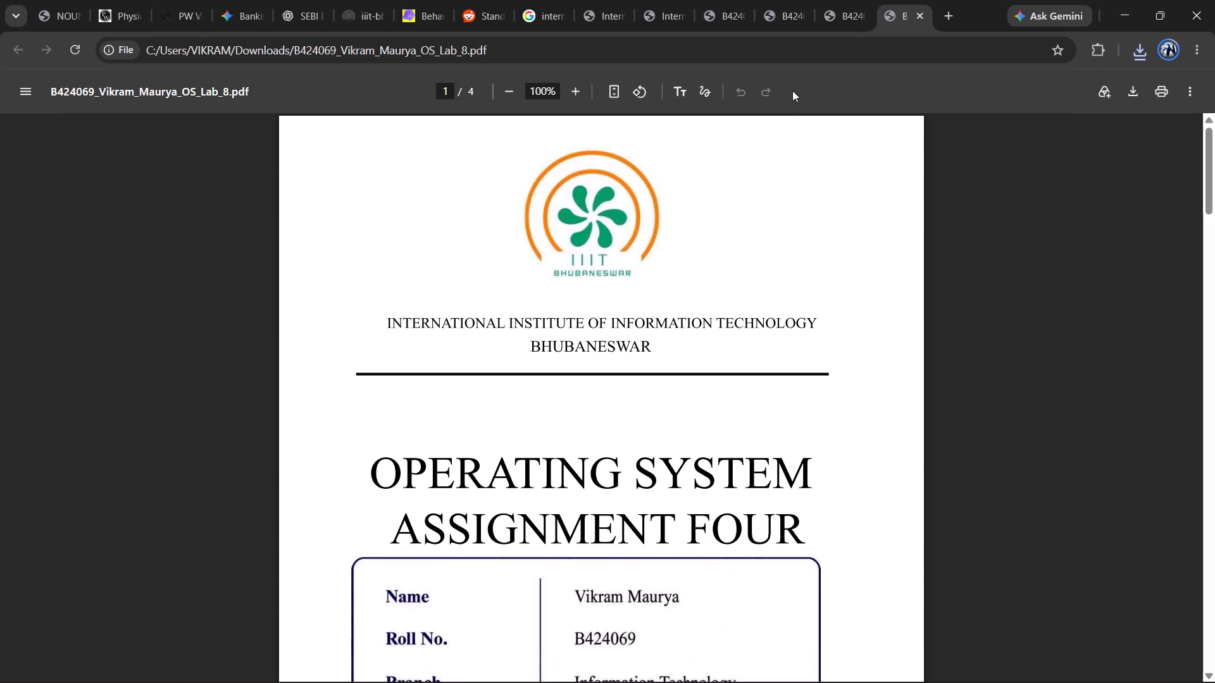
Compare the merged Lab 8 PDF with its original, placing their tabs side by side, and close both tabs.
click(594, 22)
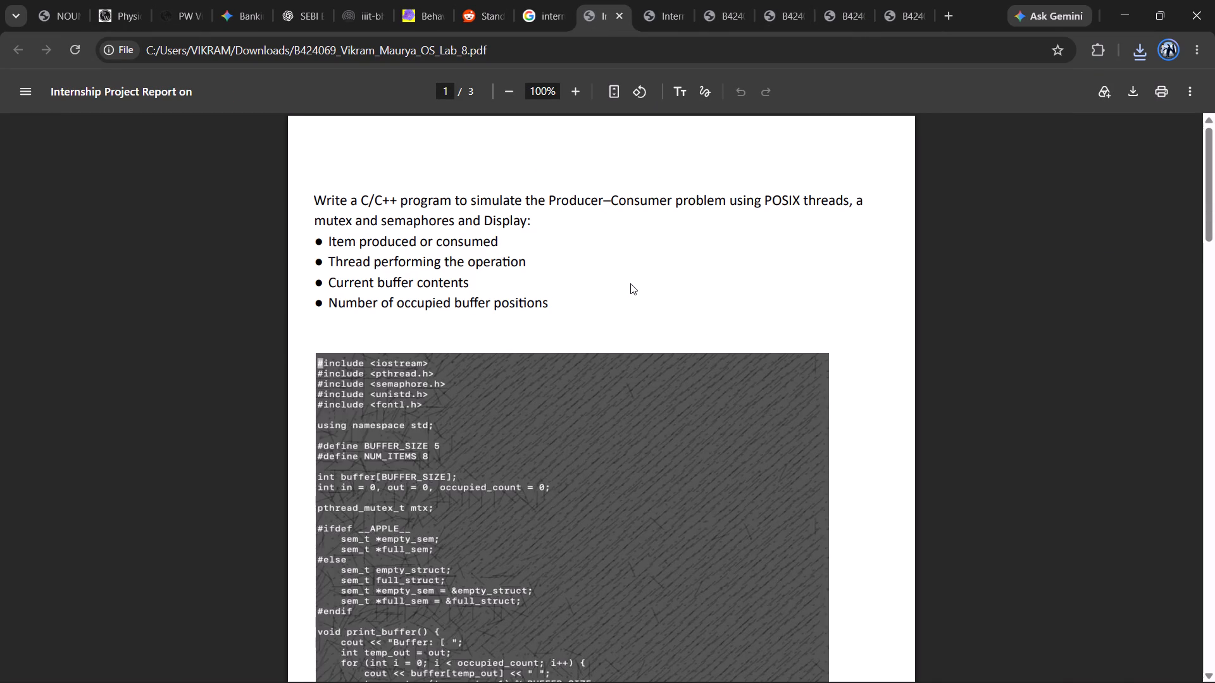
click(837, 15)
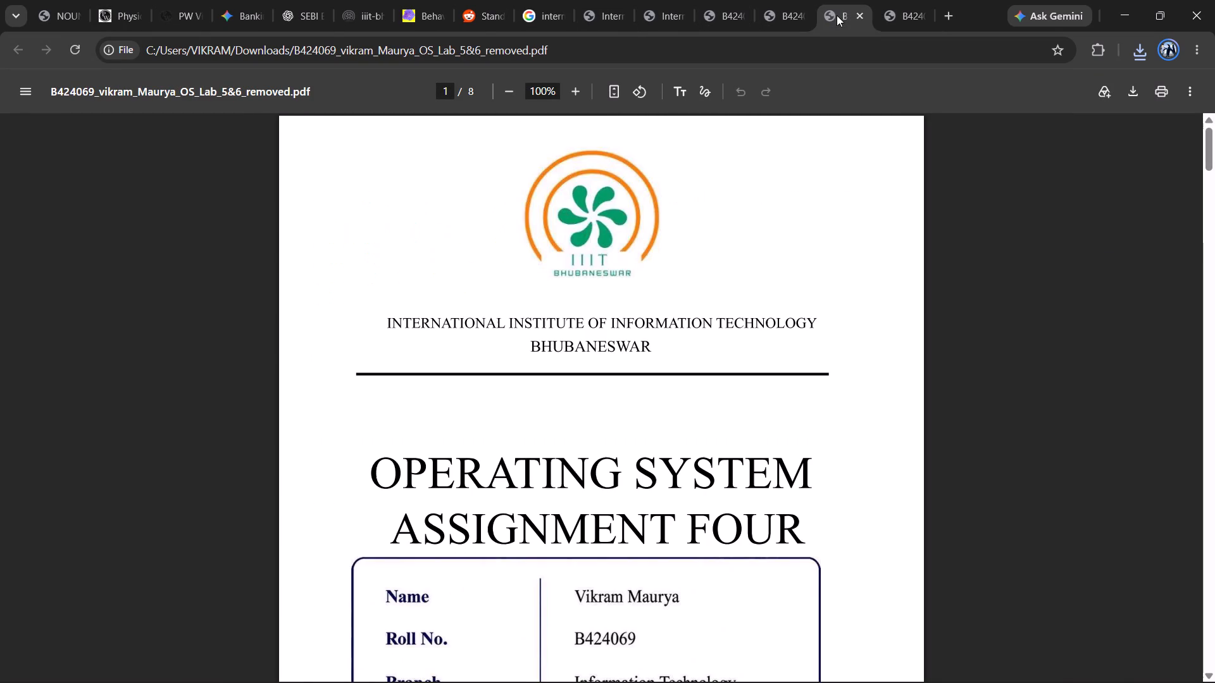
click(887, 15)
drag(887, 15, 664, 4)
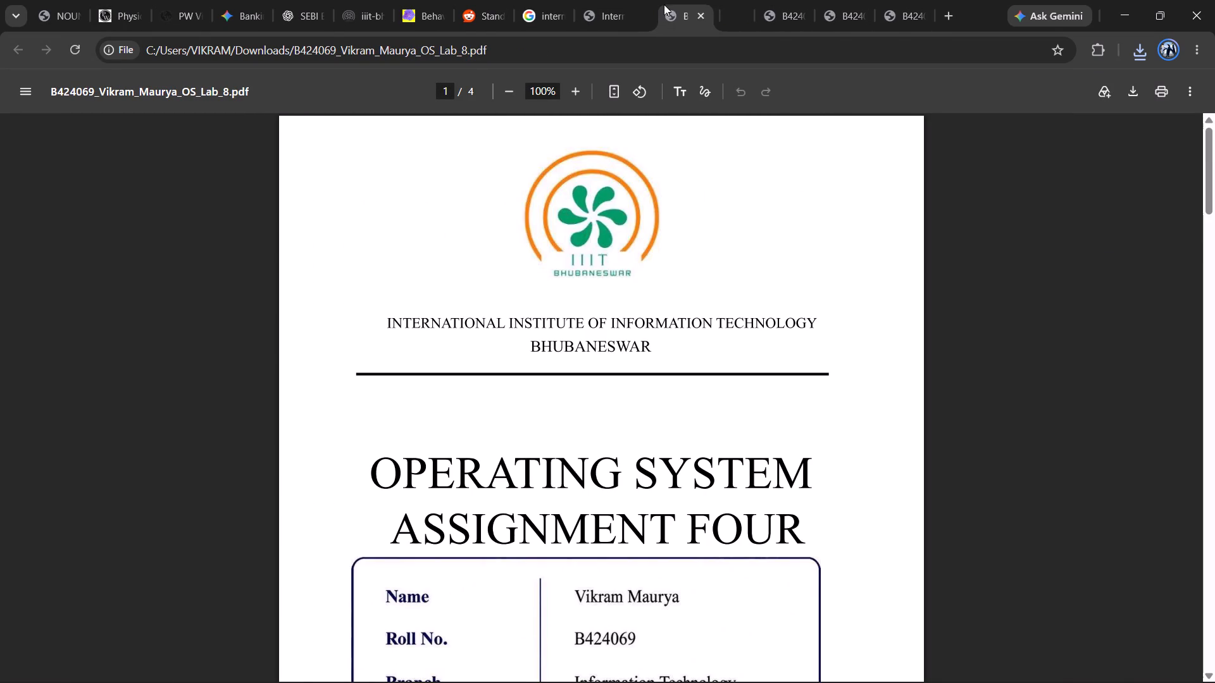
drag(664, 4, 647, 4)
scroll(520, 258, down, 8)
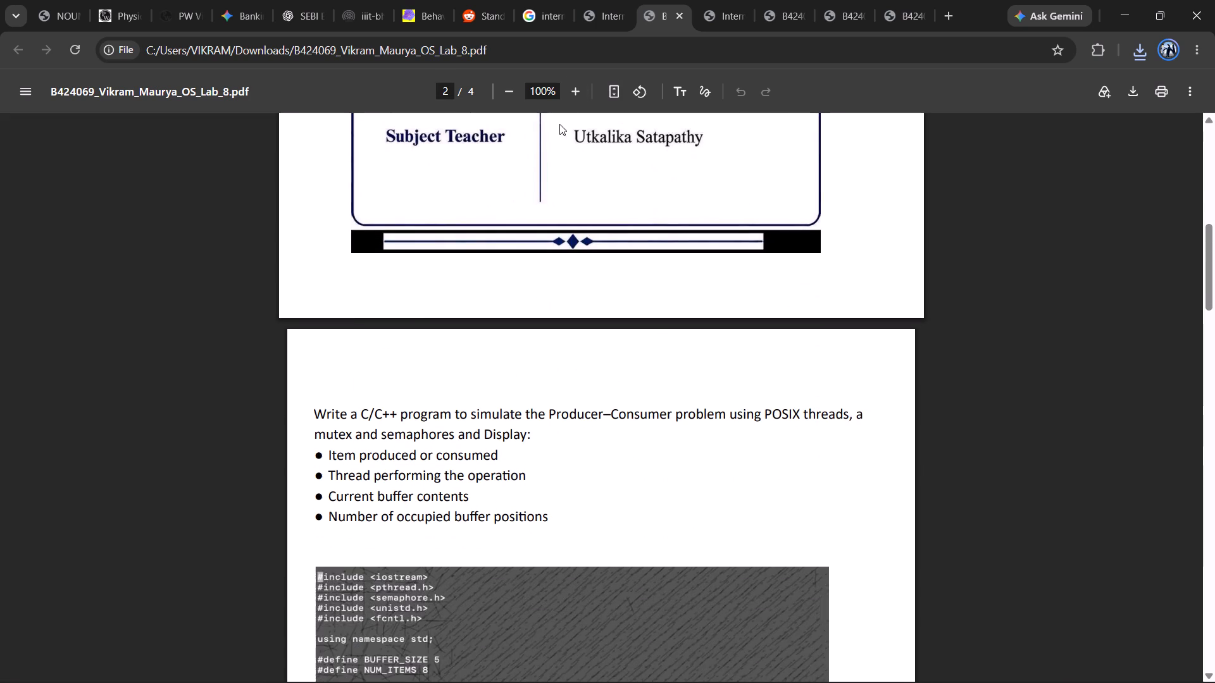
click(618, 23)
scroll(579, 219, down, 4)
scroll(579, 220, up, 9)
click(624, 15)
click(624, 15)
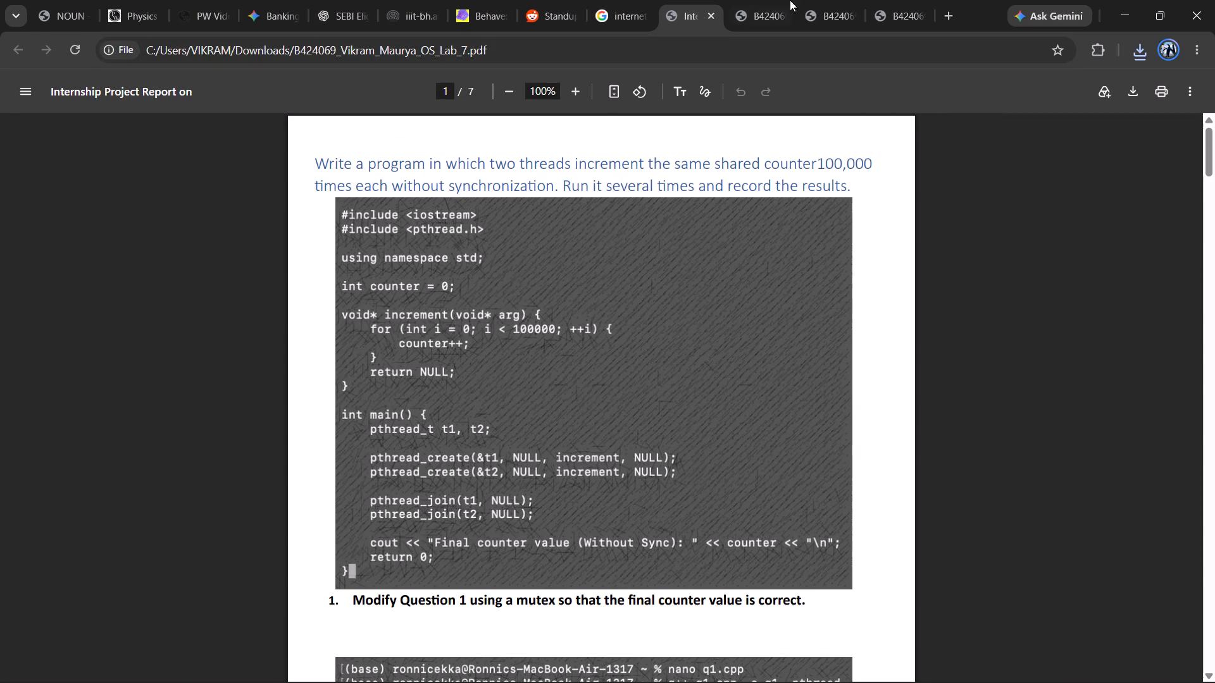
Place the merged Lab 7 PDF beside its original, compare their first question pages and close both tabs.
click(822, 5)
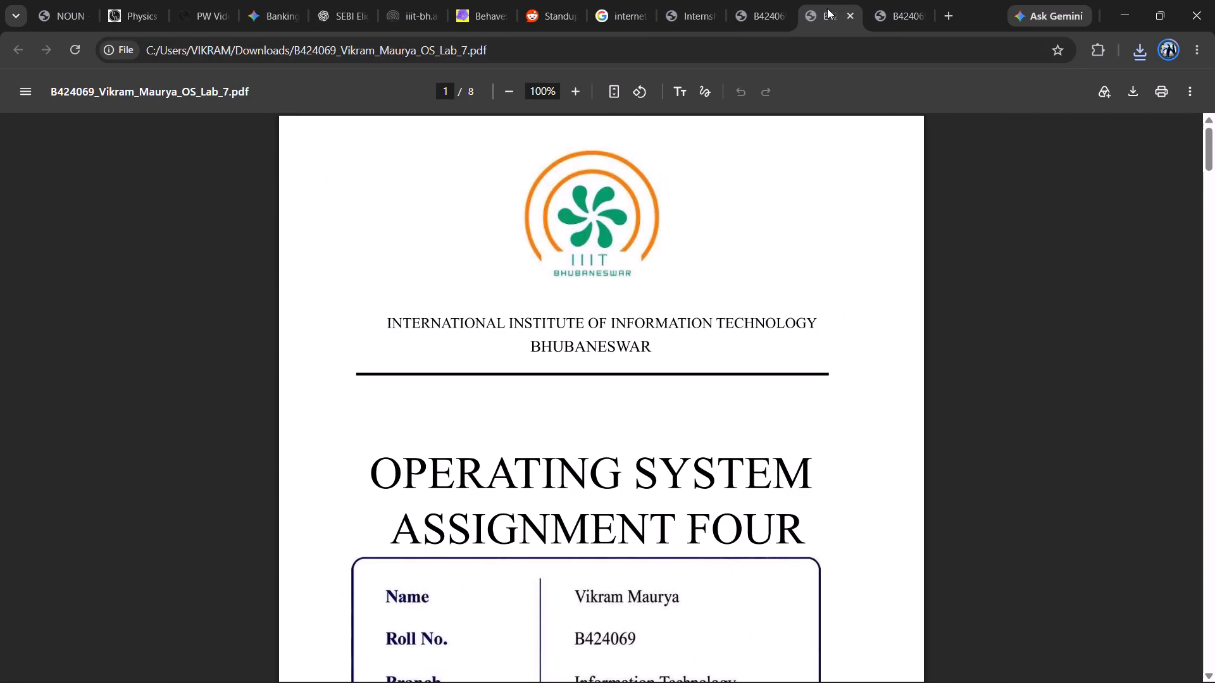
drag(835, 8, 749, 8)
scroll(608, 245, down, 2)
scroll(608, 245, up, 1)
scroll(608, 245, down, 7)
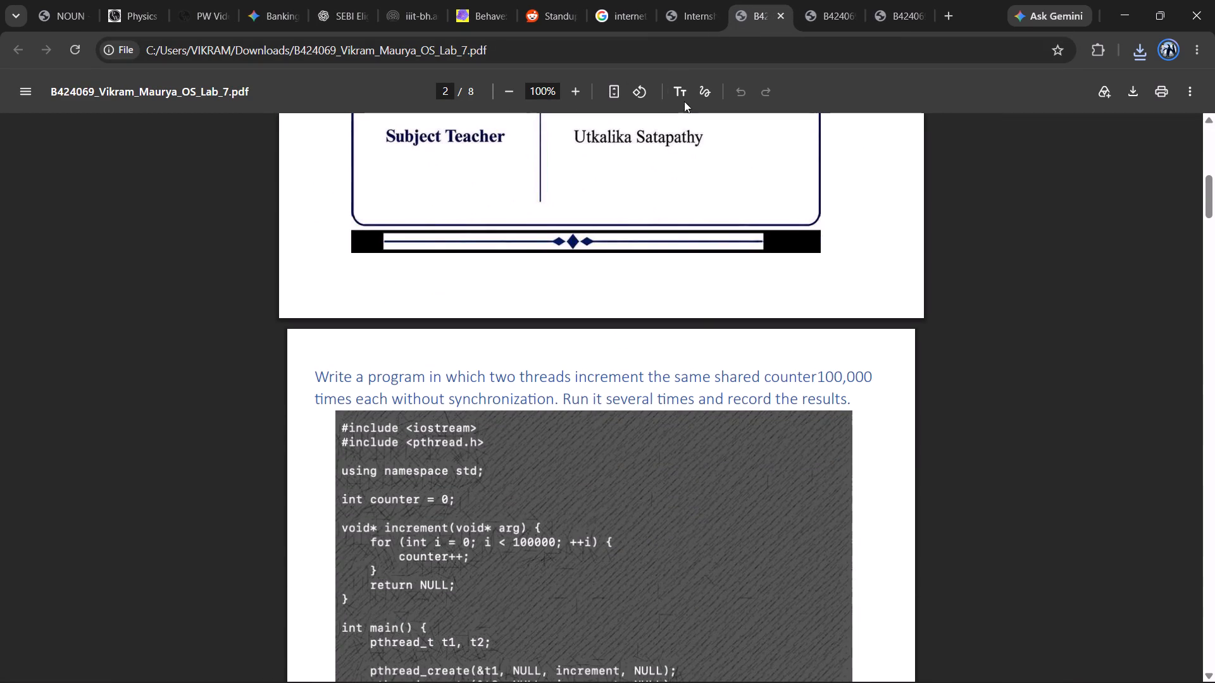
click(690, 20)
double_click(708, 16)
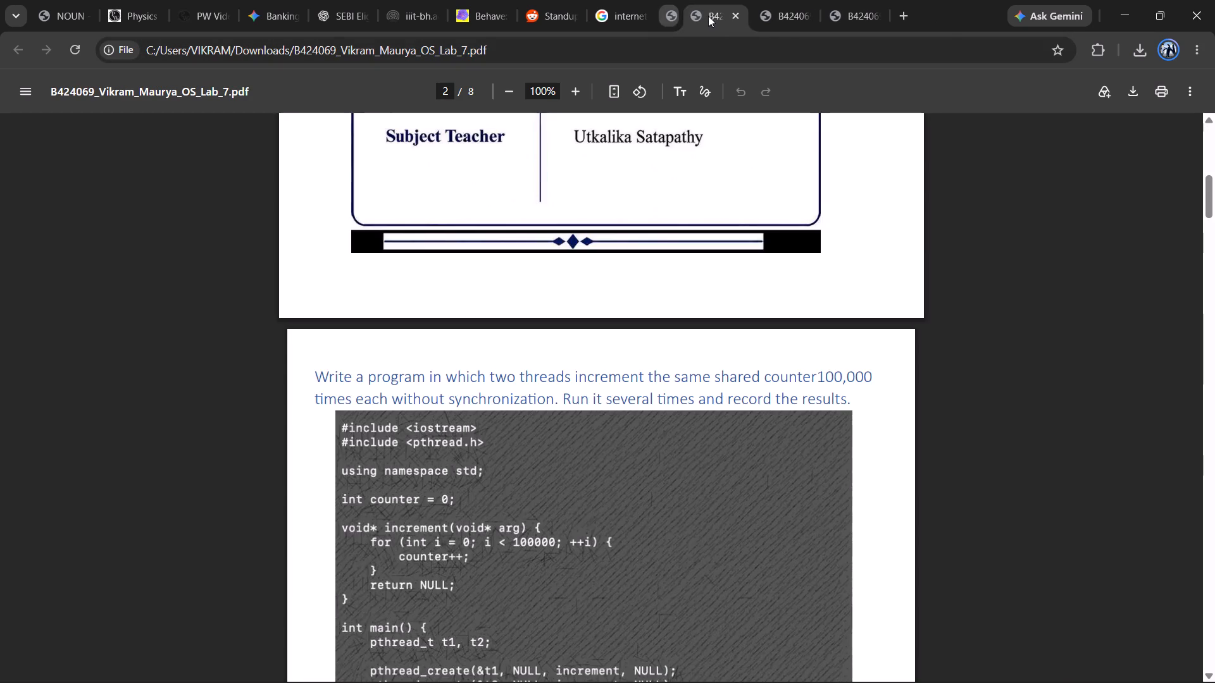
Compare the merged Lab 5&6 PDF's cover and first question with the original, and close both tabs.
scroll(568, 261, up, 2)
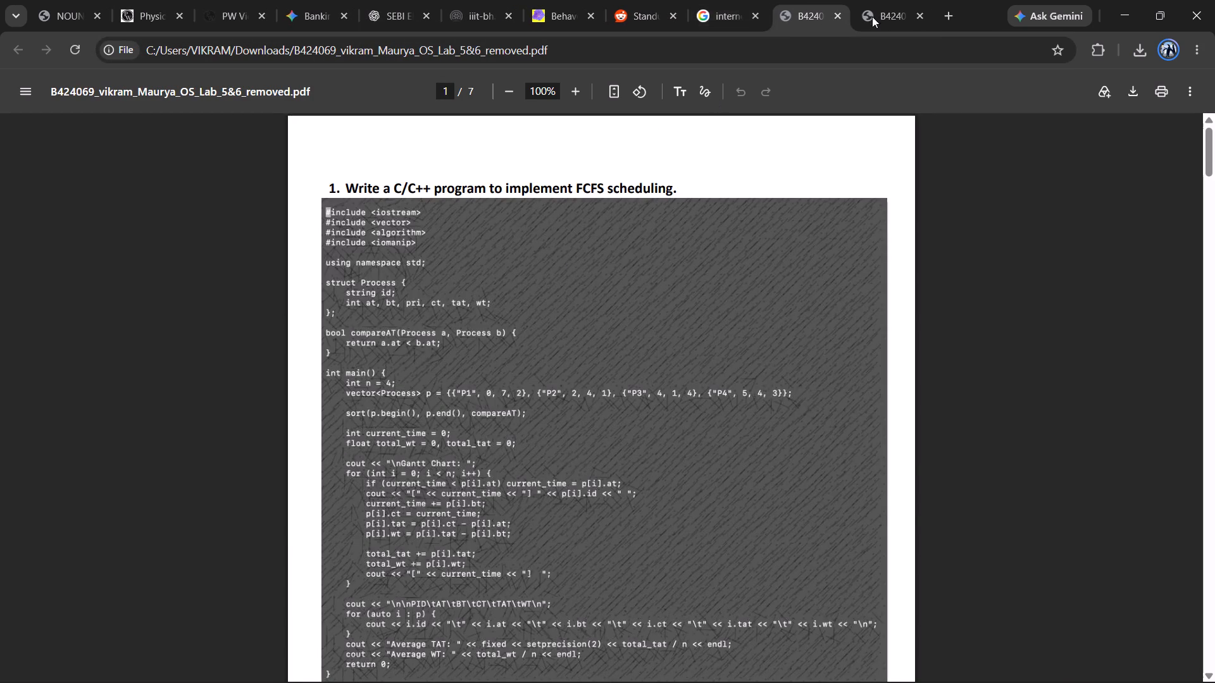
click(883, 17)
scroll(672, 250, down, 9)
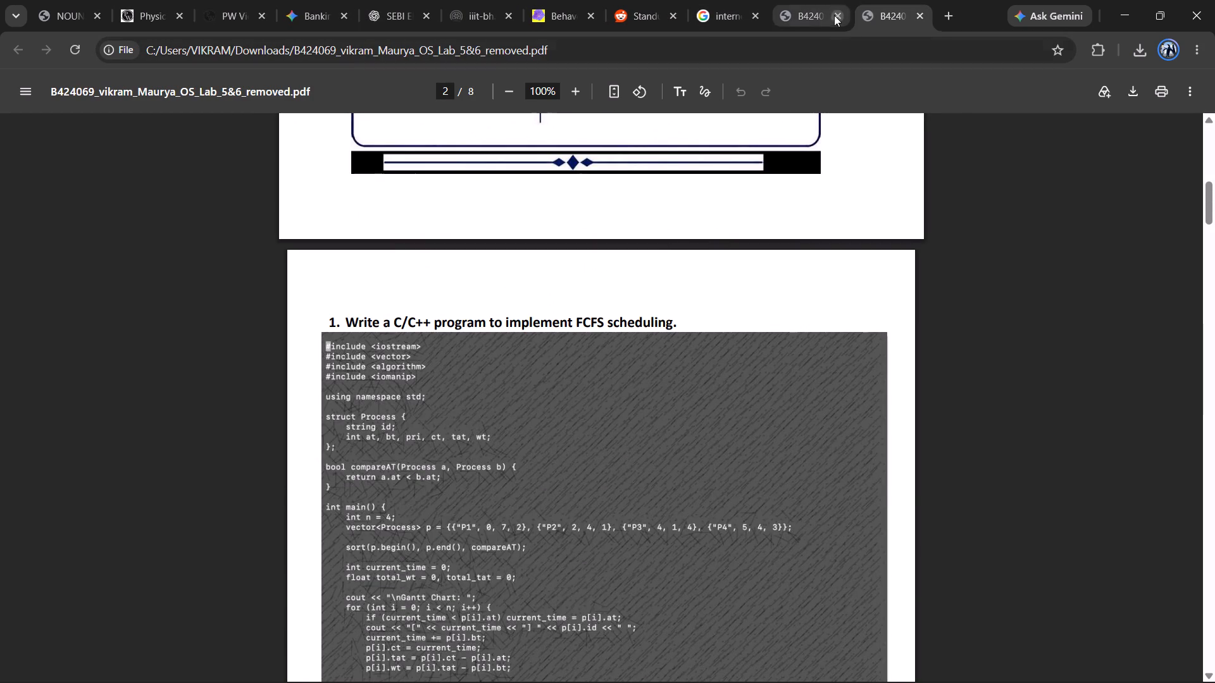
double_click(837, 15)
Delete the OS Lab 4 PDF from the Downloads folder, closing its open document in Word without saving.
key(alt+Tab)
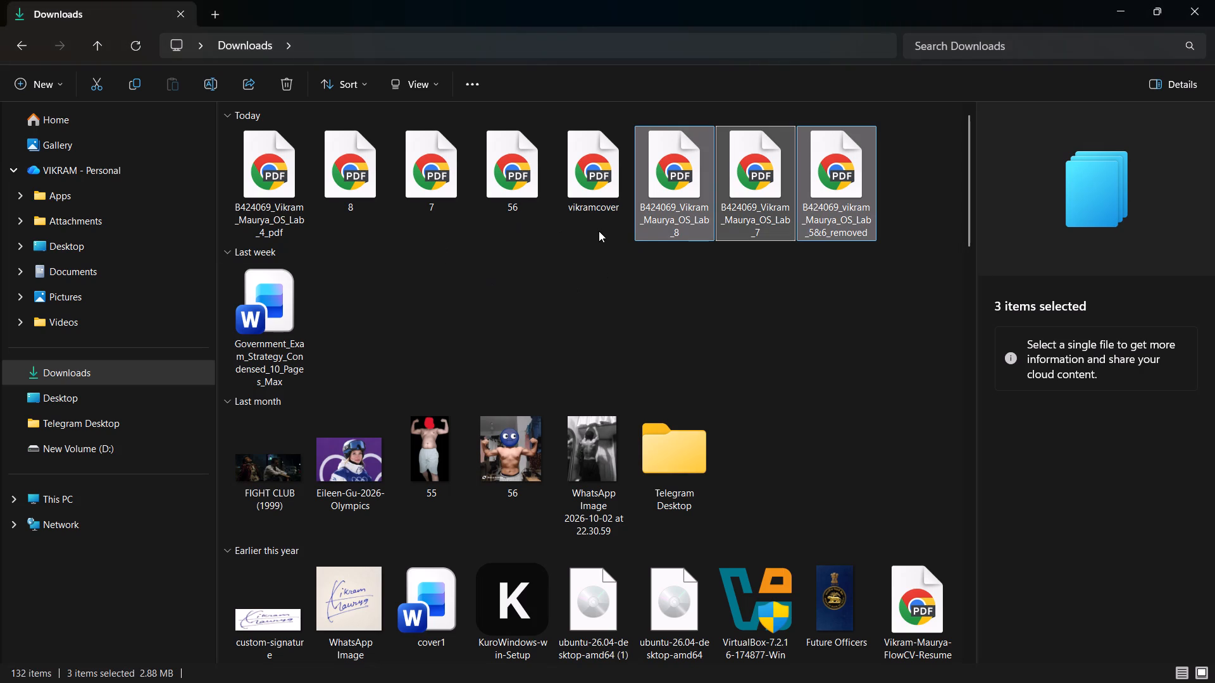
drag(599, 231, 549, 206)
click(516, 231)
drag(516, 230, 318, 182)
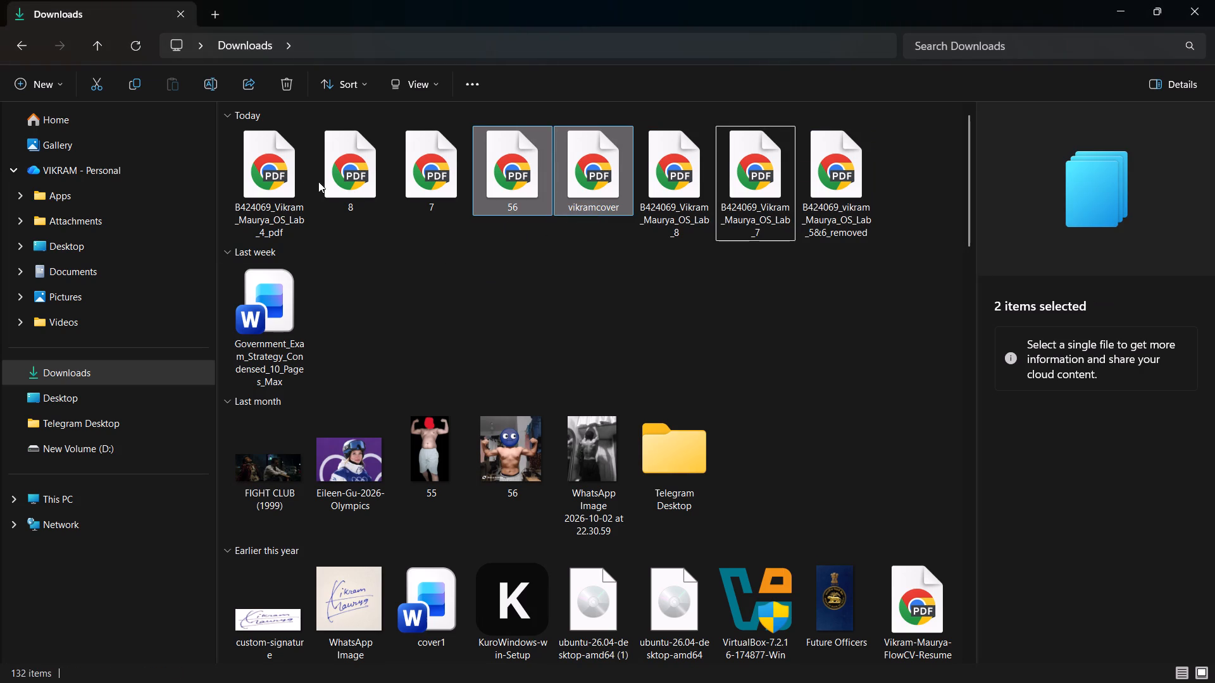
drag(318, 182, 285, 177)
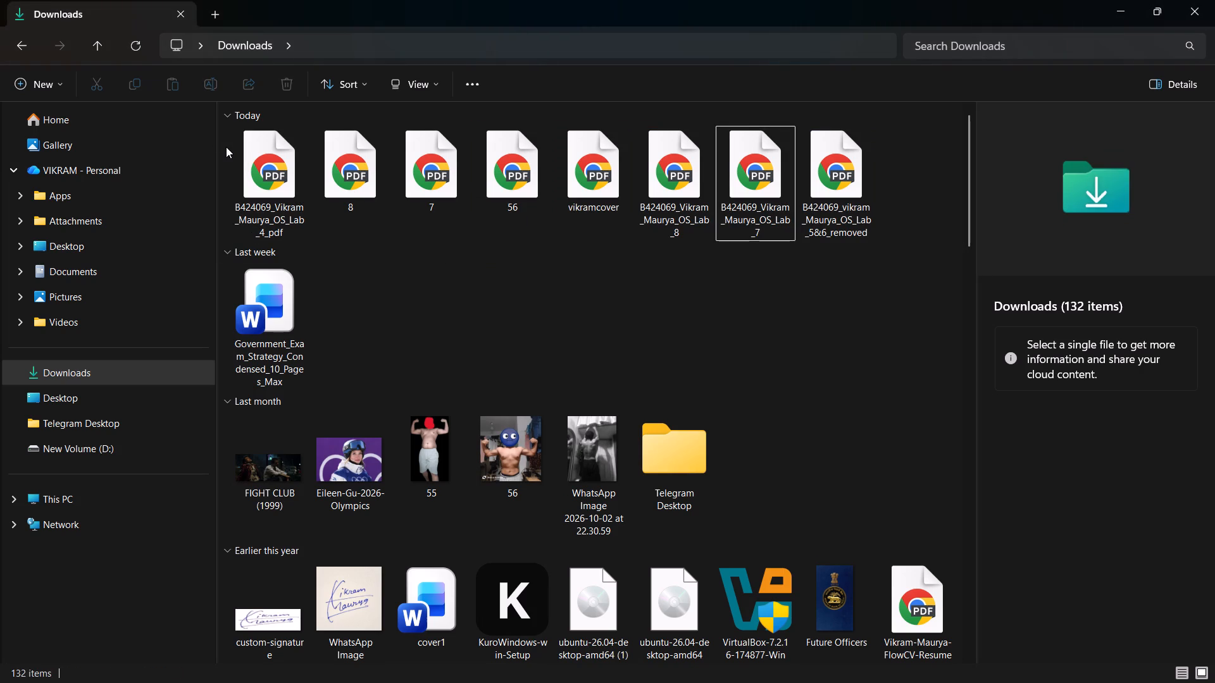
drag(226, 147, 253, 168)
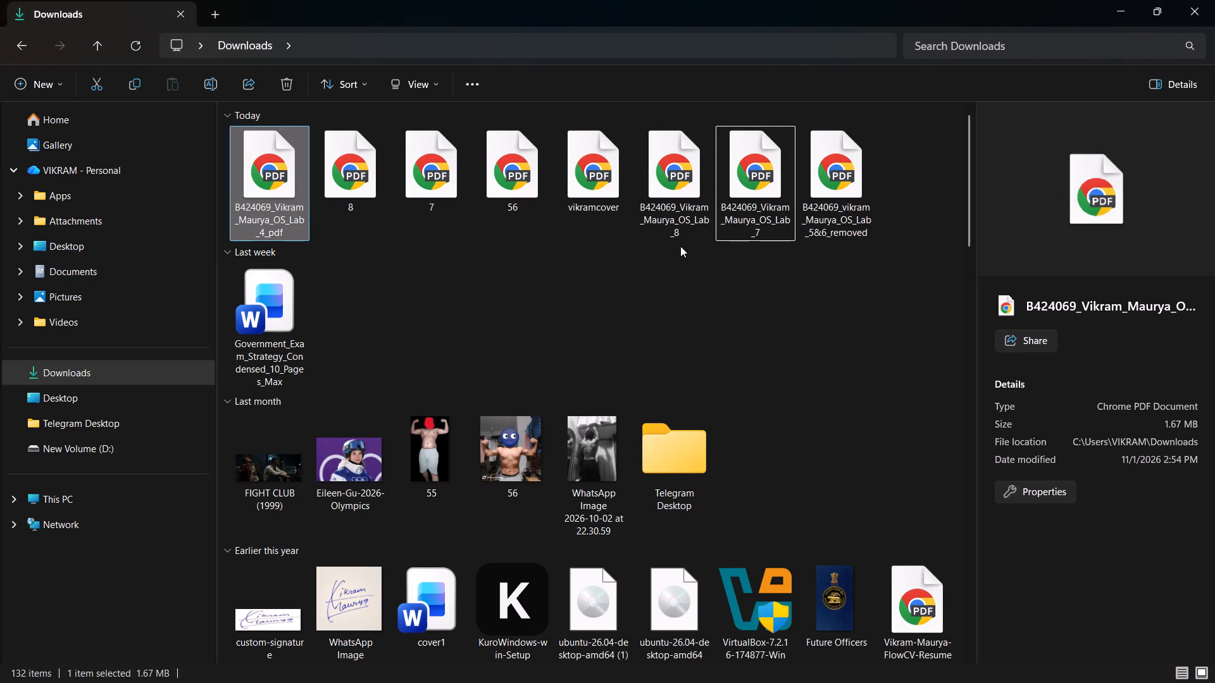
key(Delete)
click(666, 316)
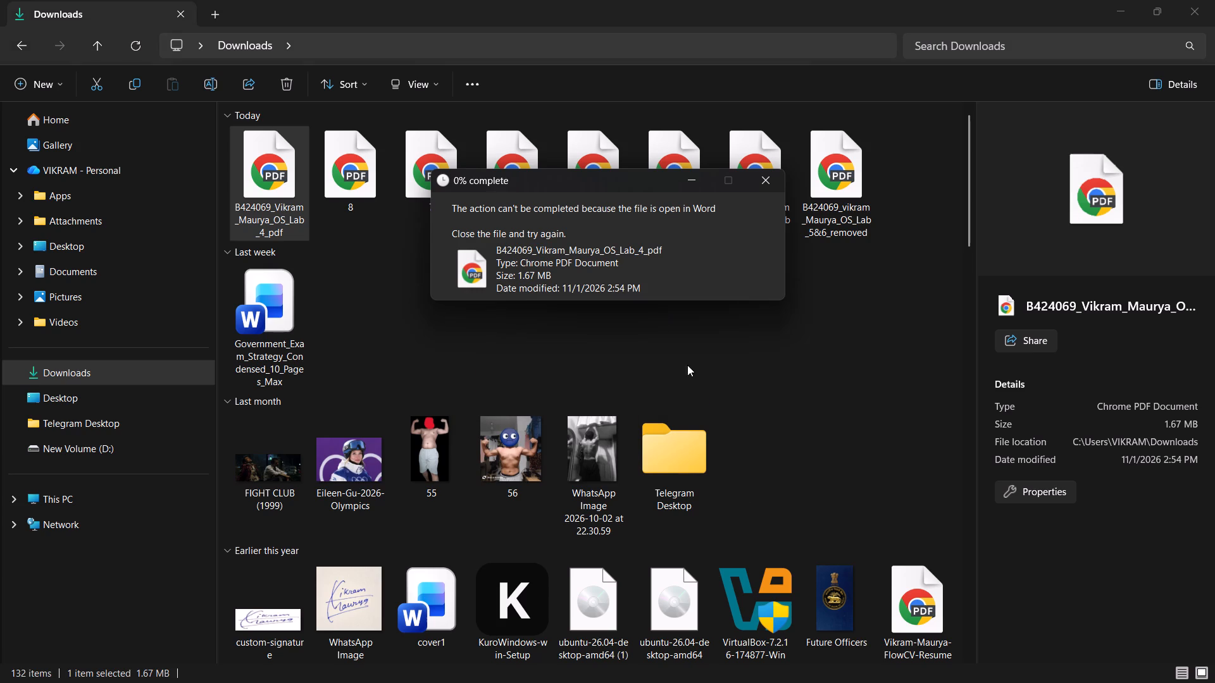
click(888, 667)
scroll(769, 541, down, 9)
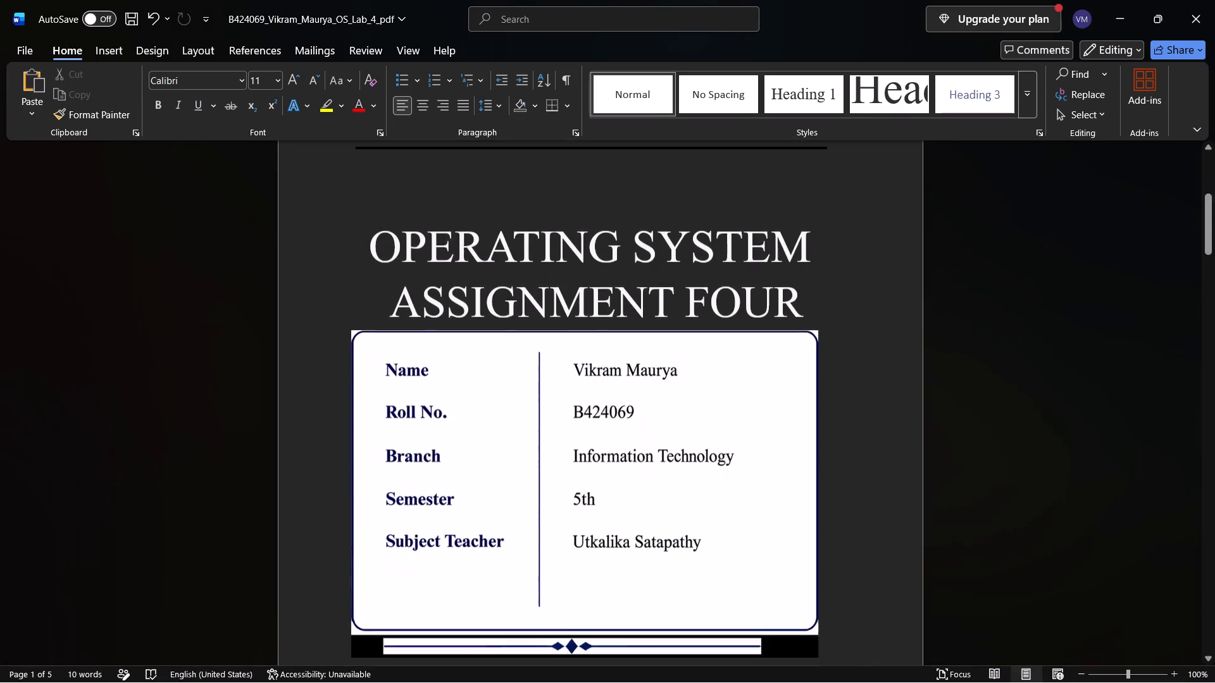
scroll(756, 526, down, 7)
click(1195, 0)
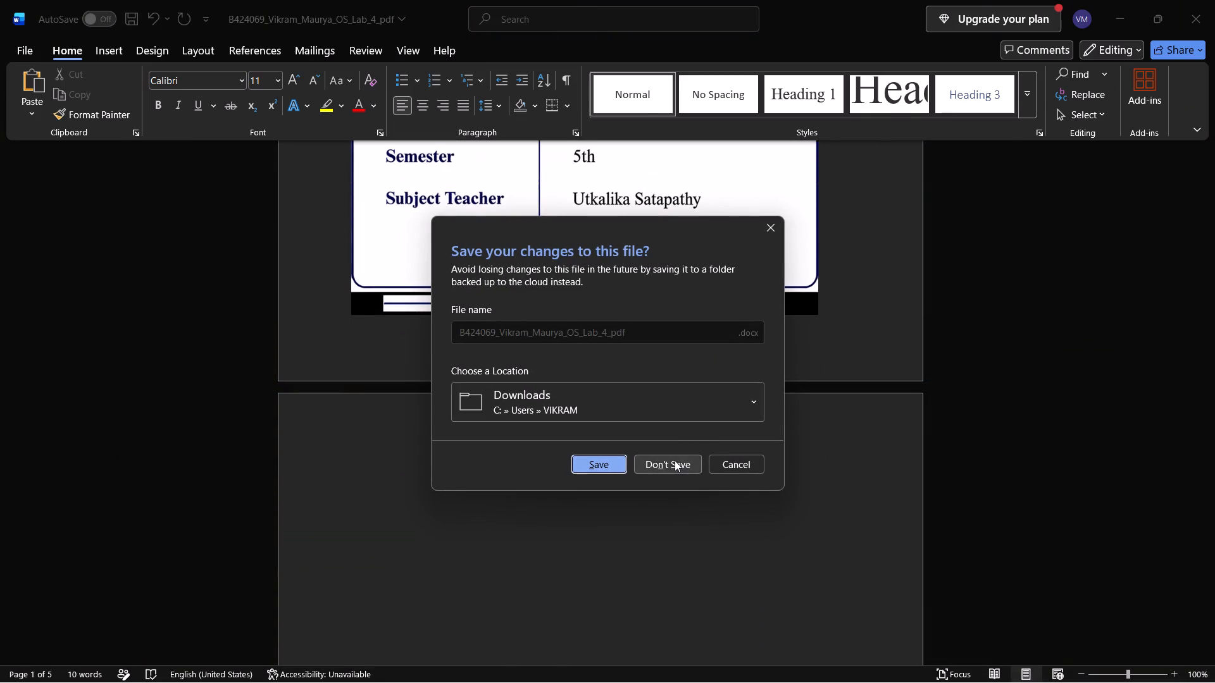
click(668, 460)
click(663, 319)
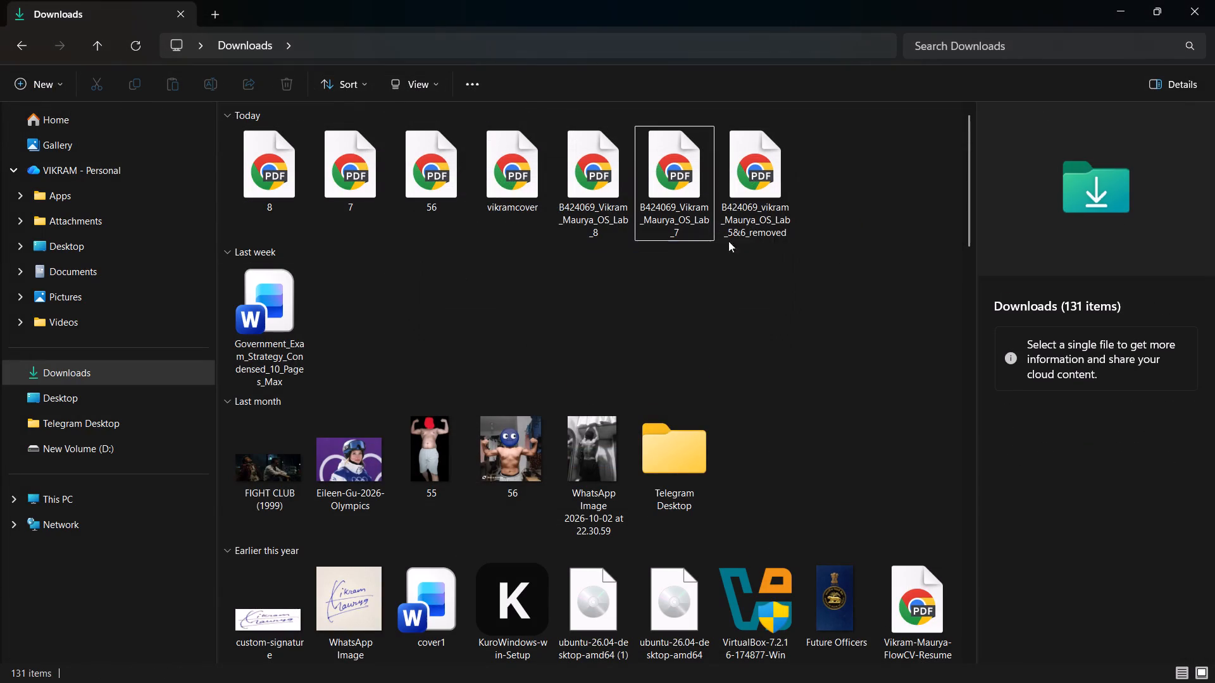
Clear the selection and minimize the Downloads folder window to return to the browser.
click(900, 173)
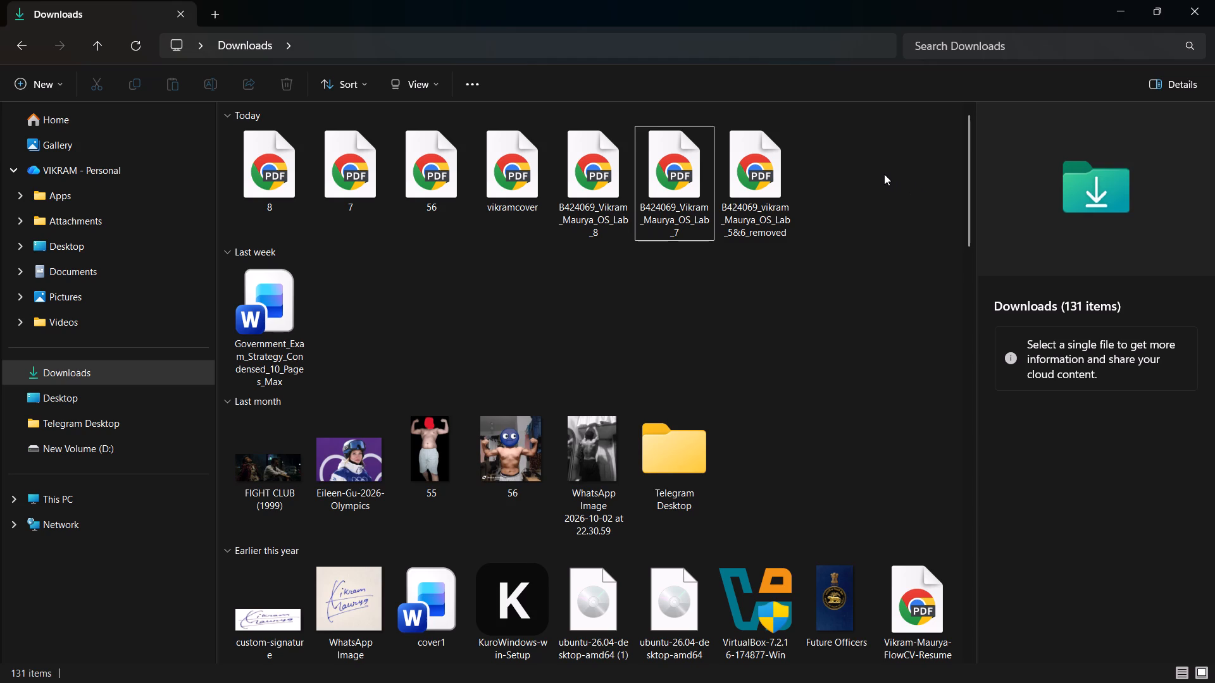
click(1116, 6)
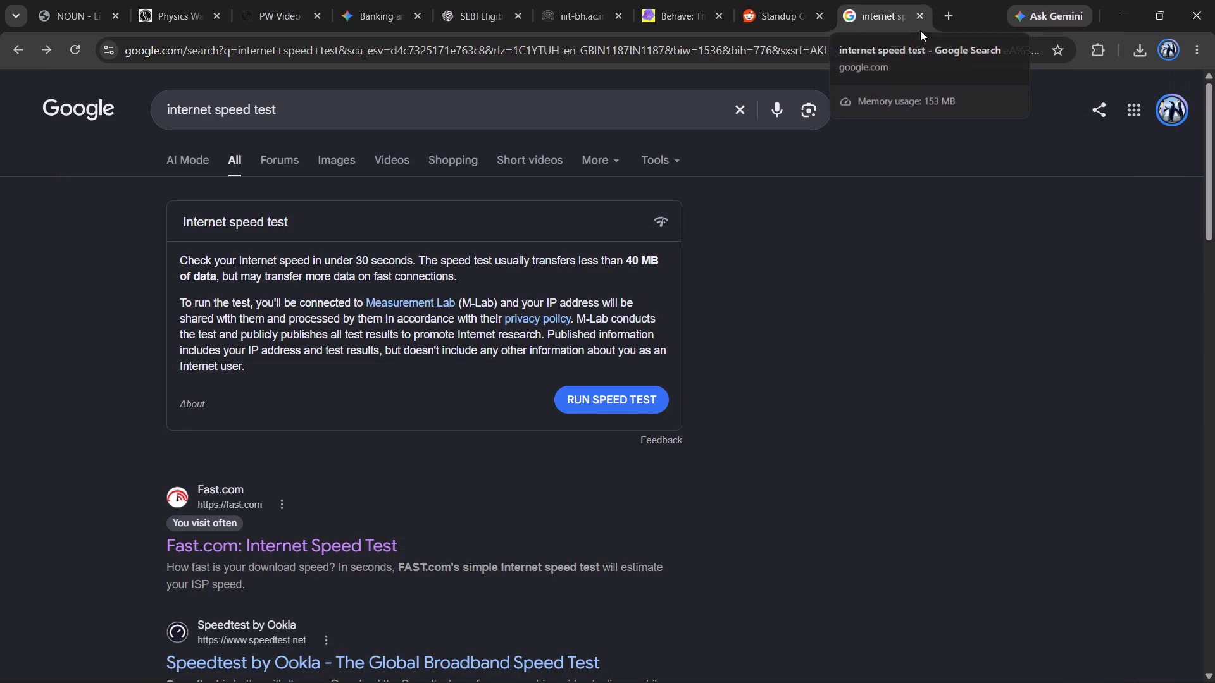
Switch to the browser window with Google Classroom, return to the IT 5th BT class stream and open the OS Lab 5 & 6 assignment.
scroll(962, 328, down, 3)
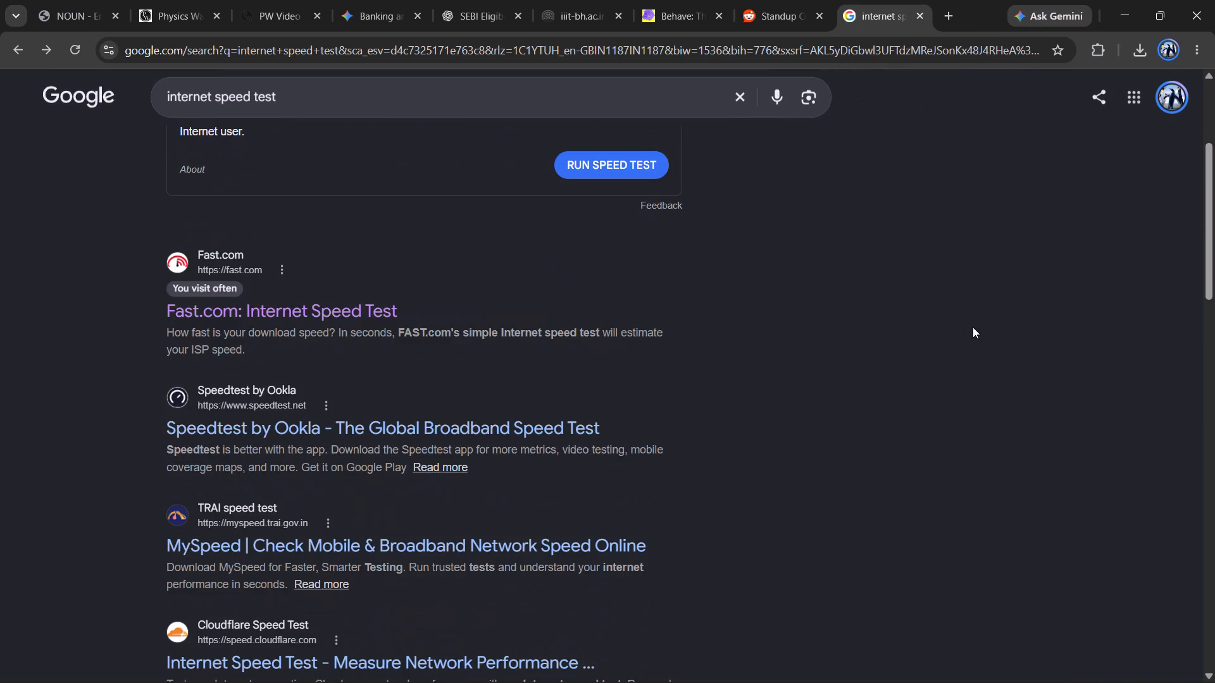
key(alt+Tab)
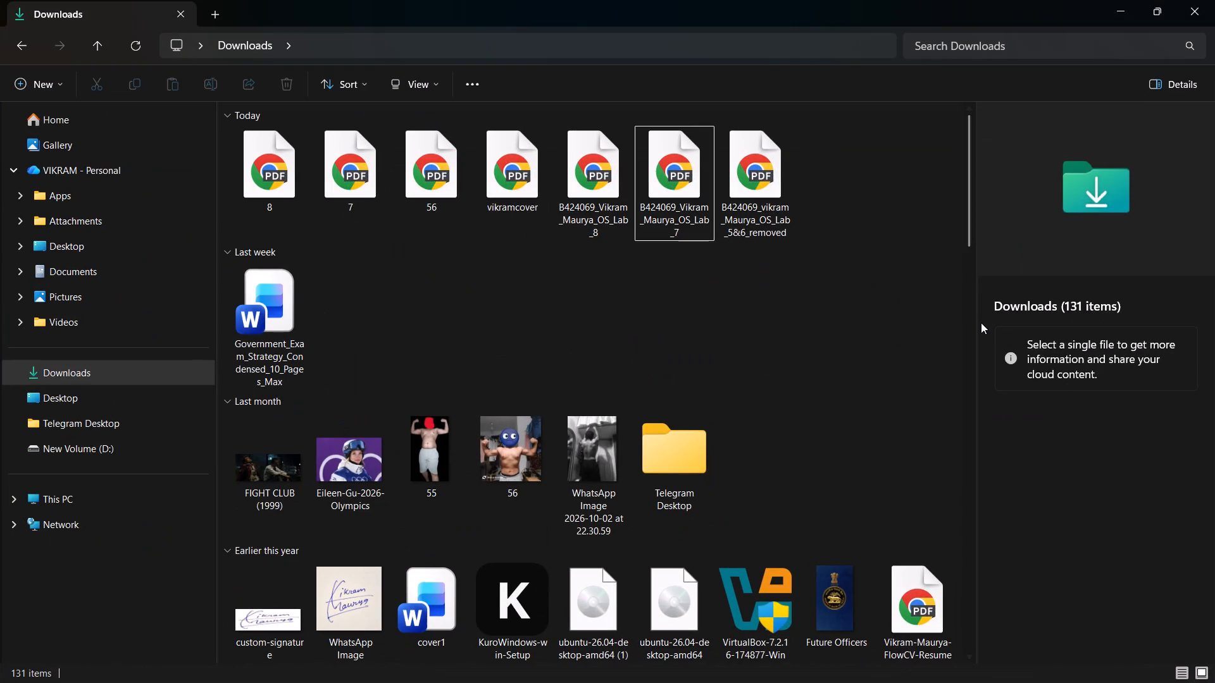
key(alt+Tab)
key(alt+Tab)
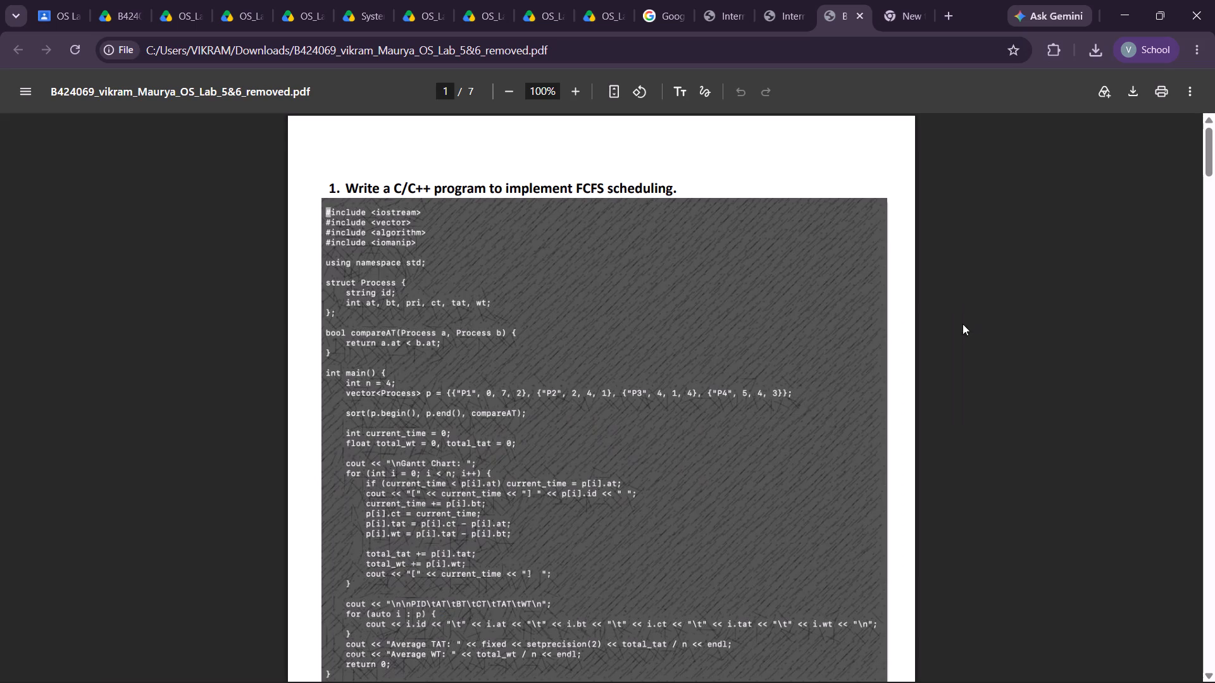
click(719, 20)
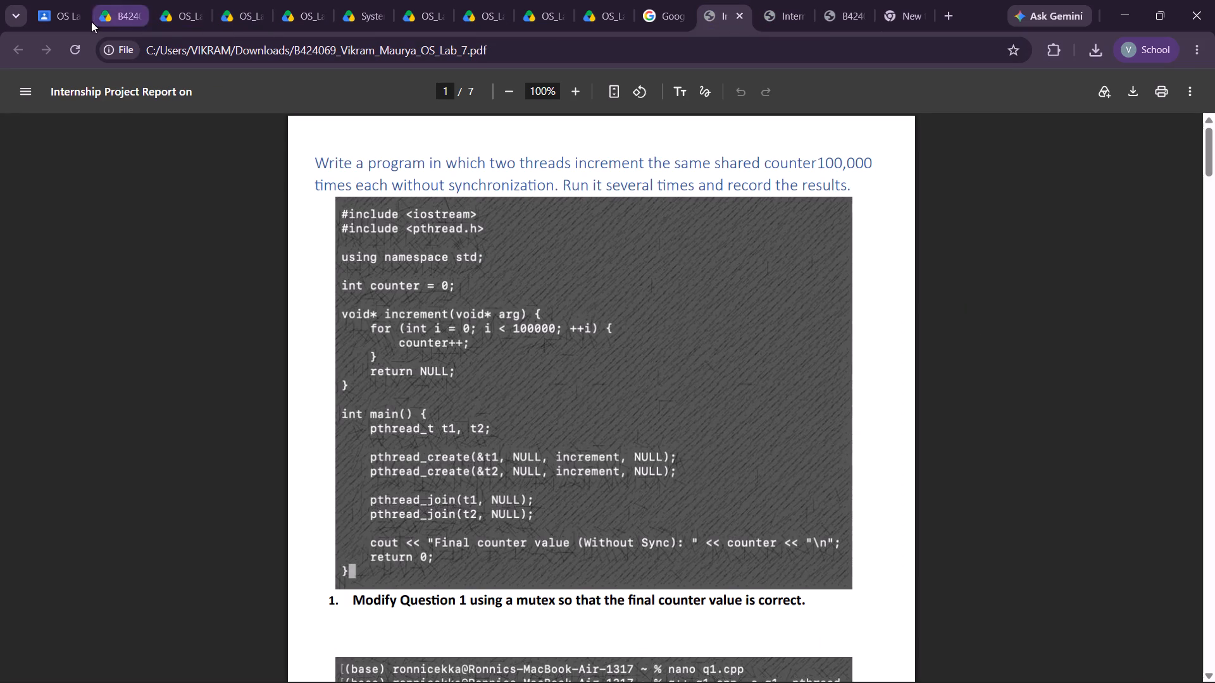
click(65, 22)
scroll(697, 297, up, 5)
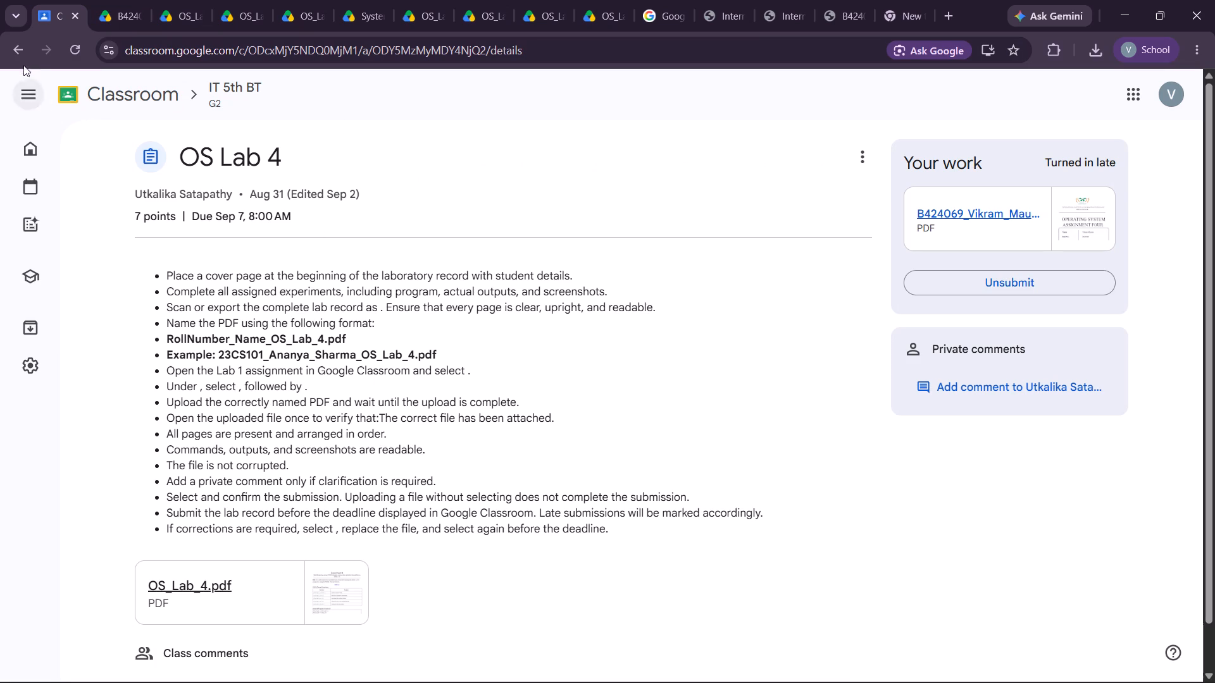
click(118, 23)
click(54, 15)
click(22, 49)
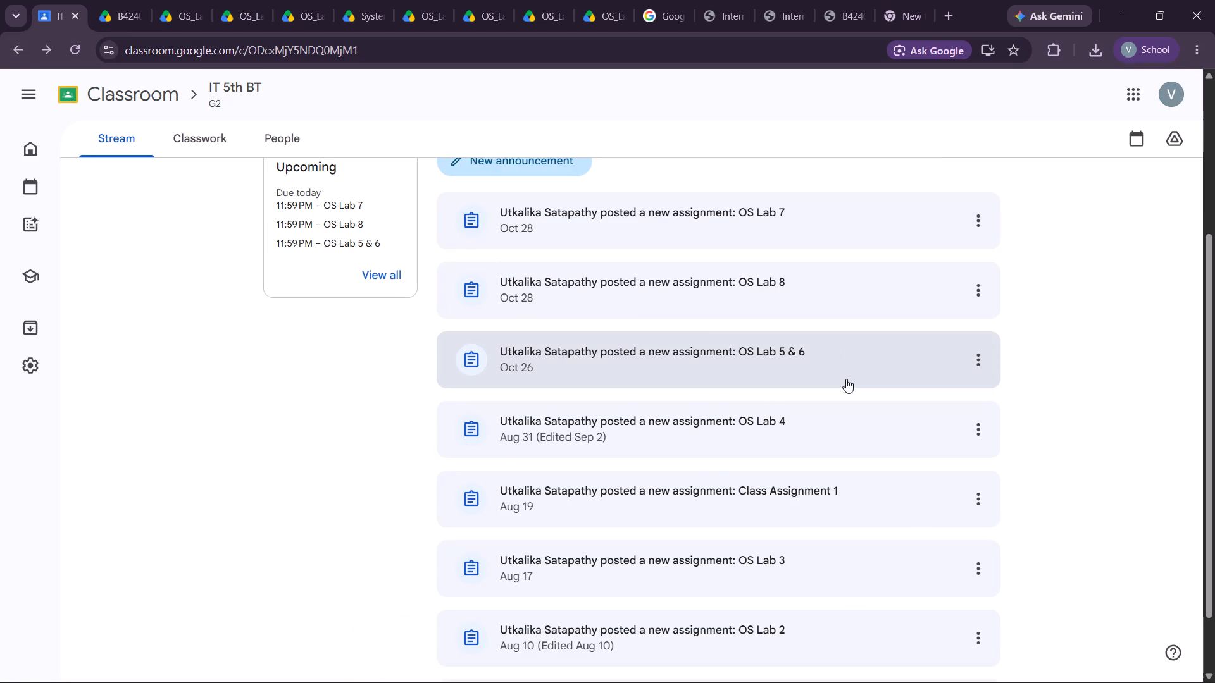
click(850, 349)
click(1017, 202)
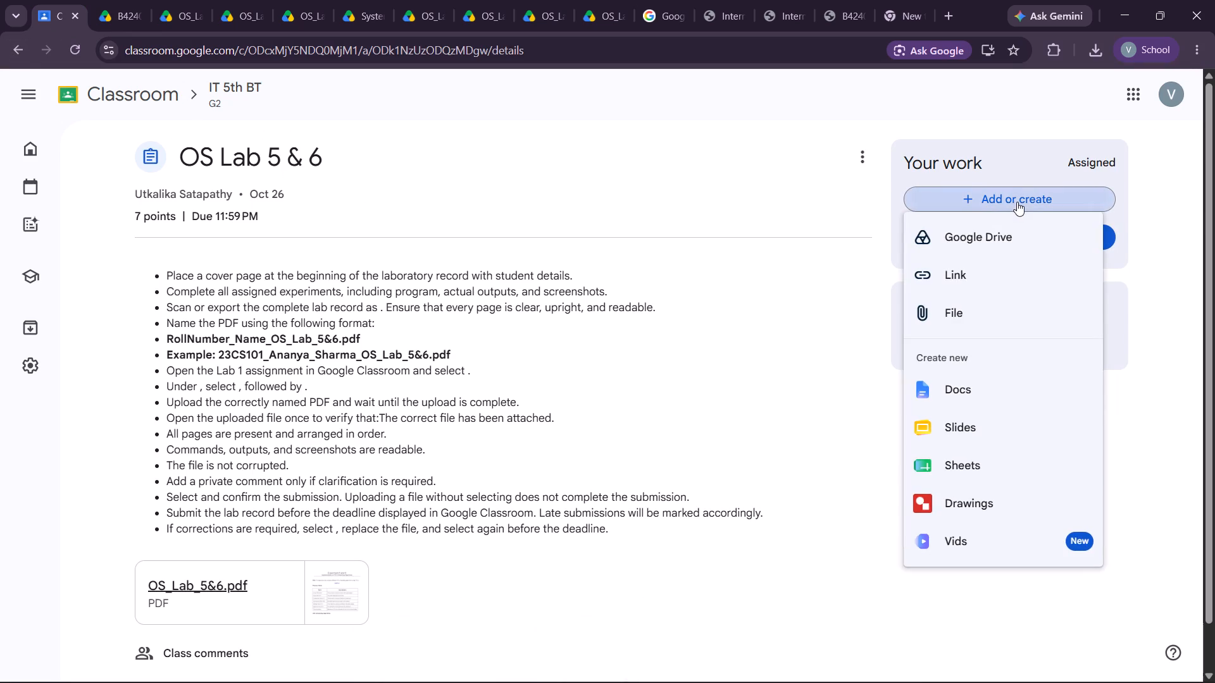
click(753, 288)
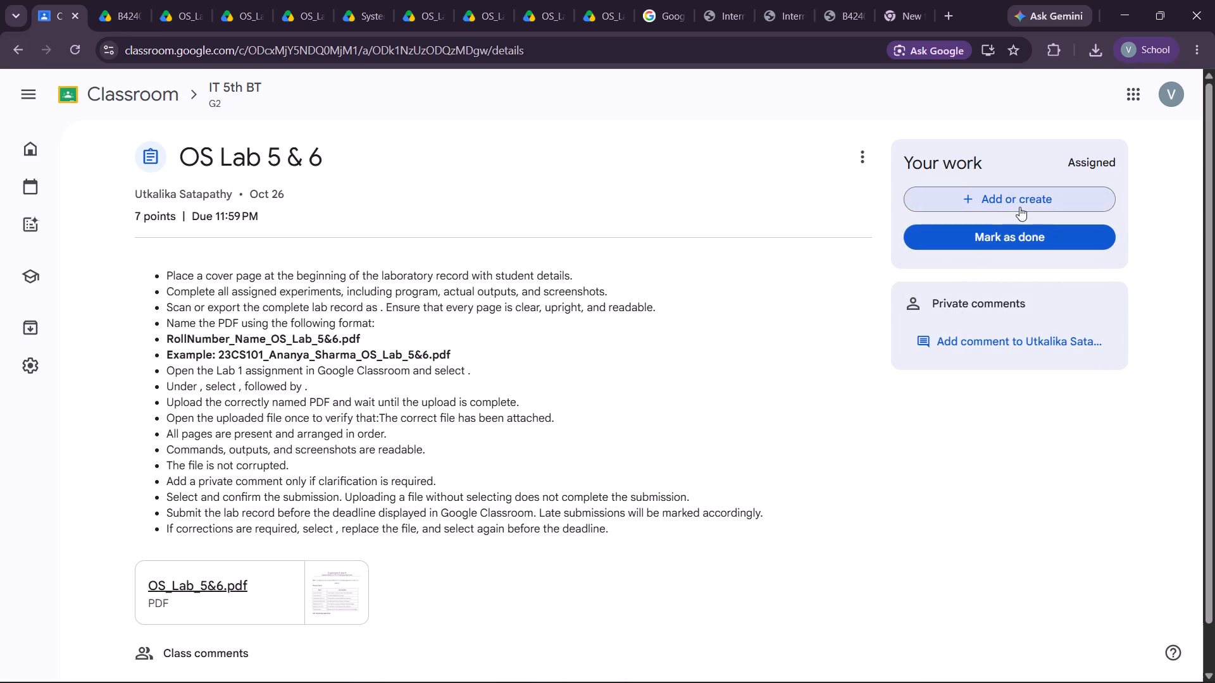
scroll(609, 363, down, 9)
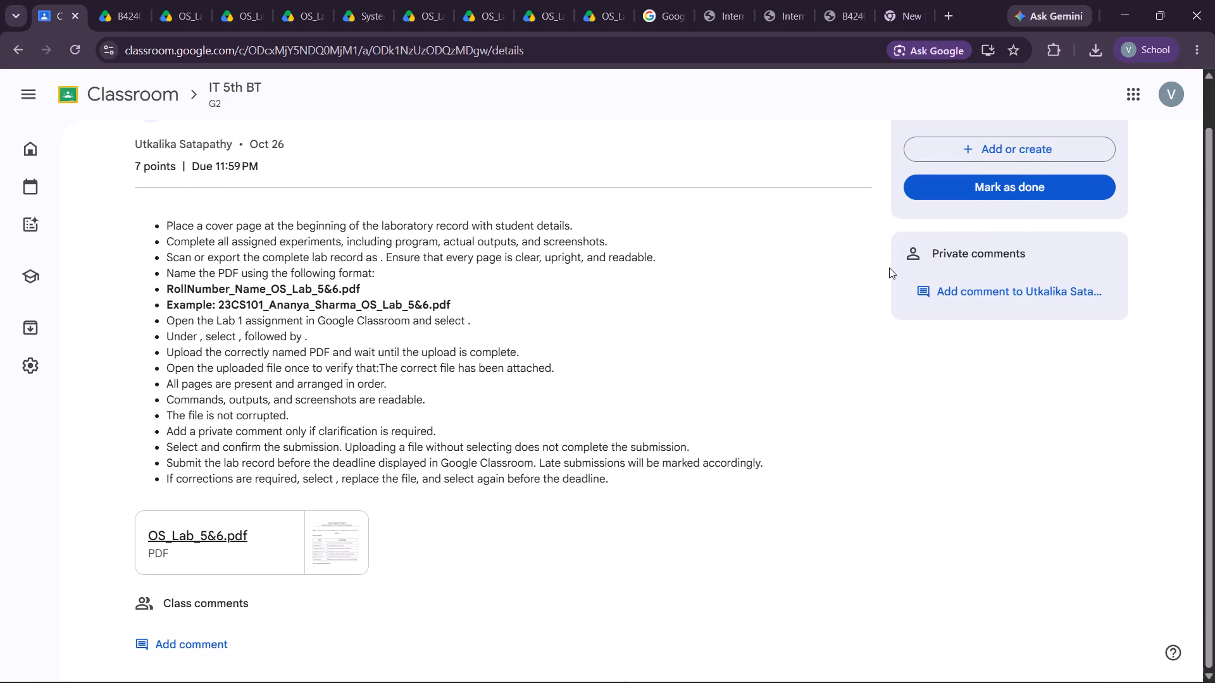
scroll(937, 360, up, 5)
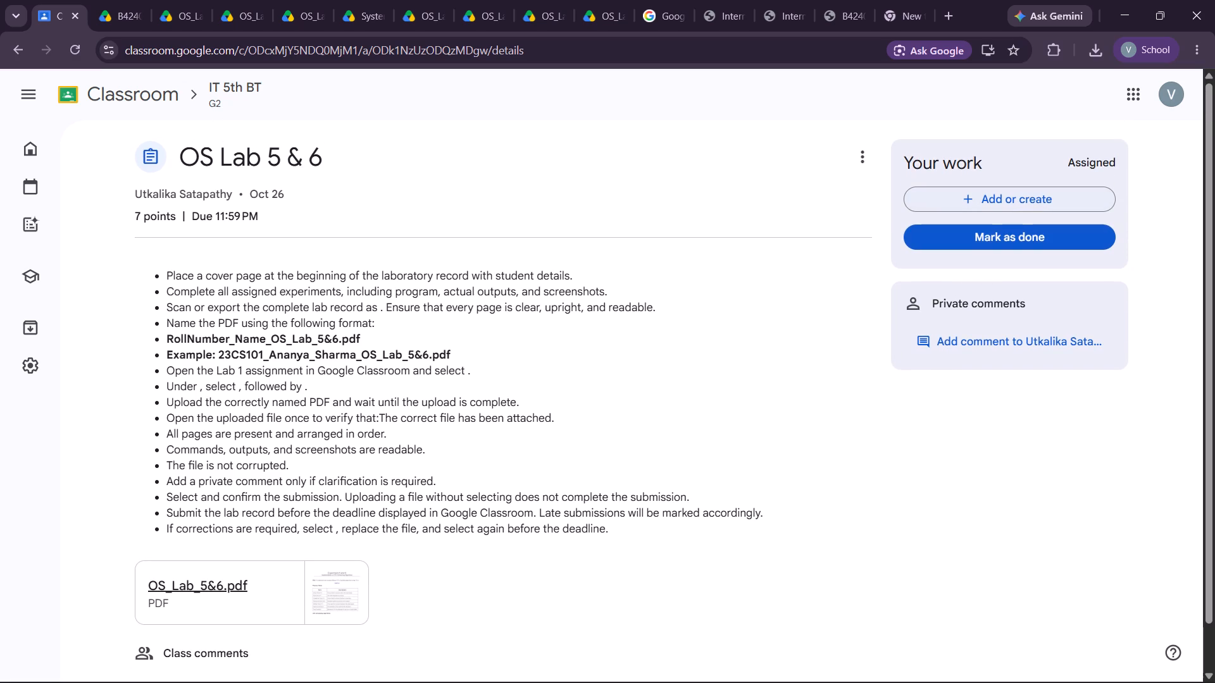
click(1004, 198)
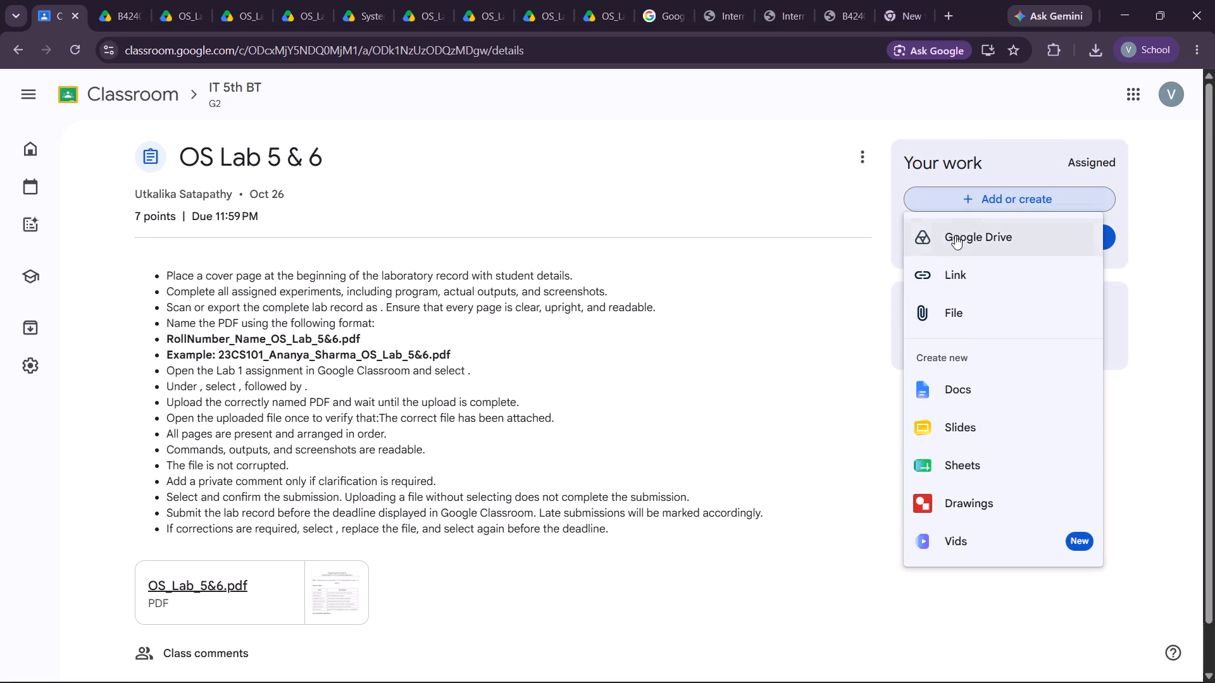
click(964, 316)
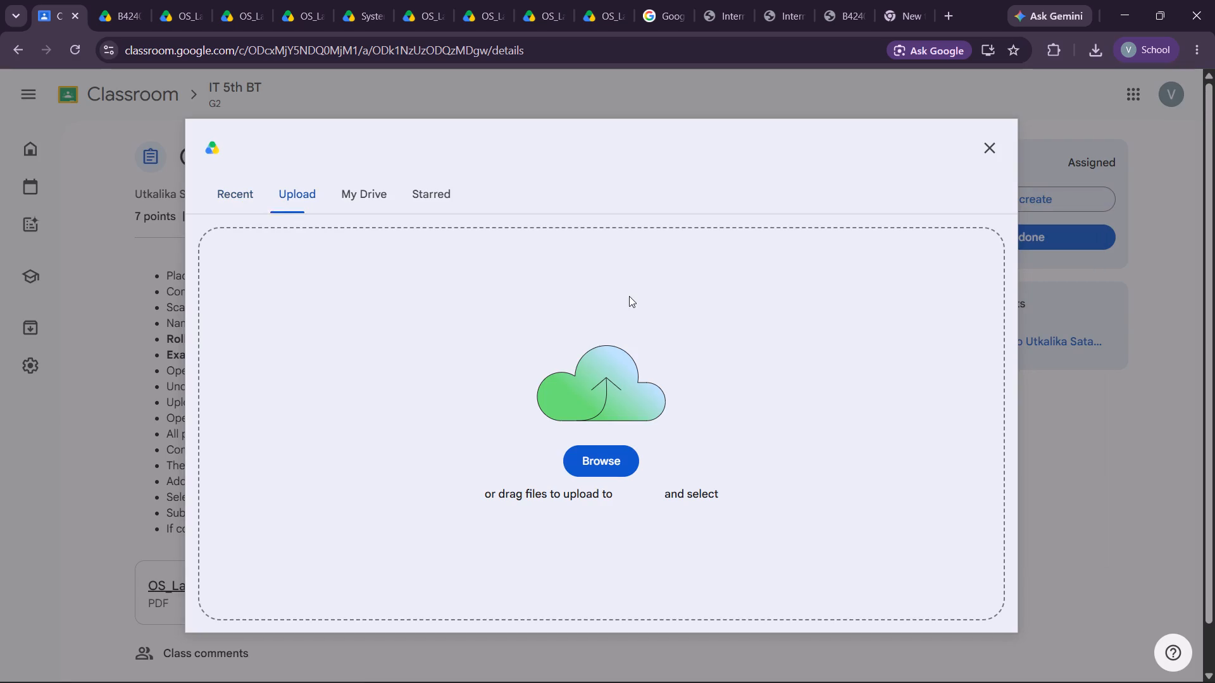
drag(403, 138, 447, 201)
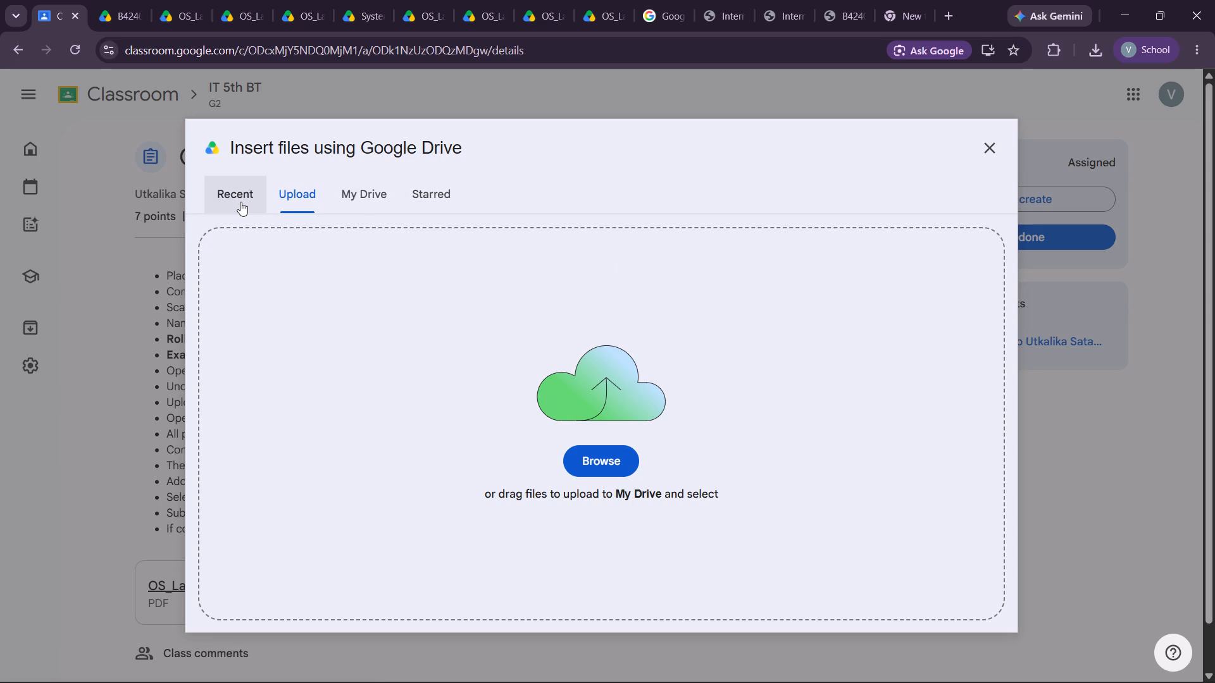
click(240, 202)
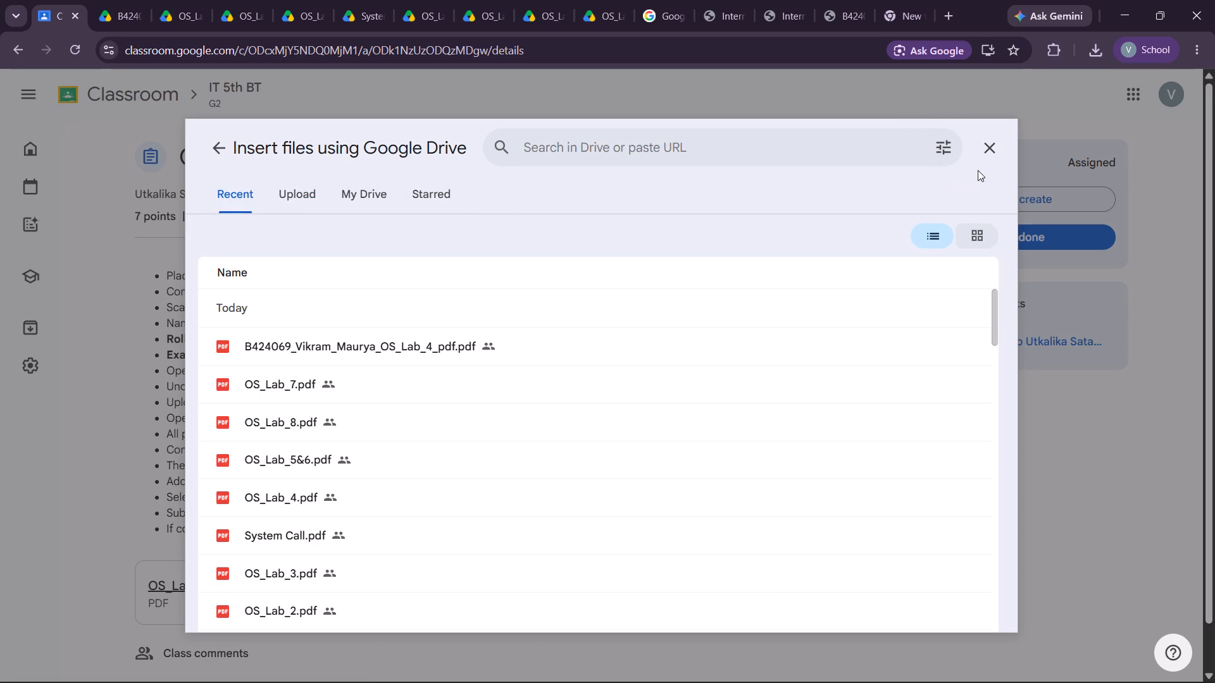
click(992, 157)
Attach the merged OS Lab 5&6 PDF, whose name ends in _removed, from Downloads to the OS Lab 5 & 6 assignment.
click(992, 193)
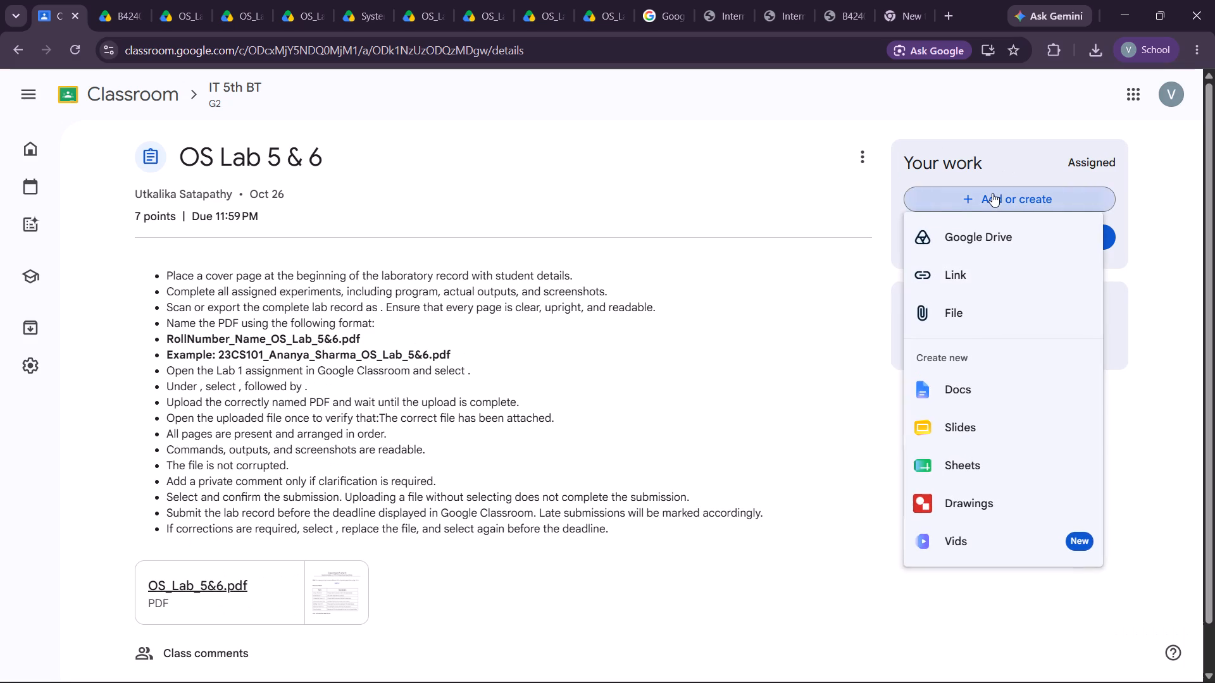
scroll(997, 473, down, 3)
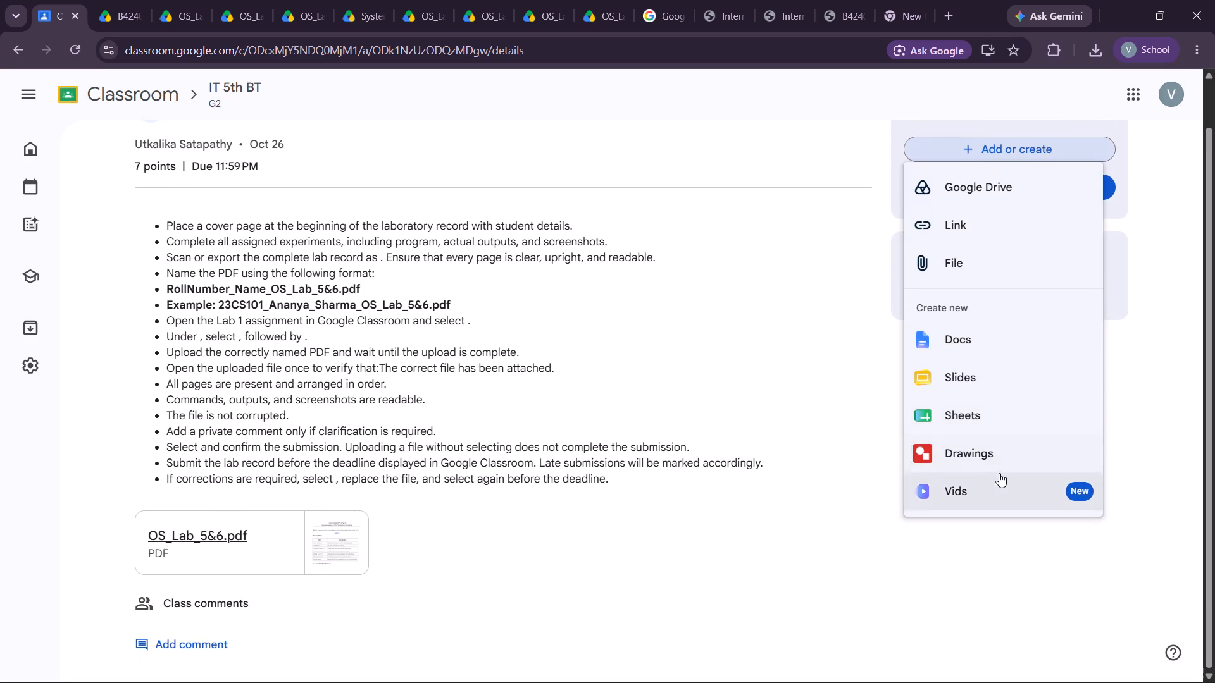
scroll(1023, 452, up, 3)
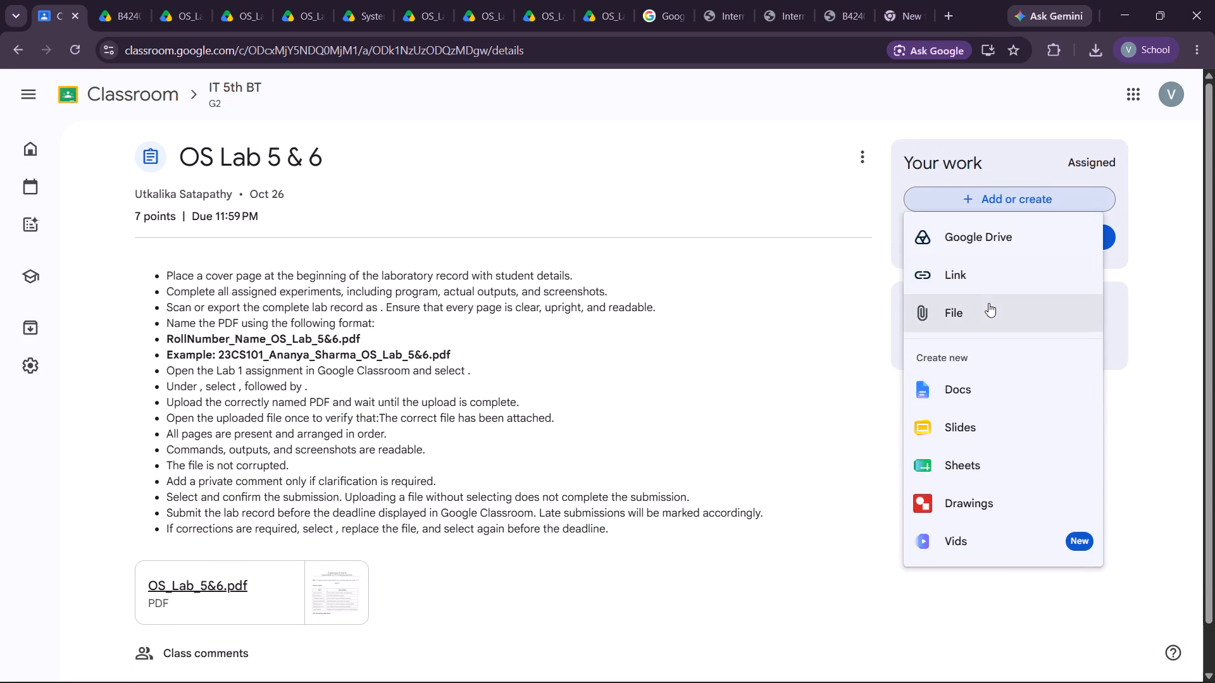
click(988, 303)
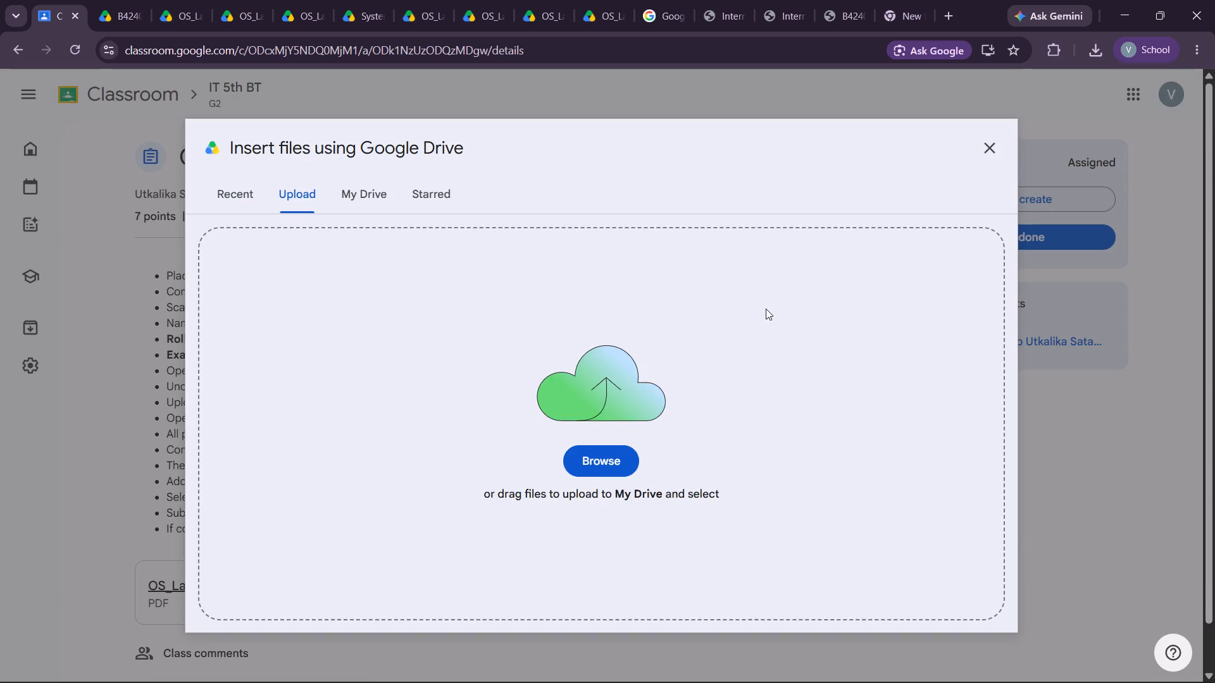
scroll(643, 334, down, 1)
click(601, 448)
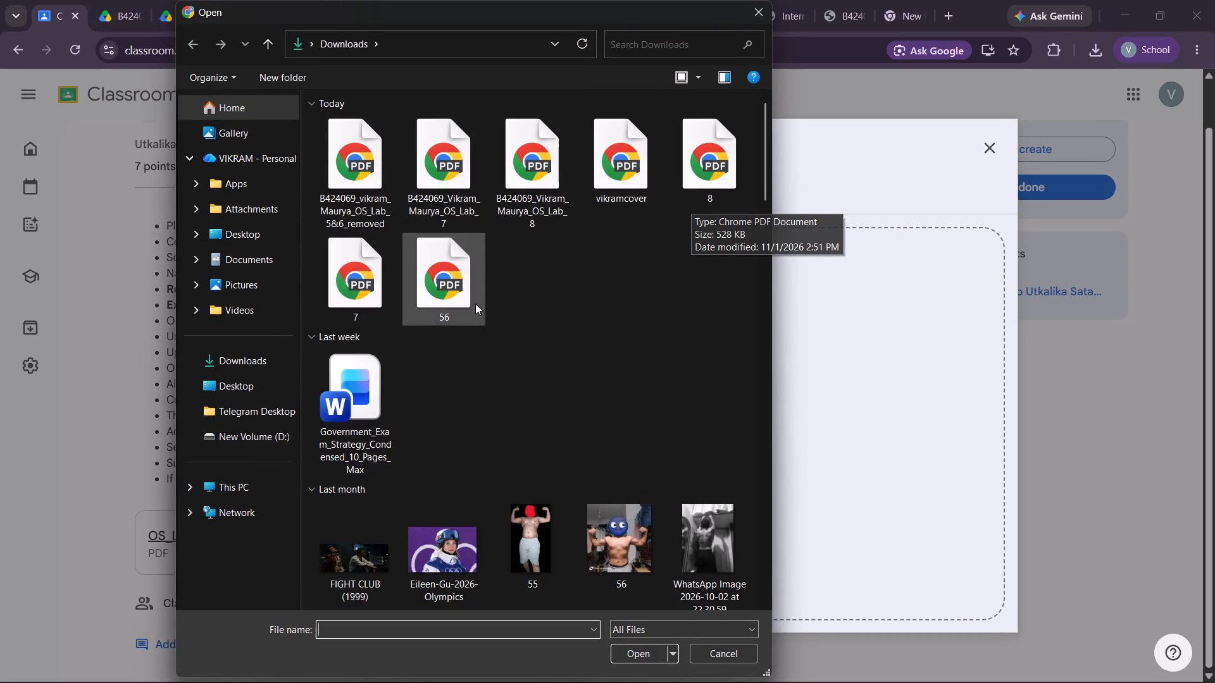
click(375, 202)
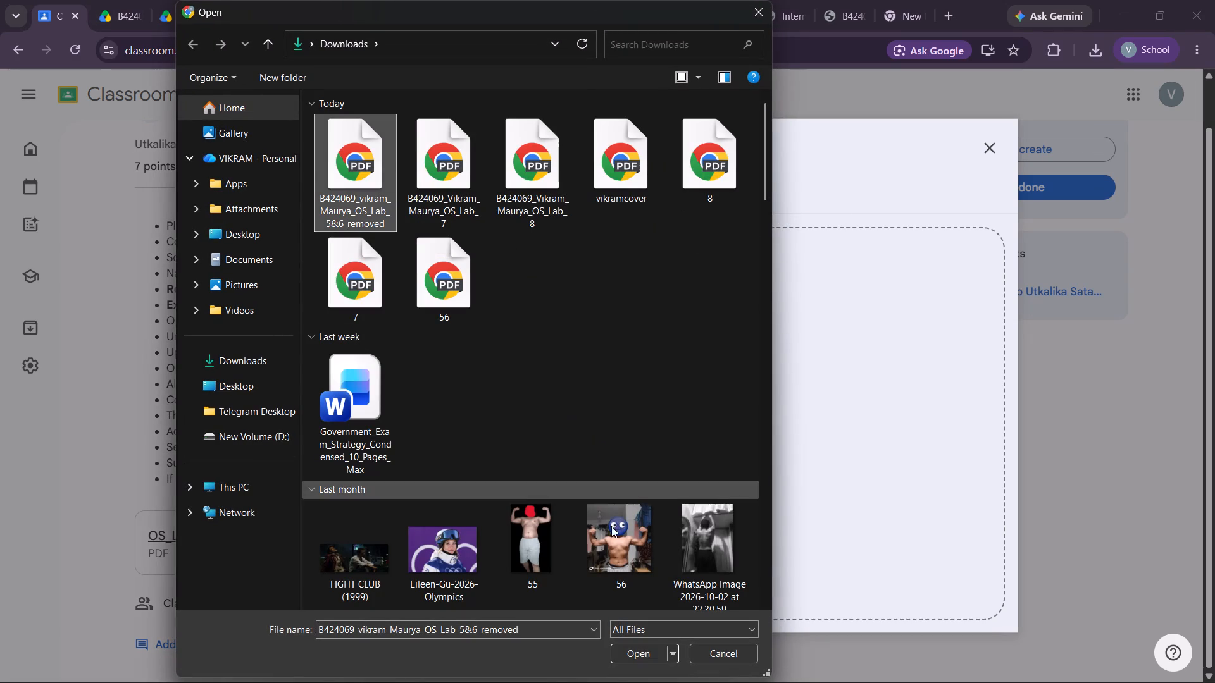
click(638, 652)
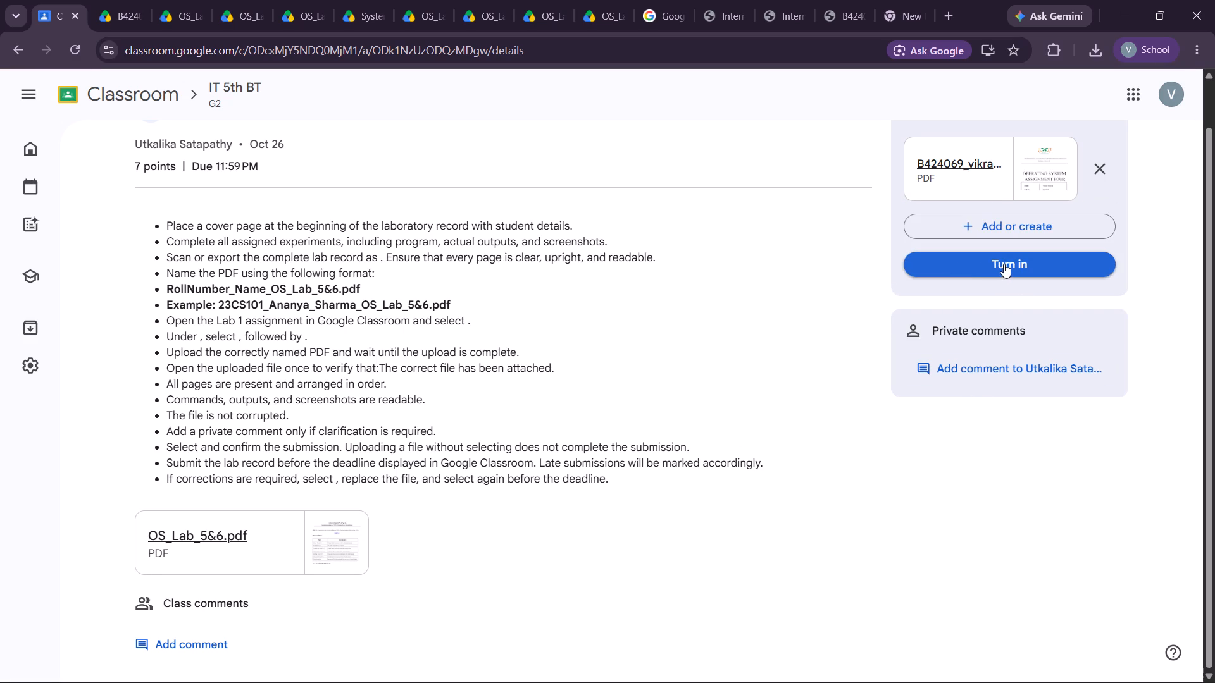
Turn in the OS Lab 5 & 6 assignment with its attached PDF.
click(1004, 264)
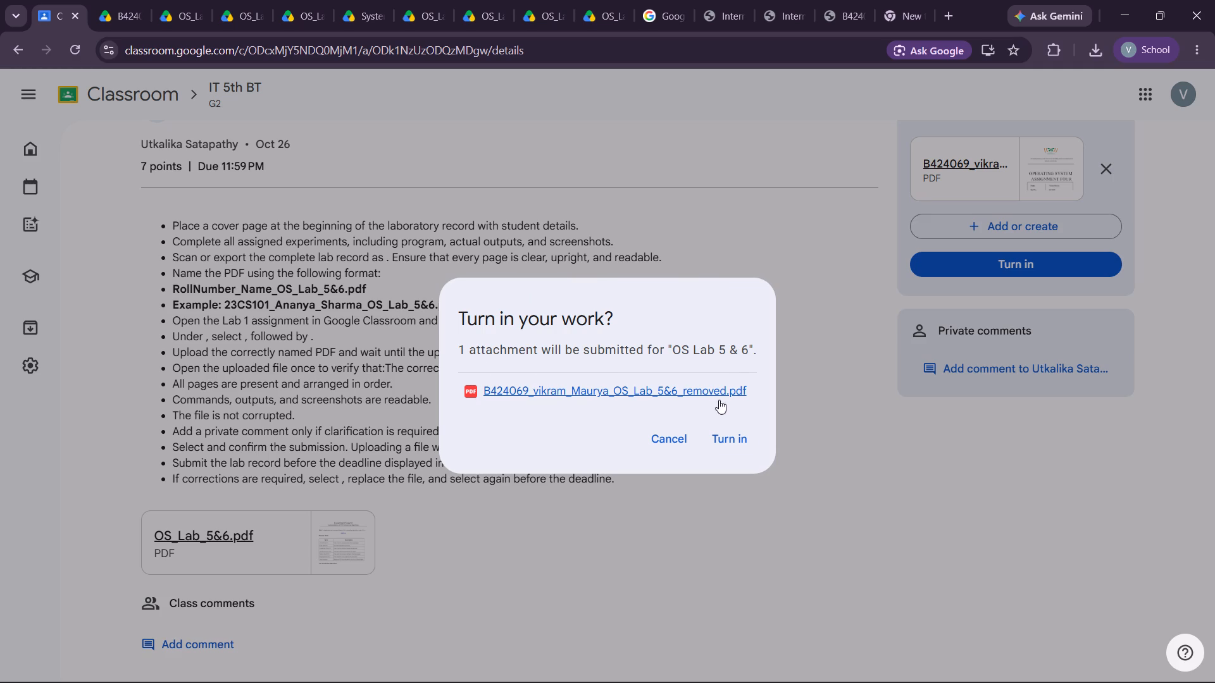
click(726, 438)
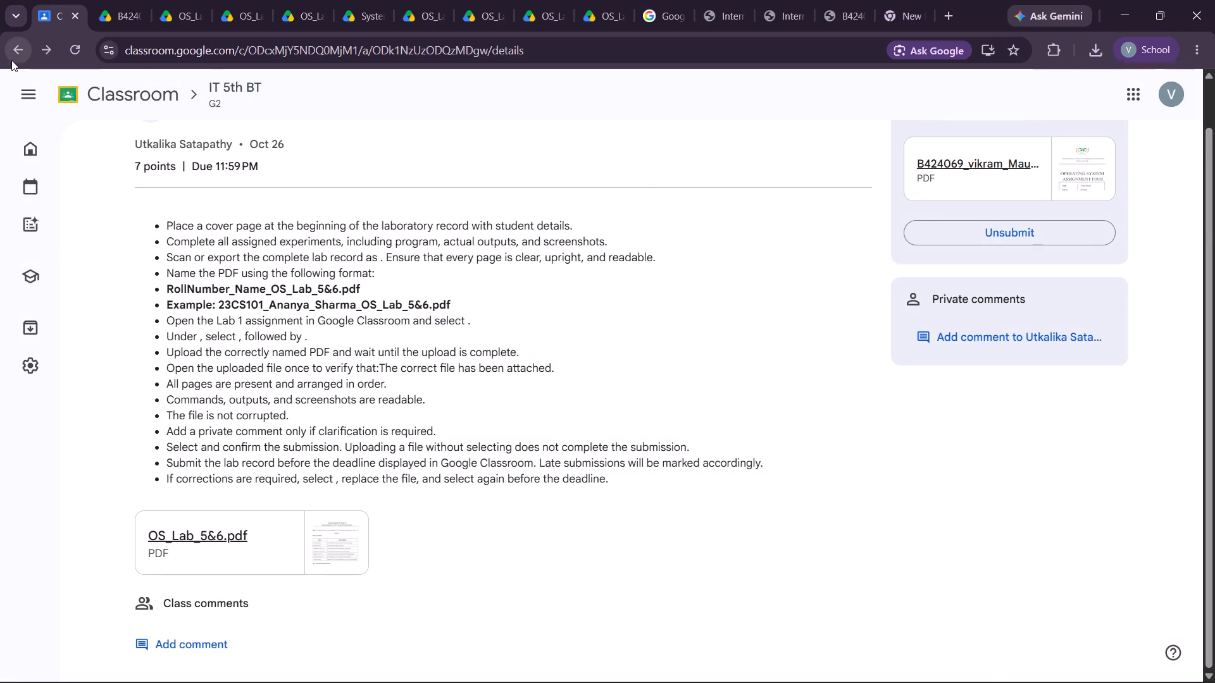
Return to the class stream and open the OS Lab 8 assignment.
click(11, 60)
click(671, 292)
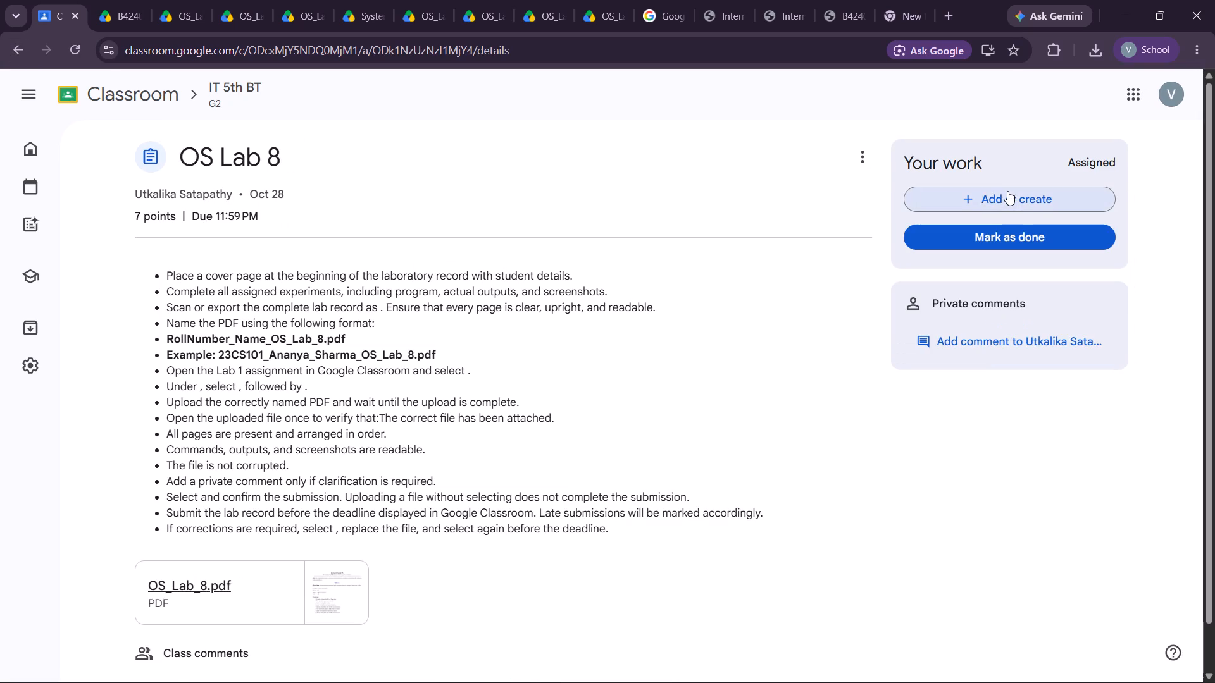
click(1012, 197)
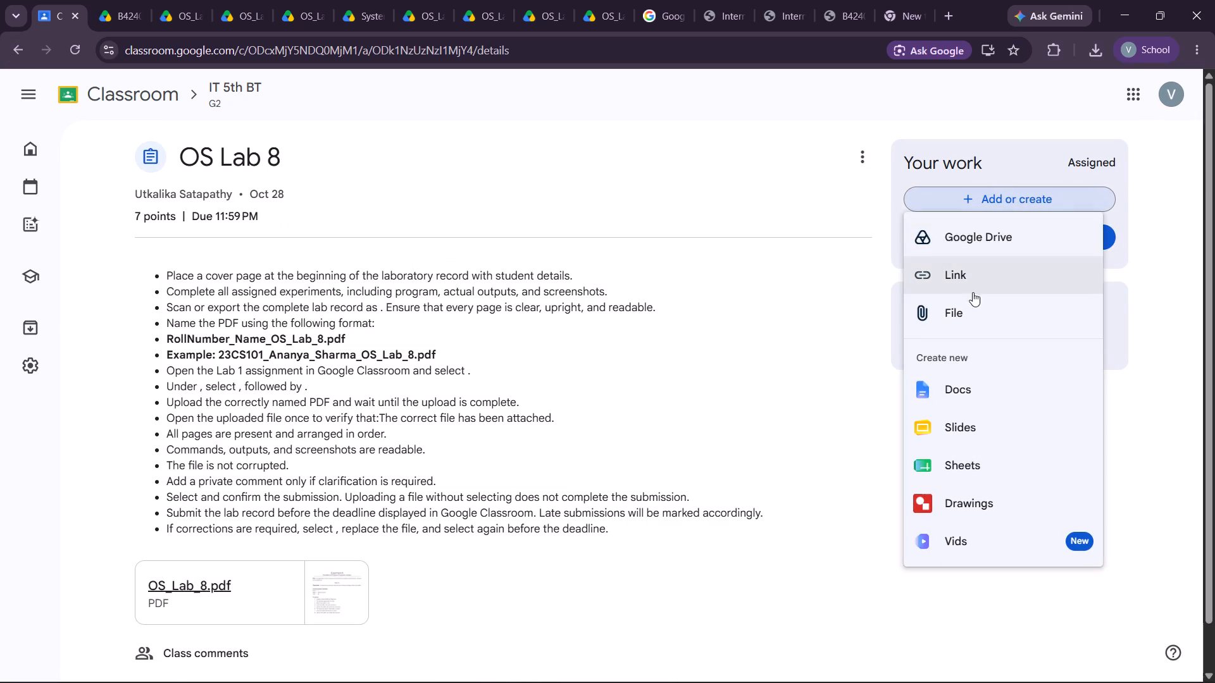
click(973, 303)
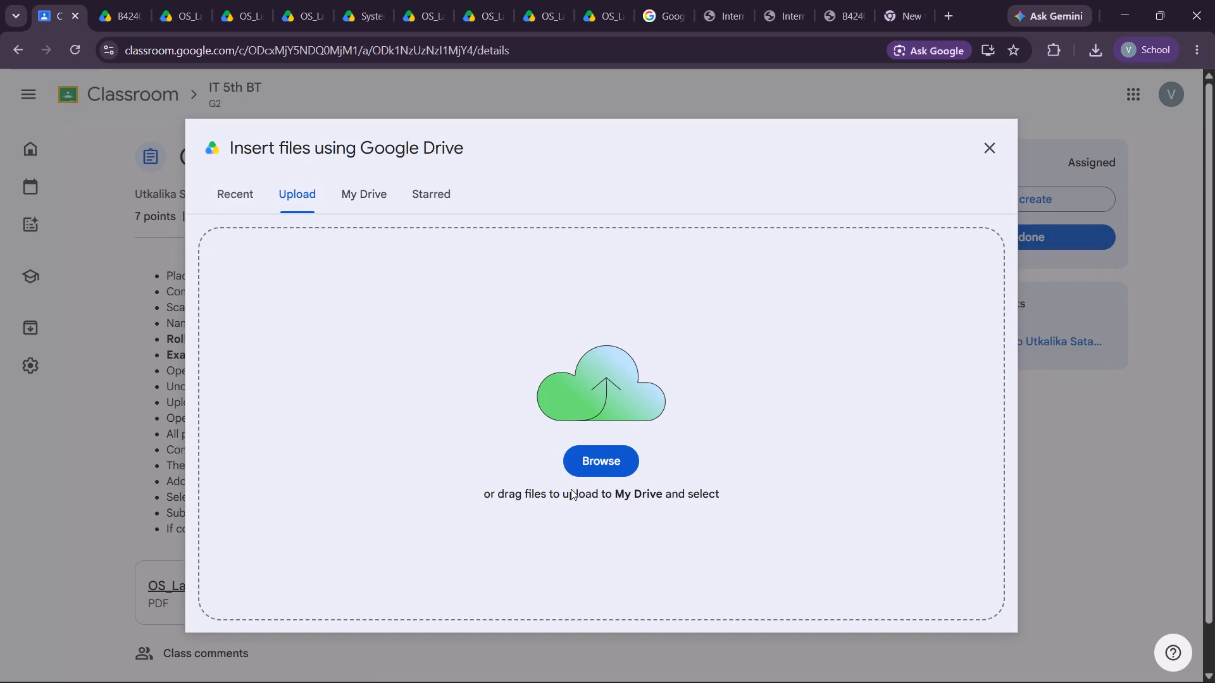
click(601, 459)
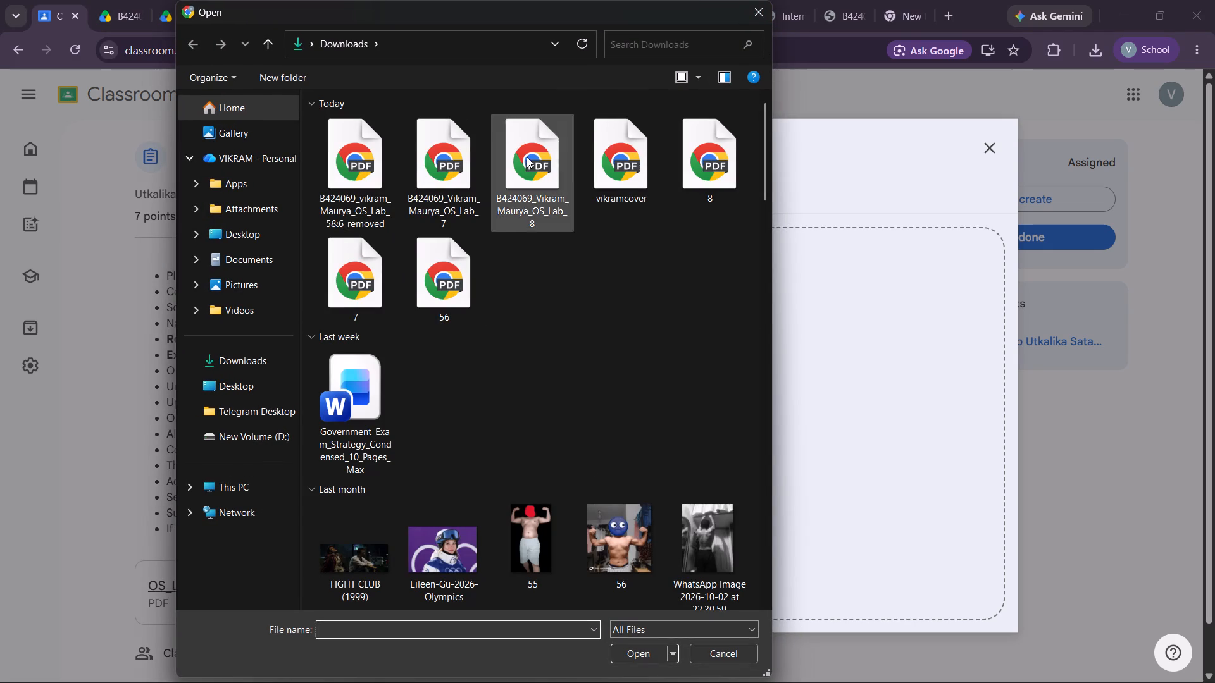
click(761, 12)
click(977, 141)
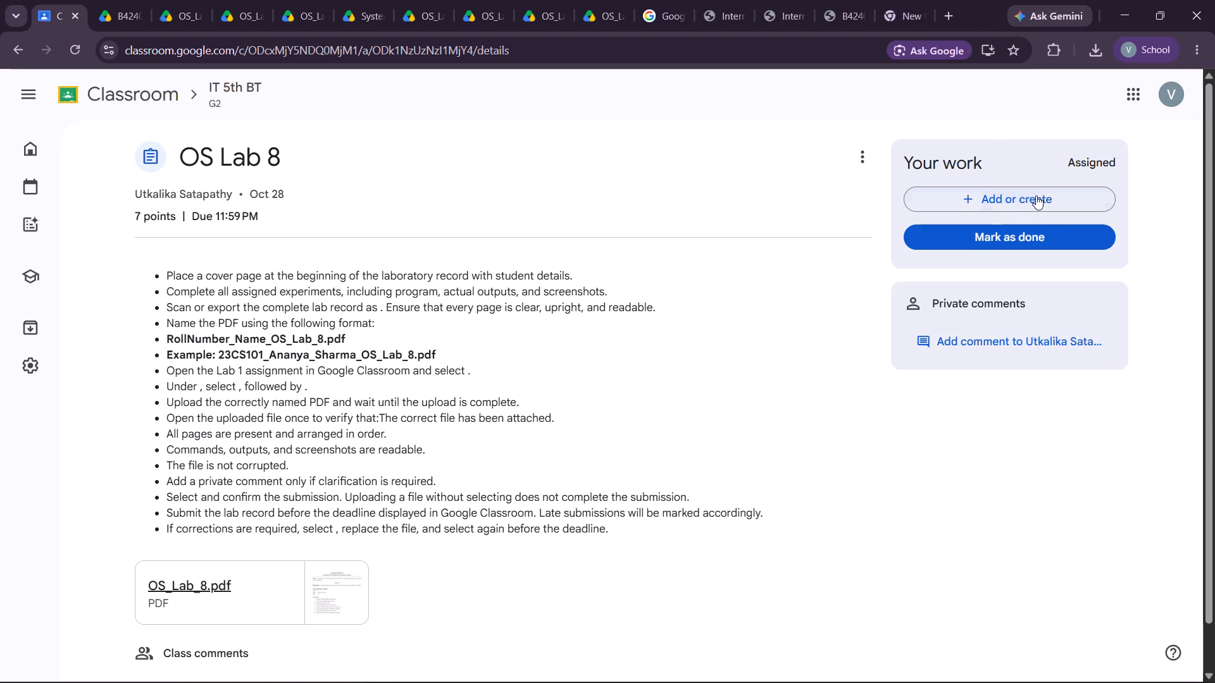
Attach the merged PDF whose name ends in OS_Lab_8 from Downloads to the OS Lab 8 assignment.
click(1042, 195)
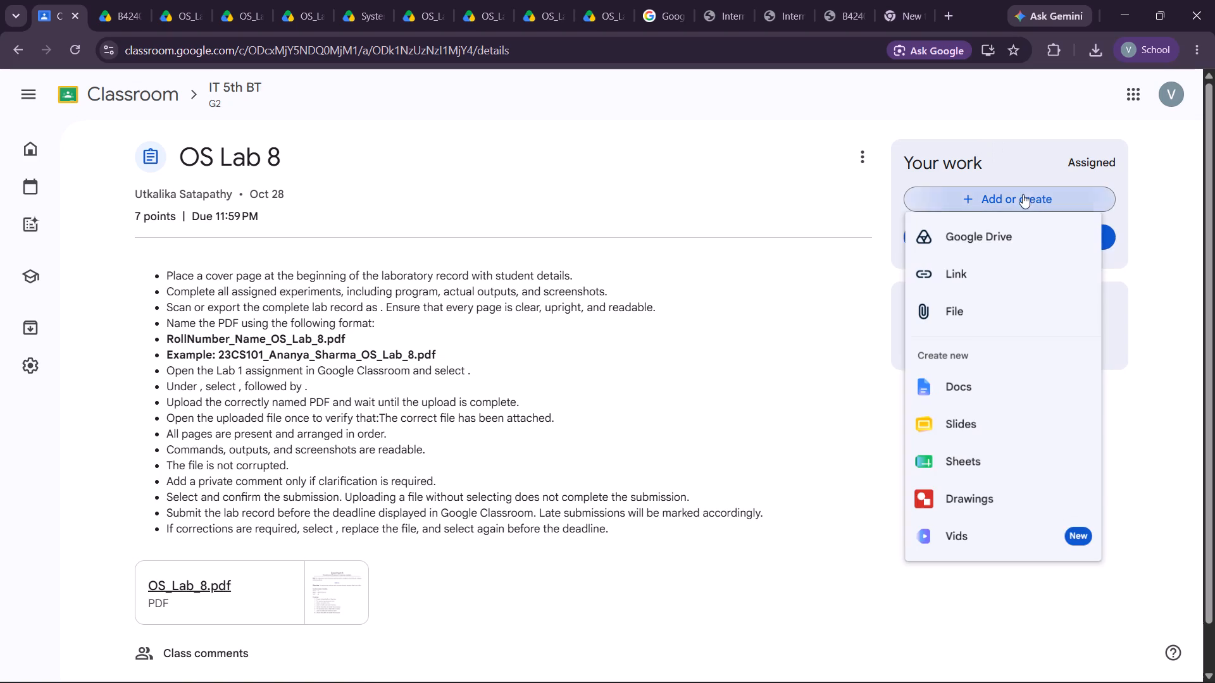
click(1012, 306)
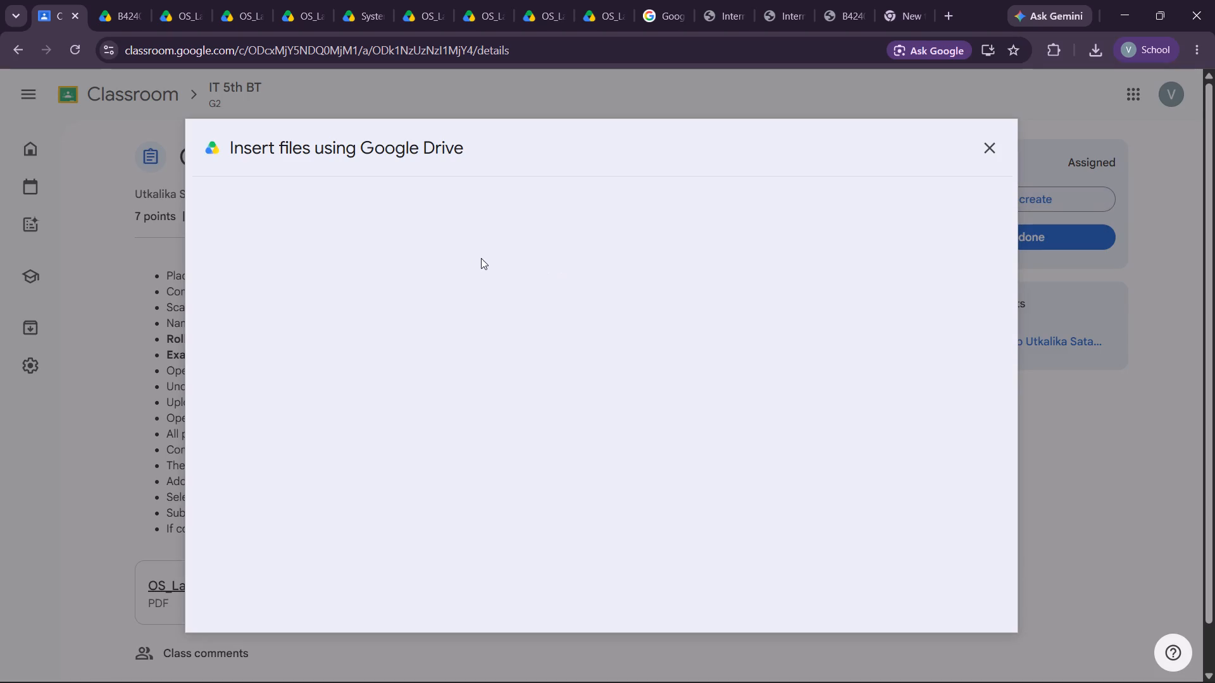
click(609, 462)
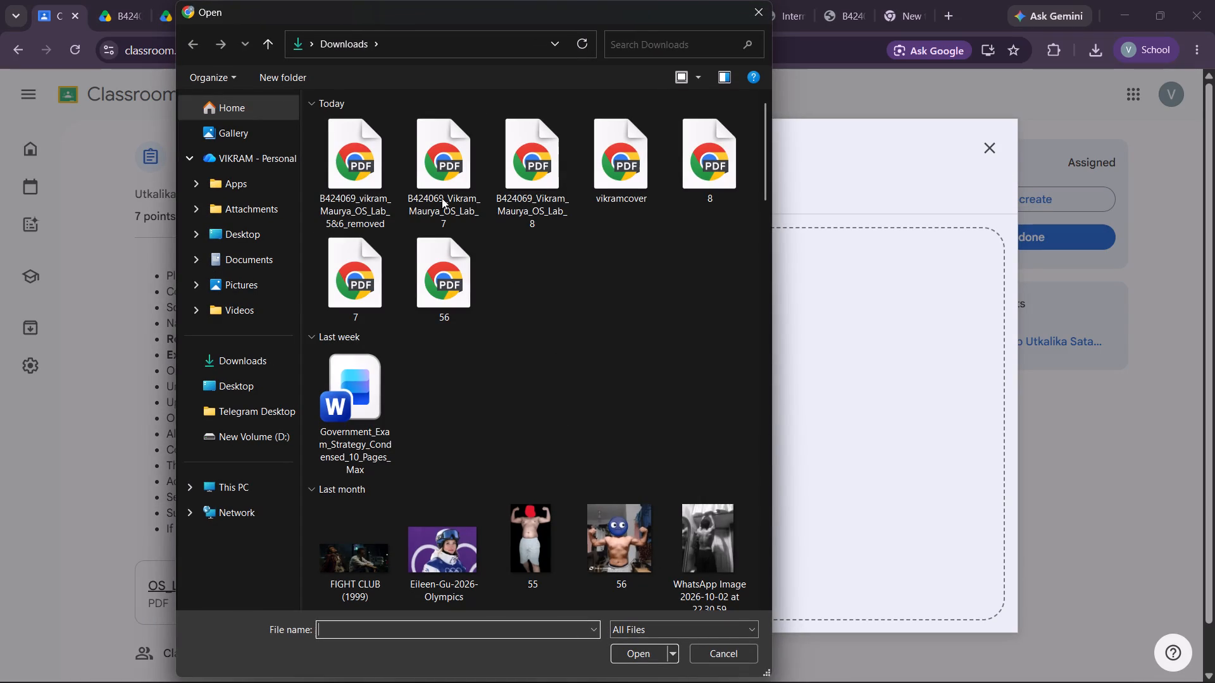
click(556, 206)
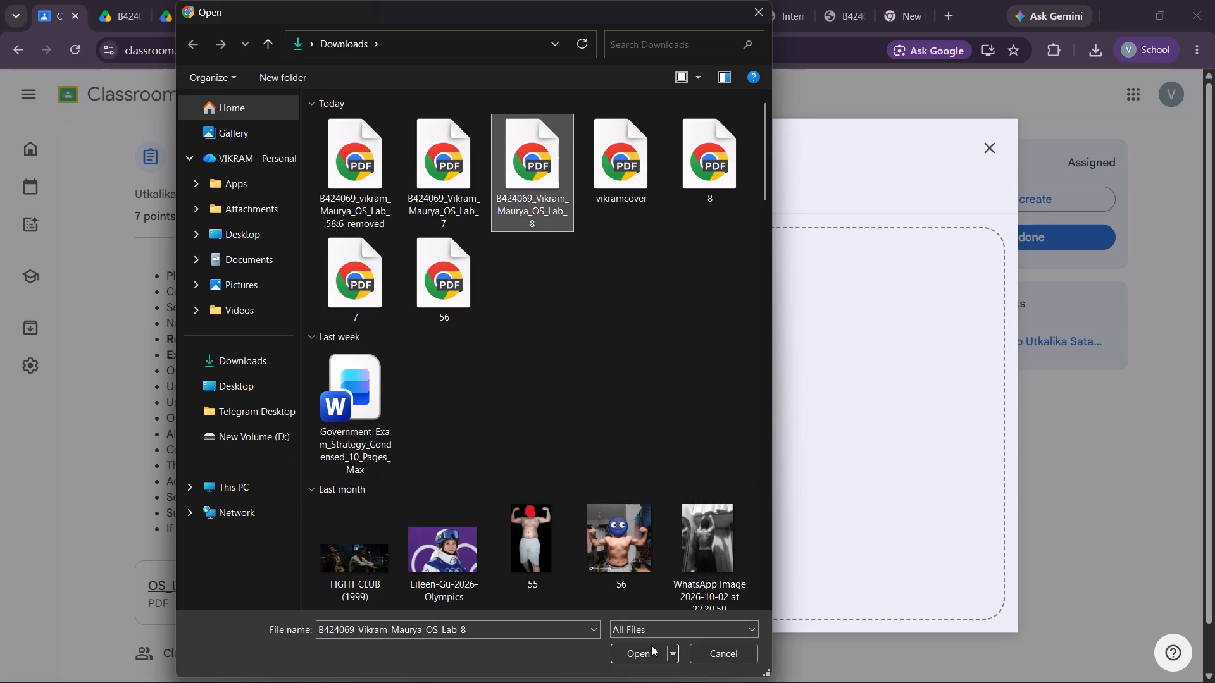
click(649, 653)
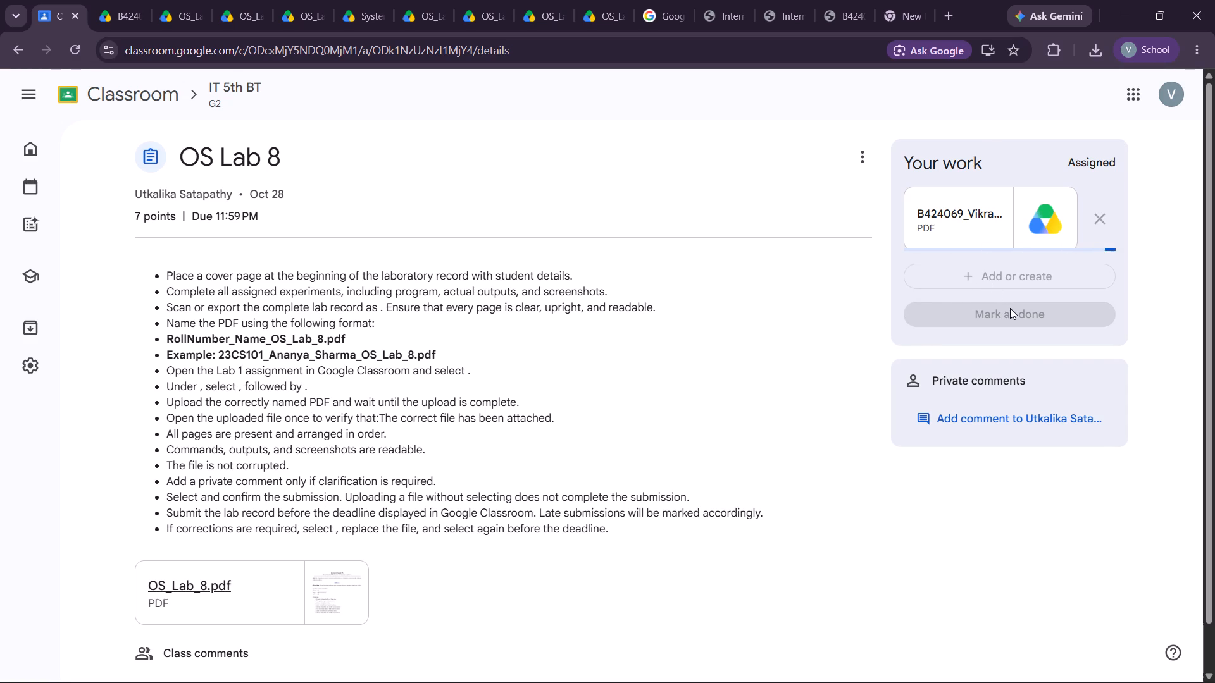
Turn in the OS Lab 8 assignment with its attached PDF.
click(1033, 310)
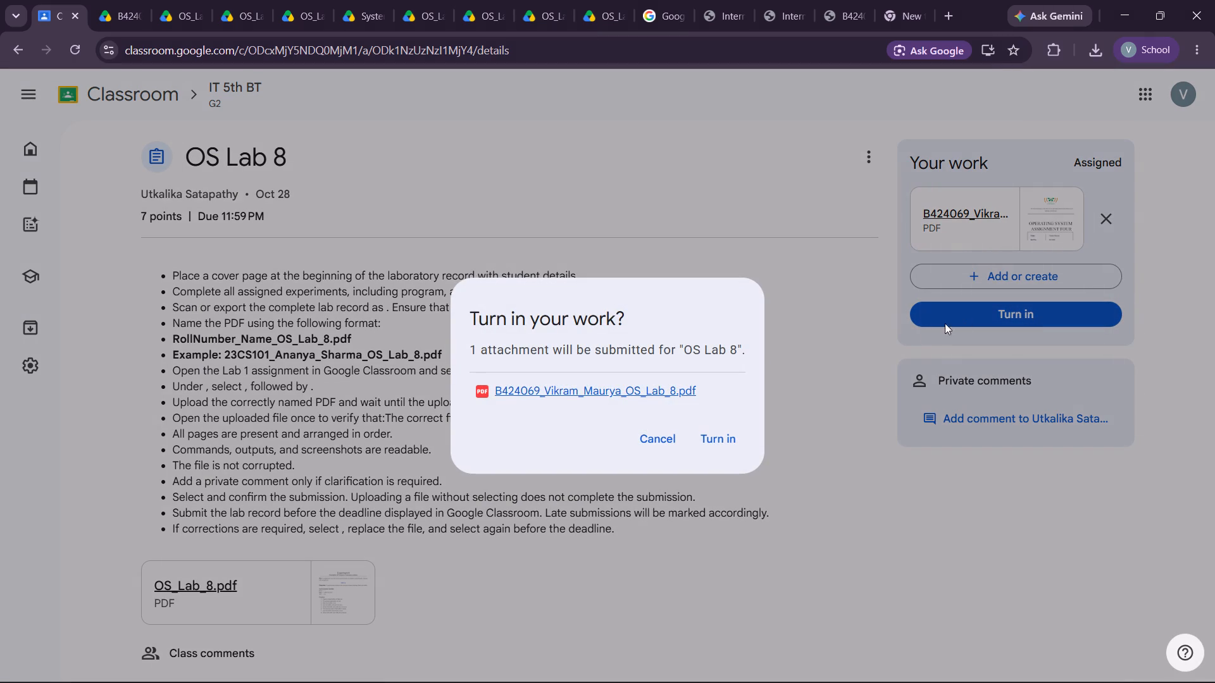
click(716, 434)
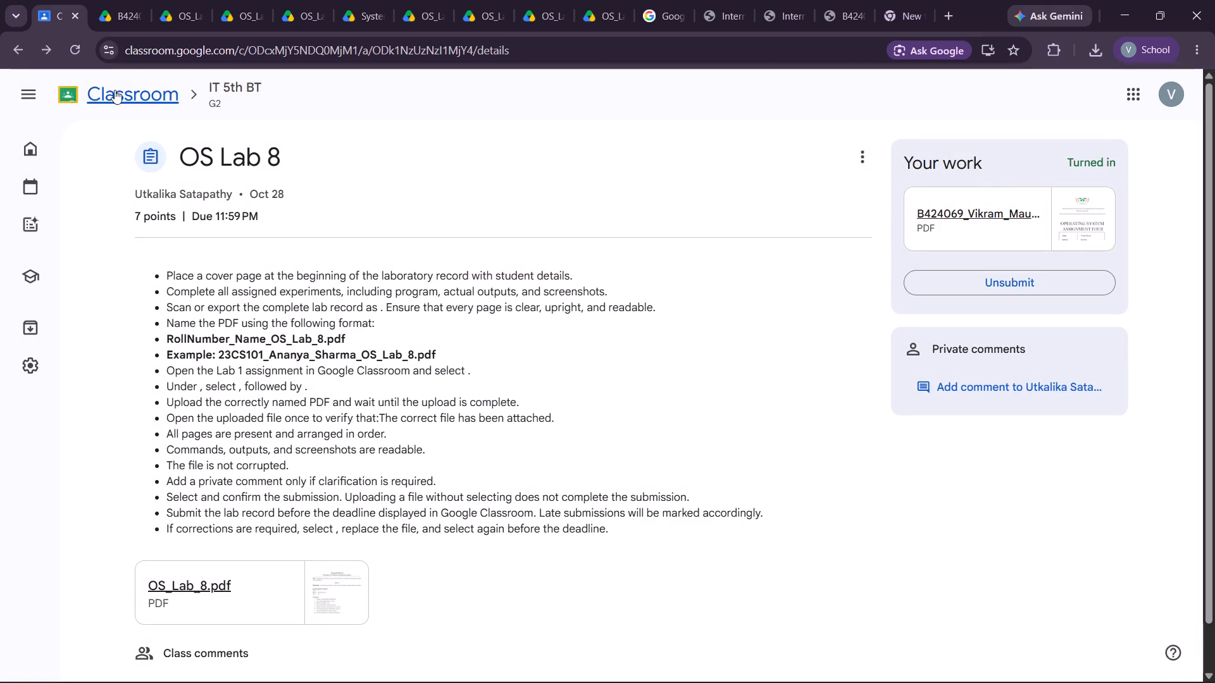
Return to the class stream and open the OS Lab 7 assignment.
click(9, 54)
scroll(687, 291, up, 4)
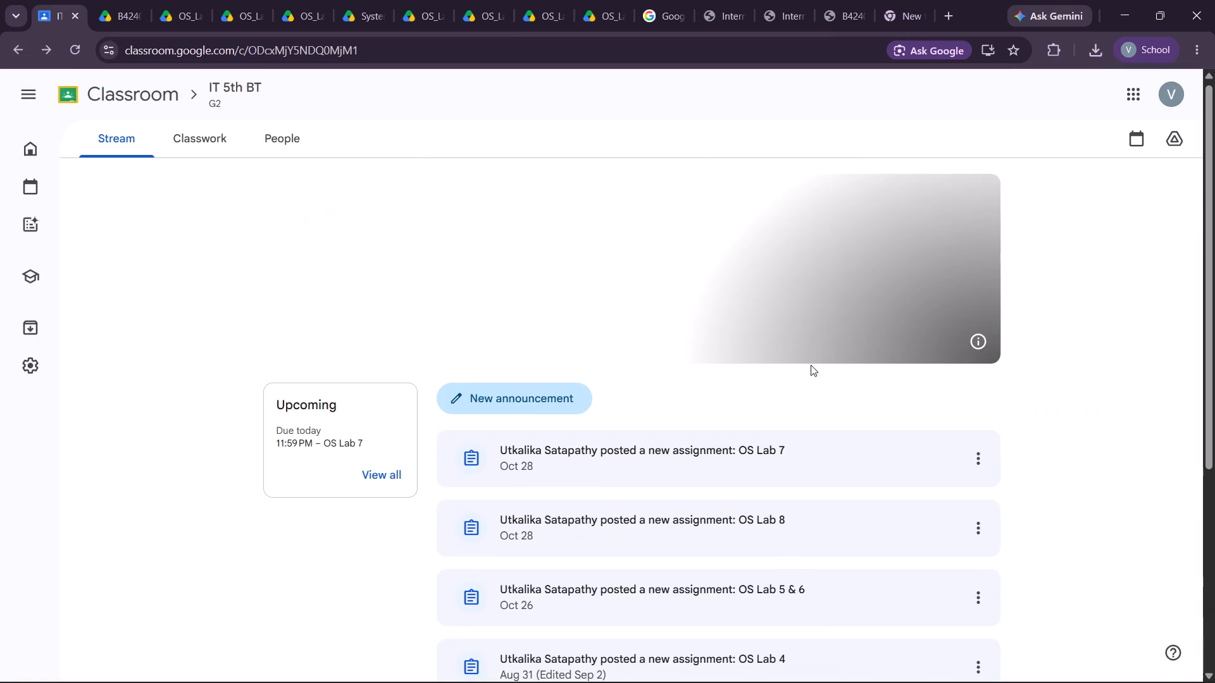
scroll(803, 371, down, 2)
click(776, 318)
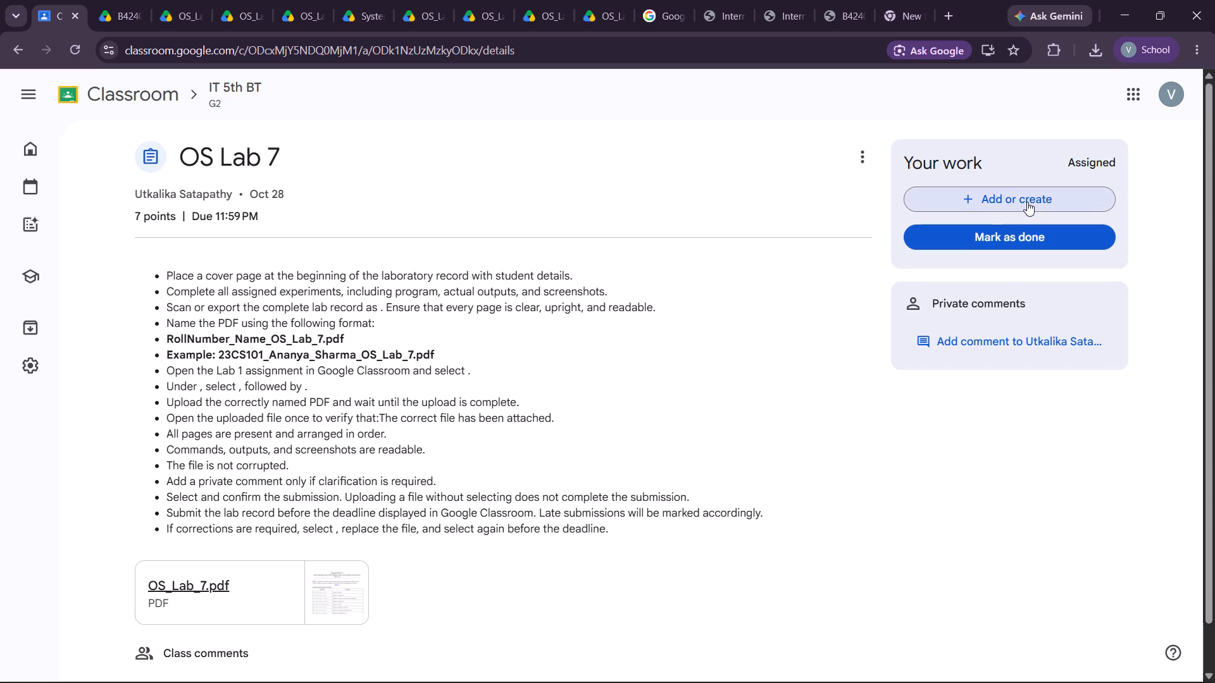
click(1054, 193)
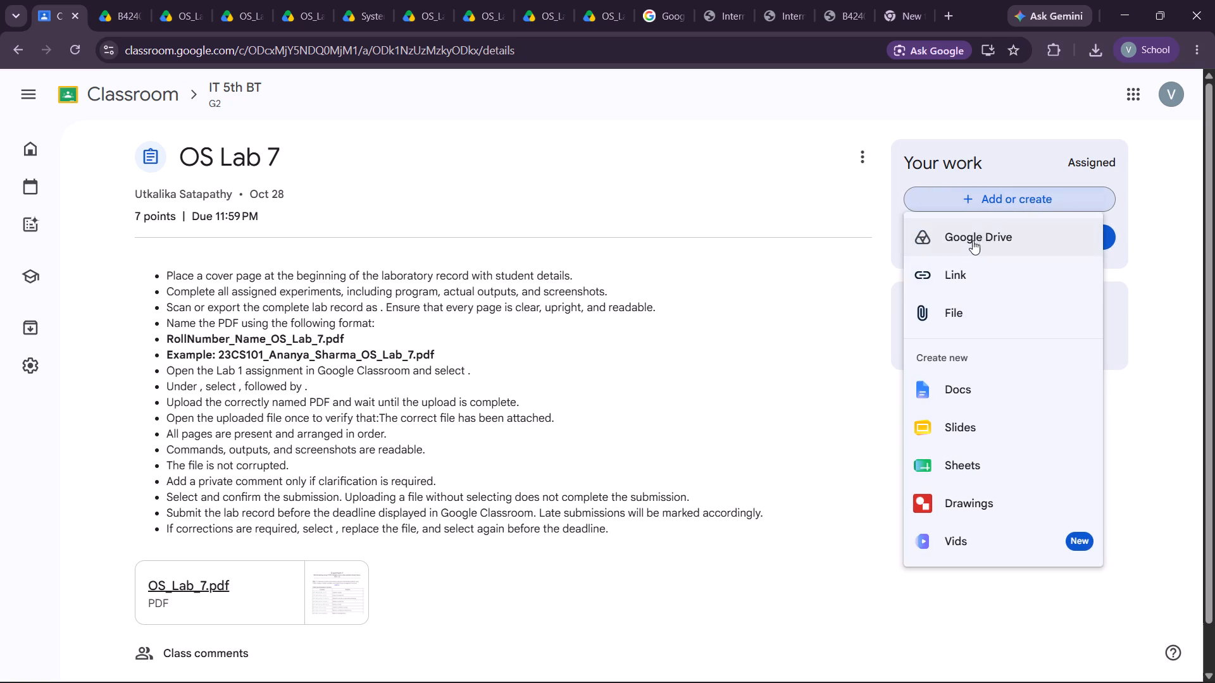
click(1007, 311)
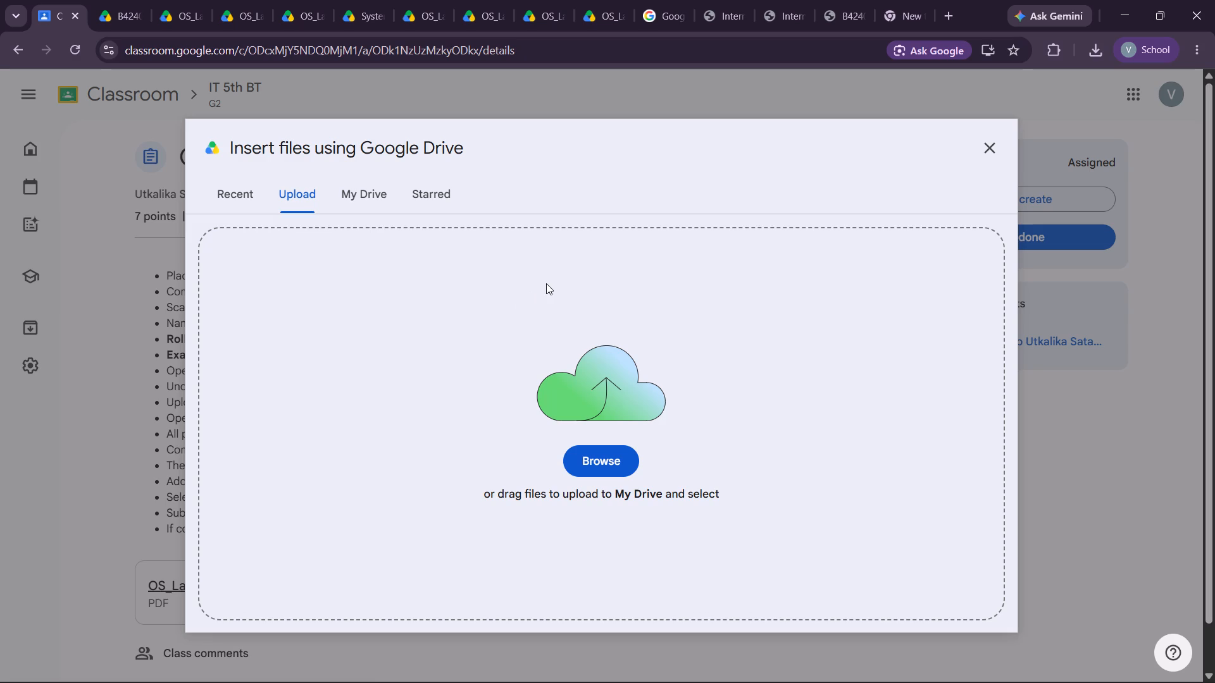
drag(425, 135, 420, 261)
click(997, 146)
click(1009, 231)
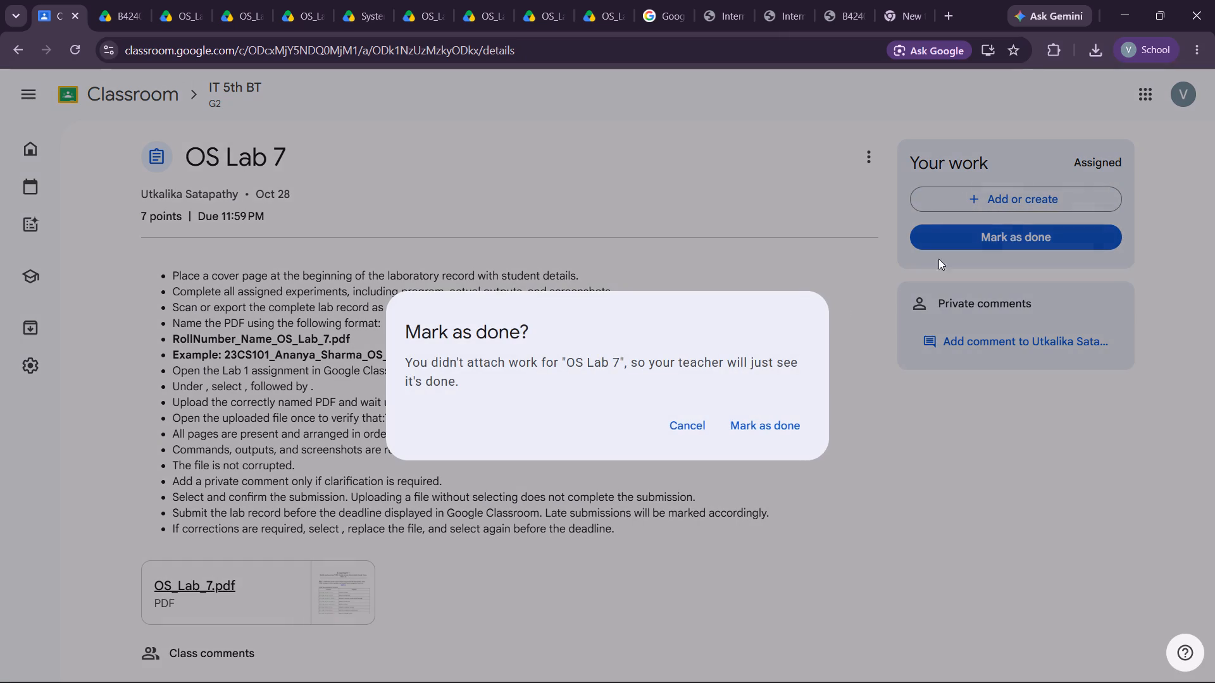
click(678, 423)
Attach the merged PDF whose name ends in OS_Lab_7 from Downloads to the OS Lab 7 assignment.
click(1020, 196)
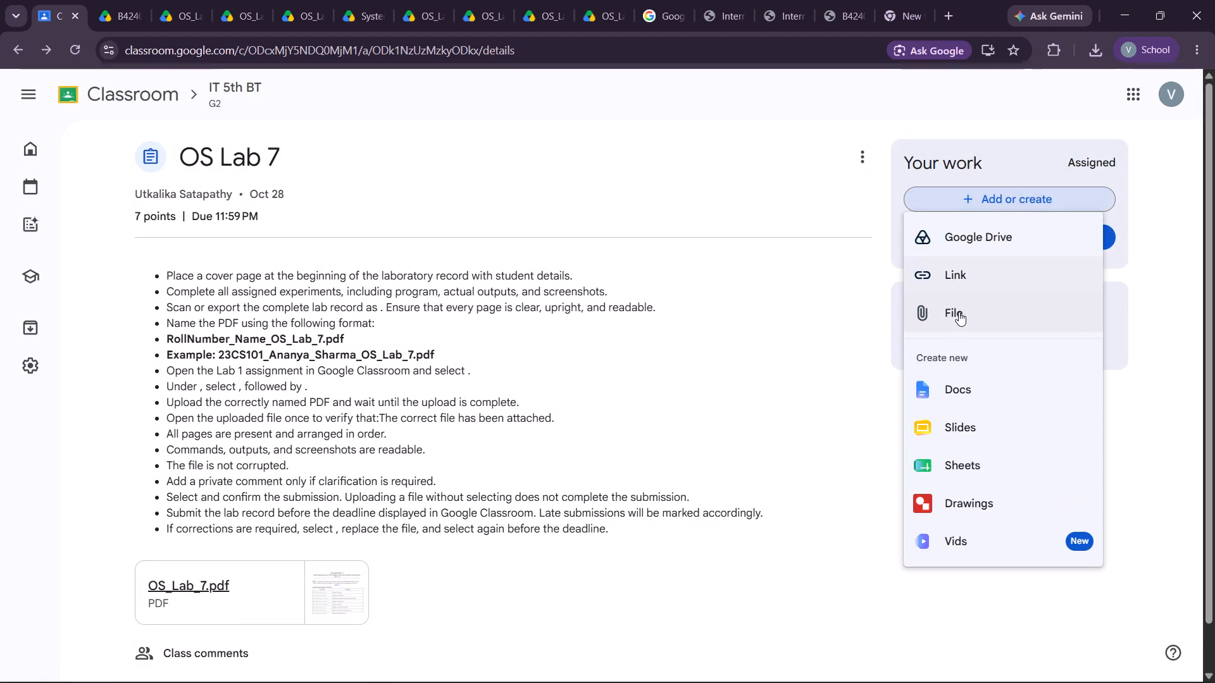
click(959, 312)
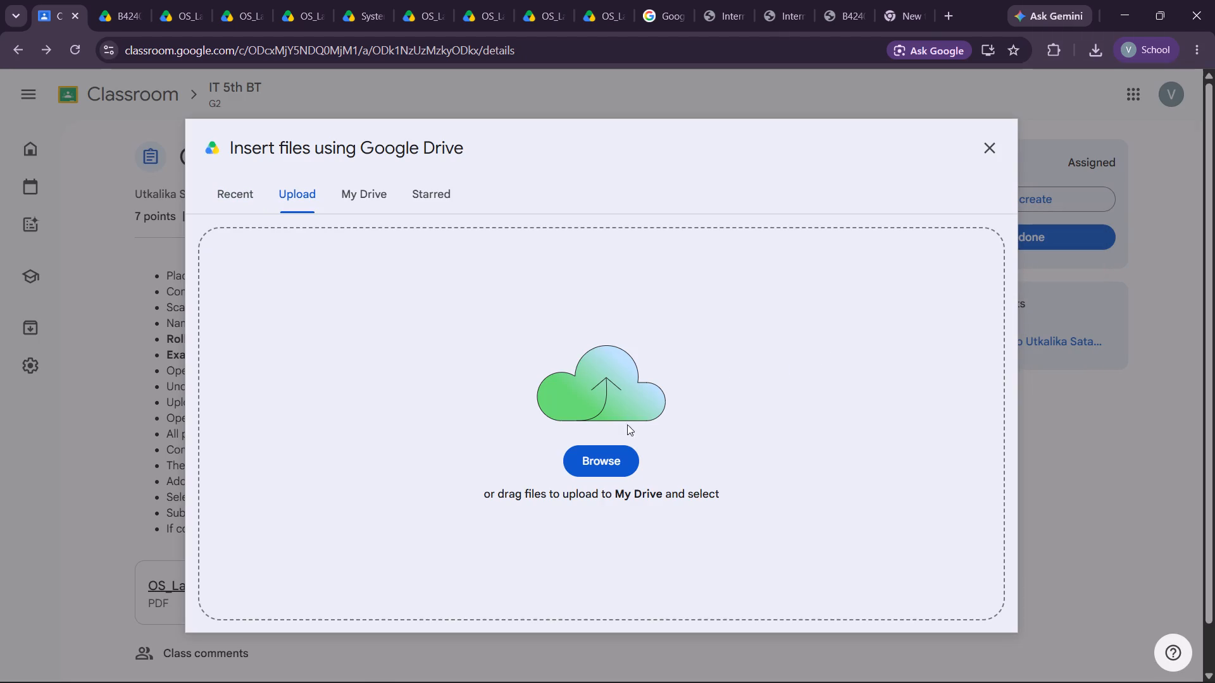
click(611, 461)
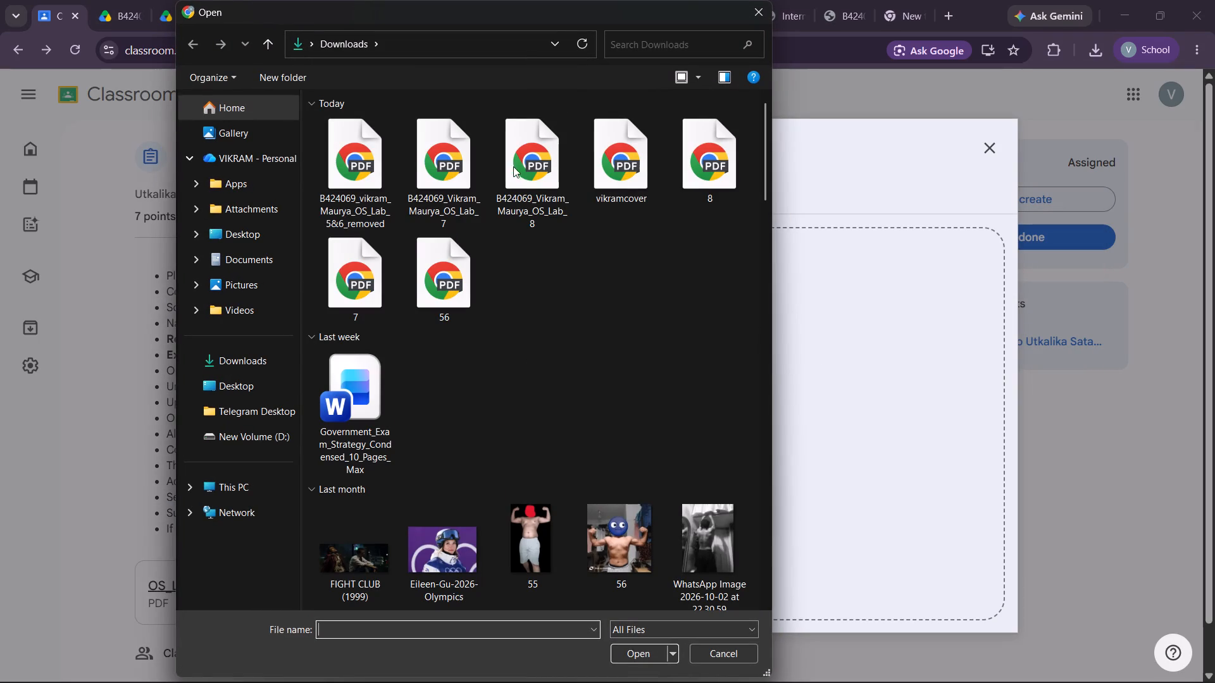
click(459, 187)
click(645, 647)
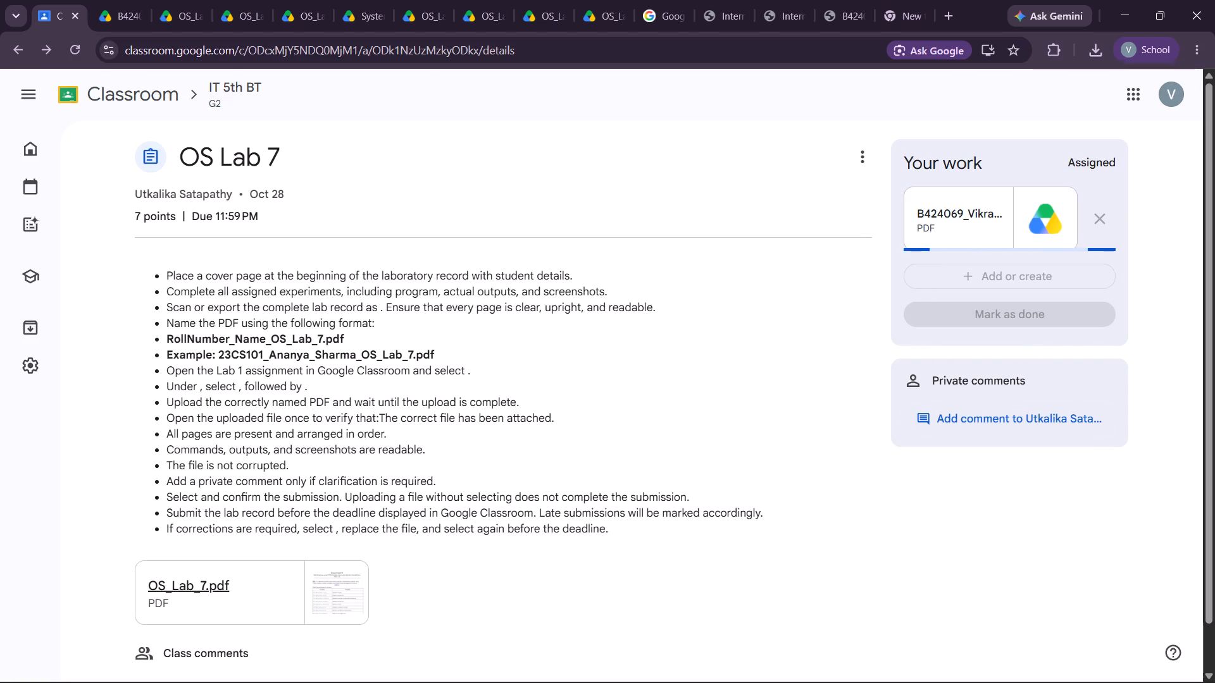
Turn in the OS Lab 7 assignment with its attached PDF.
click(1027, 315)
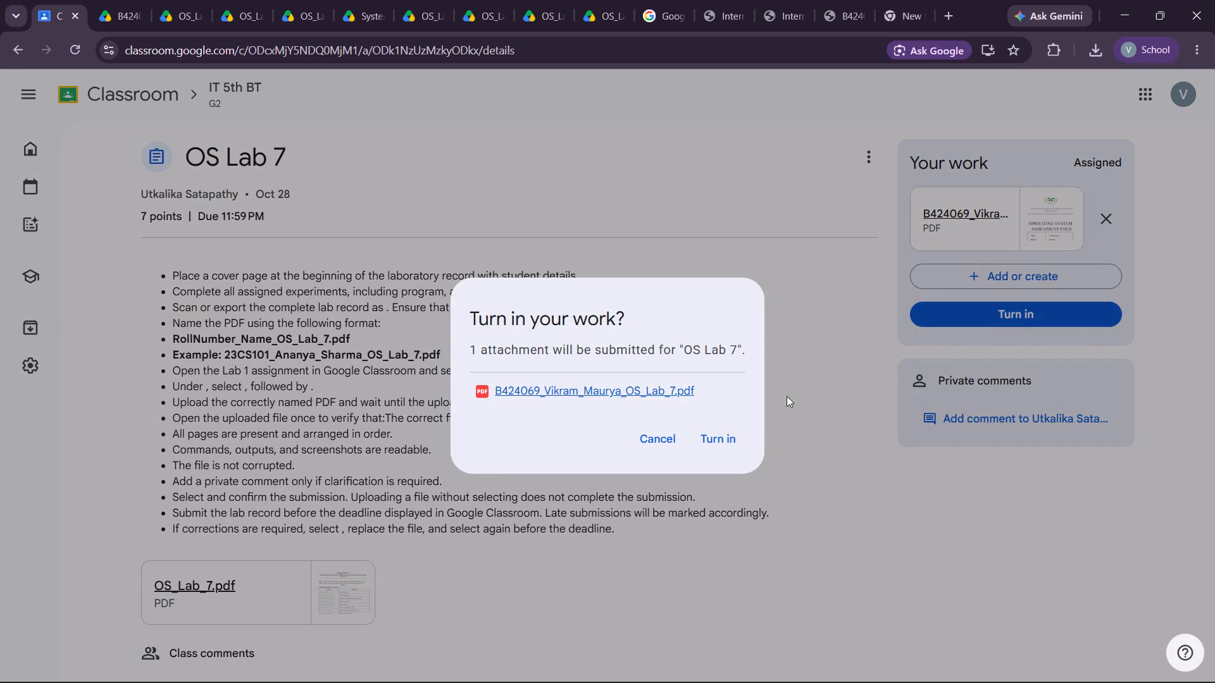
click(718, 437)
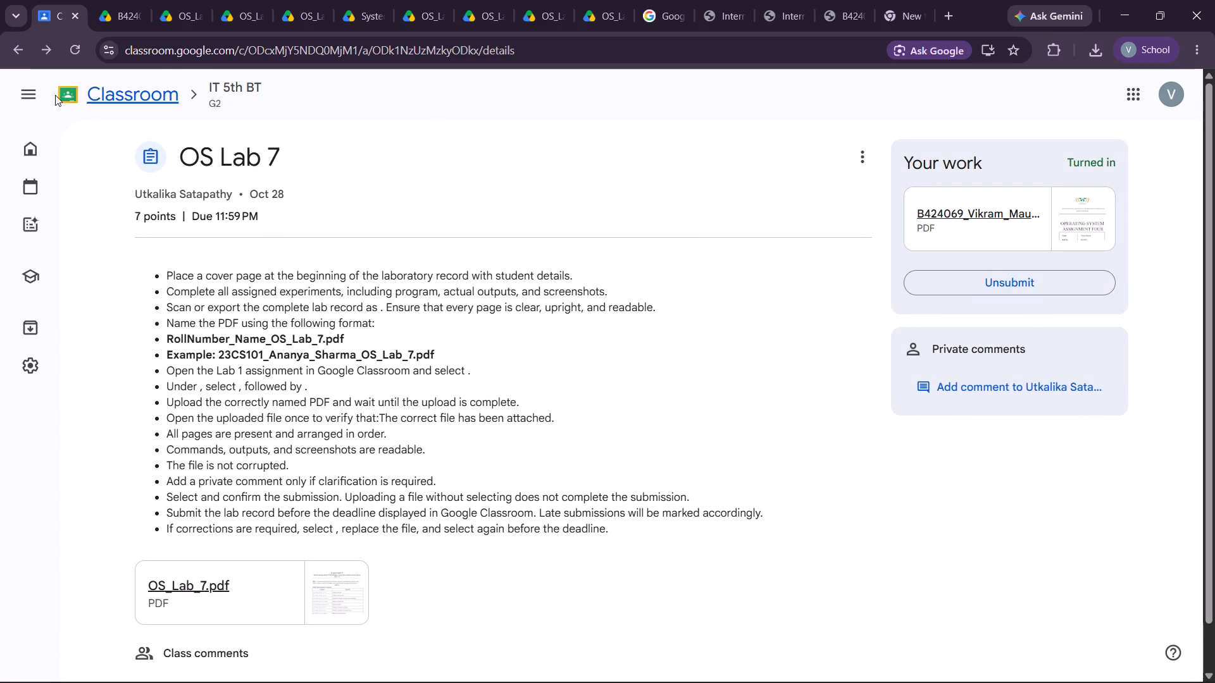
Check the class stream and the Class Assignment 1 submission, ending on the Classroom home page.
click(19, 56)
scroll(692, 292, down, 1)
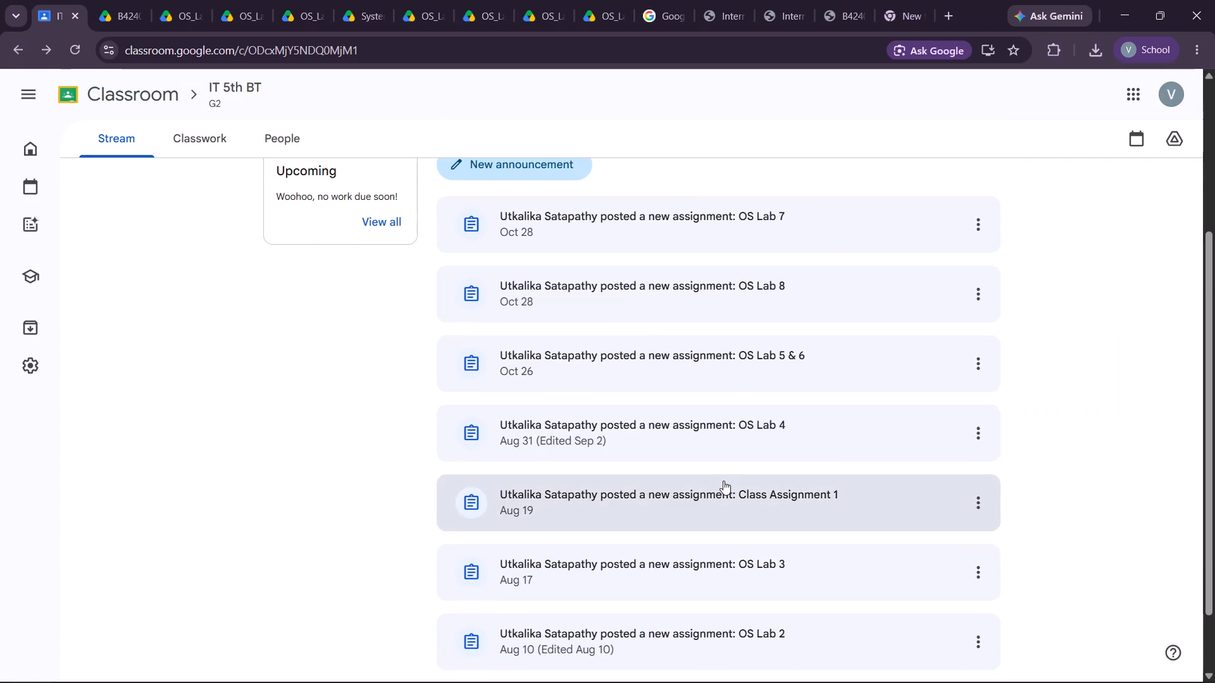
click(722, 501)
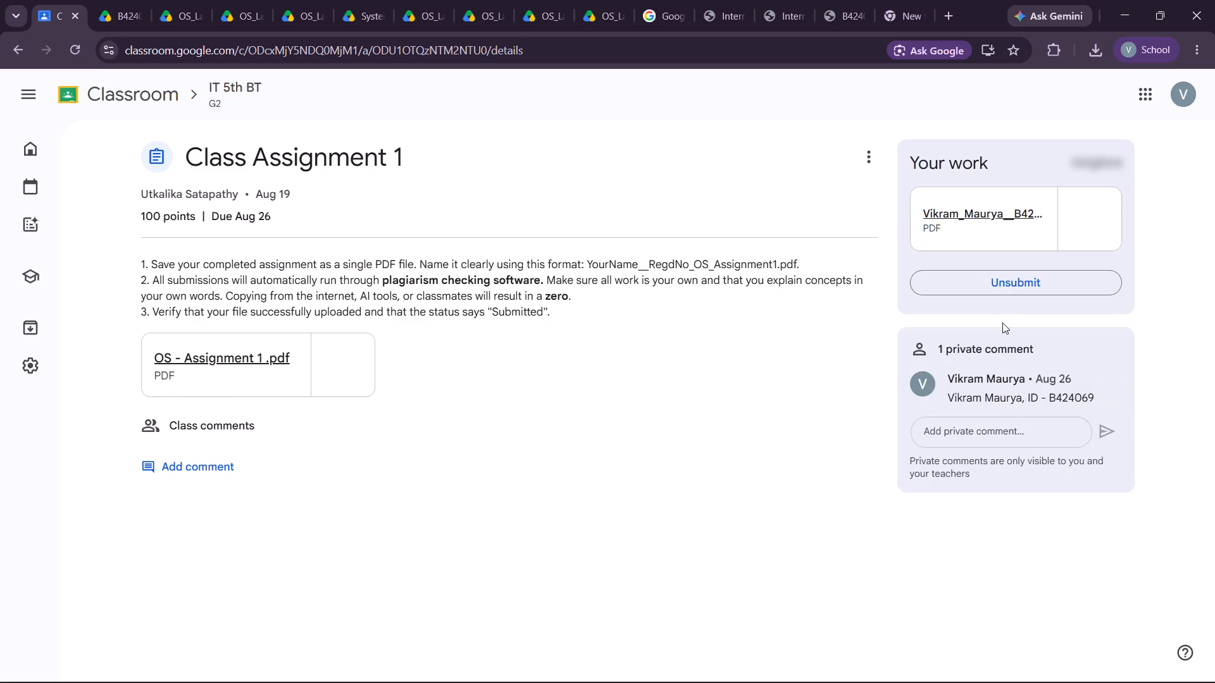
click(13, 56)
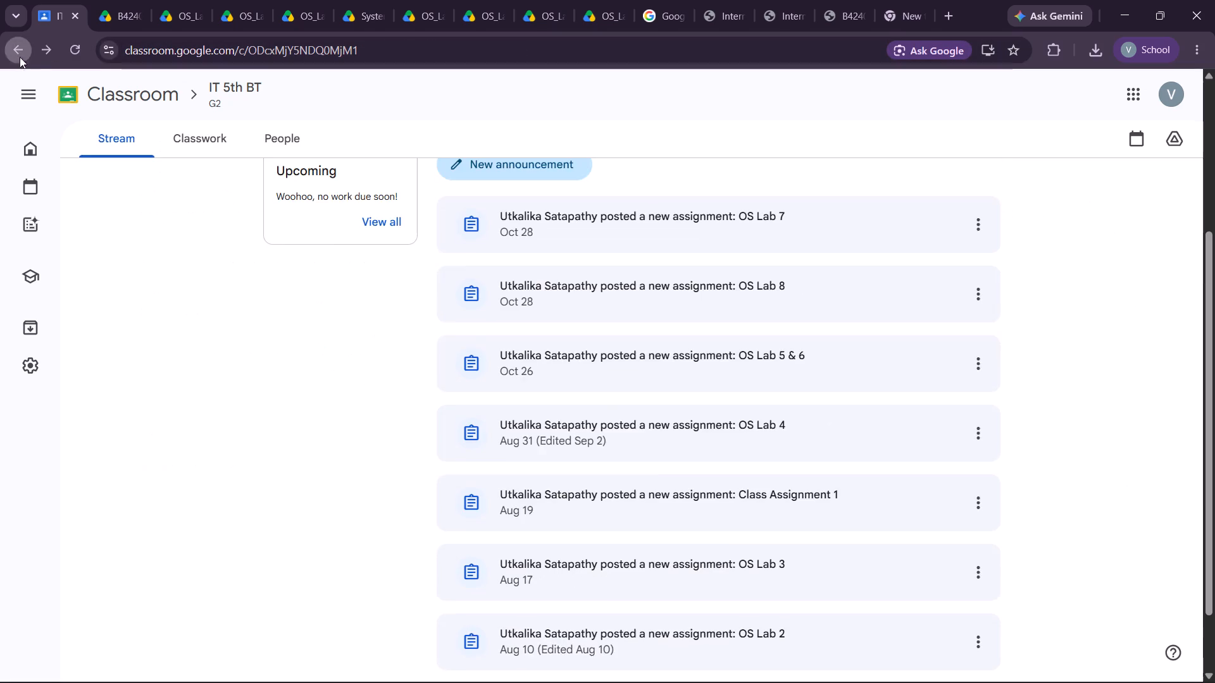
scroll(637, 421, up, 5)
scroll(637, 421, down, 4)
scroll(637, 421, up, 10)
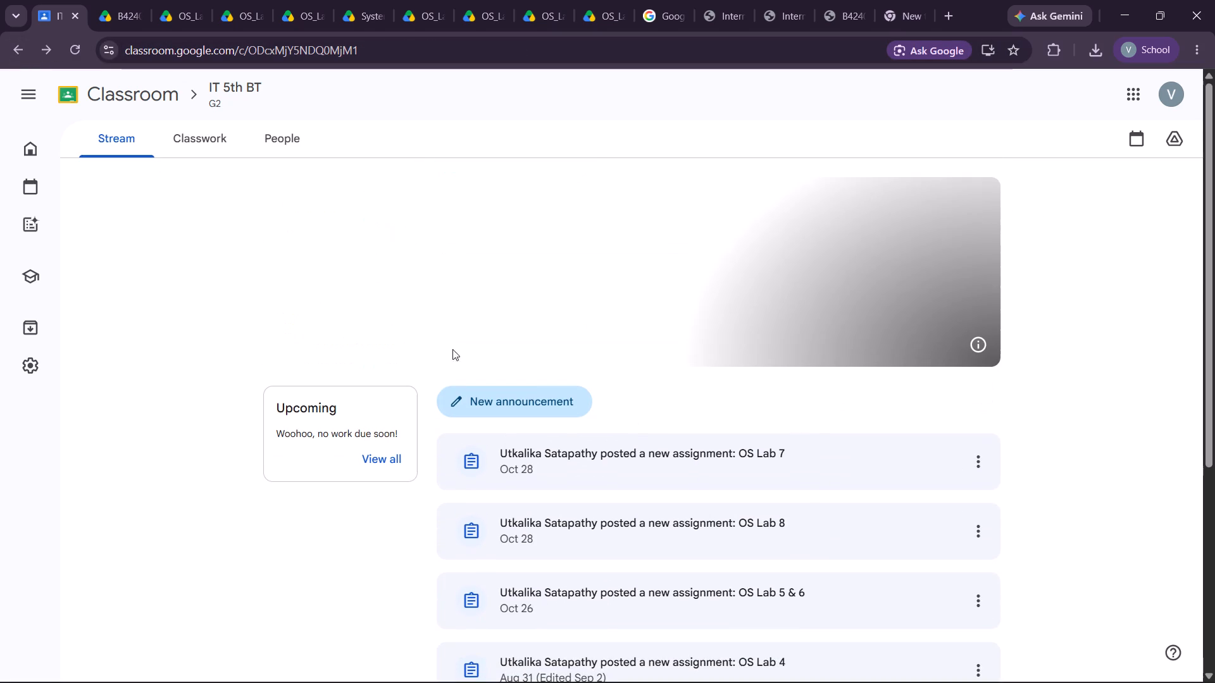
click(15, 54)
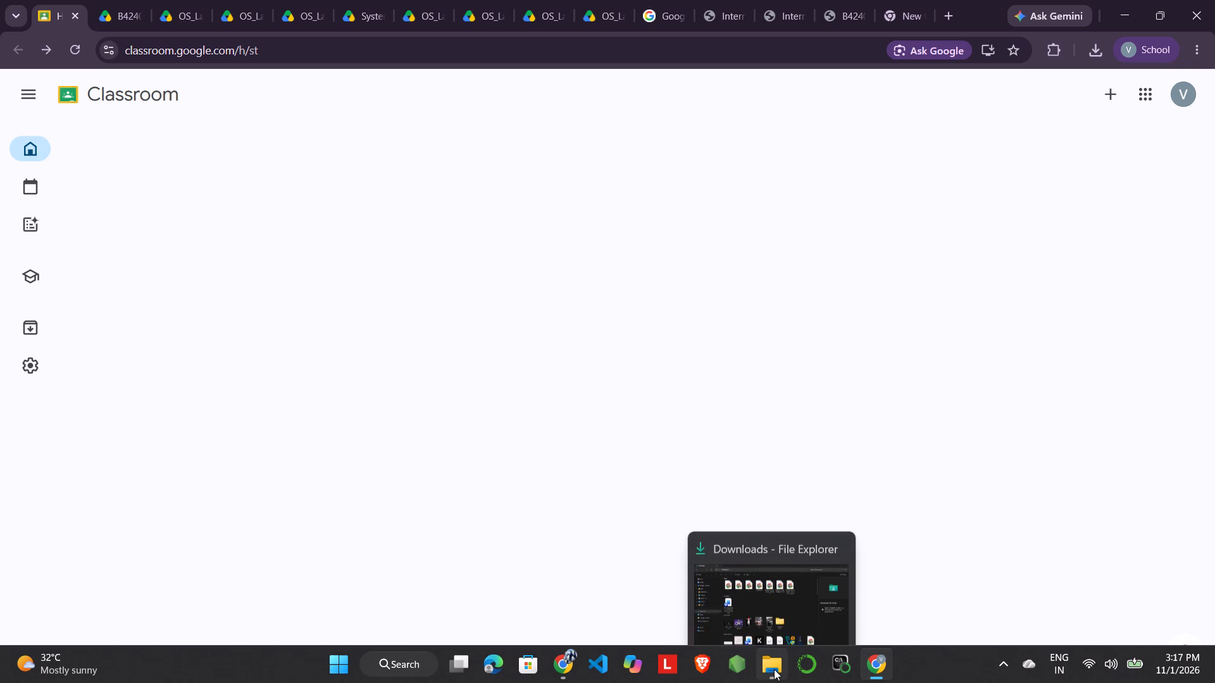
Open the PDF named 56 from the Downloads folder in File Explorer to inspect it, and close it again.
click(774, 669)
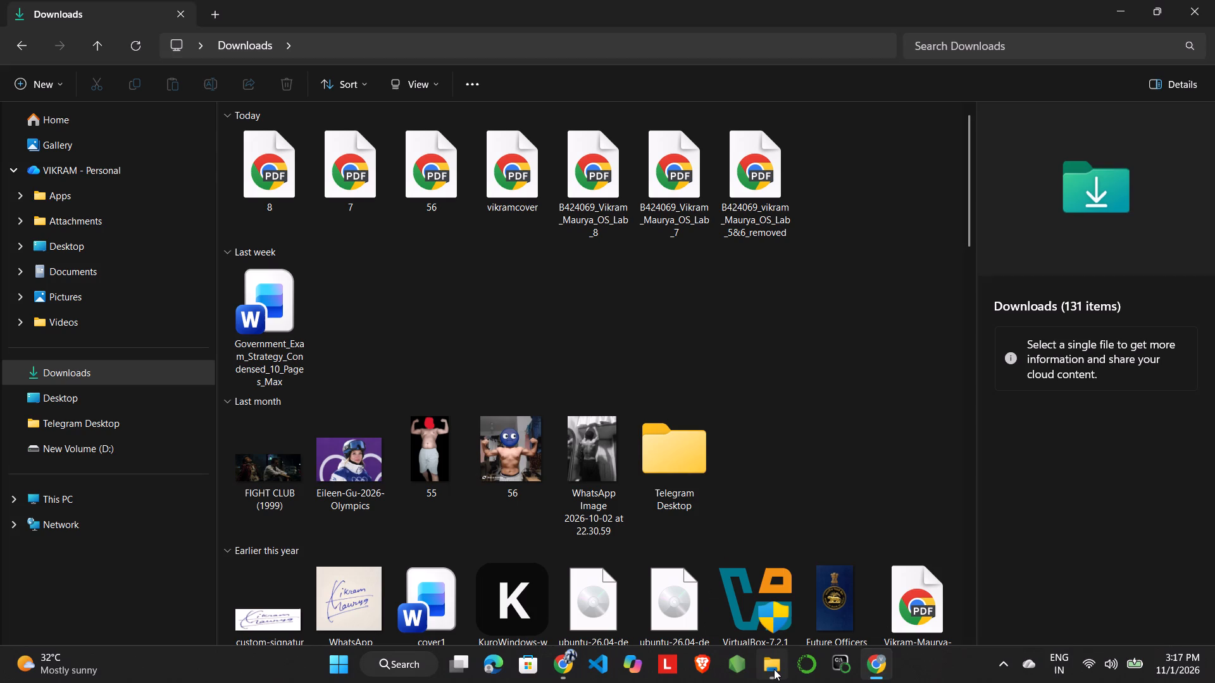
click(852, 209)
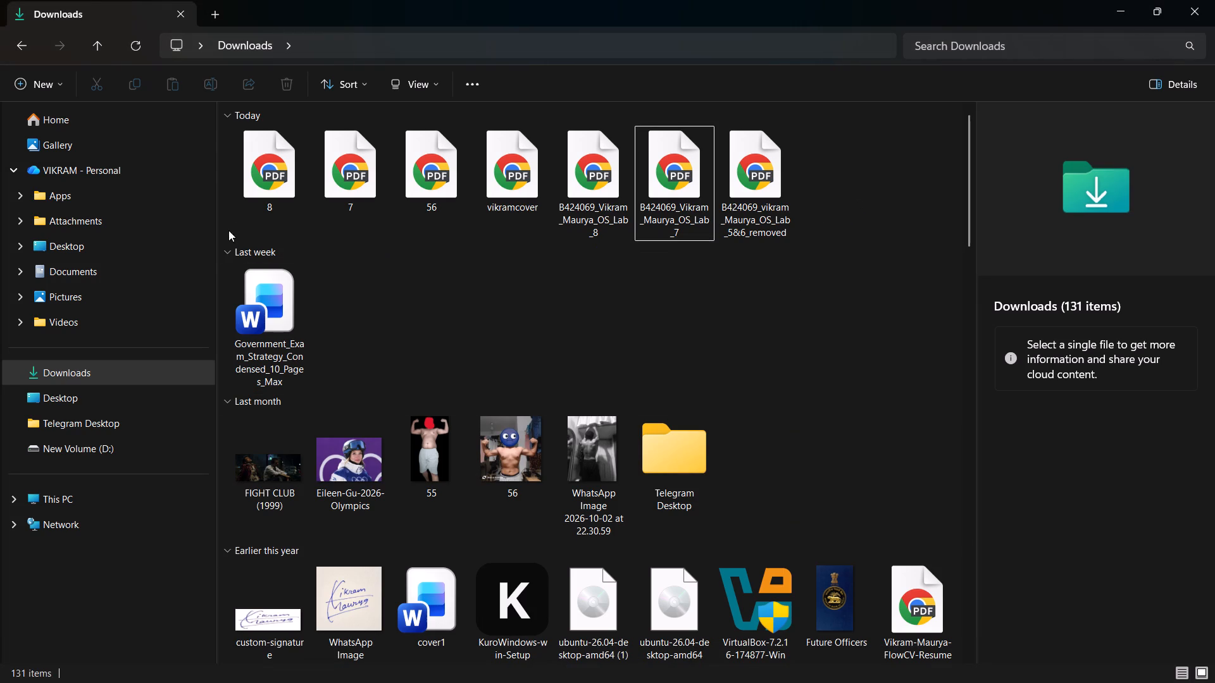
double_click(422, 204)
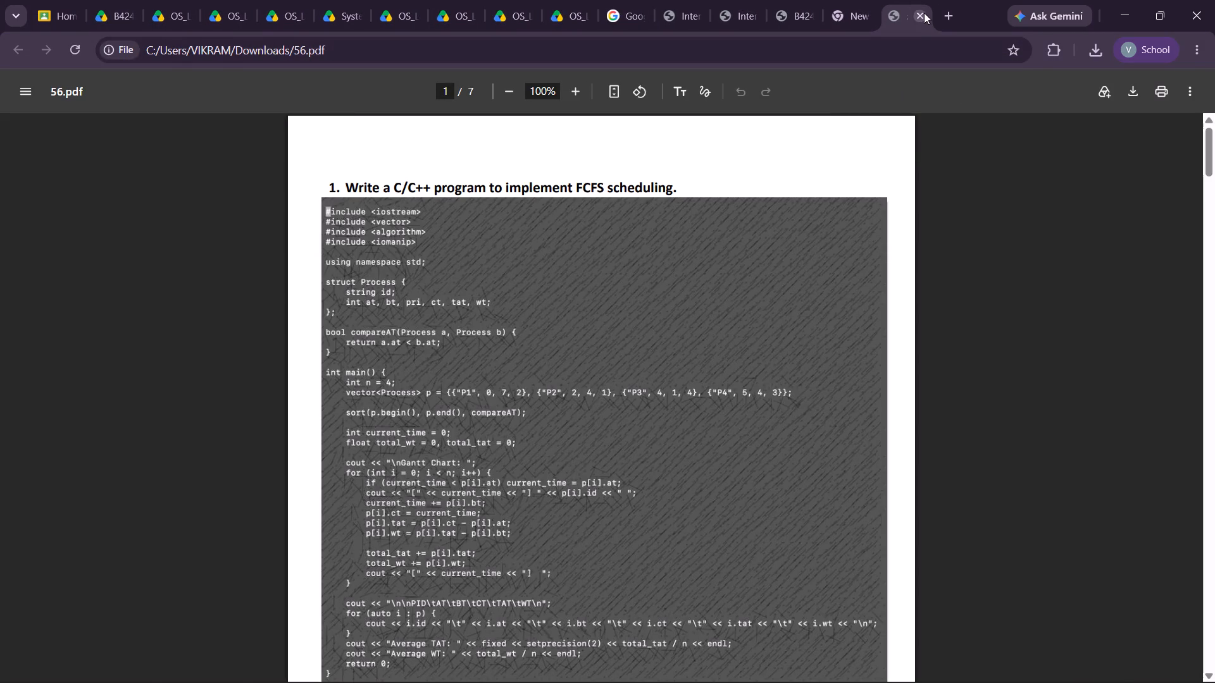
click(924, 13)
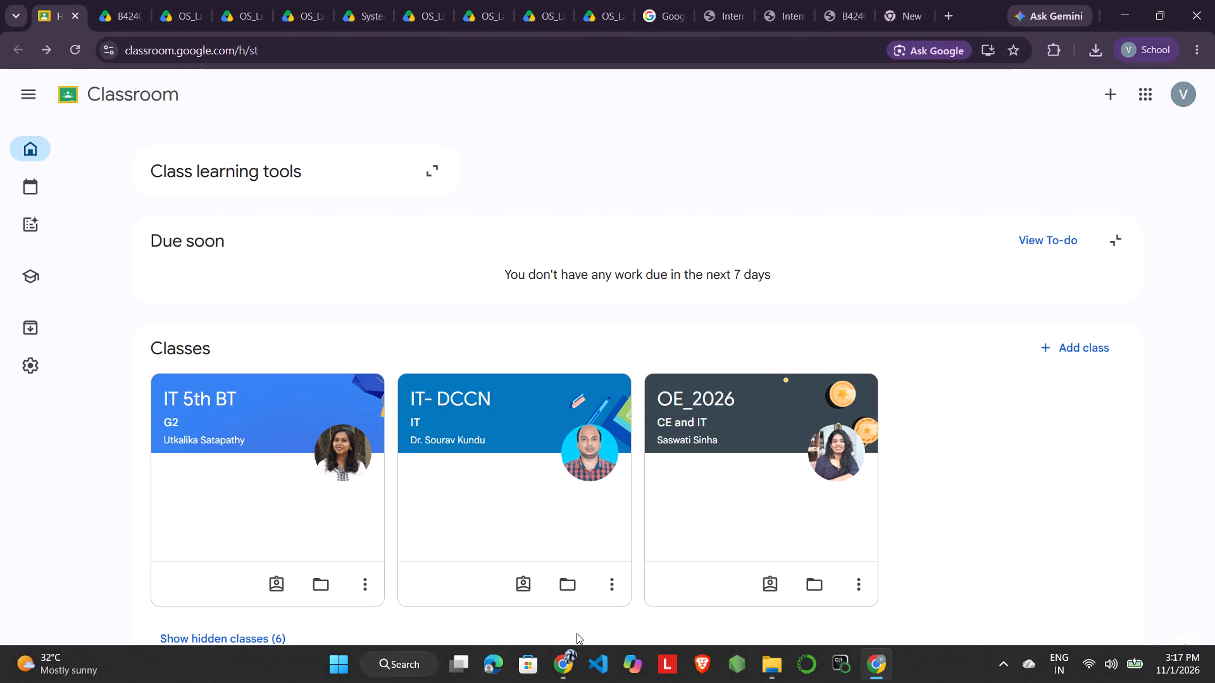
Switch to the other Chrome window showing the internet speed test search.
click(569, 666)
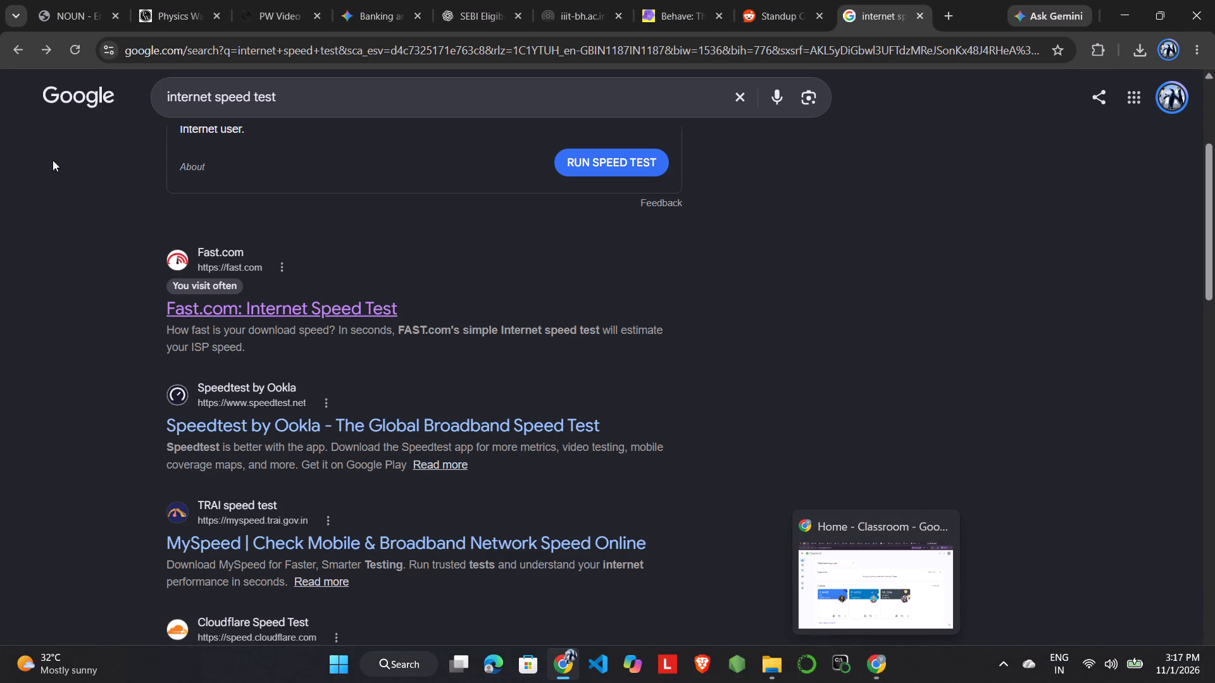
Switch back to the Classroom browser window and look through its open Drive PDFs, from OS_Lab_1.pdf to OS_Lab_3.pdf and System Call.pdf.
click(561, 667)
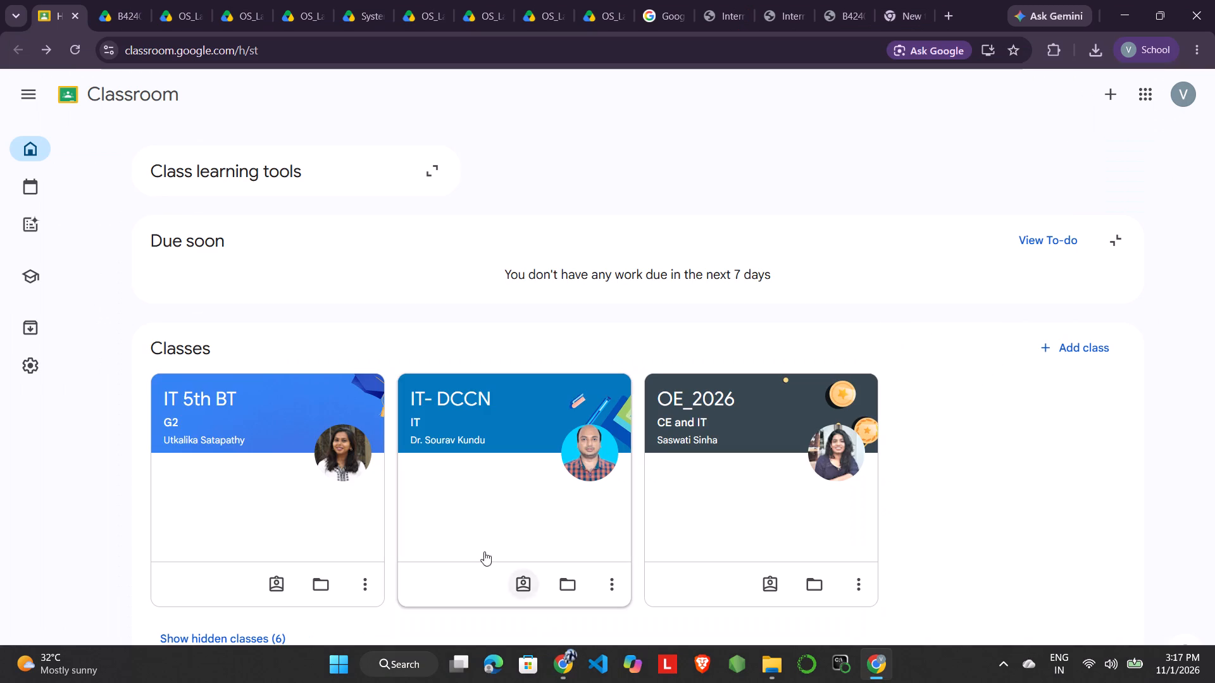
click(125, 0)
click(176, 10)
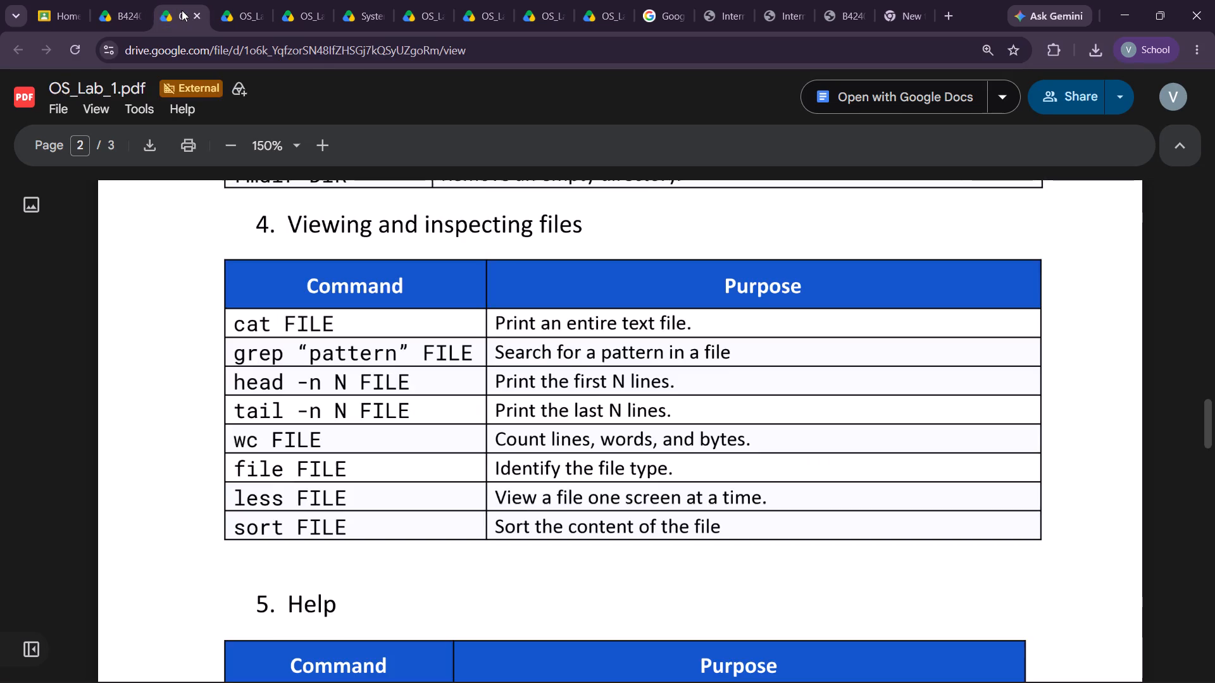
click(228, 9)
click(300, 13)
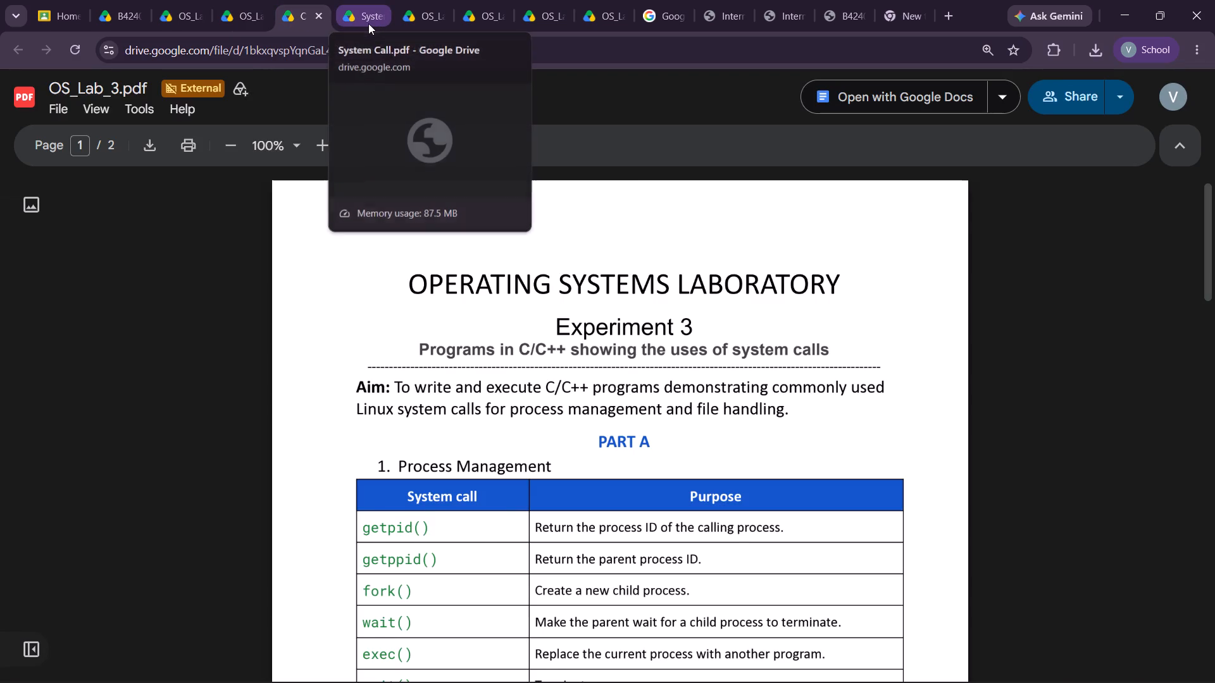
click(368, 23)
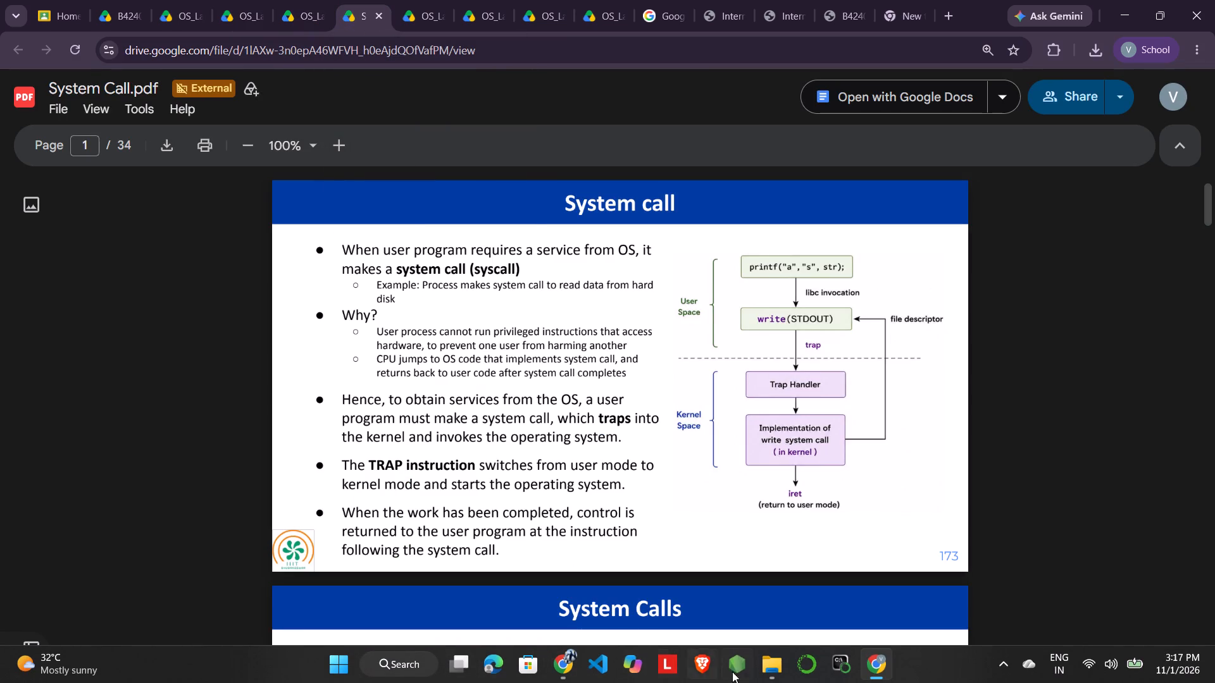
Open Windows search with its list of recent searches.
click(403, 659)
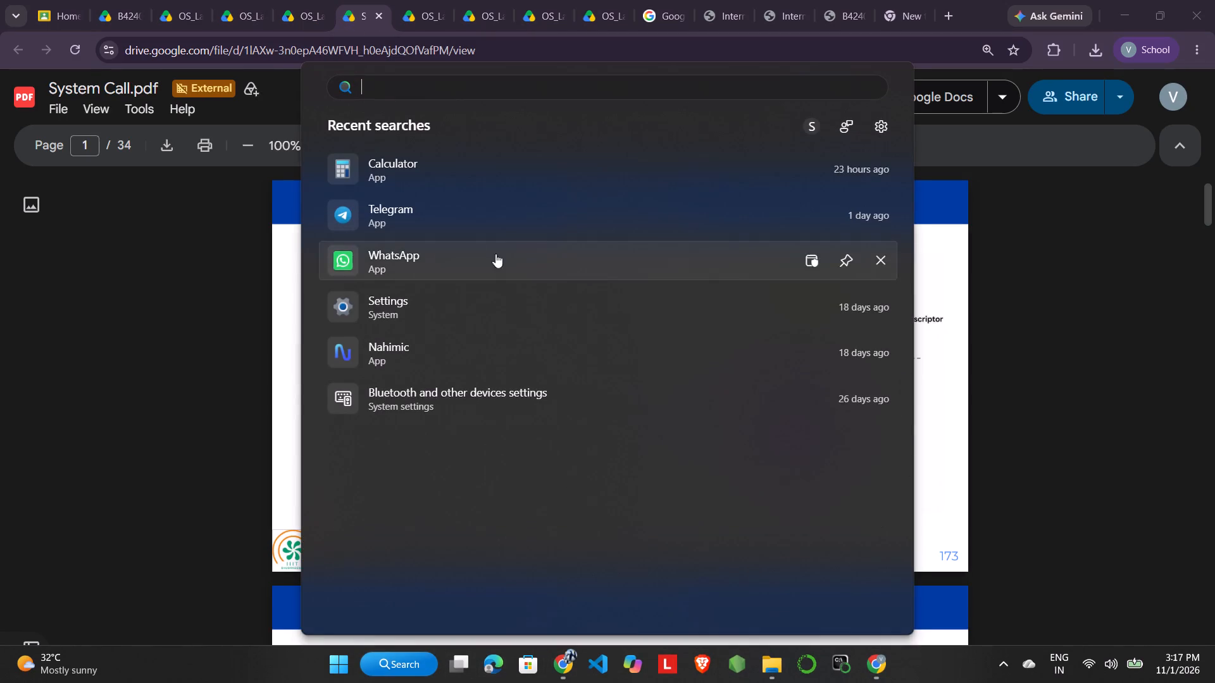
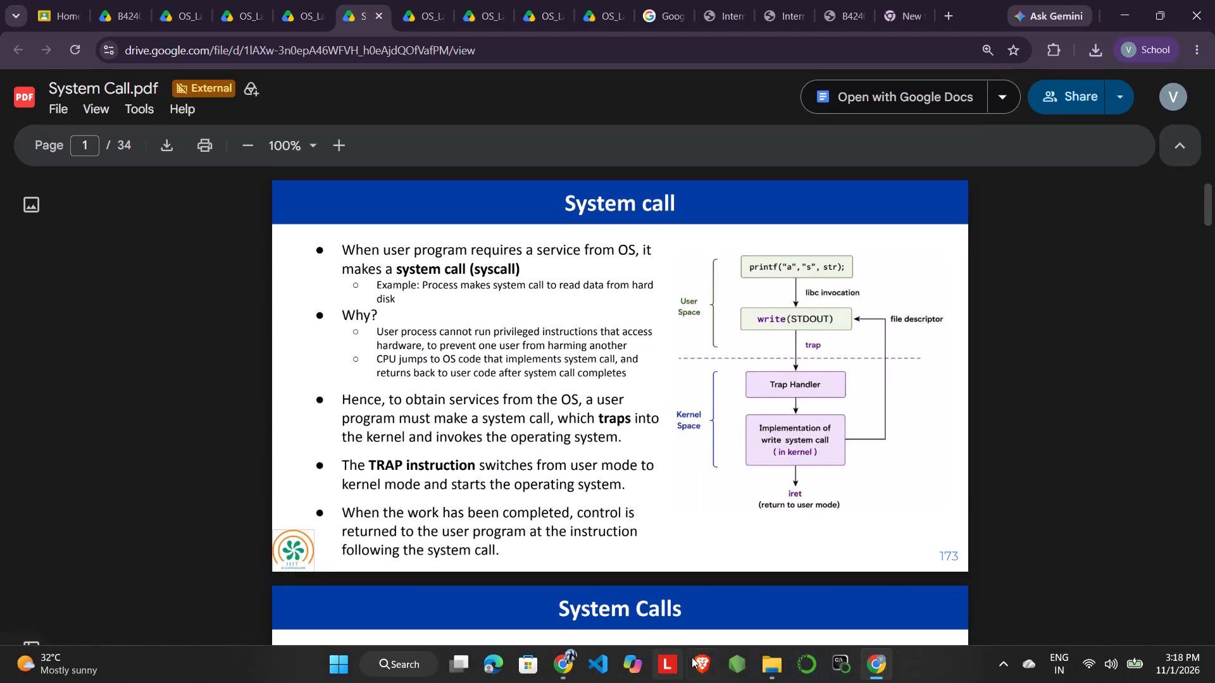
Open the cover page PDF from the Downloads folder in File Explorer and look through its title and student details.
click(765, 663)
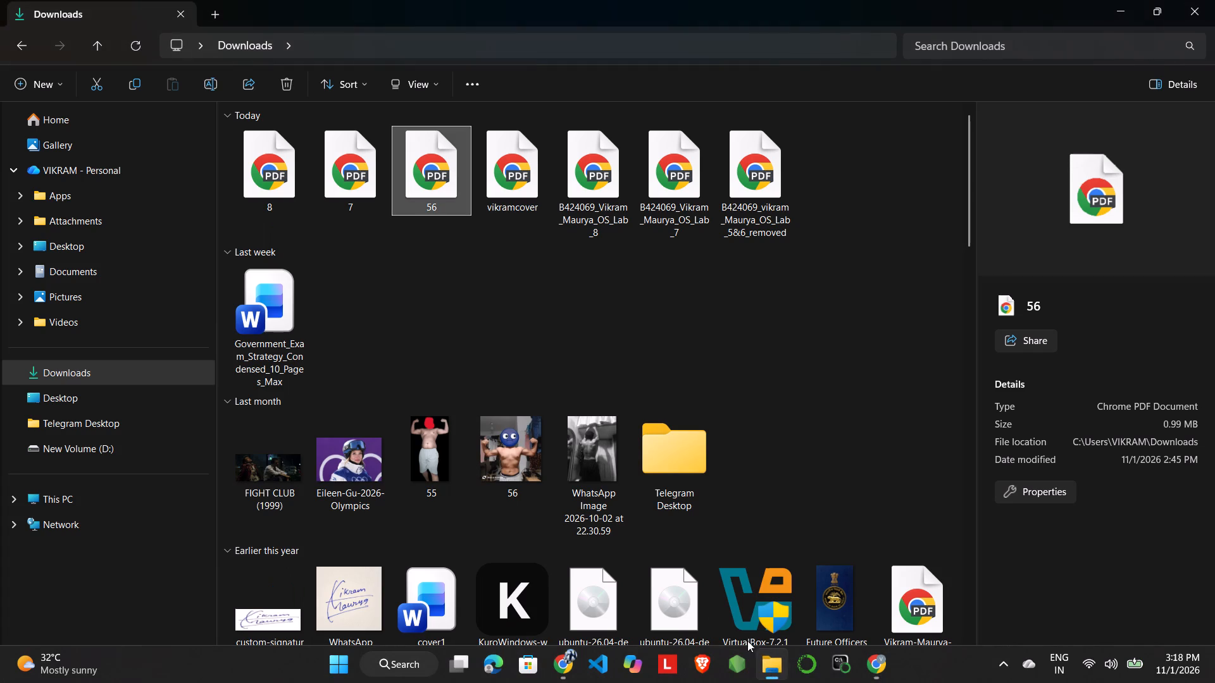
double_click(523, 179)
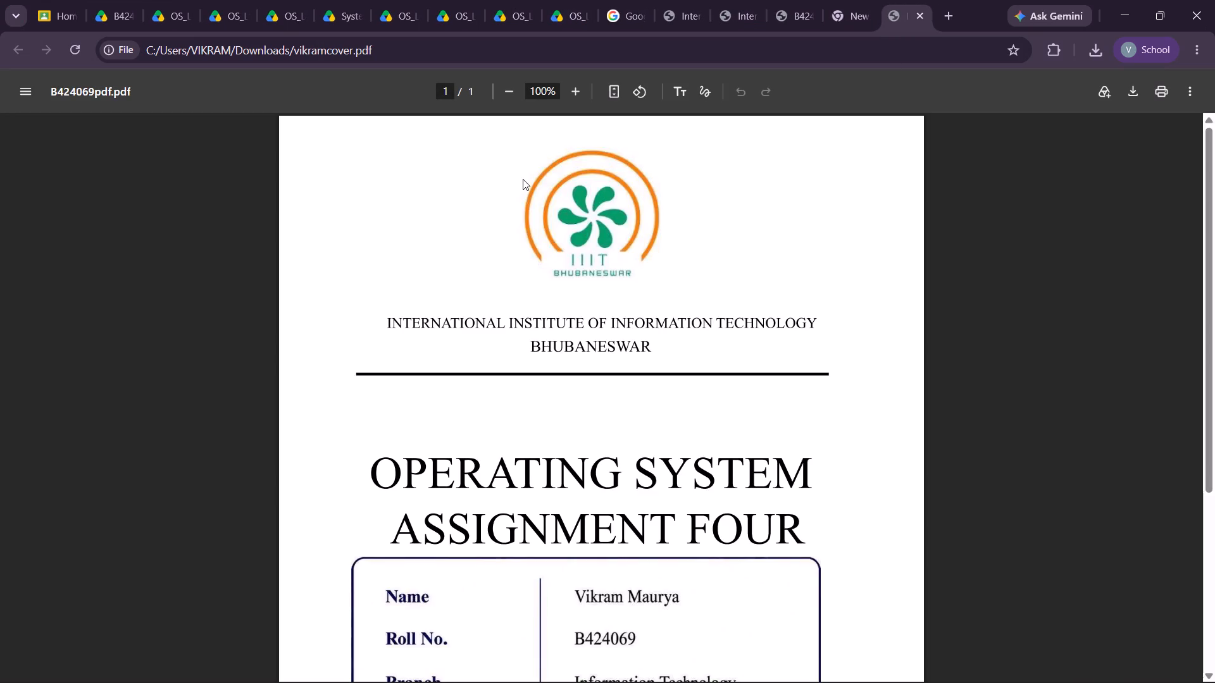
scroll(588, 404, down, 8)
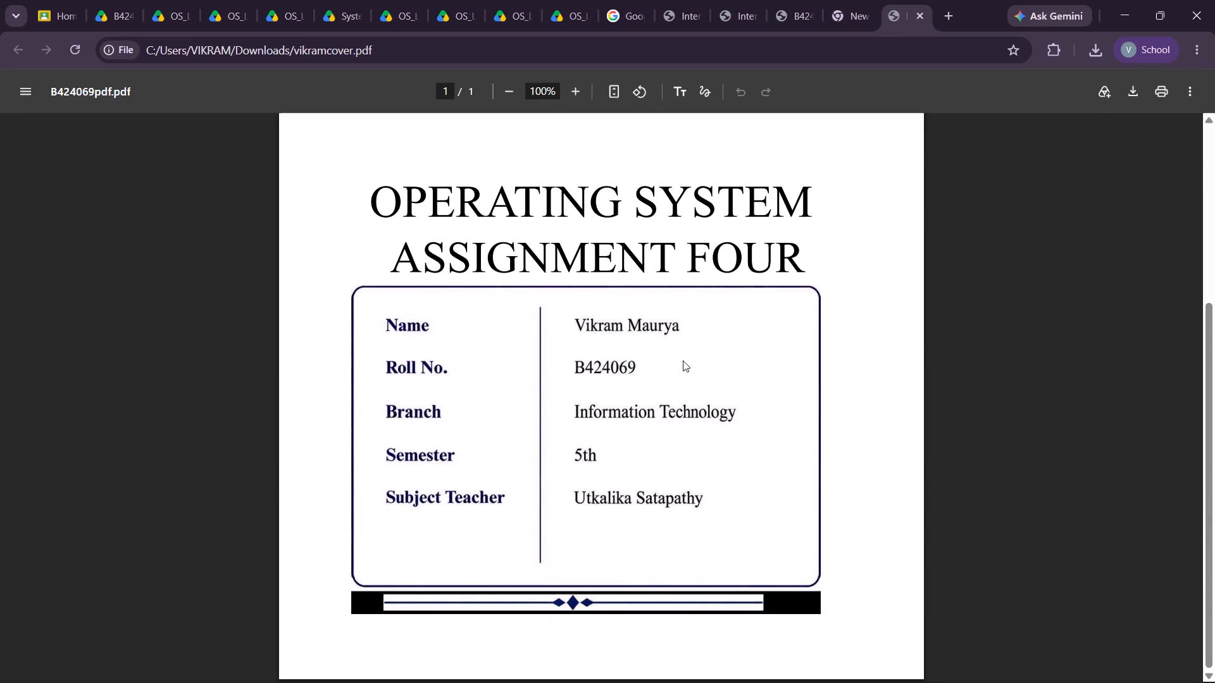
scroll(668, 347, down, 5)
scroll(667, 346, up, 11)
scroll(667, 346, down, 10)
scroll(667, 346, up, 9)
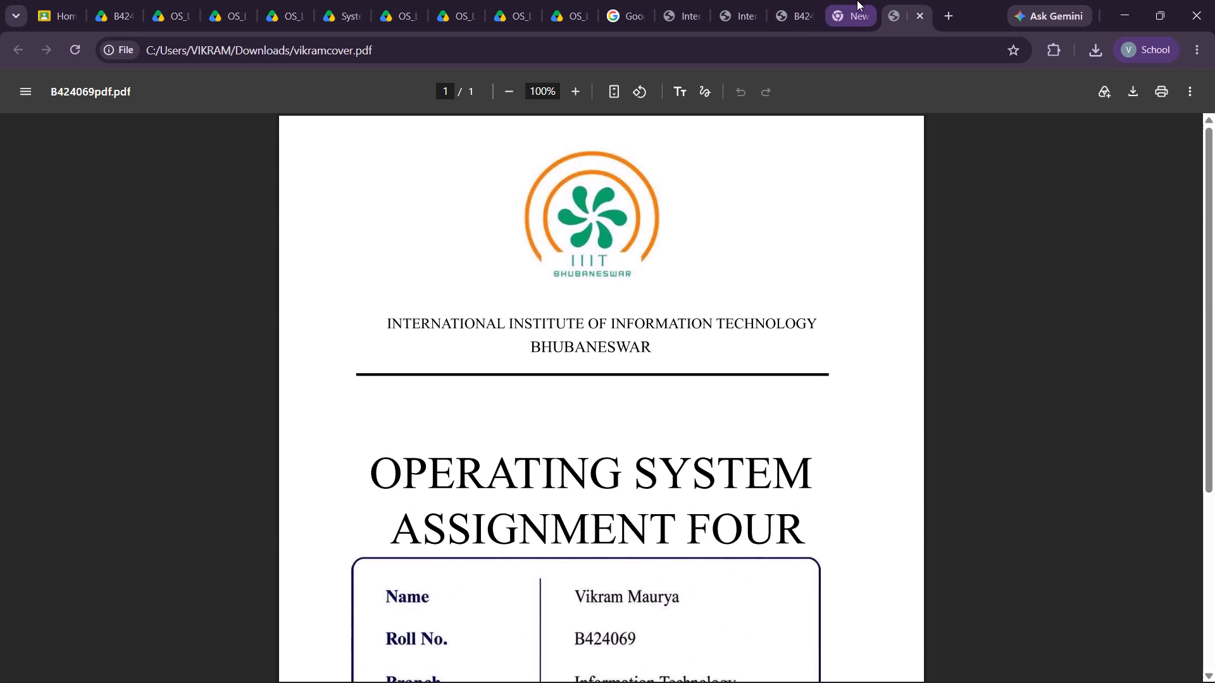
Switch from the cover page PDF to the blank new tab.
click(850, 1)
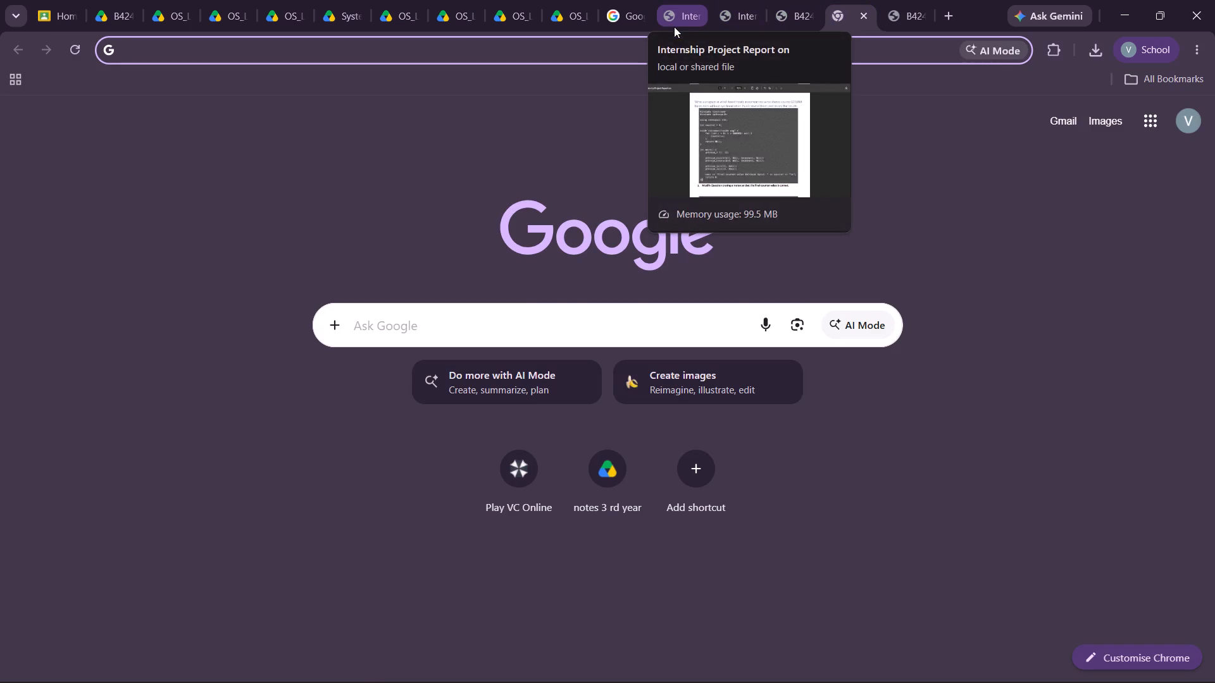
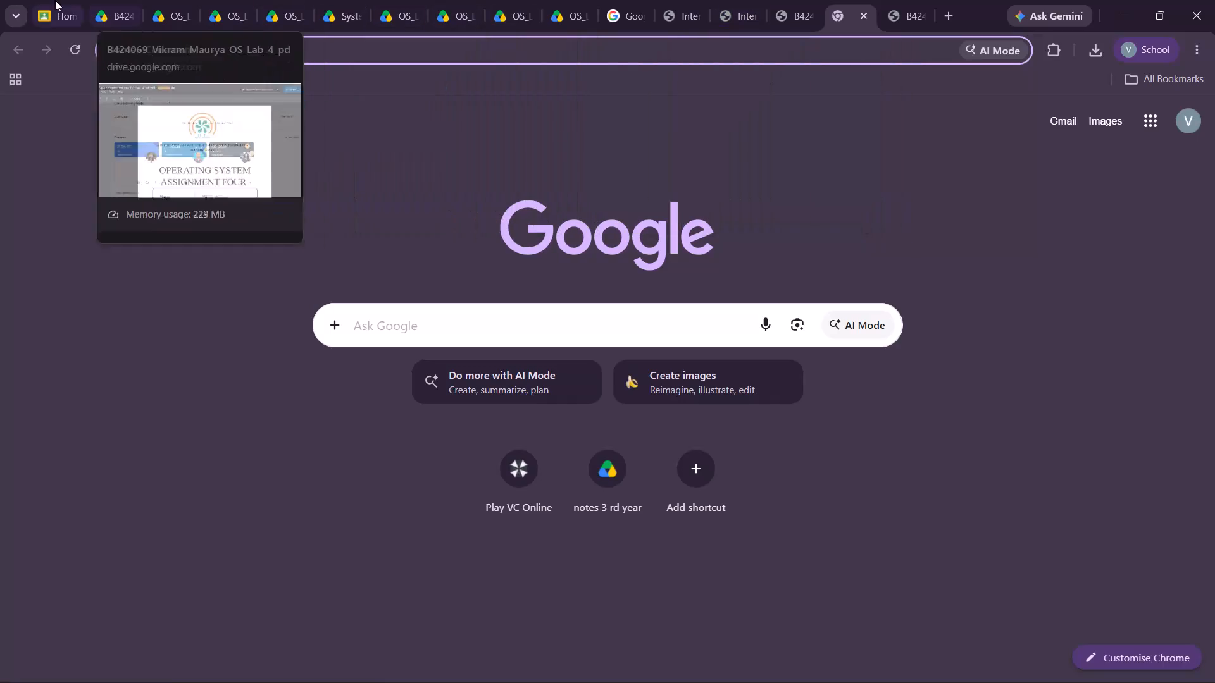
Open the OS Lab 7 assignment in the IT 5th BT class to check its due time and submission, and return to the stream.
click(45, 0)
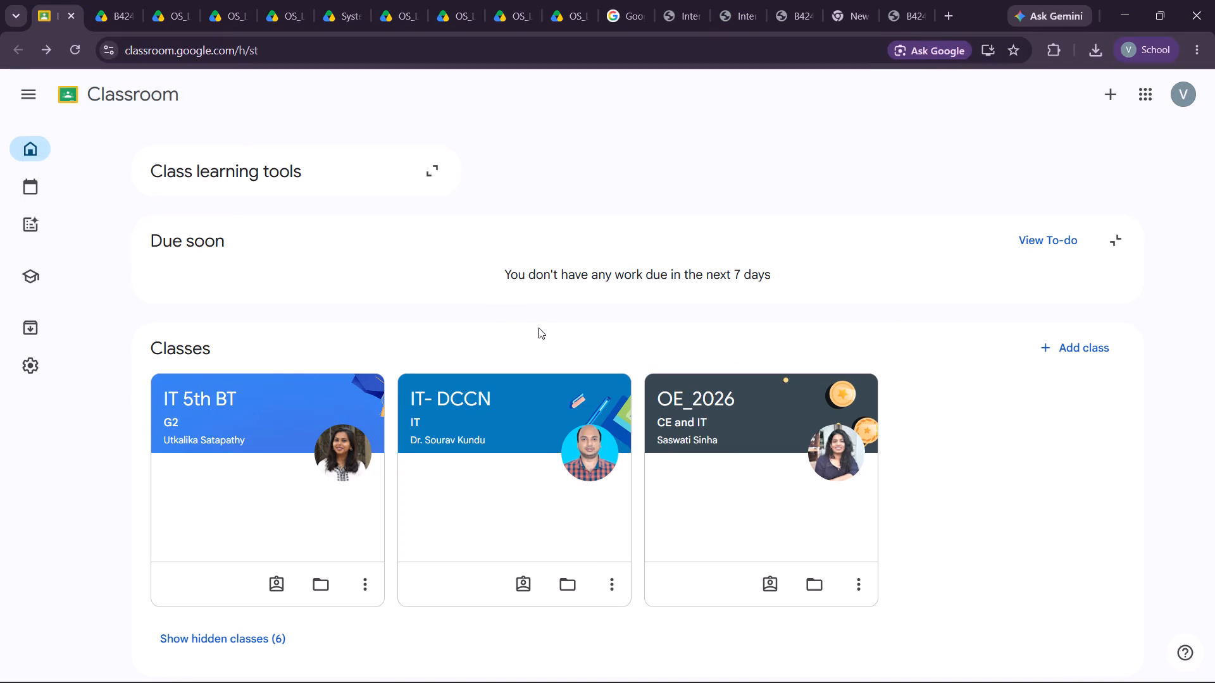
scroll(554, 333, down, 2)
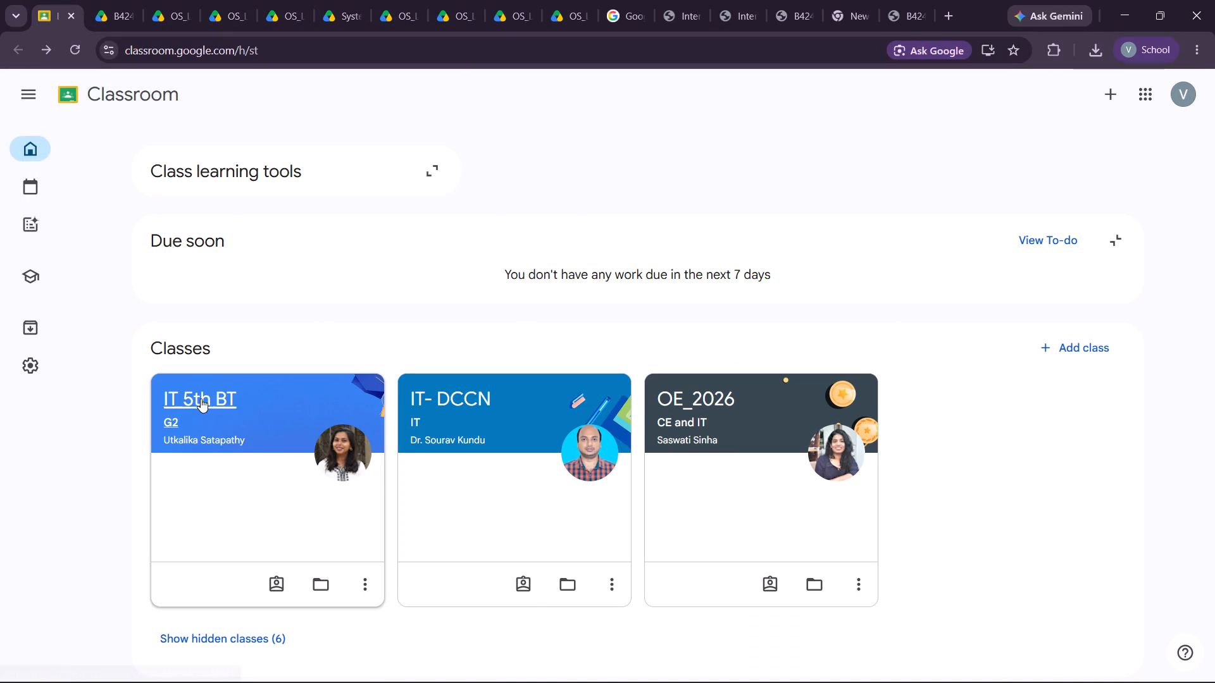
click(201, 398)
scroll(661, 286, up, 2)
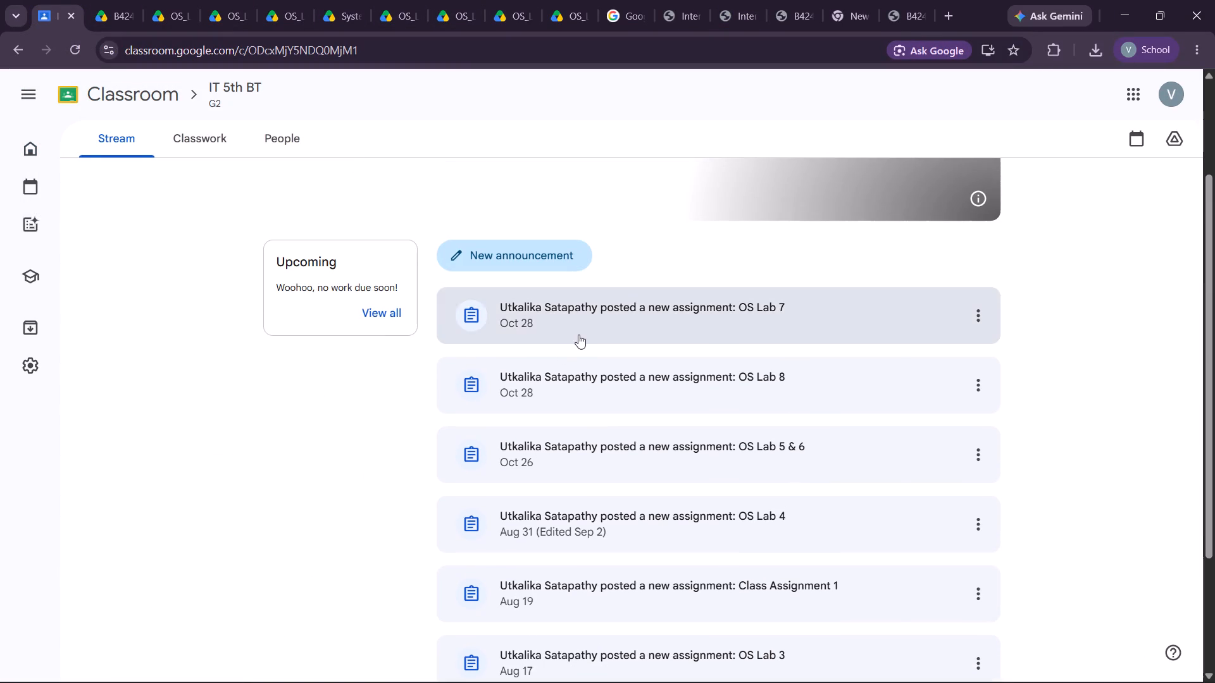
click(580, 333)
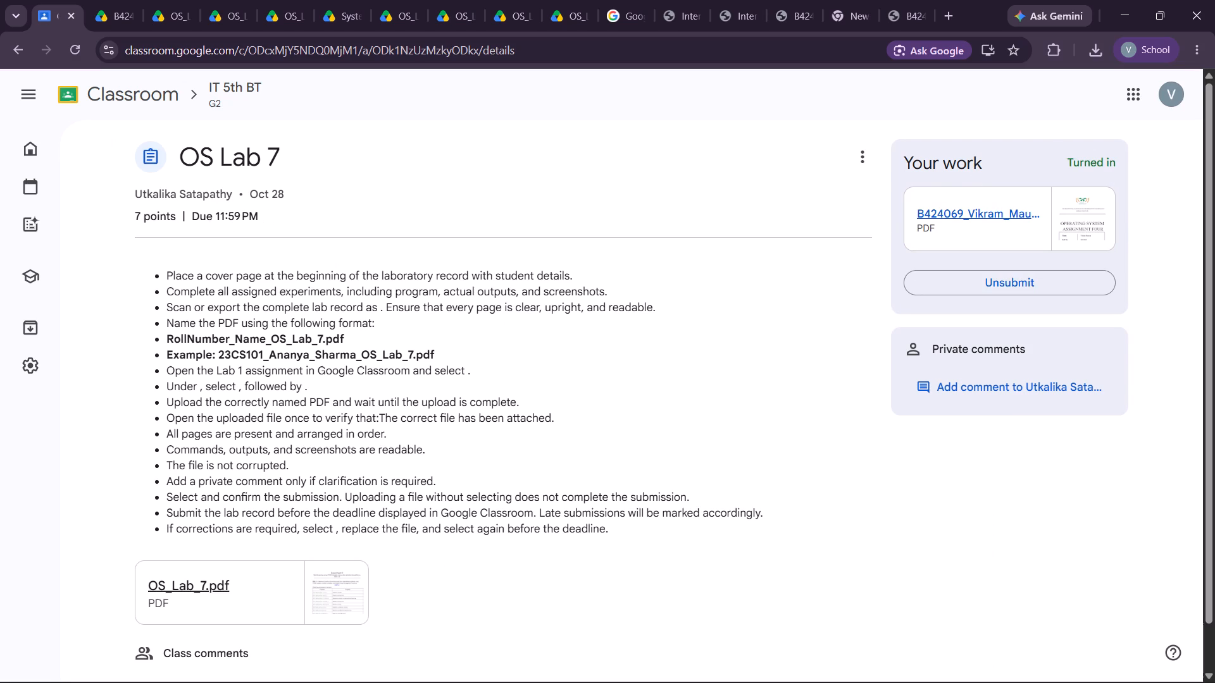
drag(196, 225, 249, 221)
click(292, 223)
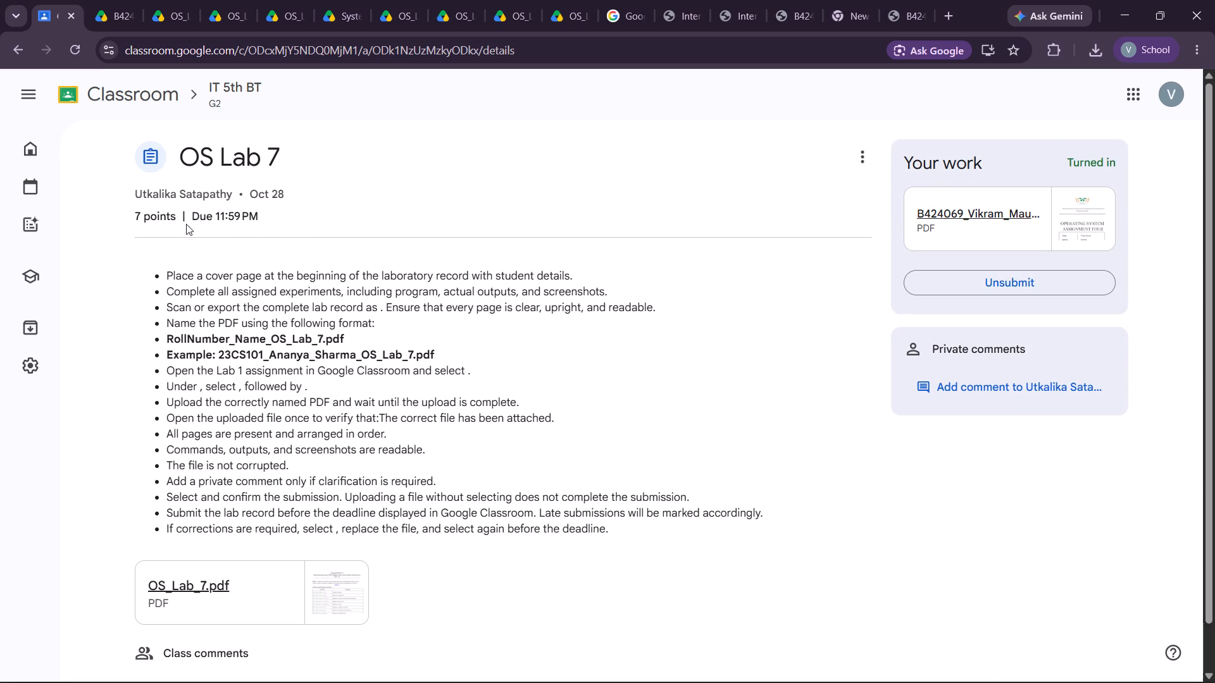
click(22, 60)
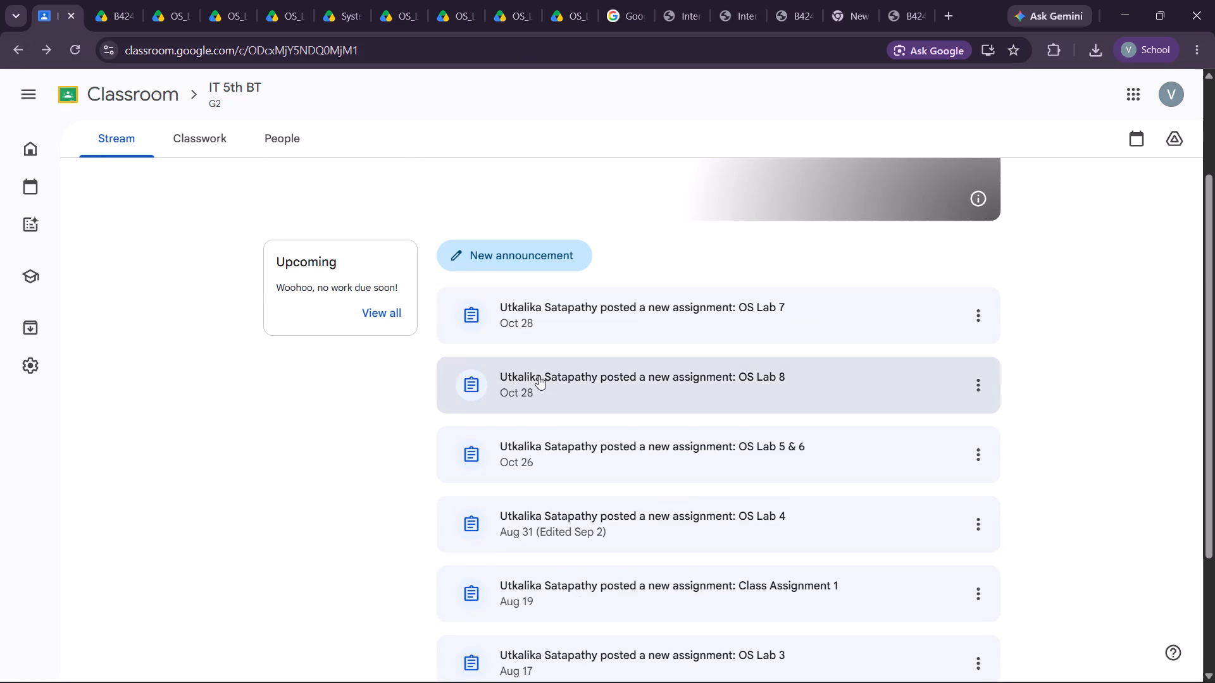
Look through the assignment posts in the IT 5th BT class stream.
scroll(544, 378, down, 3)
scroll(706, 443, up, 5)
scroll(680, 352, down, 5)
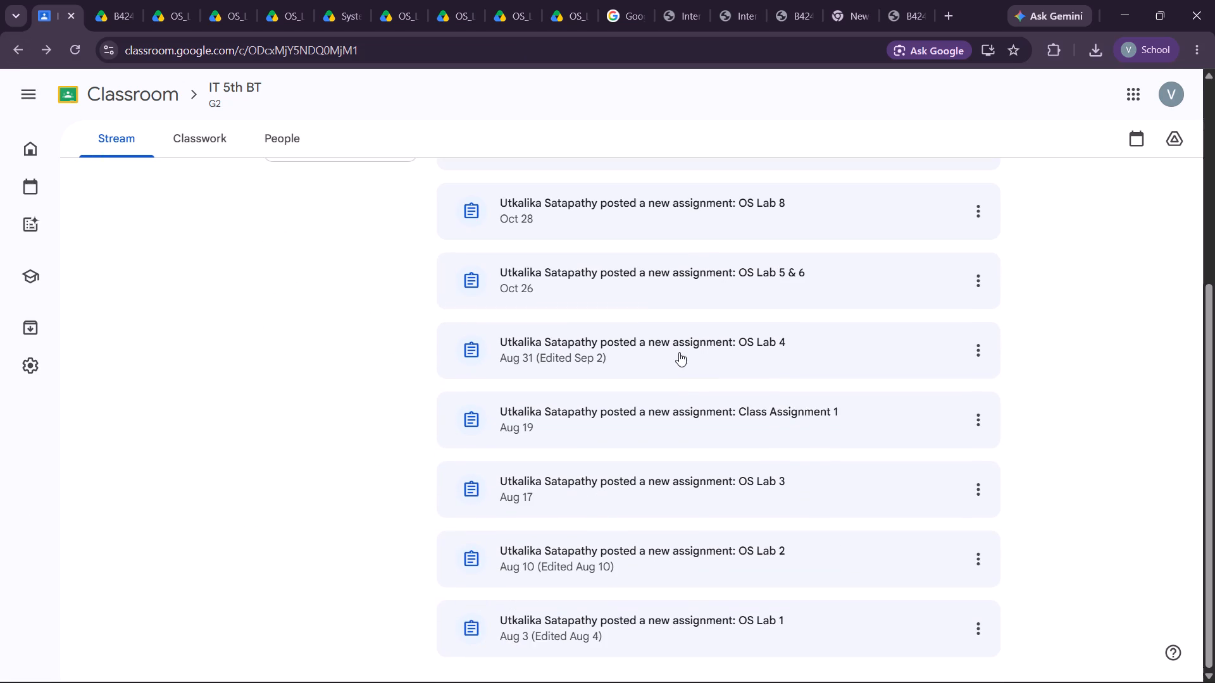
scroll(679, 352, down, 5)
scroll(685, 504, up, 6)
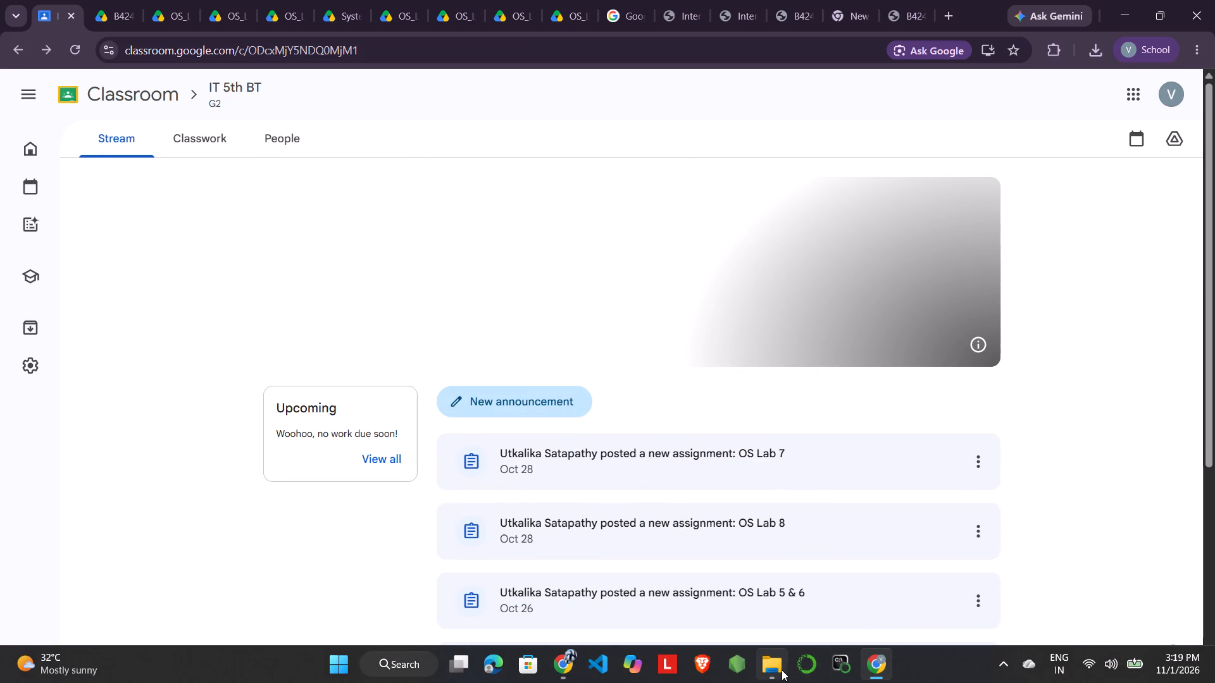
click(1106, 330)
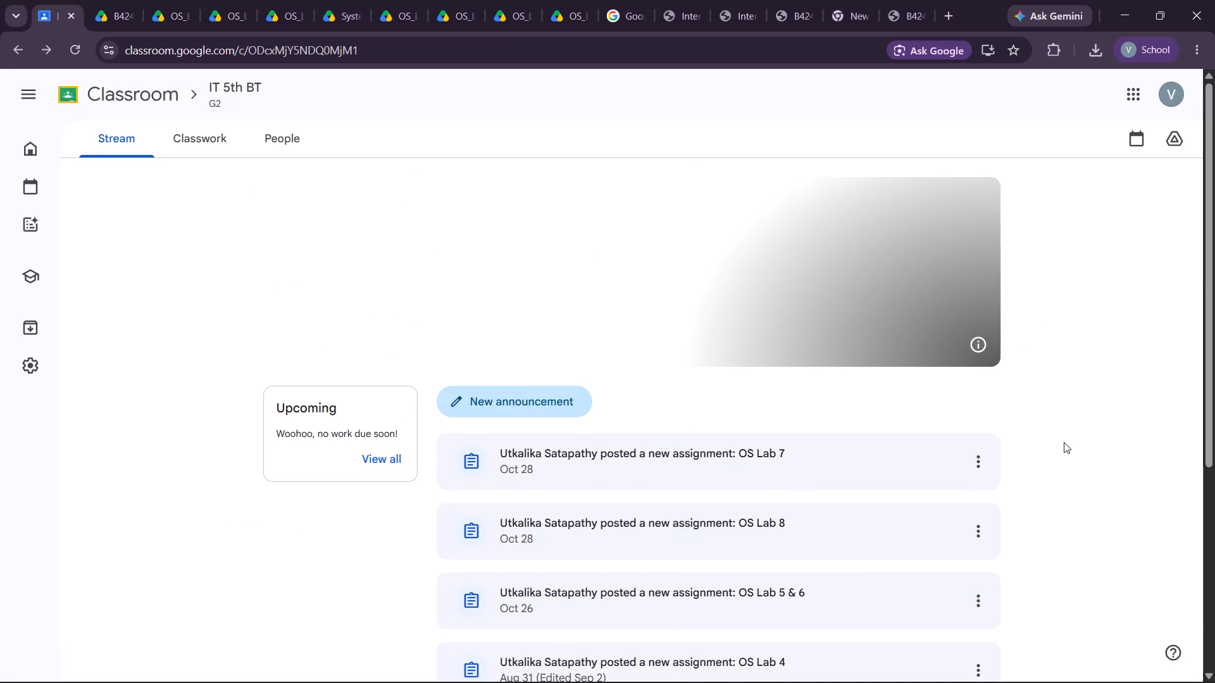
scroll(1064, 442, down, 10)
scroll(1064, 442, up, 10)
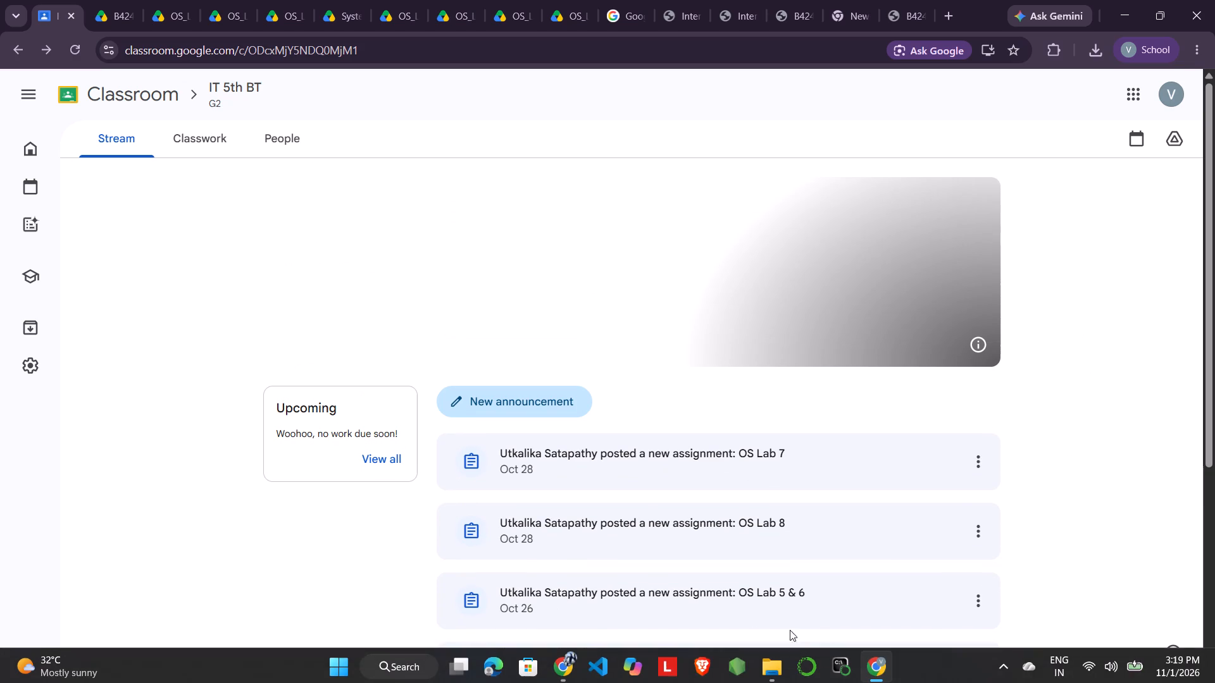
Switch to File Explorer and look through the Downloads folder for the lab PDFs and the cover file.
click(779, 663)
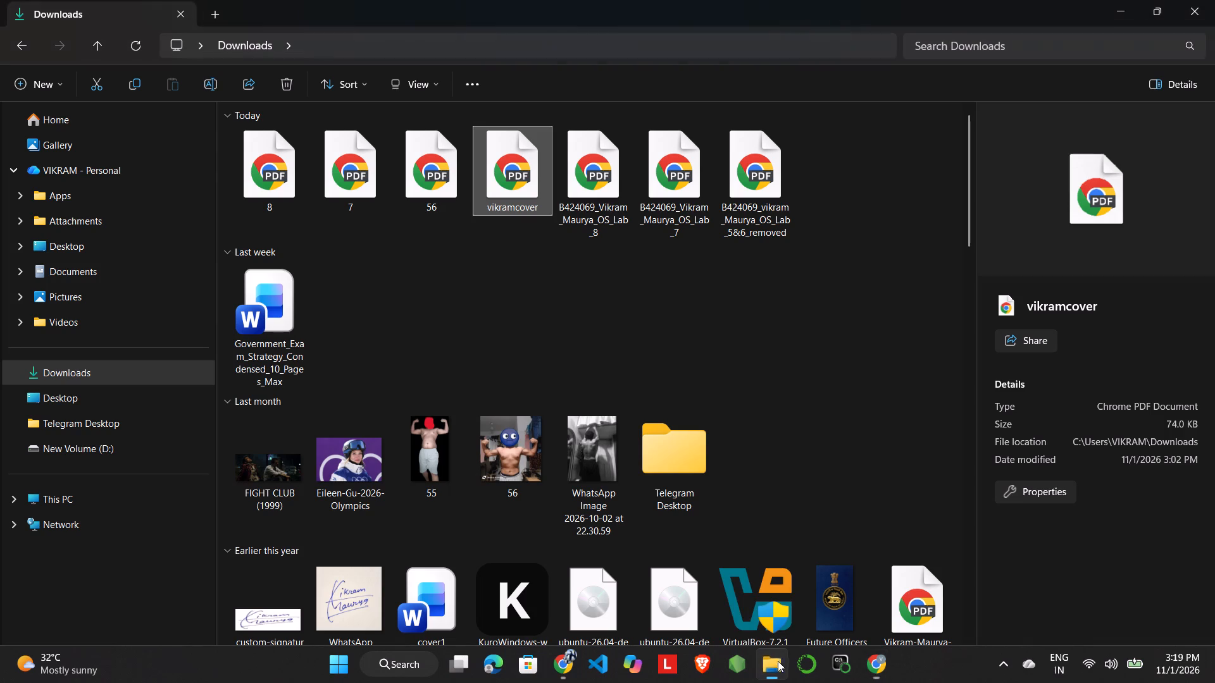
click(517, 247)
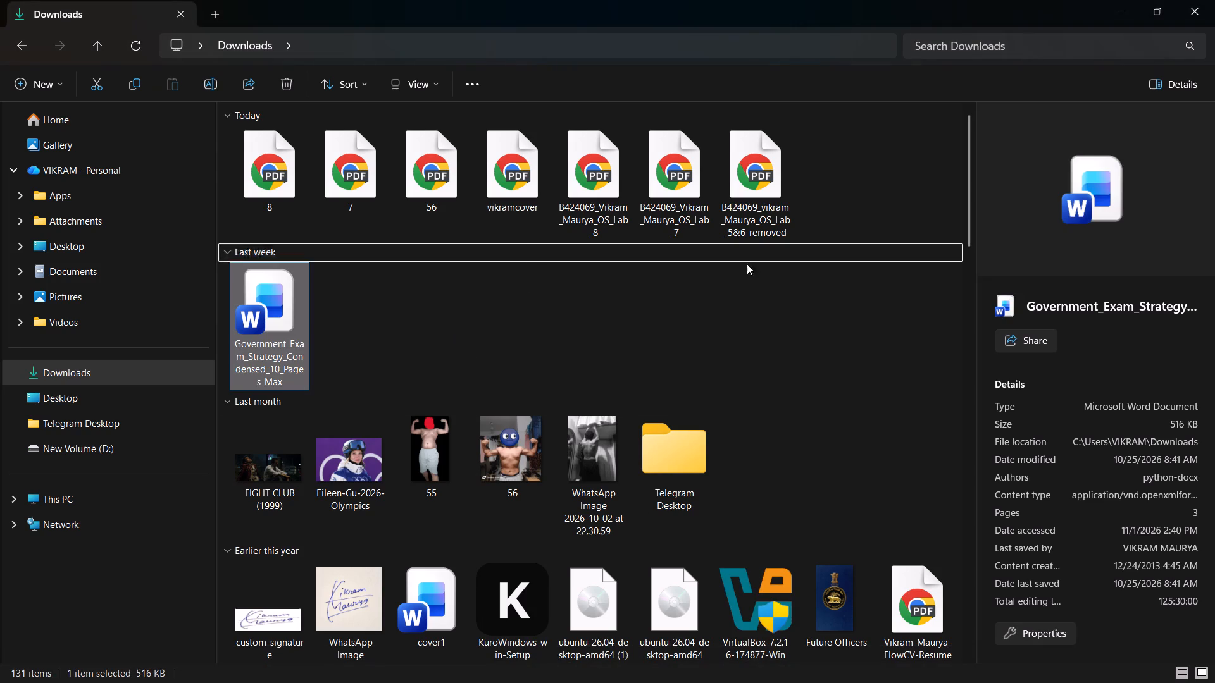
click(888, 205)
scroll(830, 338, down, 4)
scroll(830, 338, up, 5)
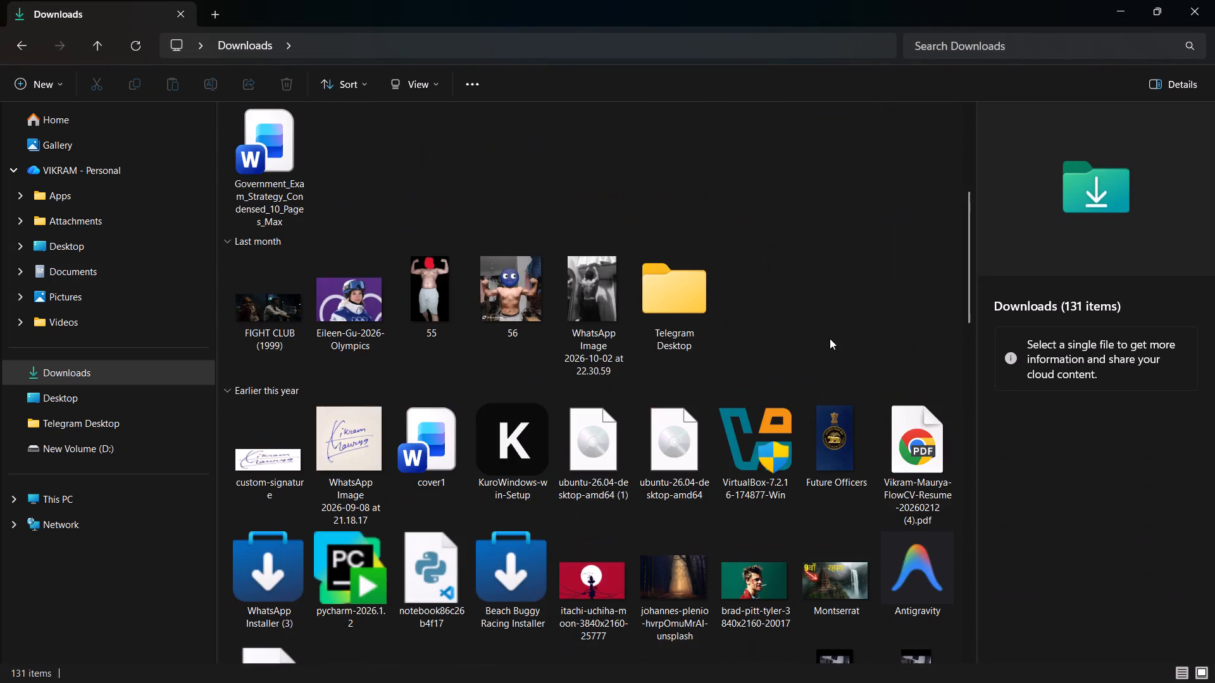
scroll(830, 338, up, 4)
click(868, 210)
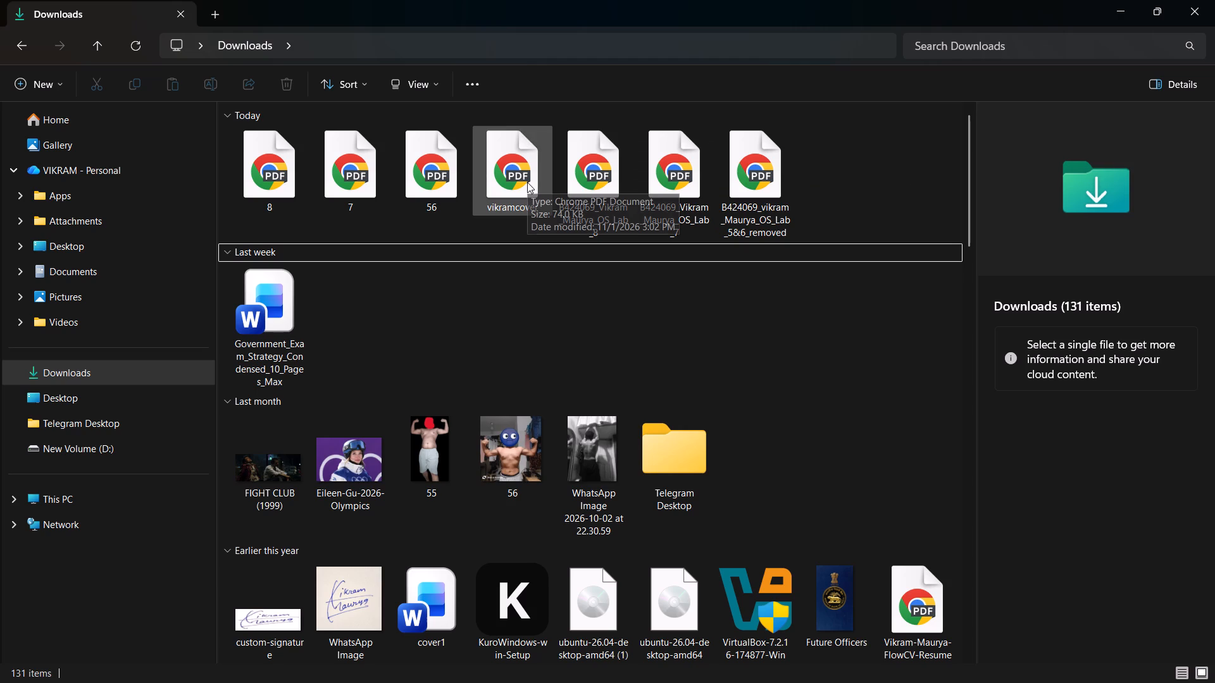
scroll(888, 213, down, 8)
scroll(888, 213, up, 11)
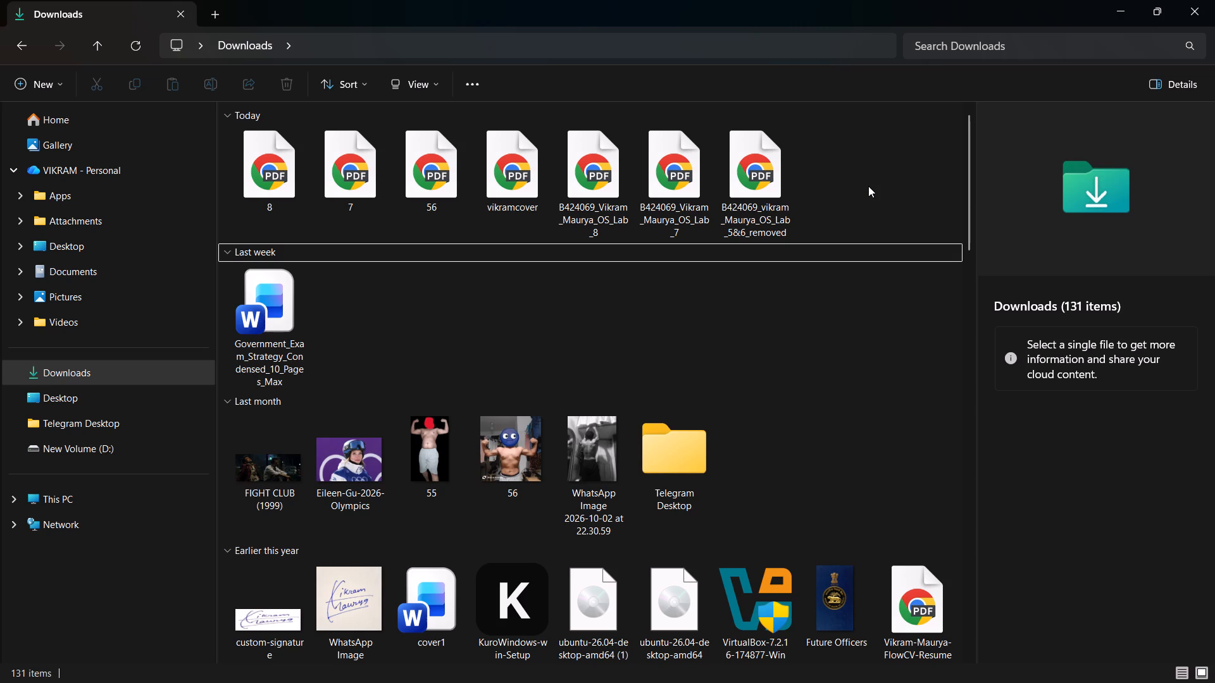
right_click(498, 156)
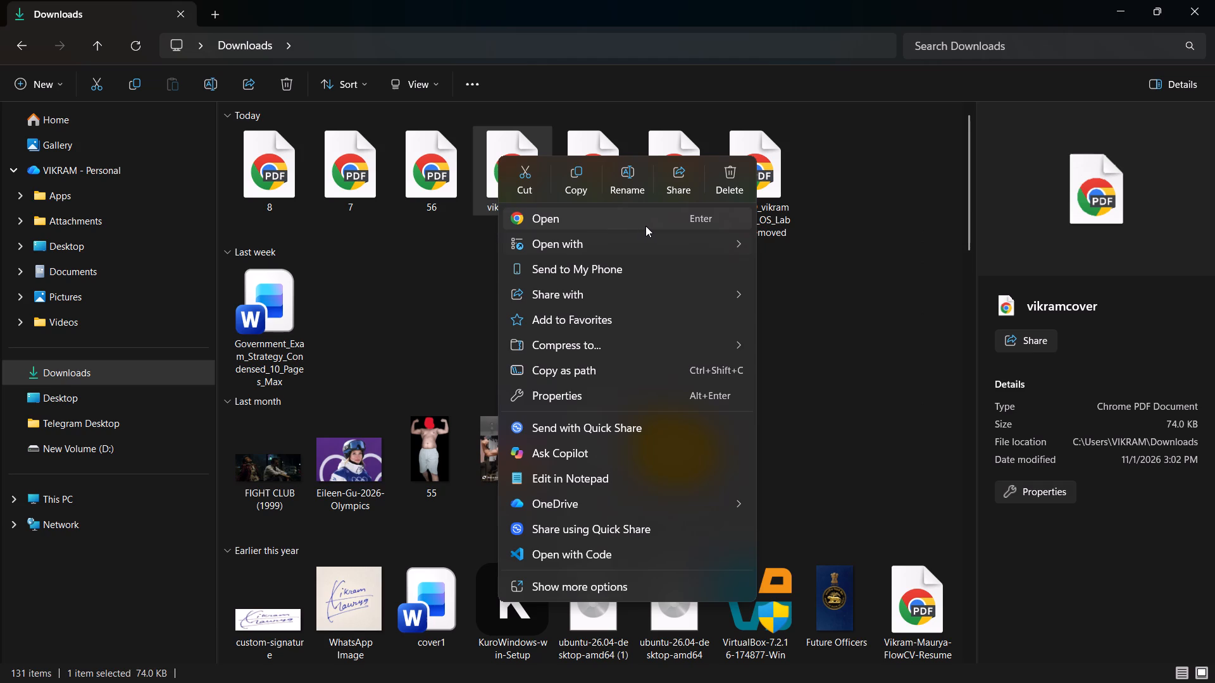
click(225, 147)
Select the PDFs 8, 7 and 56 in the Downloads folder and open the sharing options for them.
drag(225, 147, 414, 168)
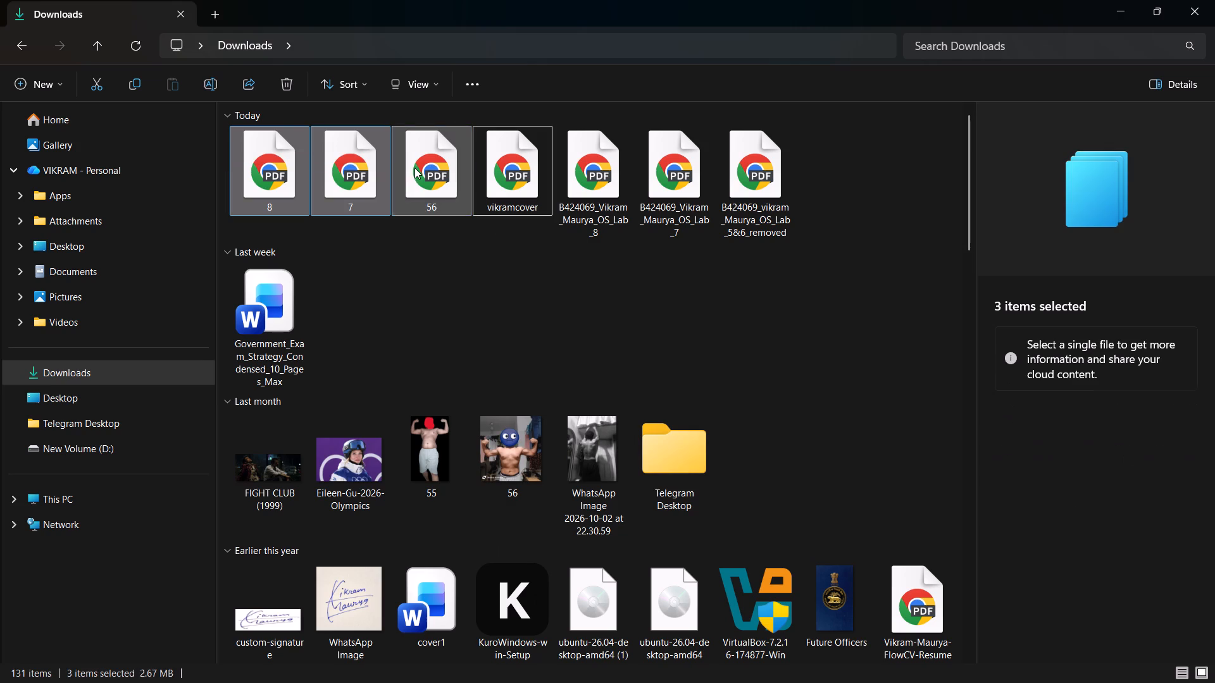
right_click(429, 173)
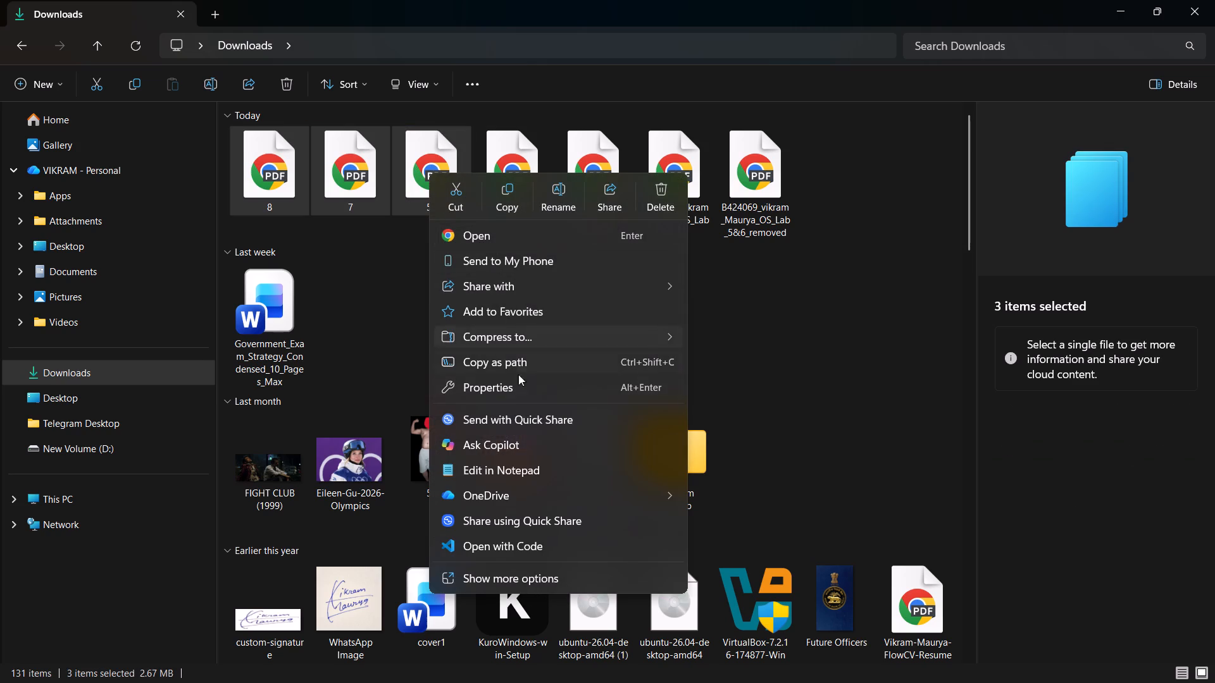
click(609, 187)
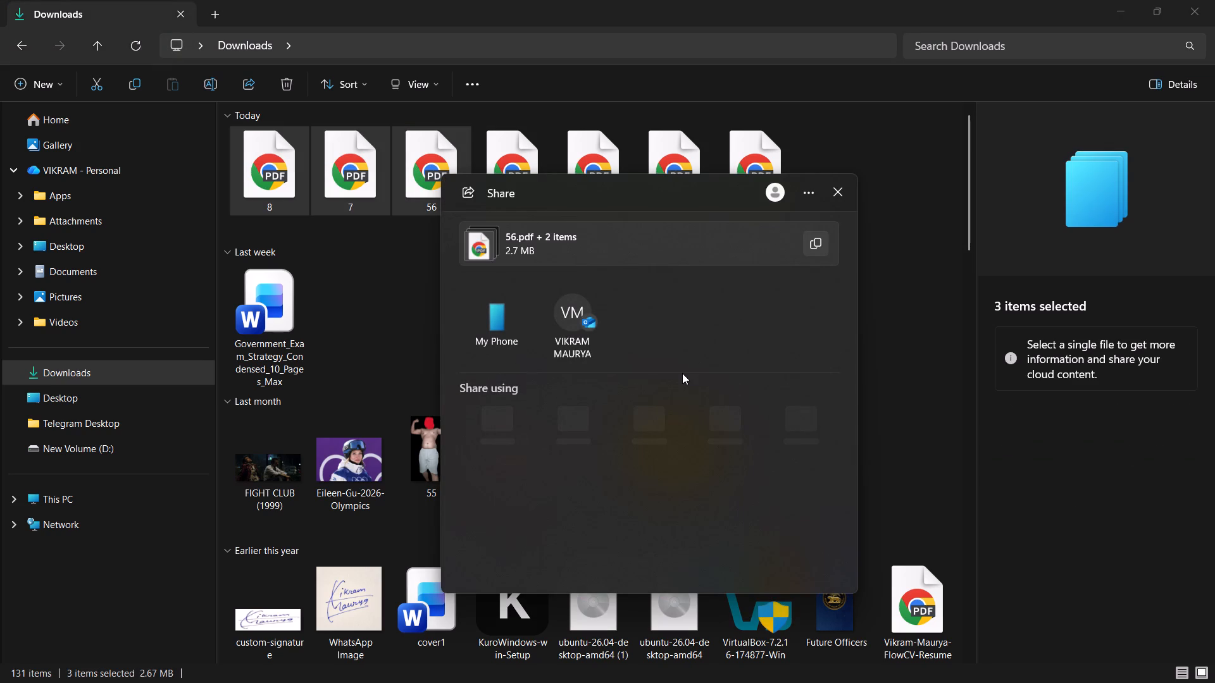
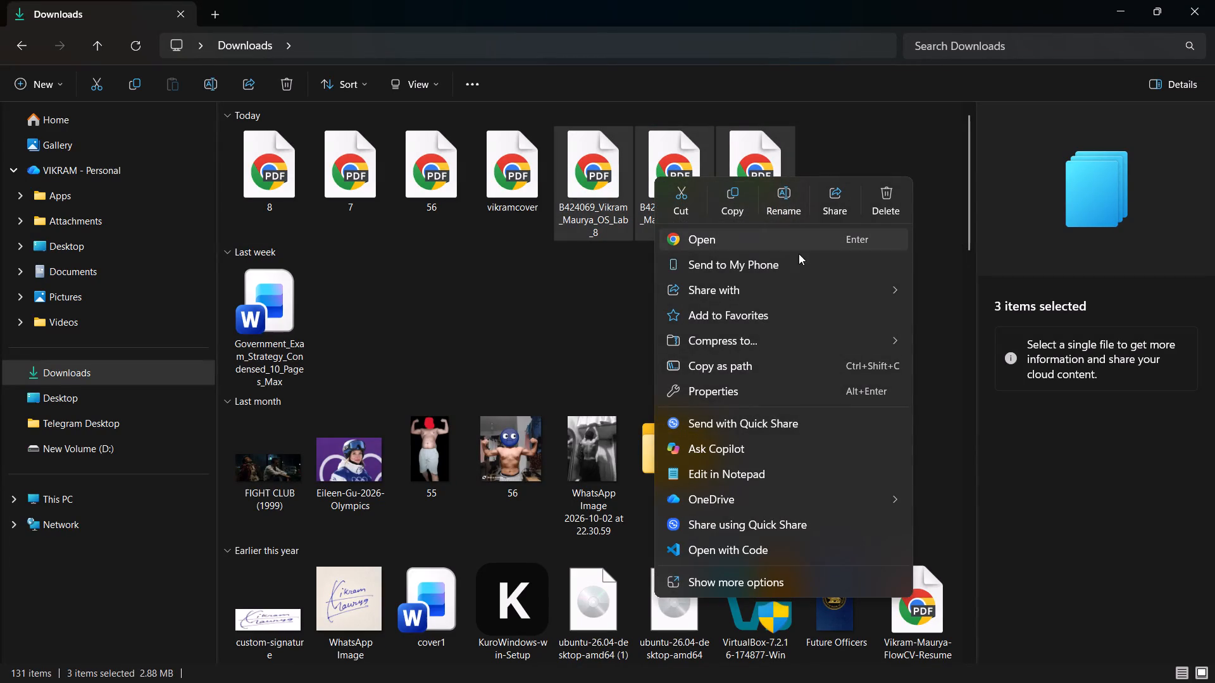
Share the three selected OS Lab 8, 7 and 5&6_removed PDFs from the Downloads folder.
click(838, 206)
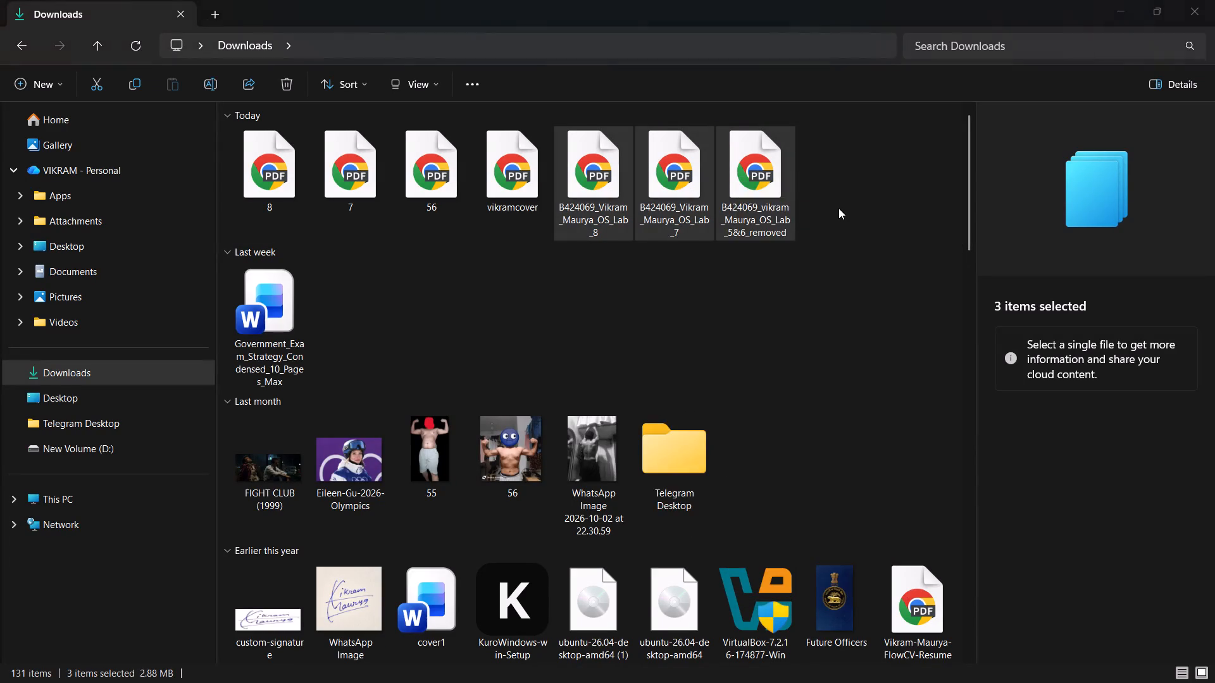